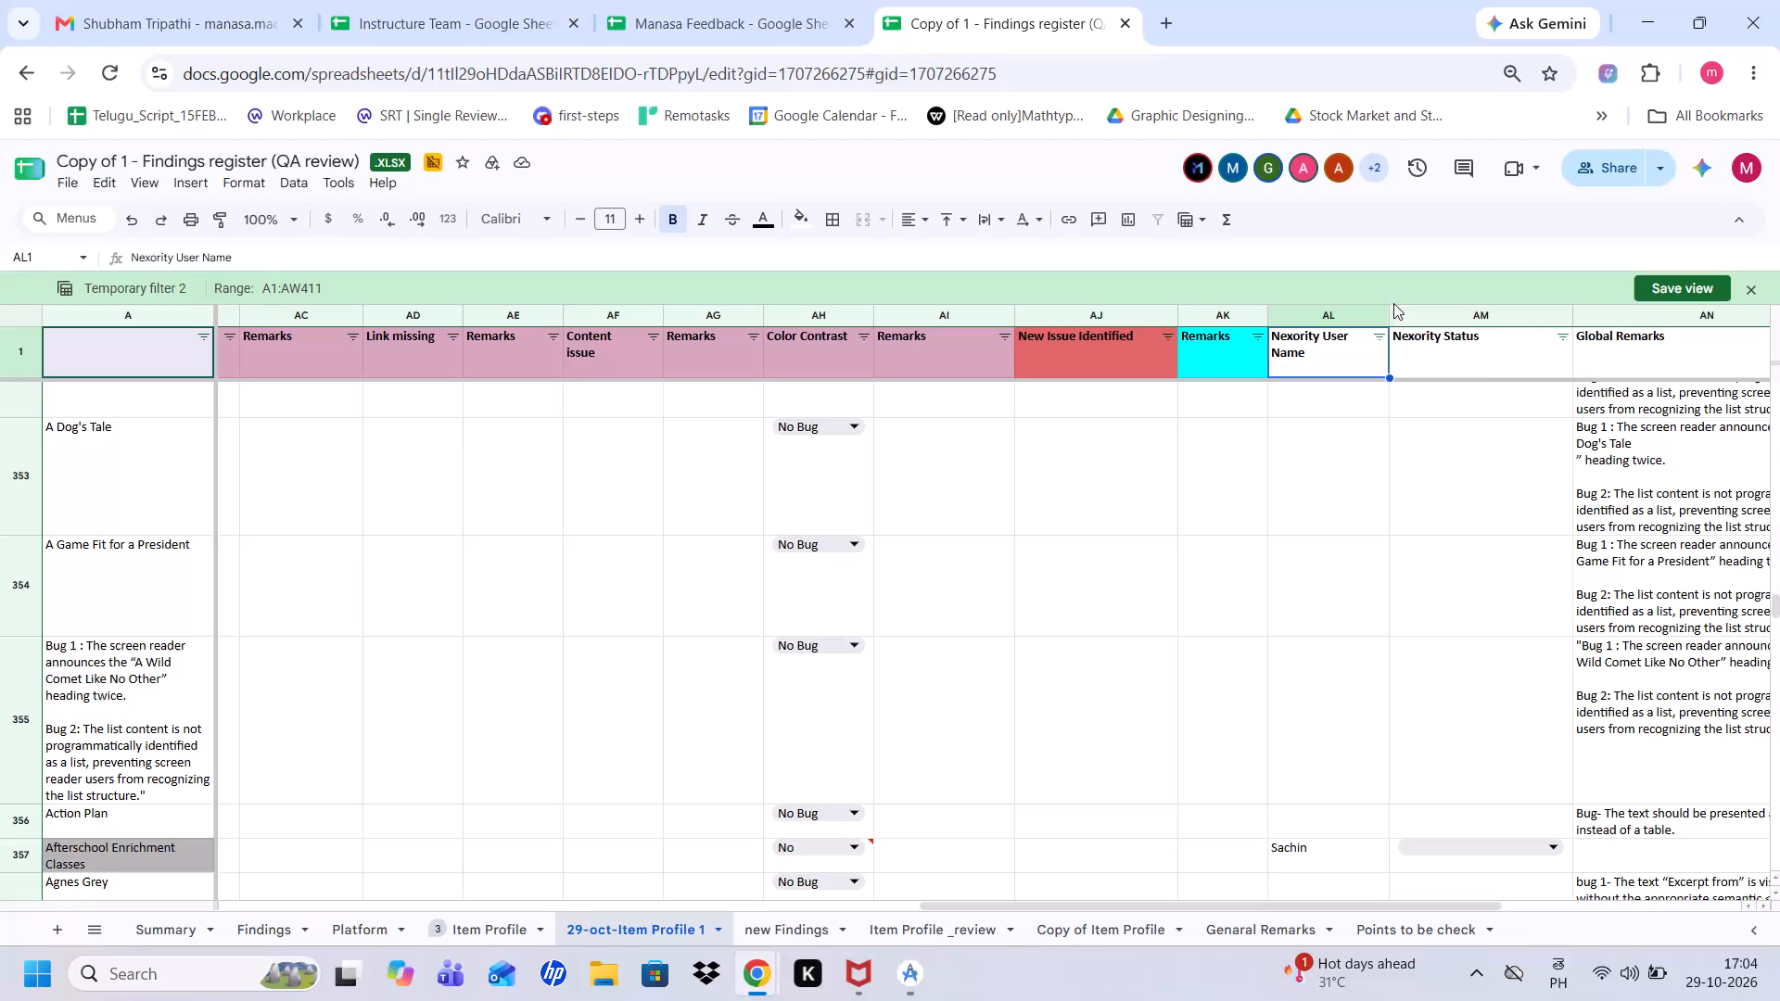
Review the loan salary-details question in the Manasa Feedback sheet alongside the Logcat output in Android Studio.
{"action": "left_click", "coordinate": [646, 1]}
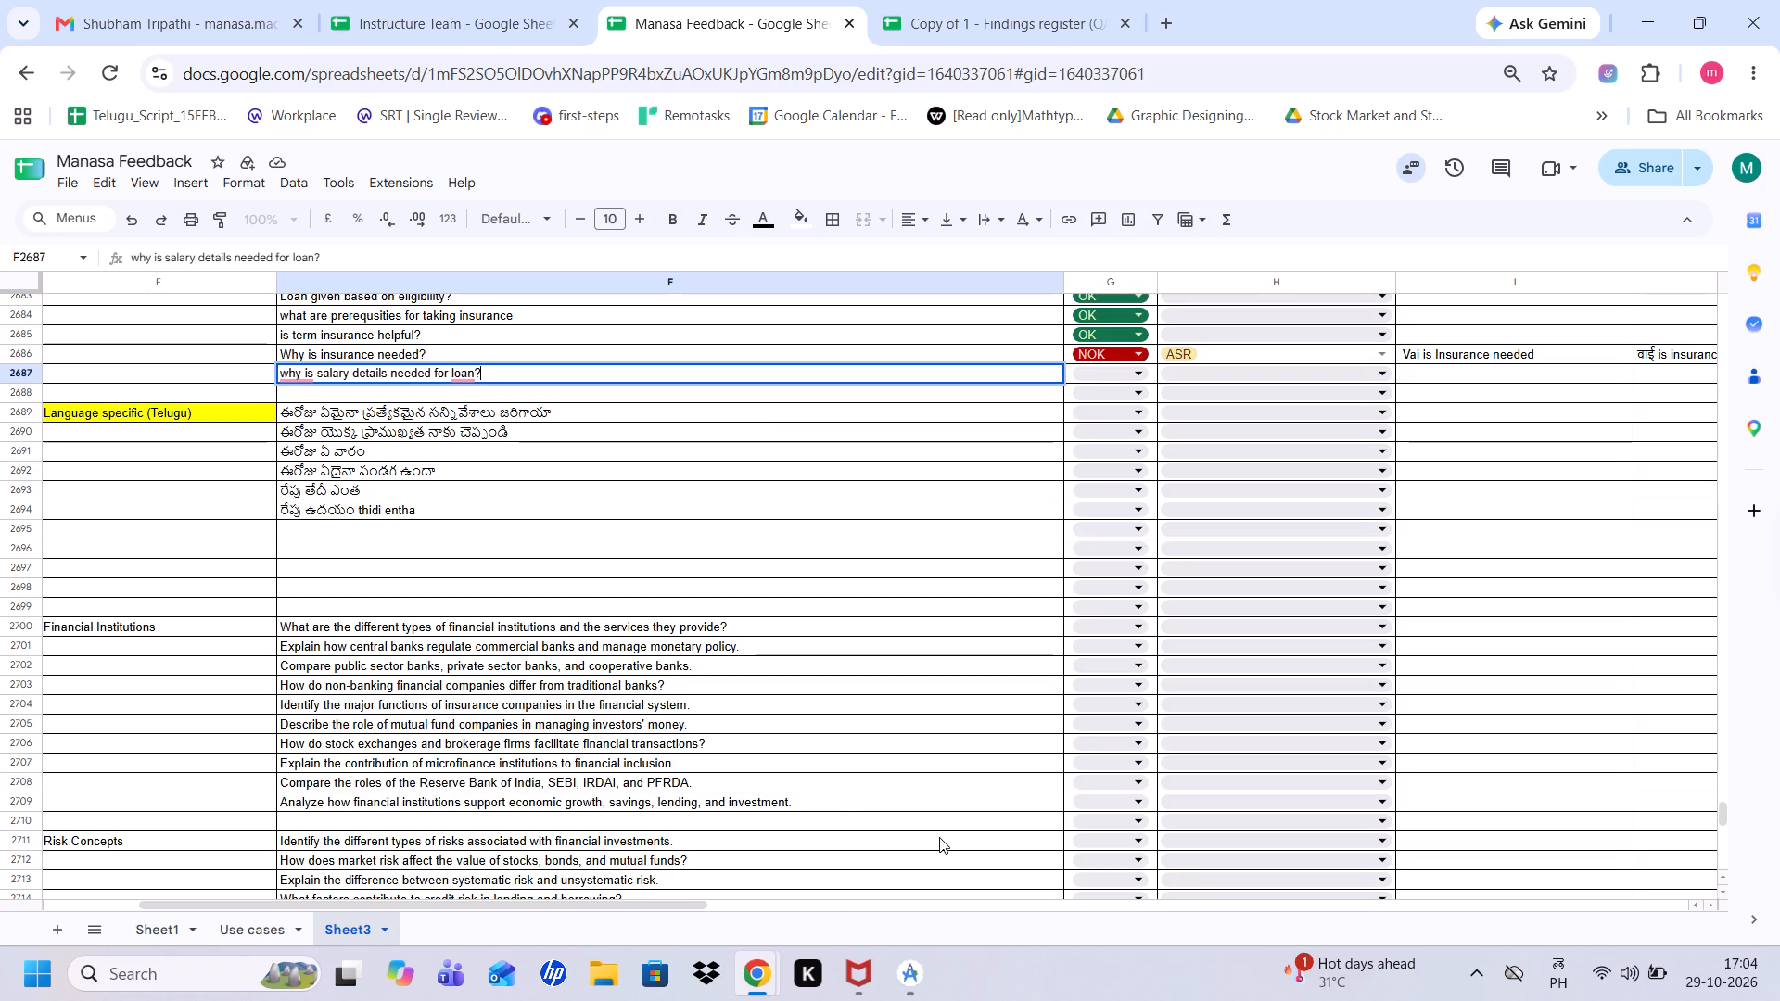
{"action": "left_click", "coordinate": [926, 977]}
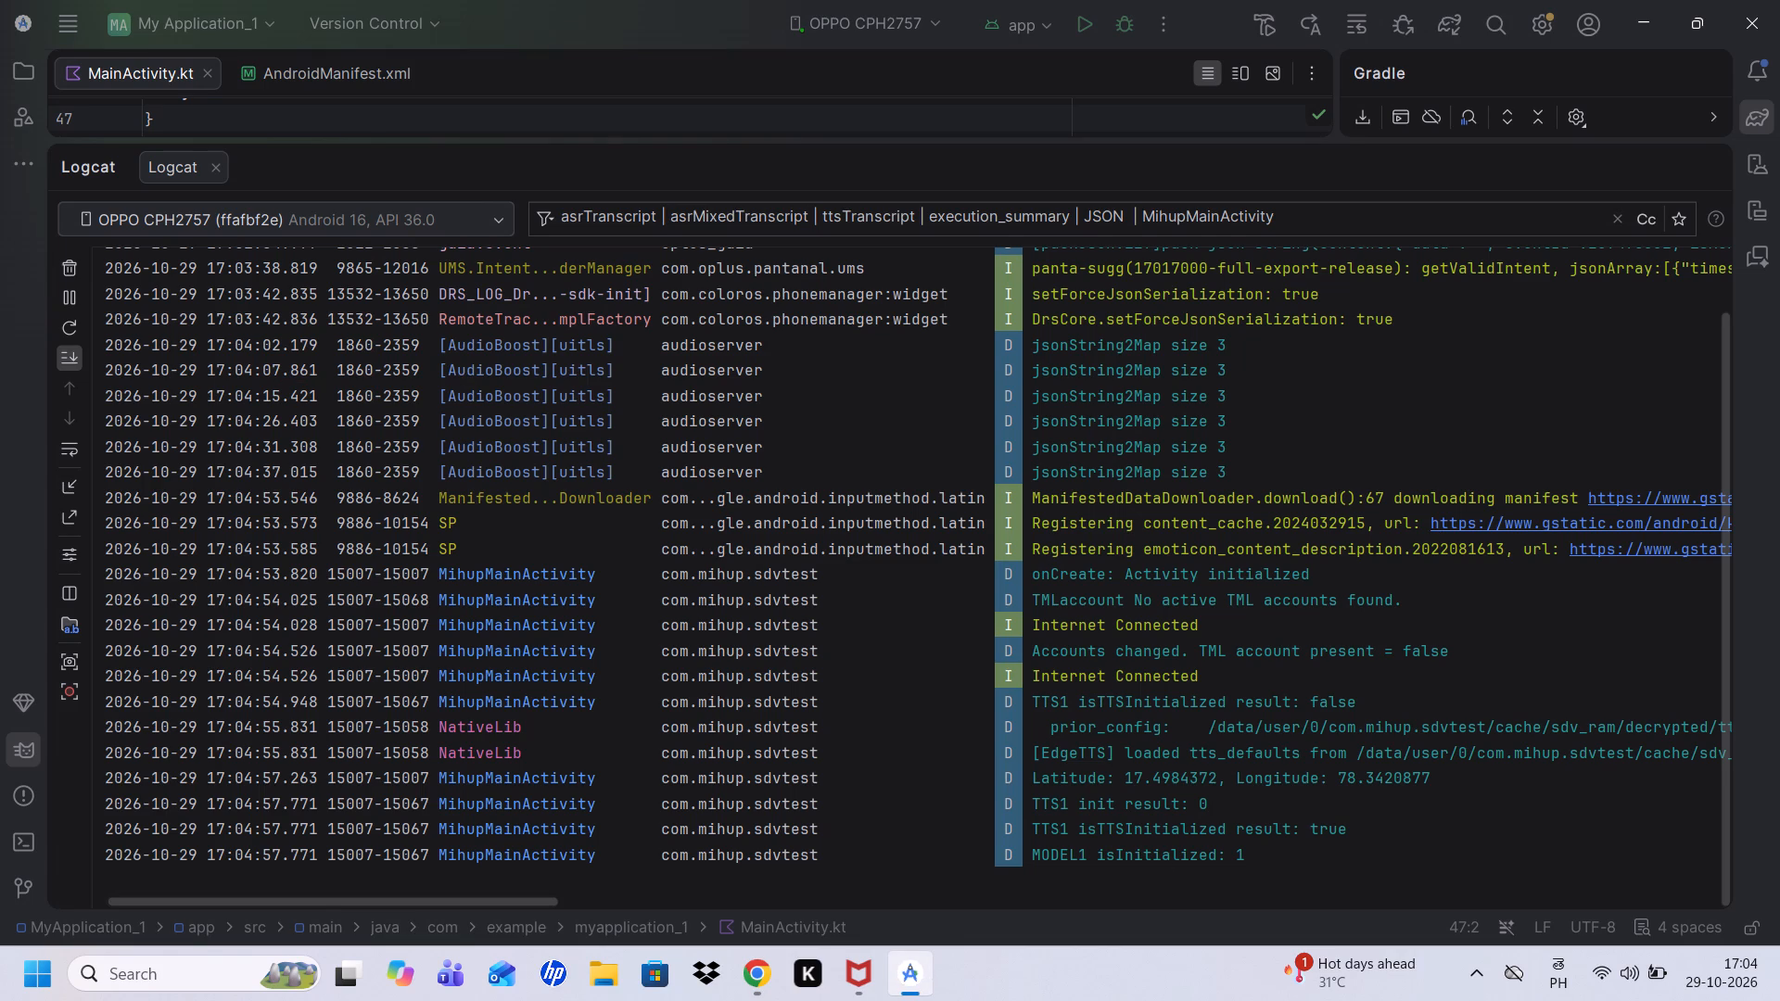
{"action": "left_click", "coordinate": [754, 974]}
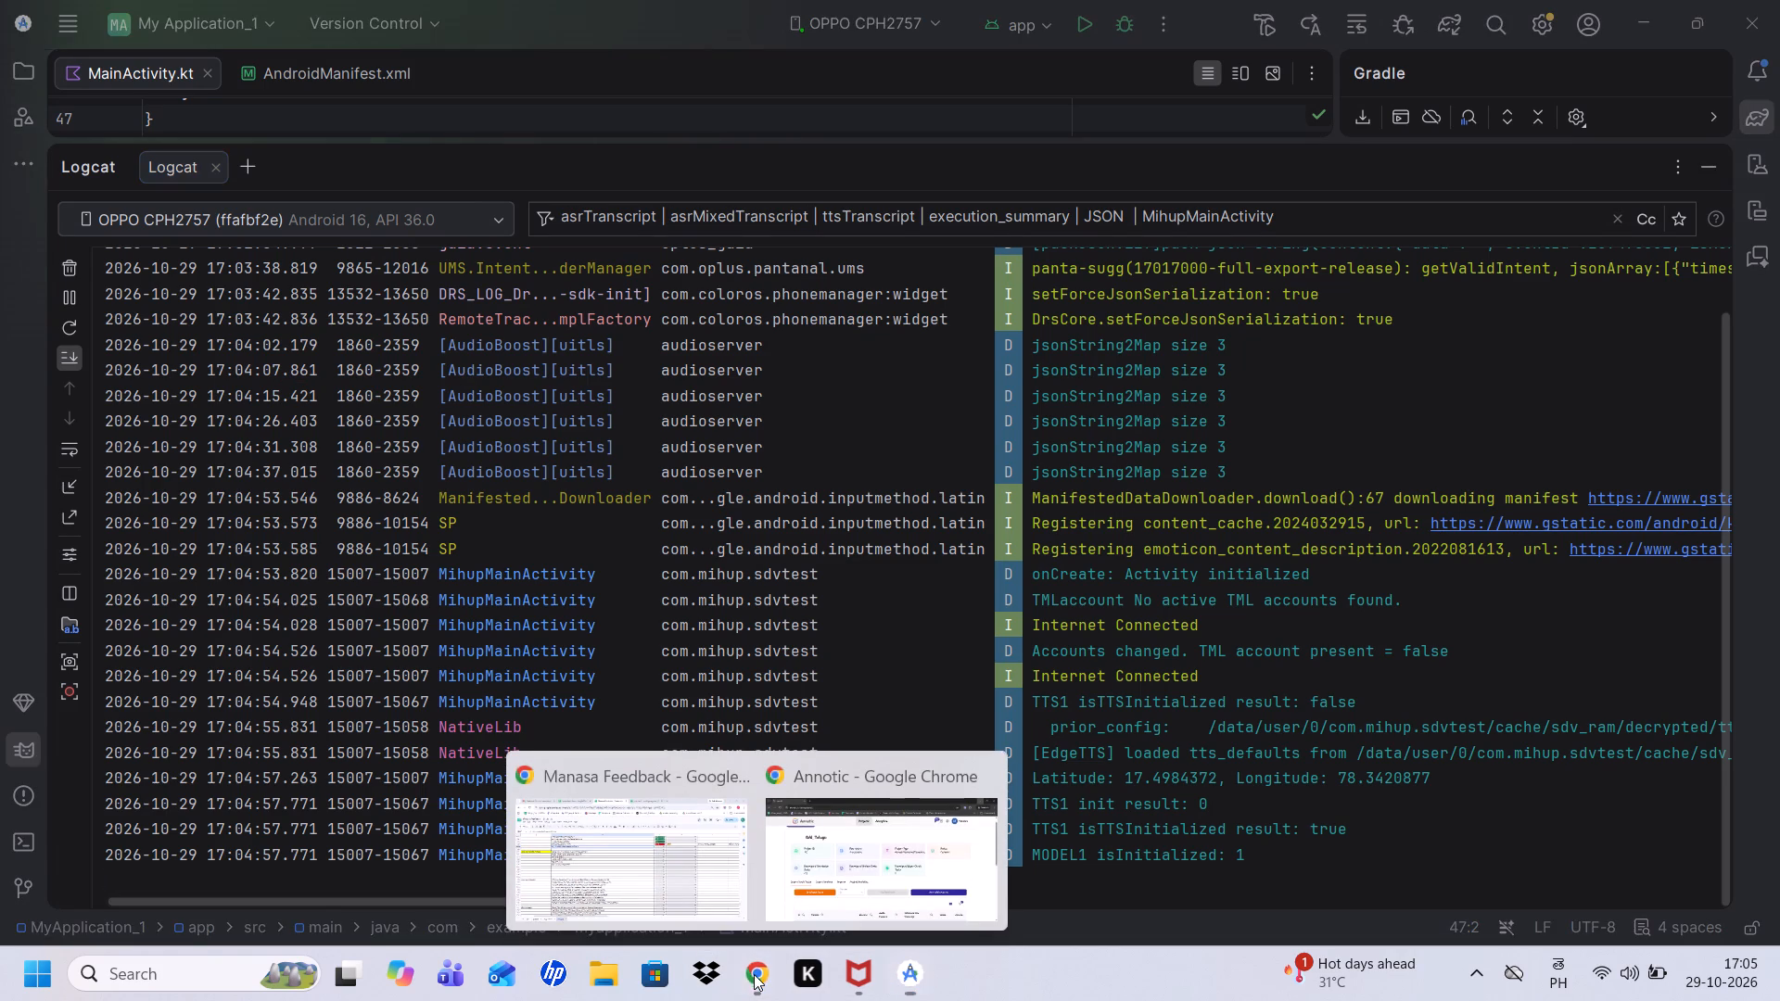
{"action": "left_click", "coordinate": [693, 861]}
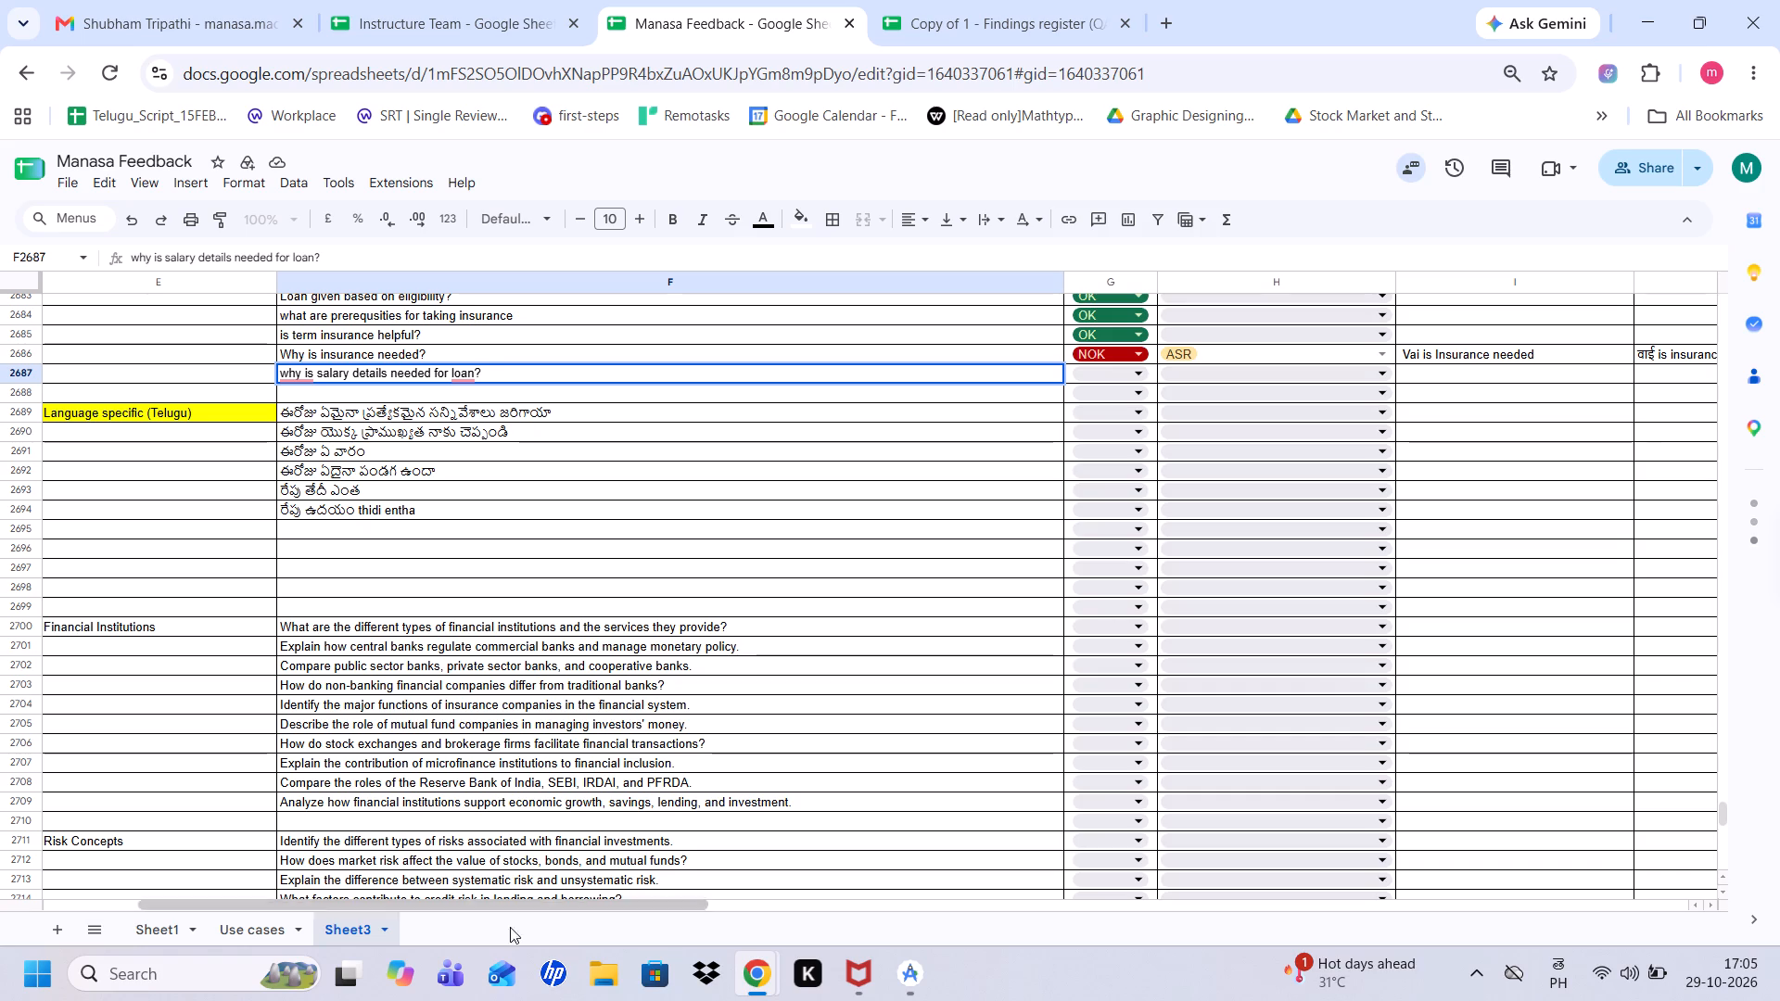
{"action": "left_click", "coordinate": [900, 970]}
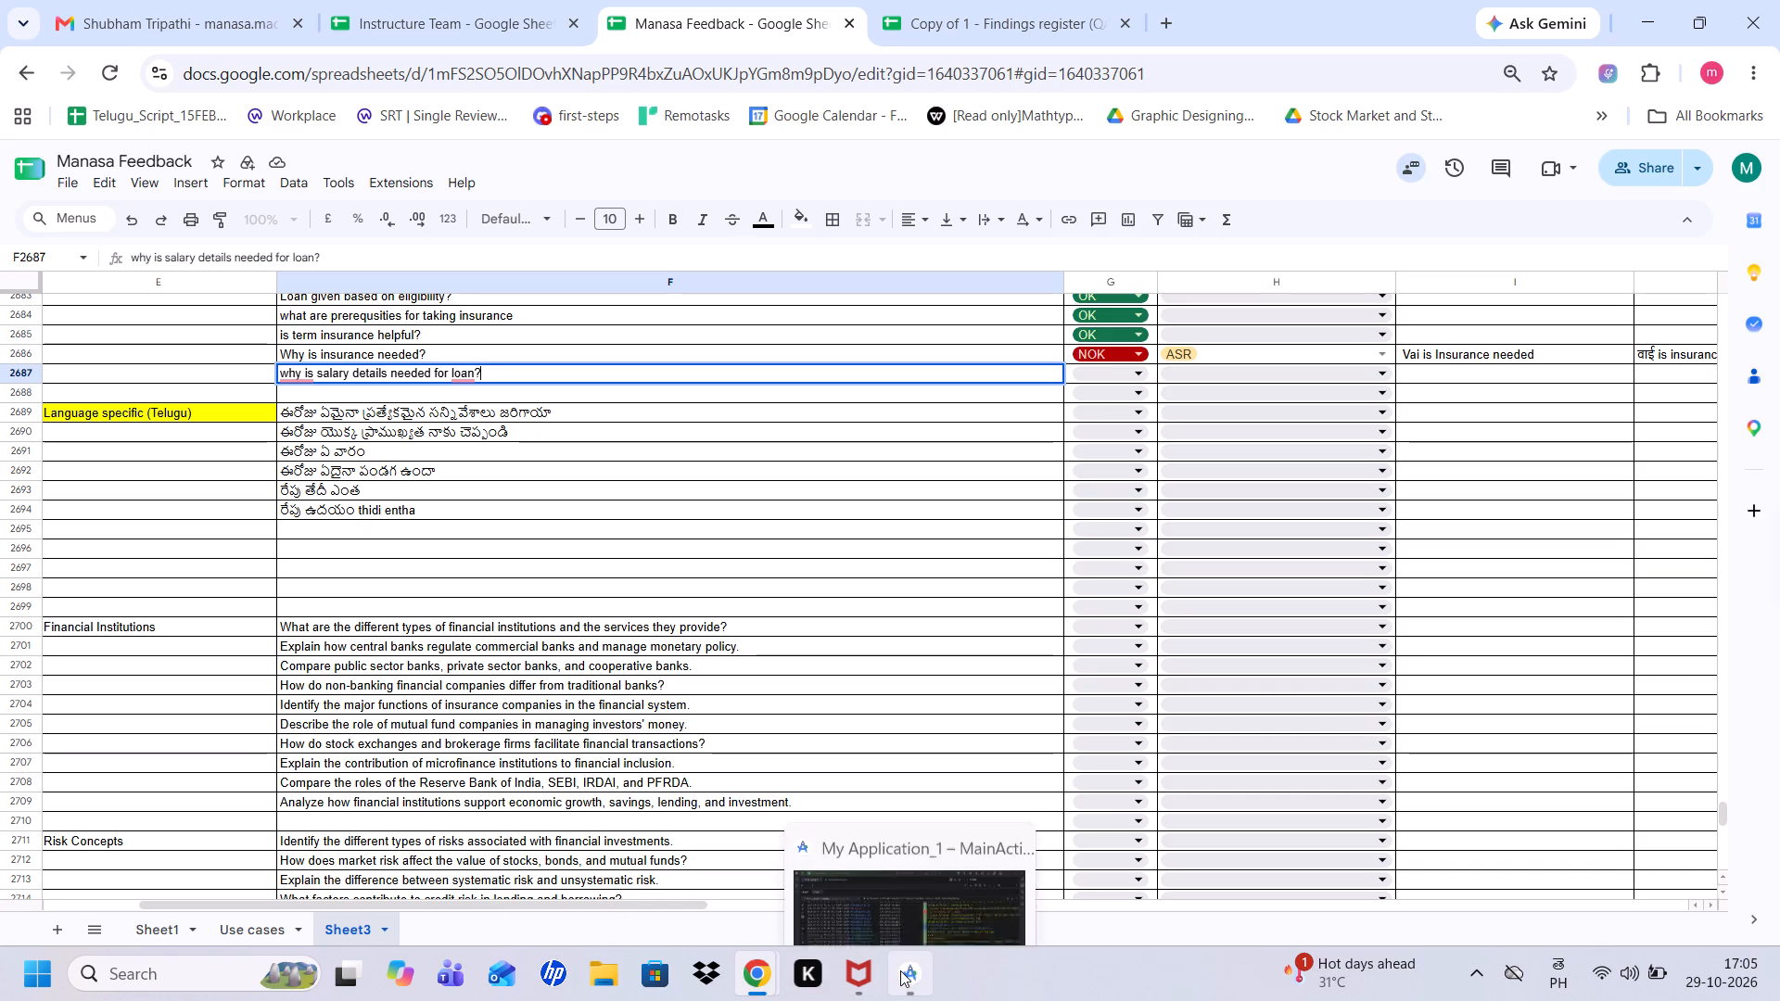
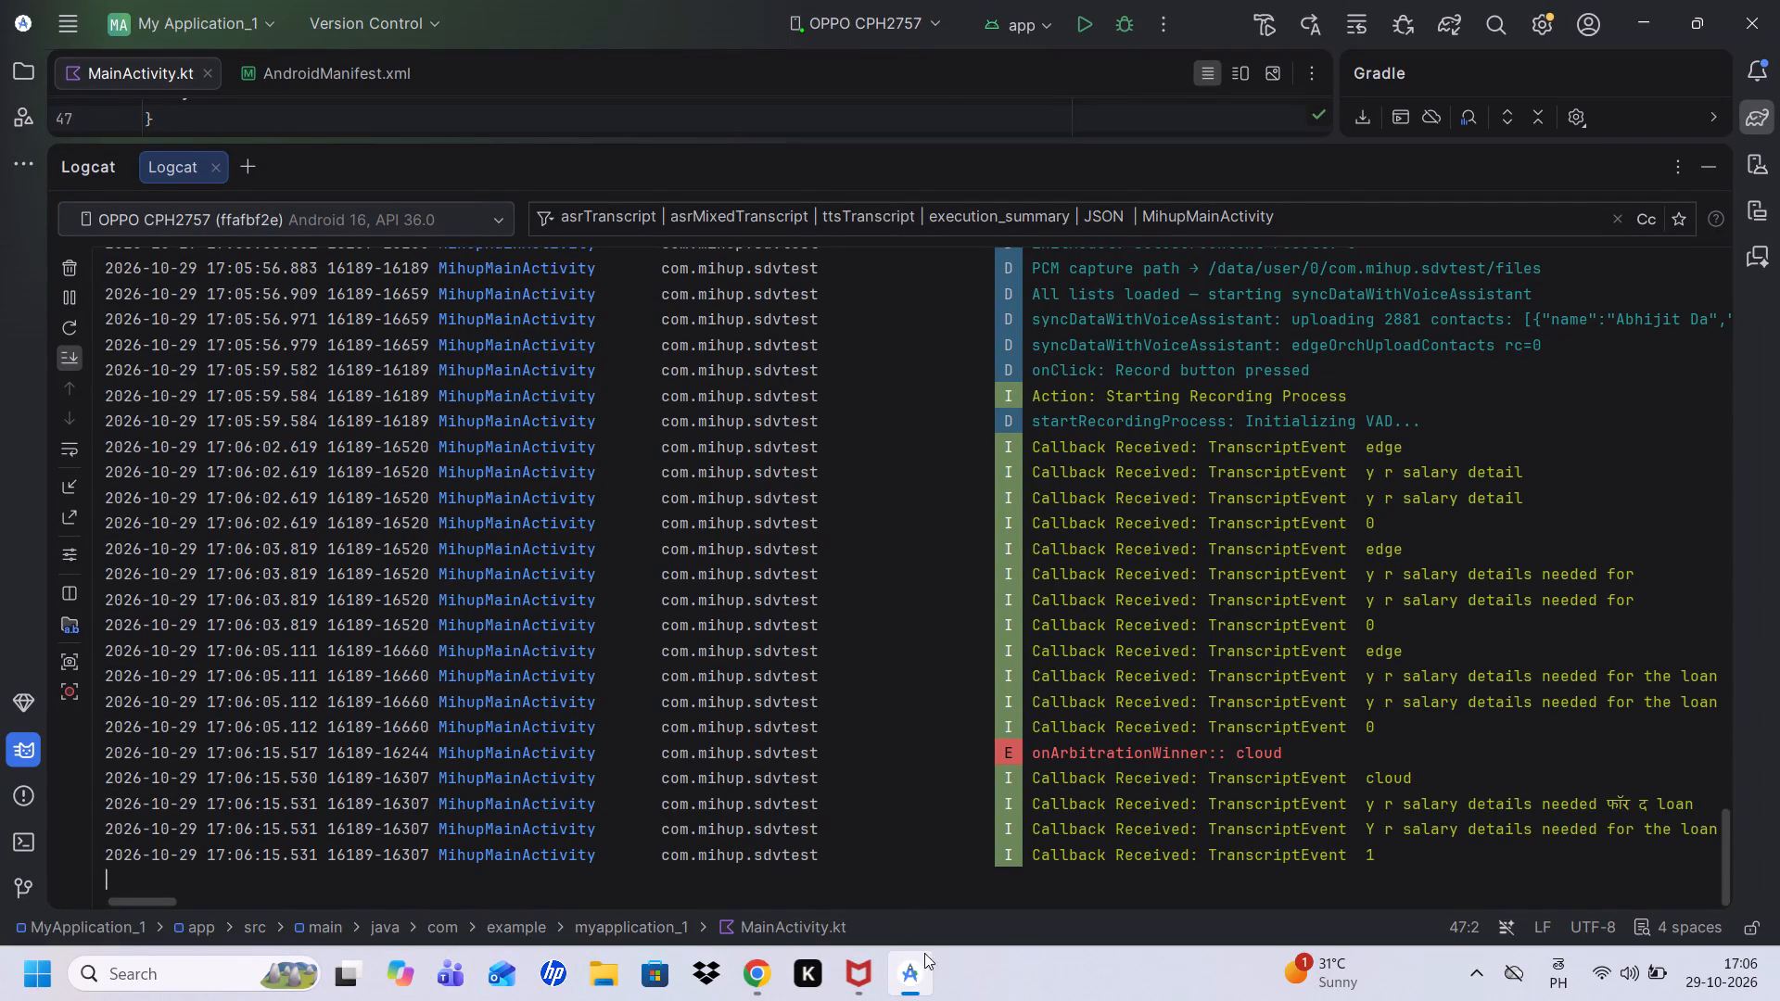
Switch to the Manasa Feedback sheet and mark the question "why is salary details needed for loan?" as OK.
{"action": "left_click", "coordinate": [766, 978]}
{"action": "left_click", "coordinate": [702, 869]}
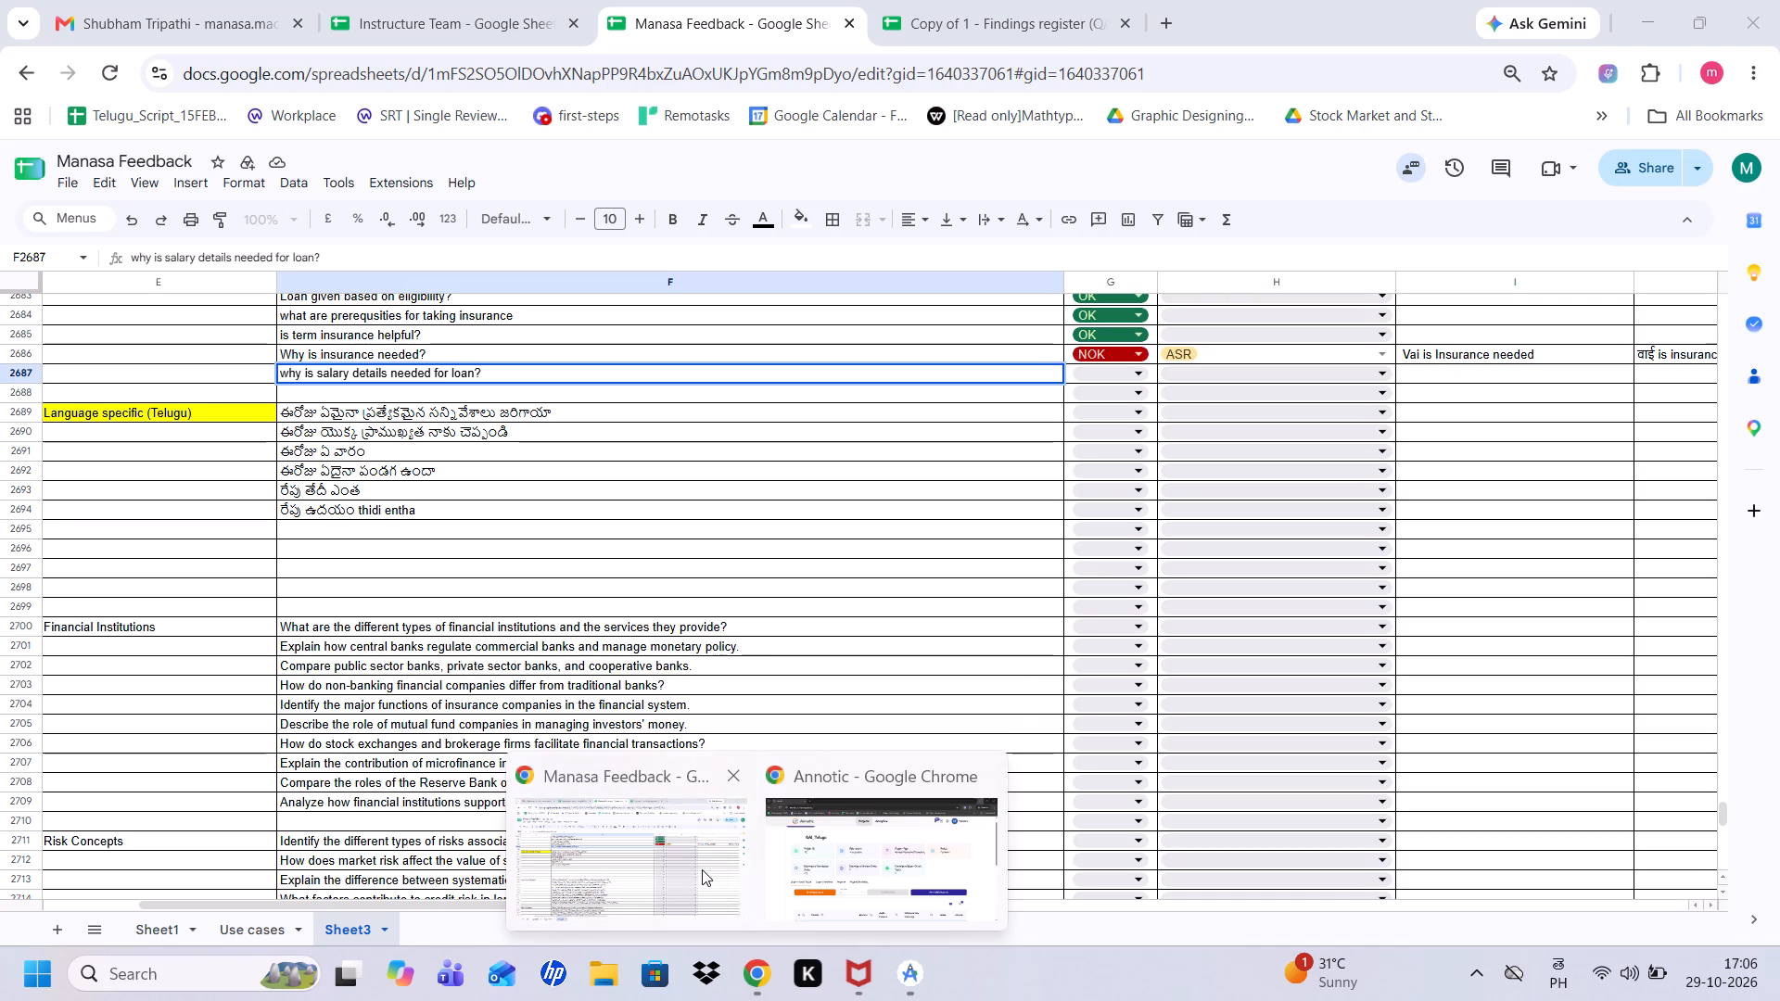
{"action": "left_click", "coordinate": [1136, 370]}
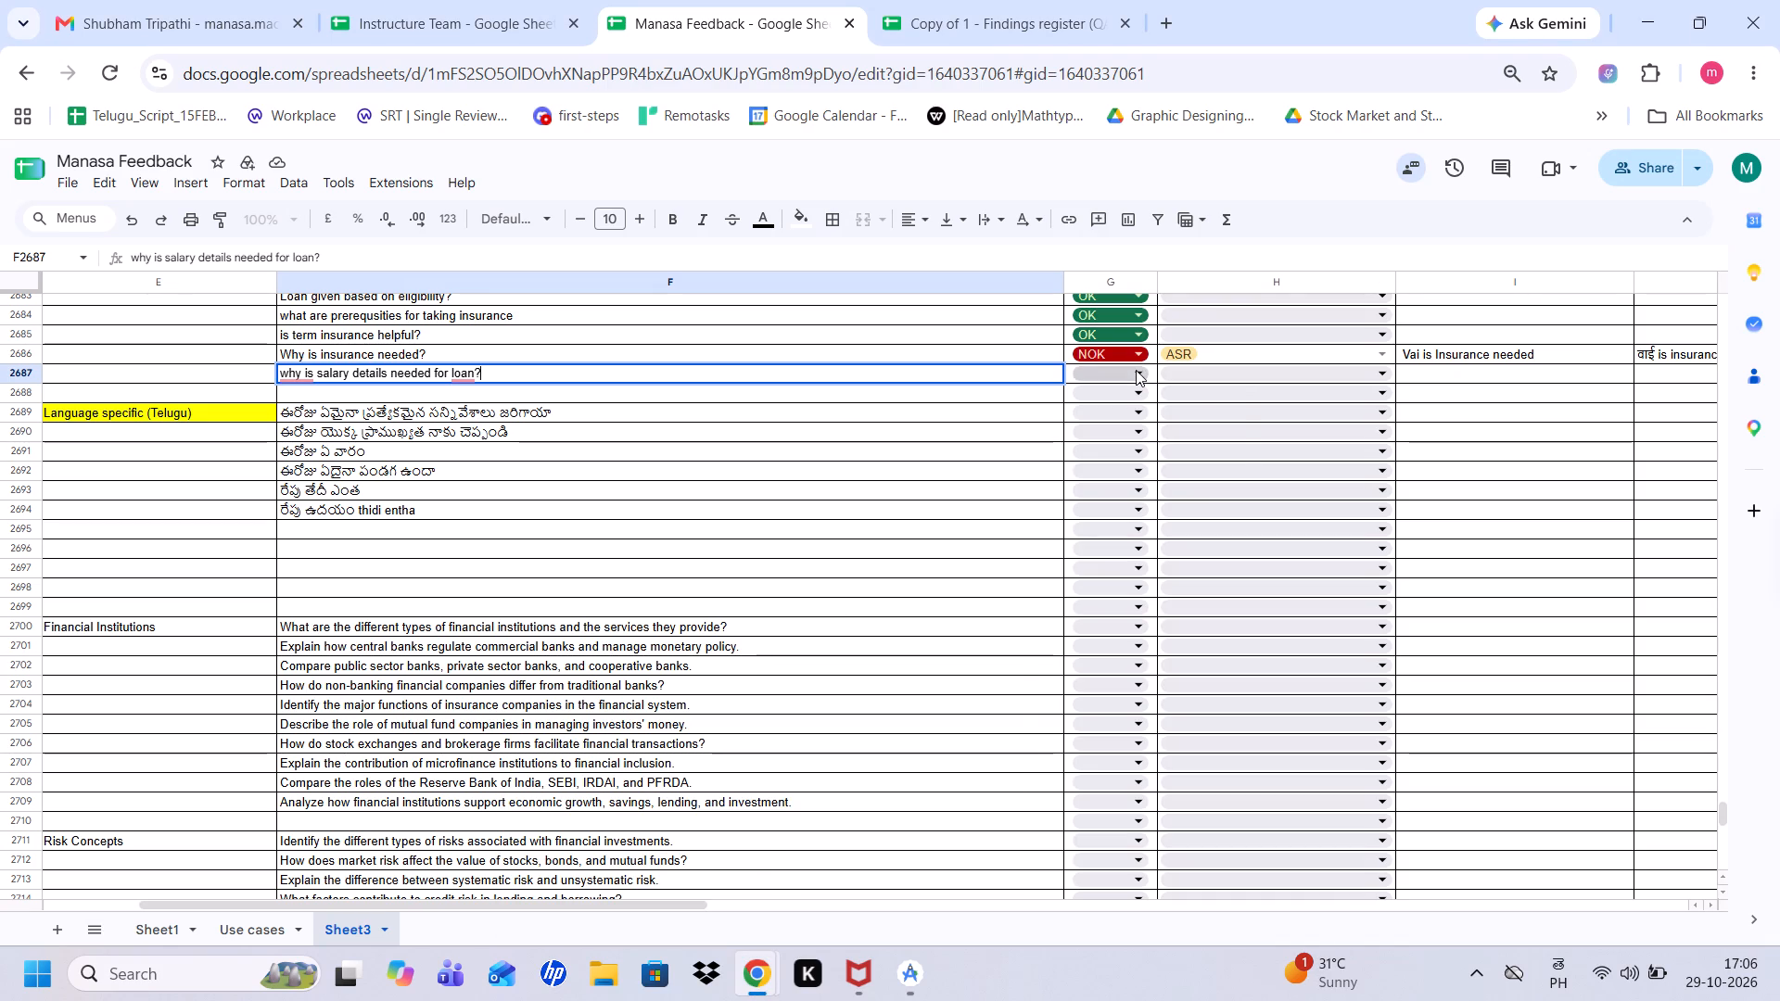
{"action": "left_click", "coordinate": [1087, 404]}
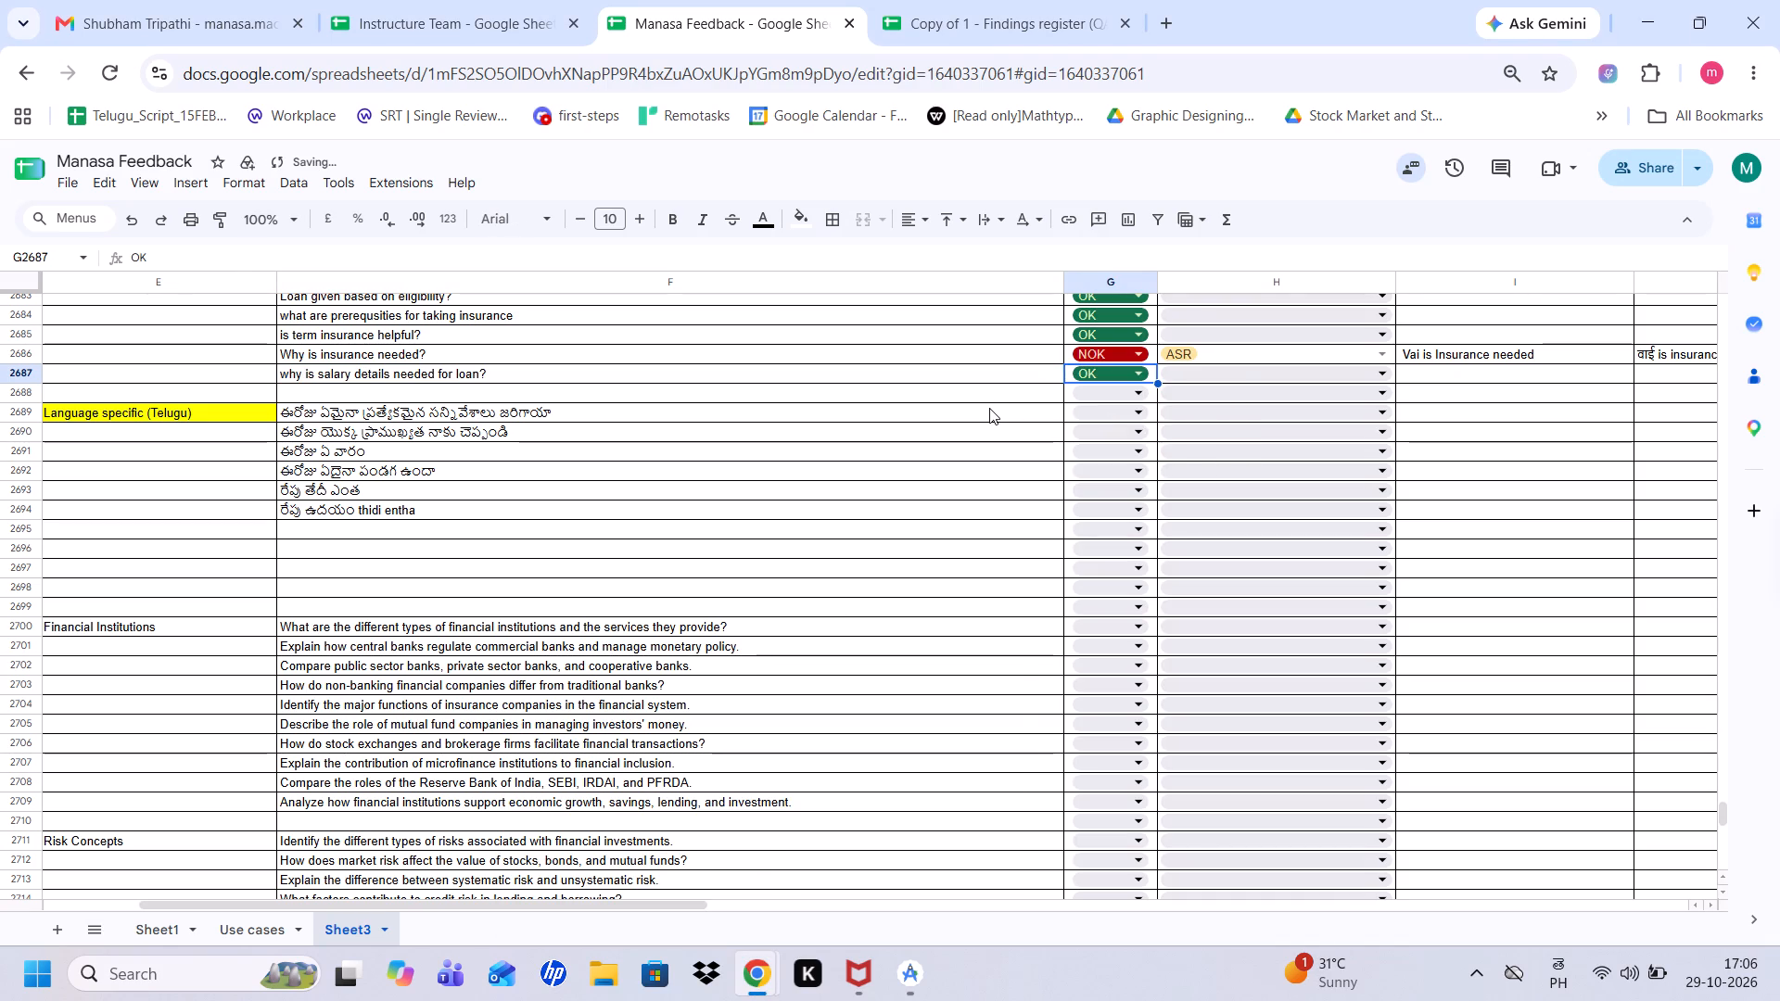
Examine the questions and their OK/NOK ratings from the Credit Scores section through Financial Institutions.
{"action": "left_click", "coordinate": [989, 408]}
{"action": "key", "text": "Up"}
{"action": "key", "text": "Up"}
{"action": "key", "text": "Up"}
{"action": "key", "text": "Up"}
{"action": "key", "text": "Up"}
{"action": "key", "text": "Up"}
{"action": "key", "text": "Up"}
{"action": "key", "text": "Up"}
{"action": "key", "text": "Up"}
{"action": "key", "text": "Up"}
{"action": "key", "text": "Up"}
{"action": "key", "text": "Up"}
{"action": "key", "text": "Up"}
{"action": "key", "text": "Up"}
{"action": "key", "text": "Up"}
{"action": "key", "text": "Up"}
{"action": "key", "text": "Up"}
{"action": "key", "text": "Up"}
{"action": "key", "text": "Up"}
{"action": "key", "text": "Up"}
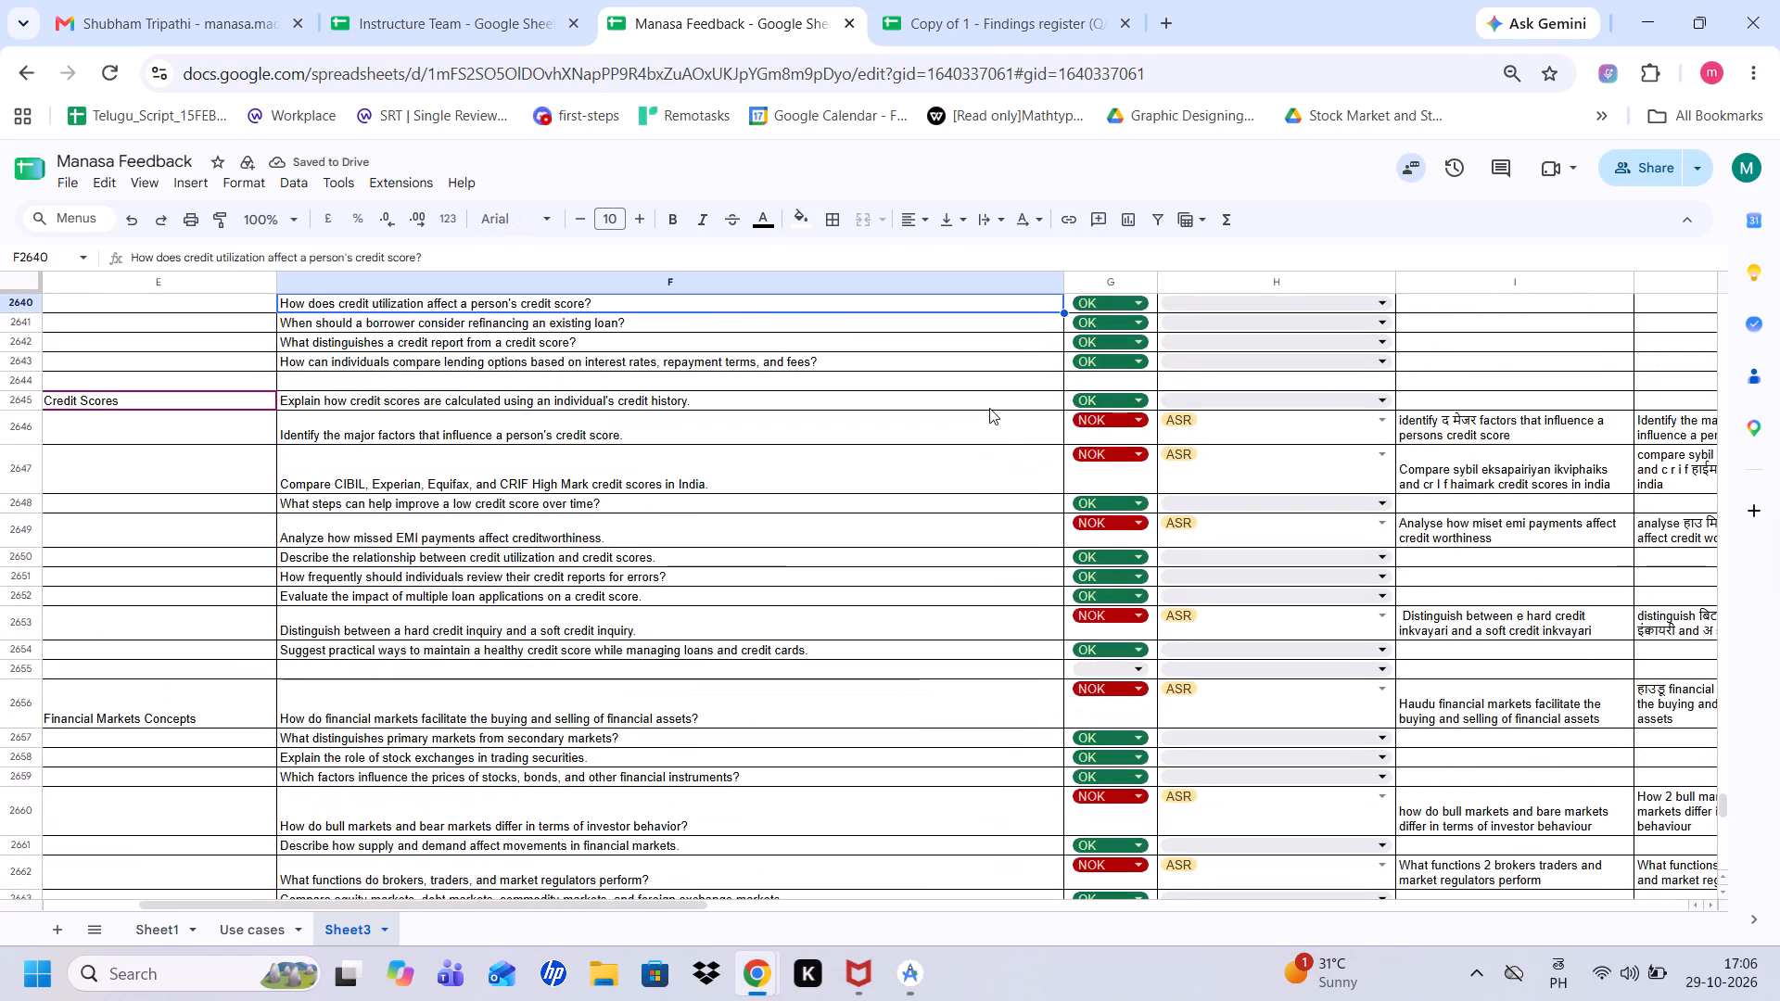
{"action": "key", "text": "Down"}
{"action": "key", "text": "Down"}
{"action": "key", "text": "Down"}
{"action": "key", "text": "Down"}
{"action": "key", "text": "Down"}
{"action": "key", "text": "Down"}
{"action": "key", "text": "Down"}
{"action": "key", "text": "Down"}
{"action": "key", "text": "Down"}
{"action": "key", "text": "Down"}
{"action": "key", "text": "Down"}
{"action": "key", "text": "Down"}
{"action": "key", "text": "Down"}
{"action": "key", "text": "Down"}
{"action": "key", "text": "Down"}
{"action": "key", "text": "Down"}
{"action": "key", "text": "Down"}
{"action": "key", "text": "Down"}
{"action": "key", "text": "Down"}
{"action": "key", "text": "Down"}
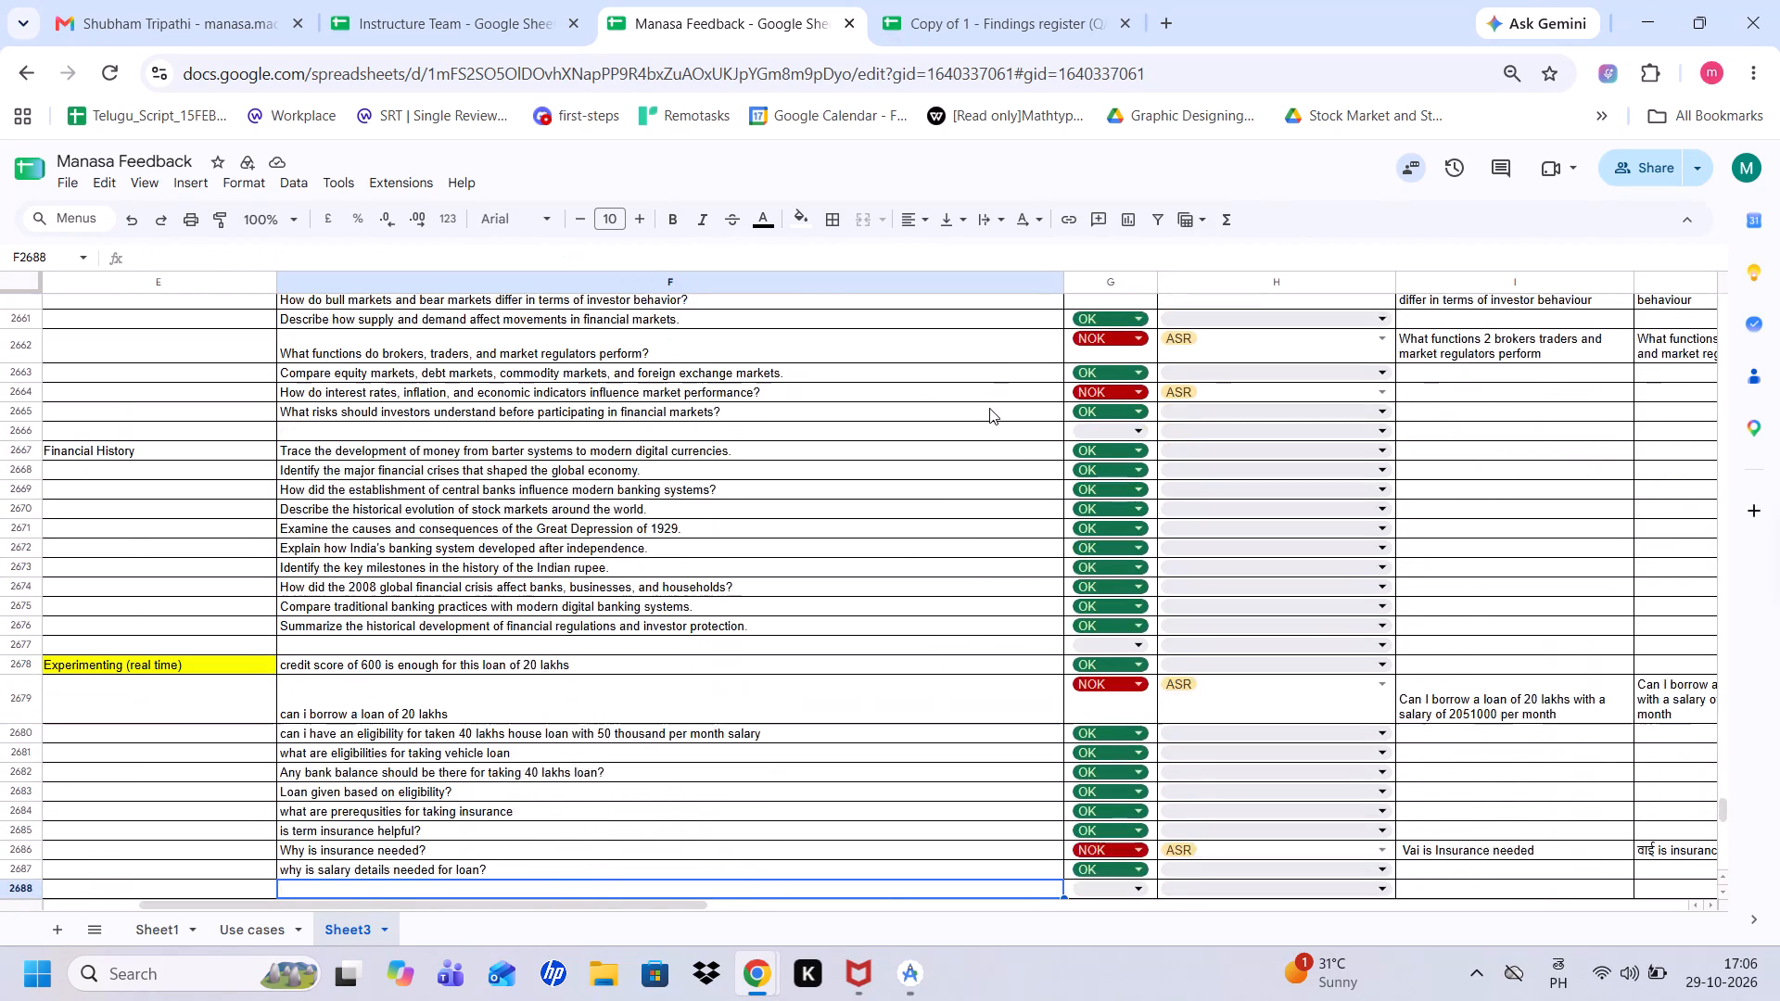
{"action": "key", "text": "Down"}
{"action": "key", "text": "Down"}
{"action": "key", "text": "Down"}
{"action": "key", "text": "Down"}
{"action": "key", "text": "Down"}
{"action": "key", "text": "Down"}
{"action": "key", "text": "Down"}
{"action": "key", "text": "Down"}
{"action": "key", "text": "Down"}
{"action": "key", "text": "Down"}
{"action": "key", "text": "Down"}
{"action": "key", "text": "Down"}
{"action": "key", "text": "Down"}
{"action": "key", "text": "Down"}
{"action": "key", "text": "Down"}
{"action": "key", "text": "Down"}
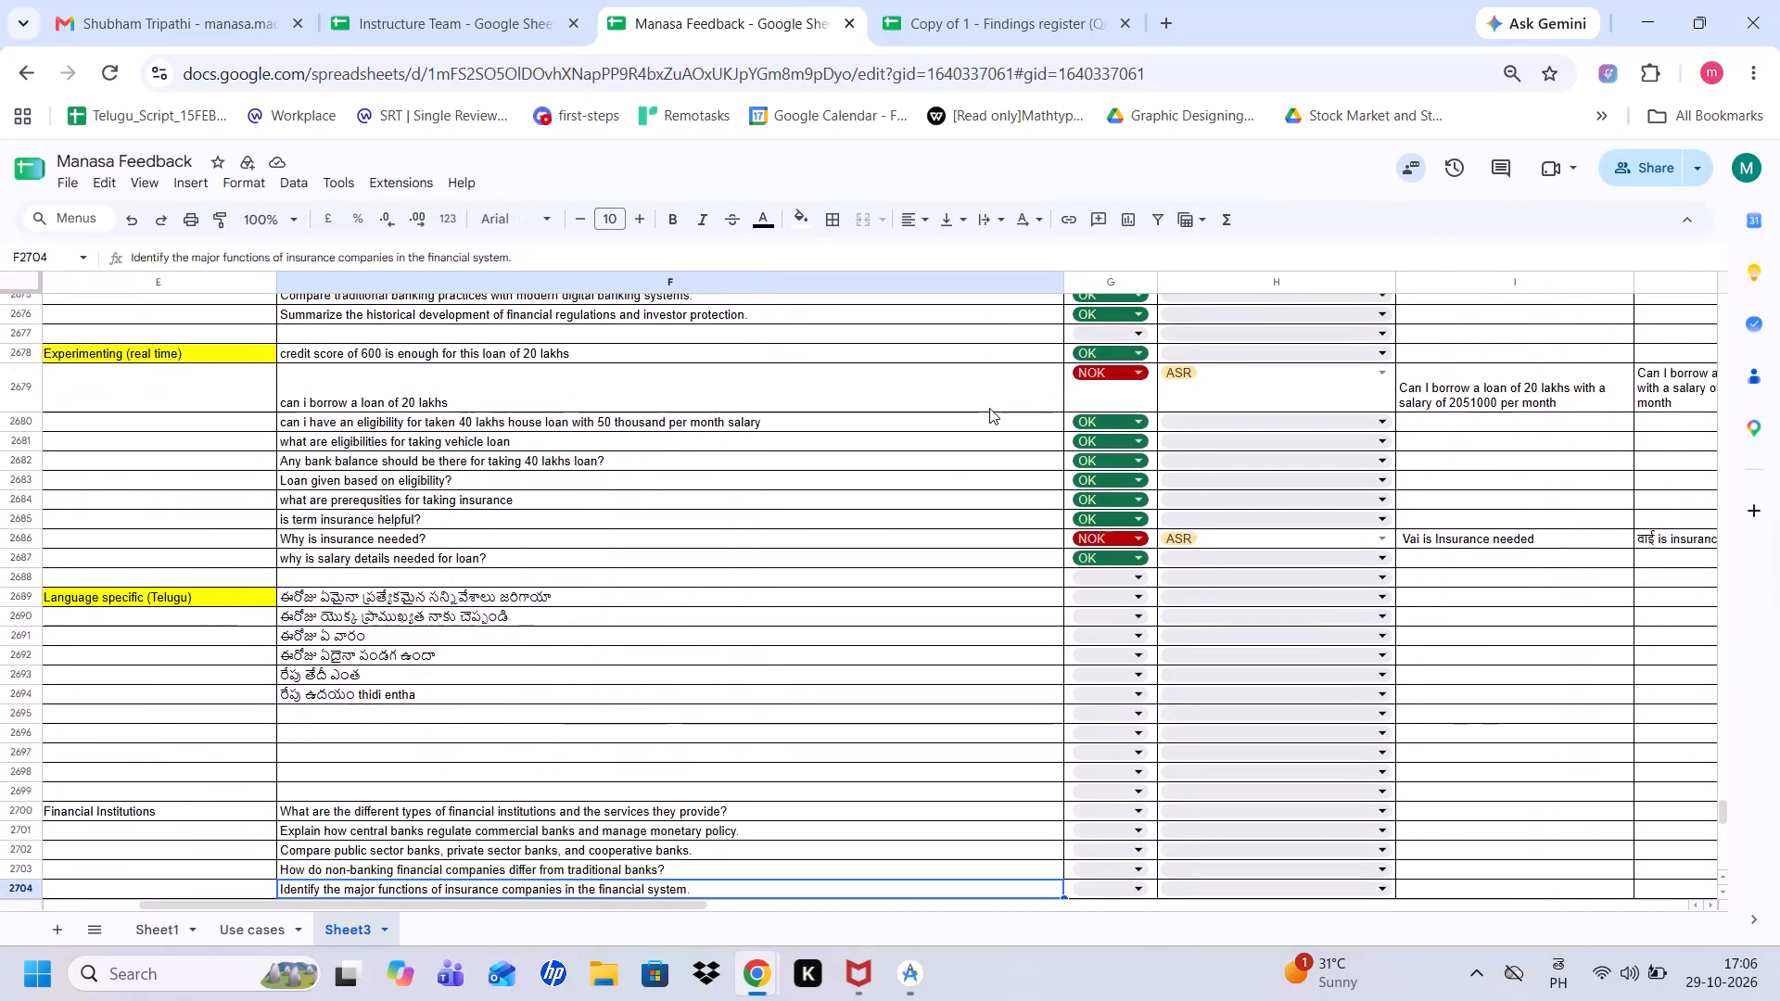
{"action": "key", "text": "Down"}
{"action": "key", "text": "Down"}
{"action": "key", "text": "Down"}
Start the column I remark for the first Telugu question with "Telugu", switching the keyboard layout to English (India).
{"action": "left_click", "coordinate": [488, 561]}
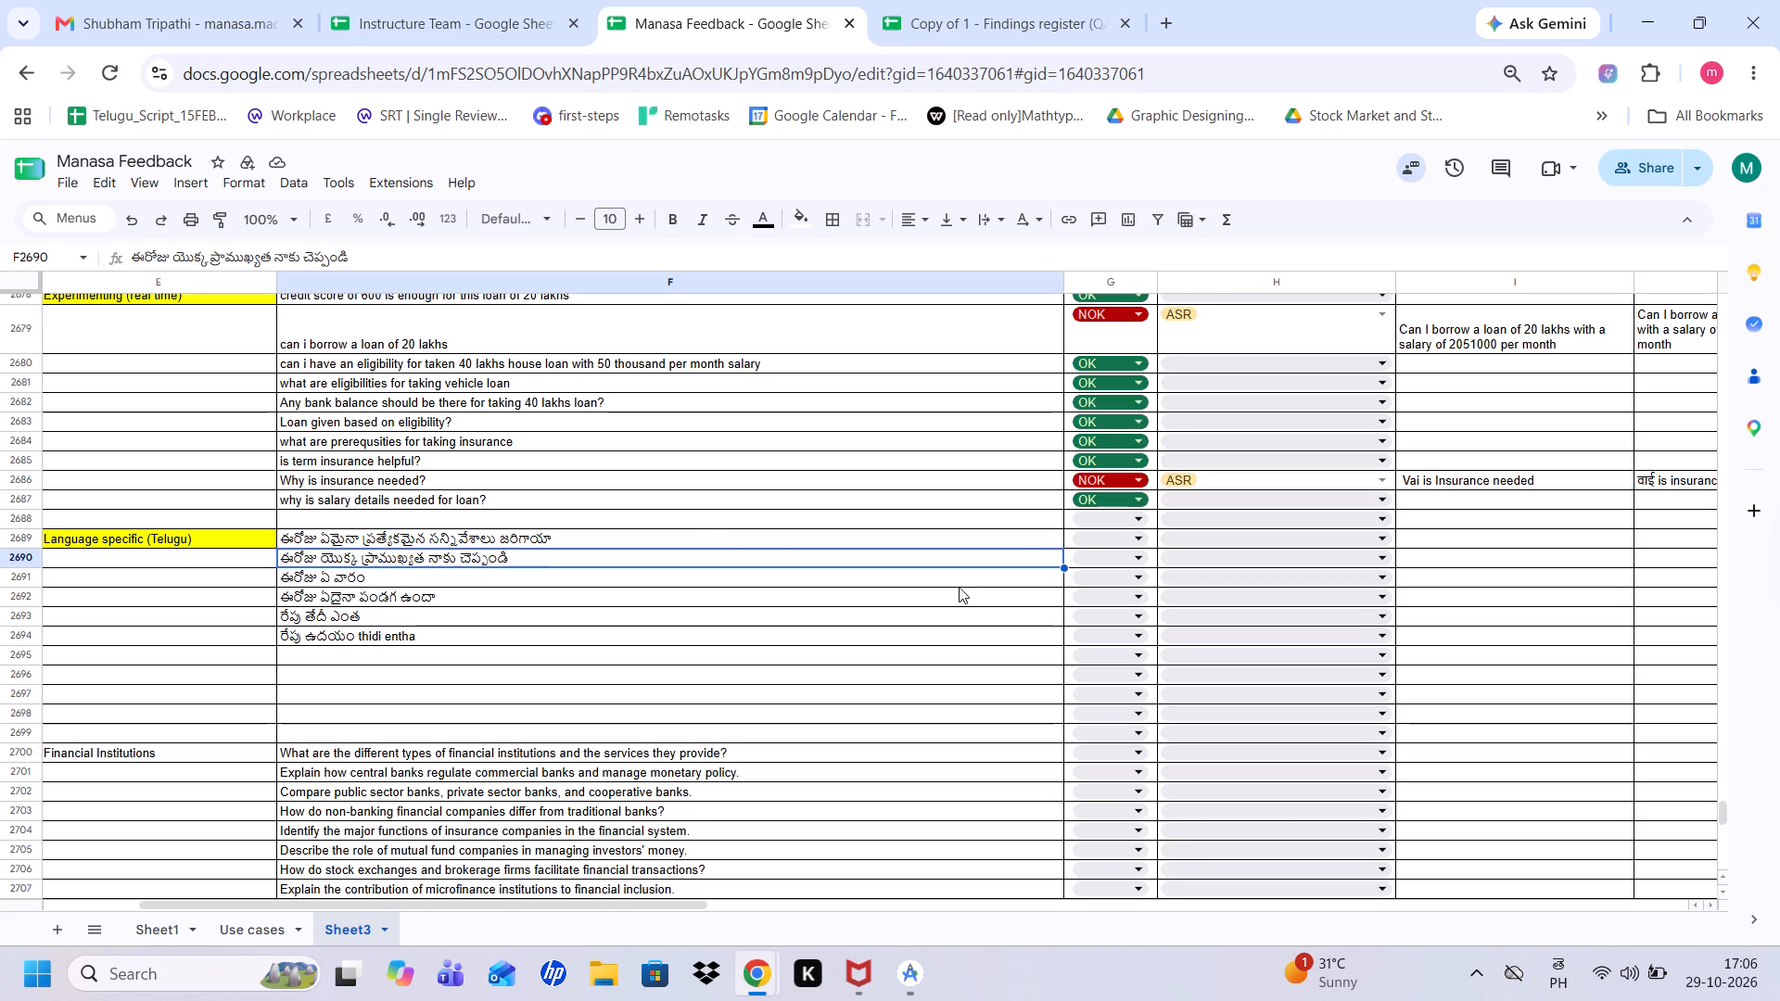
{"action": "left_click", "coordinate": [541, 537]}
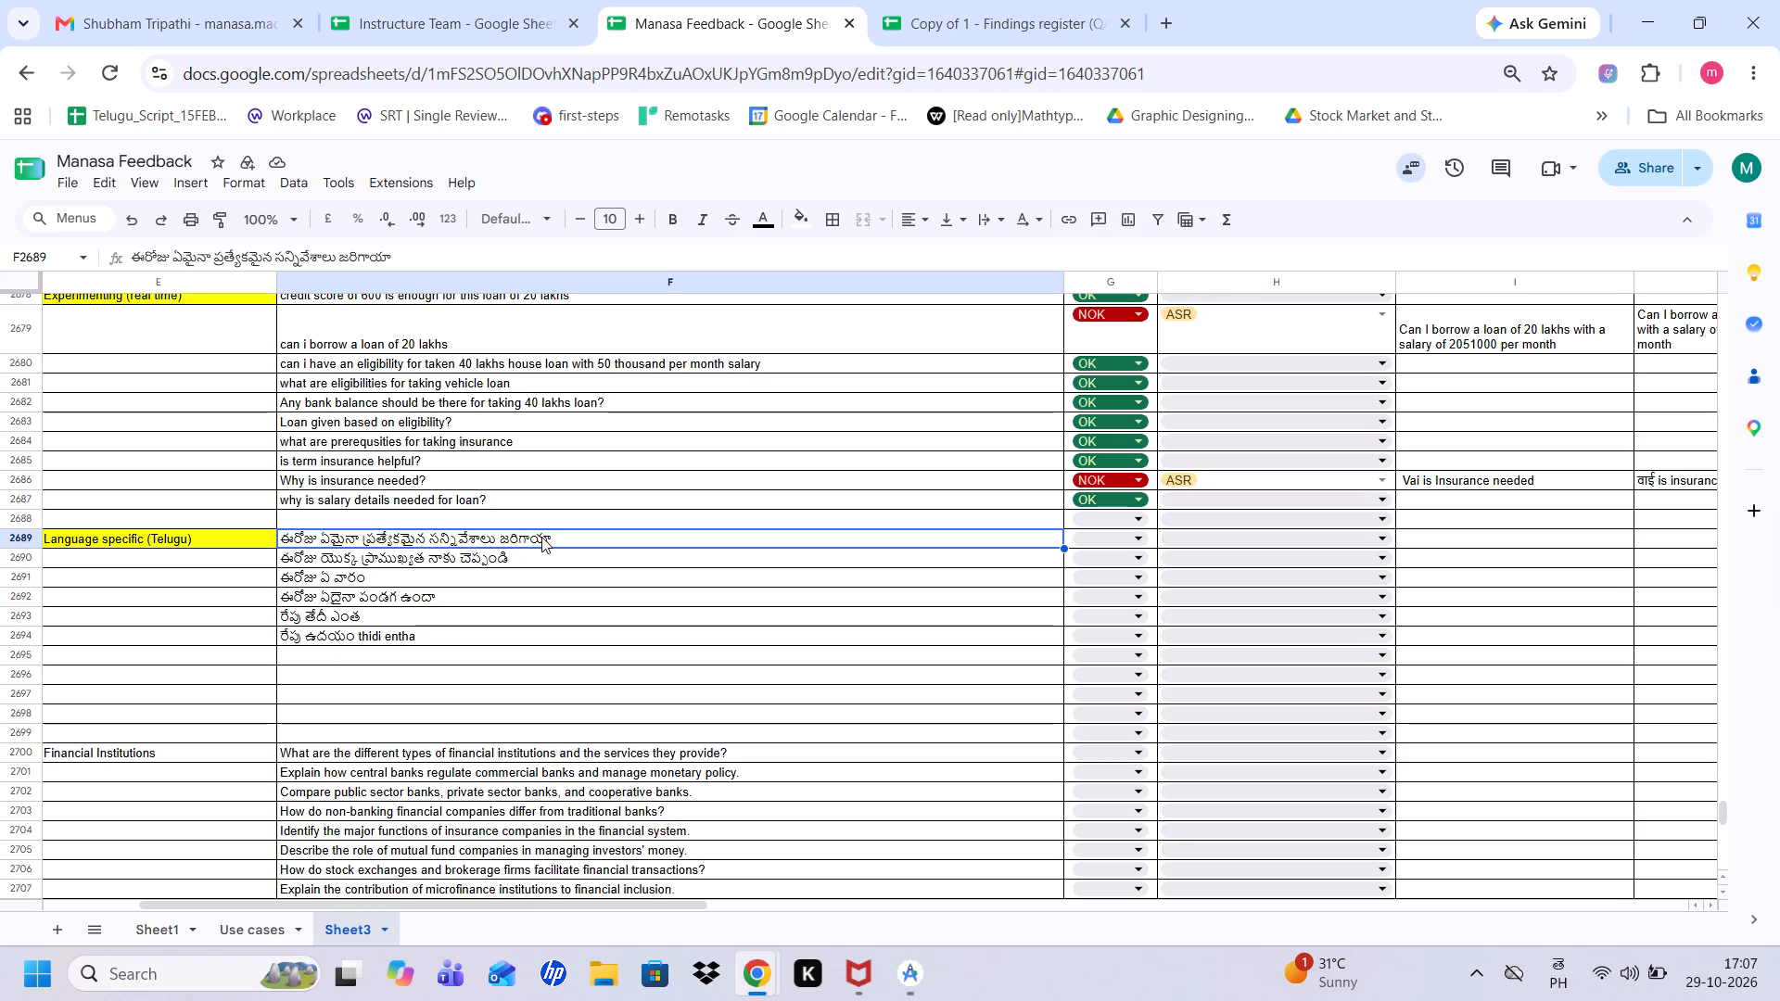
{"action": "left_click", "coordinate": [1423, 539]}
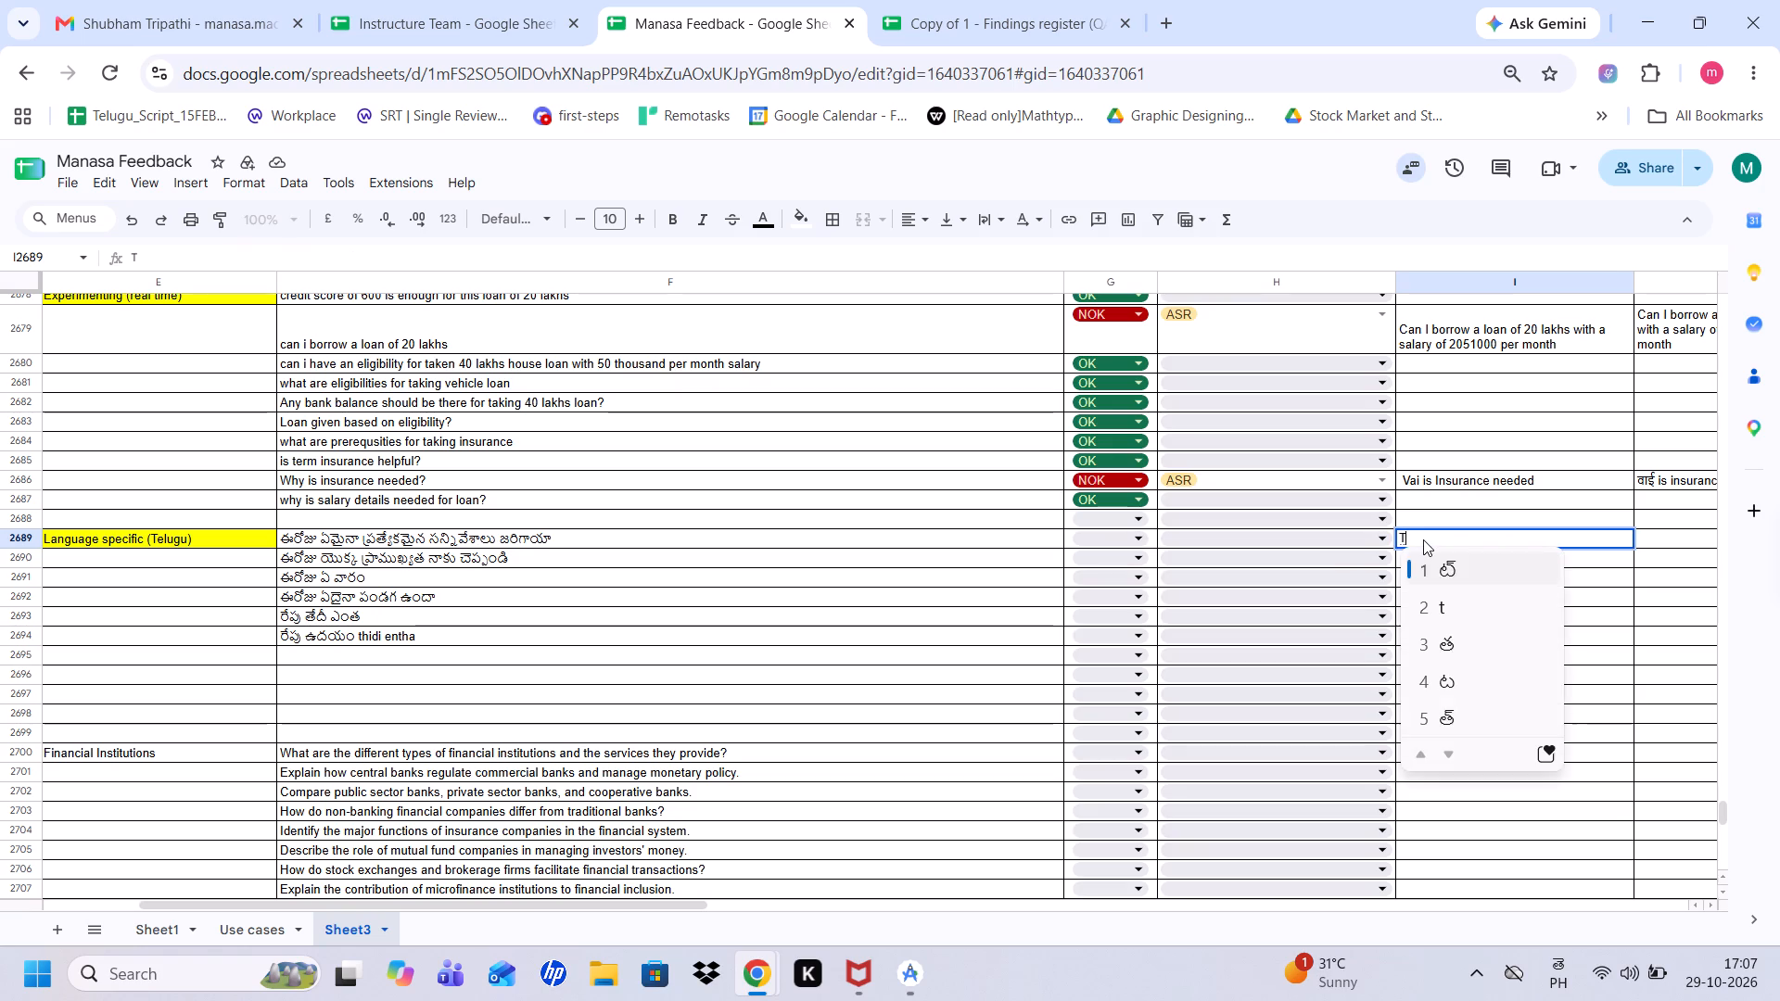
{"action": "type", "text": "elugu"}
{"action": "key", "text": "Down"}
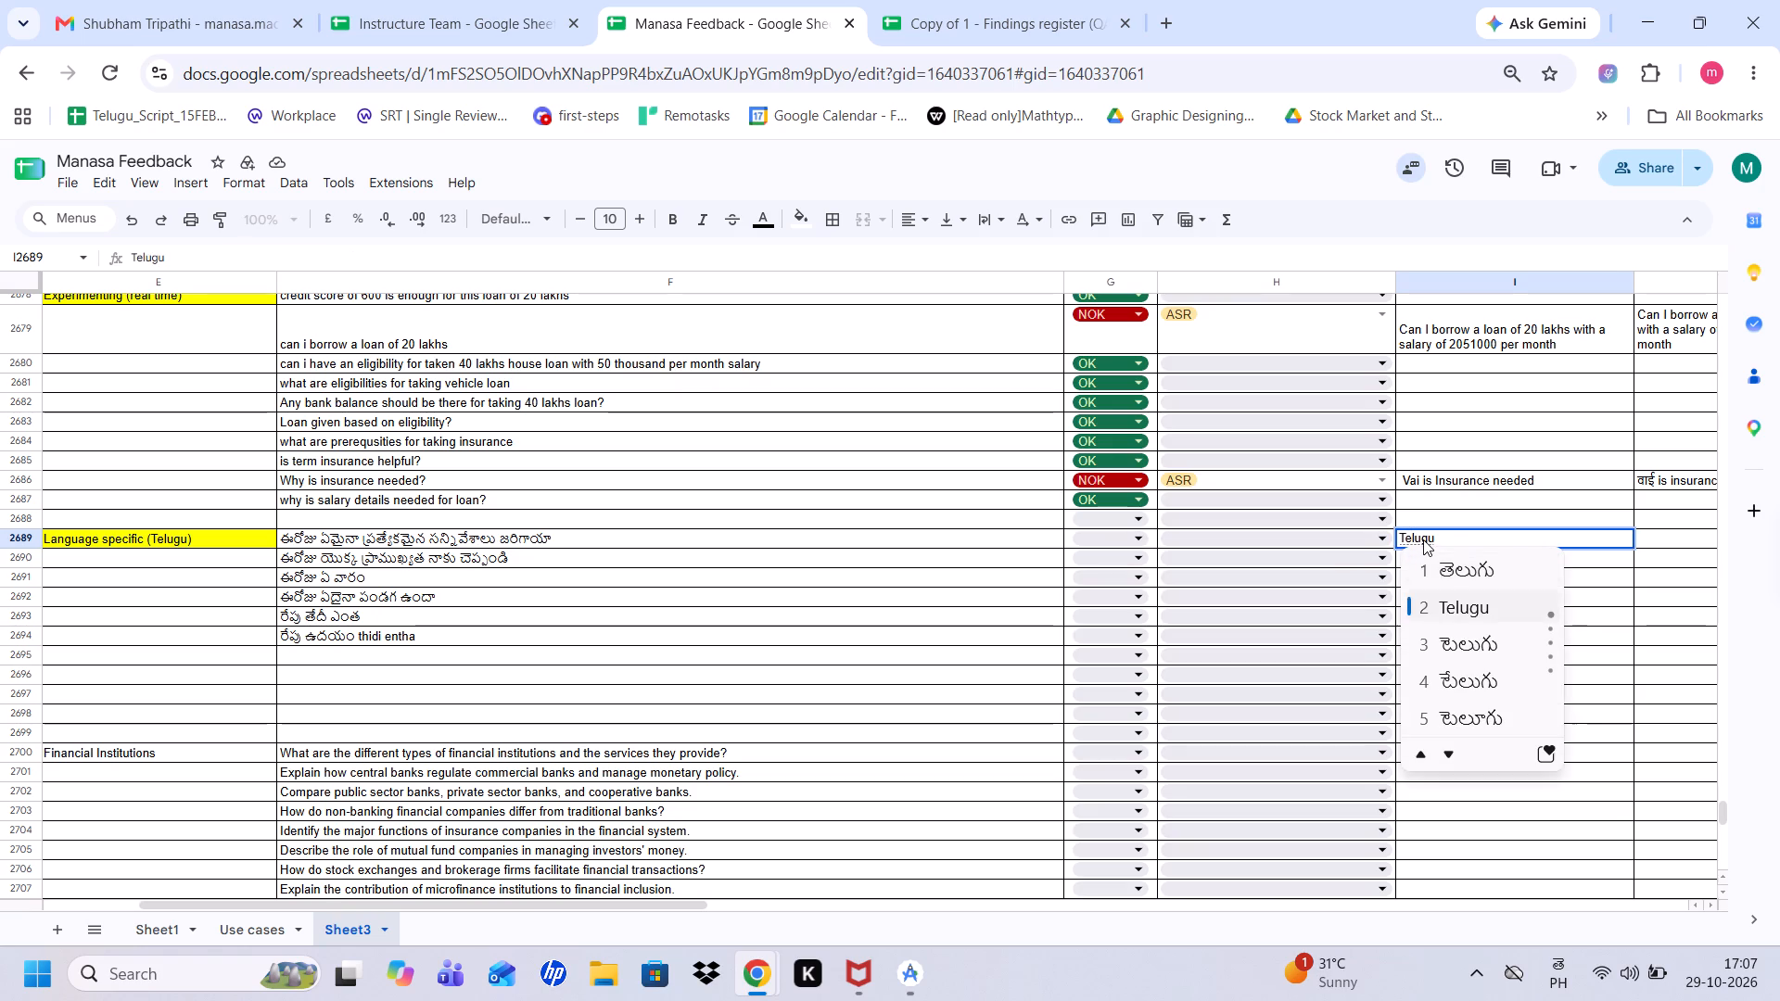
{"action": "key", "text": "space"}
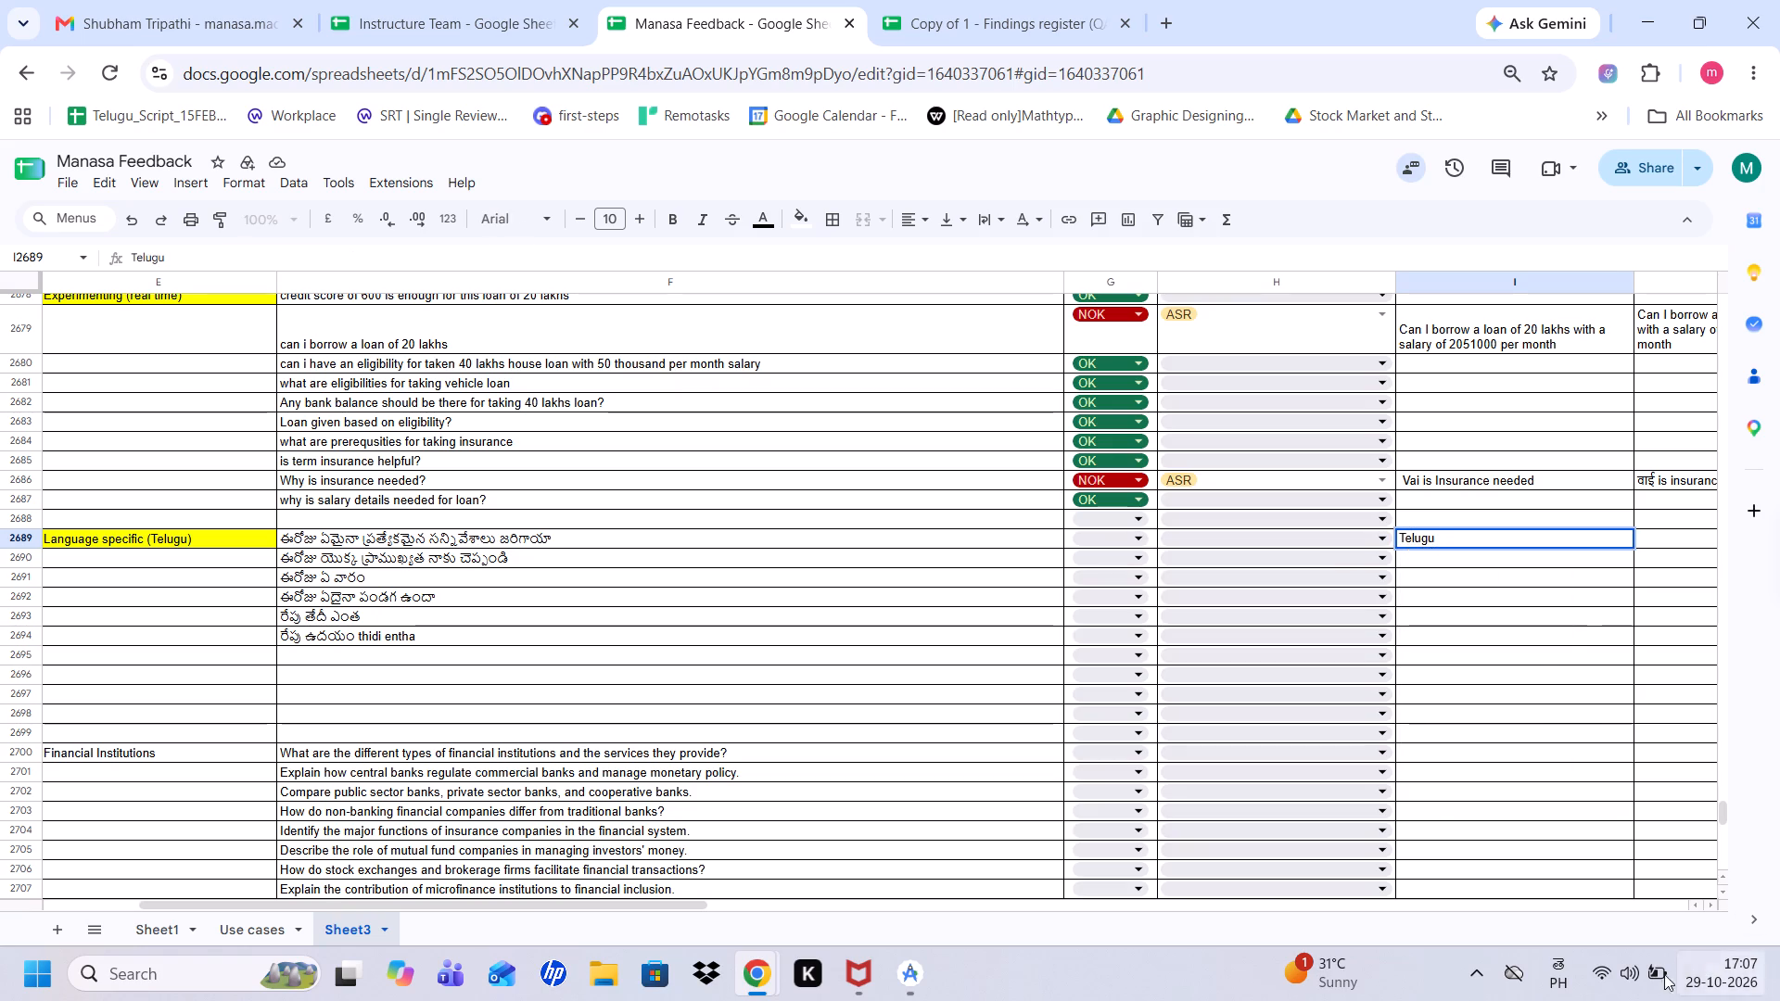
{"action": "left_click", "coordinate": [1557, 964]}
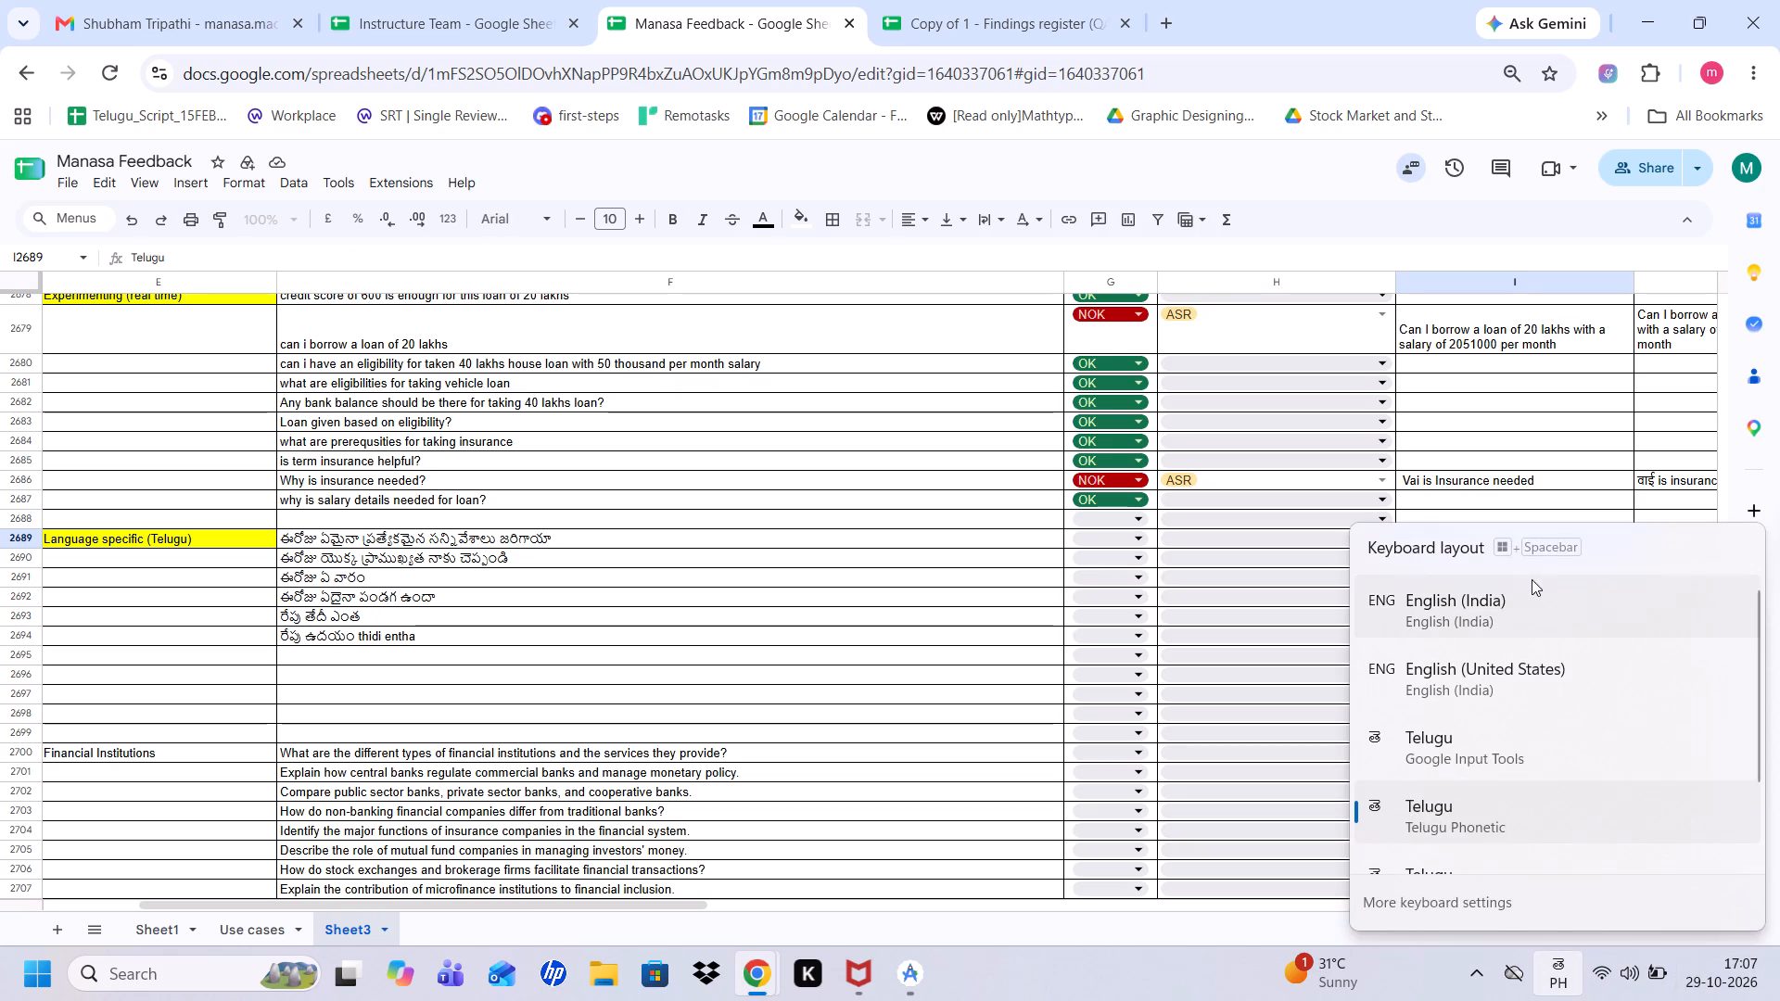
{"action": "left_click", "coordinate": [1522, 594]}
Complete the remark with "support is still in progress and for now i am available in english and hindi. please communicate in one of those languages.".
{"action": "type", "text": "support is still in progress and"}
{"action": "key", "text": "space"}
{"action": "type", "text": "for now i am available in englih"}
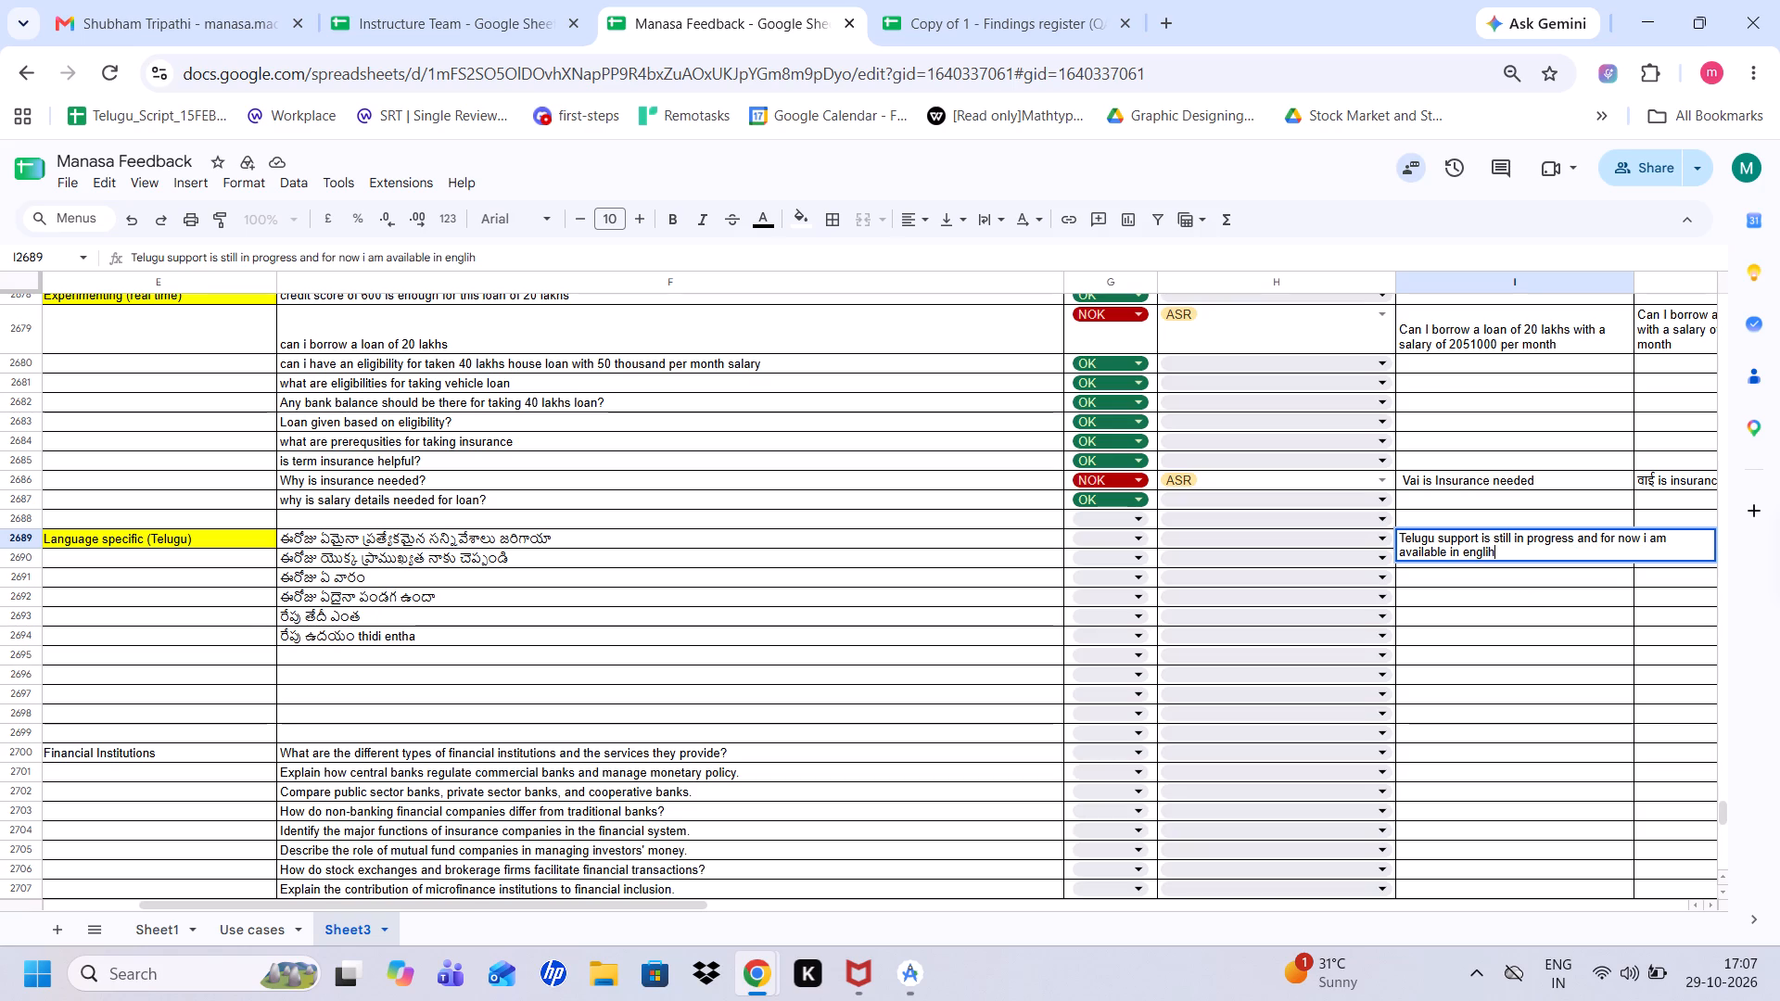
{"action": "key", "text": "BackSpace"}
{"action": "type", "text": "sh and hindi. please"}
{"action": "key", "text": "space"}
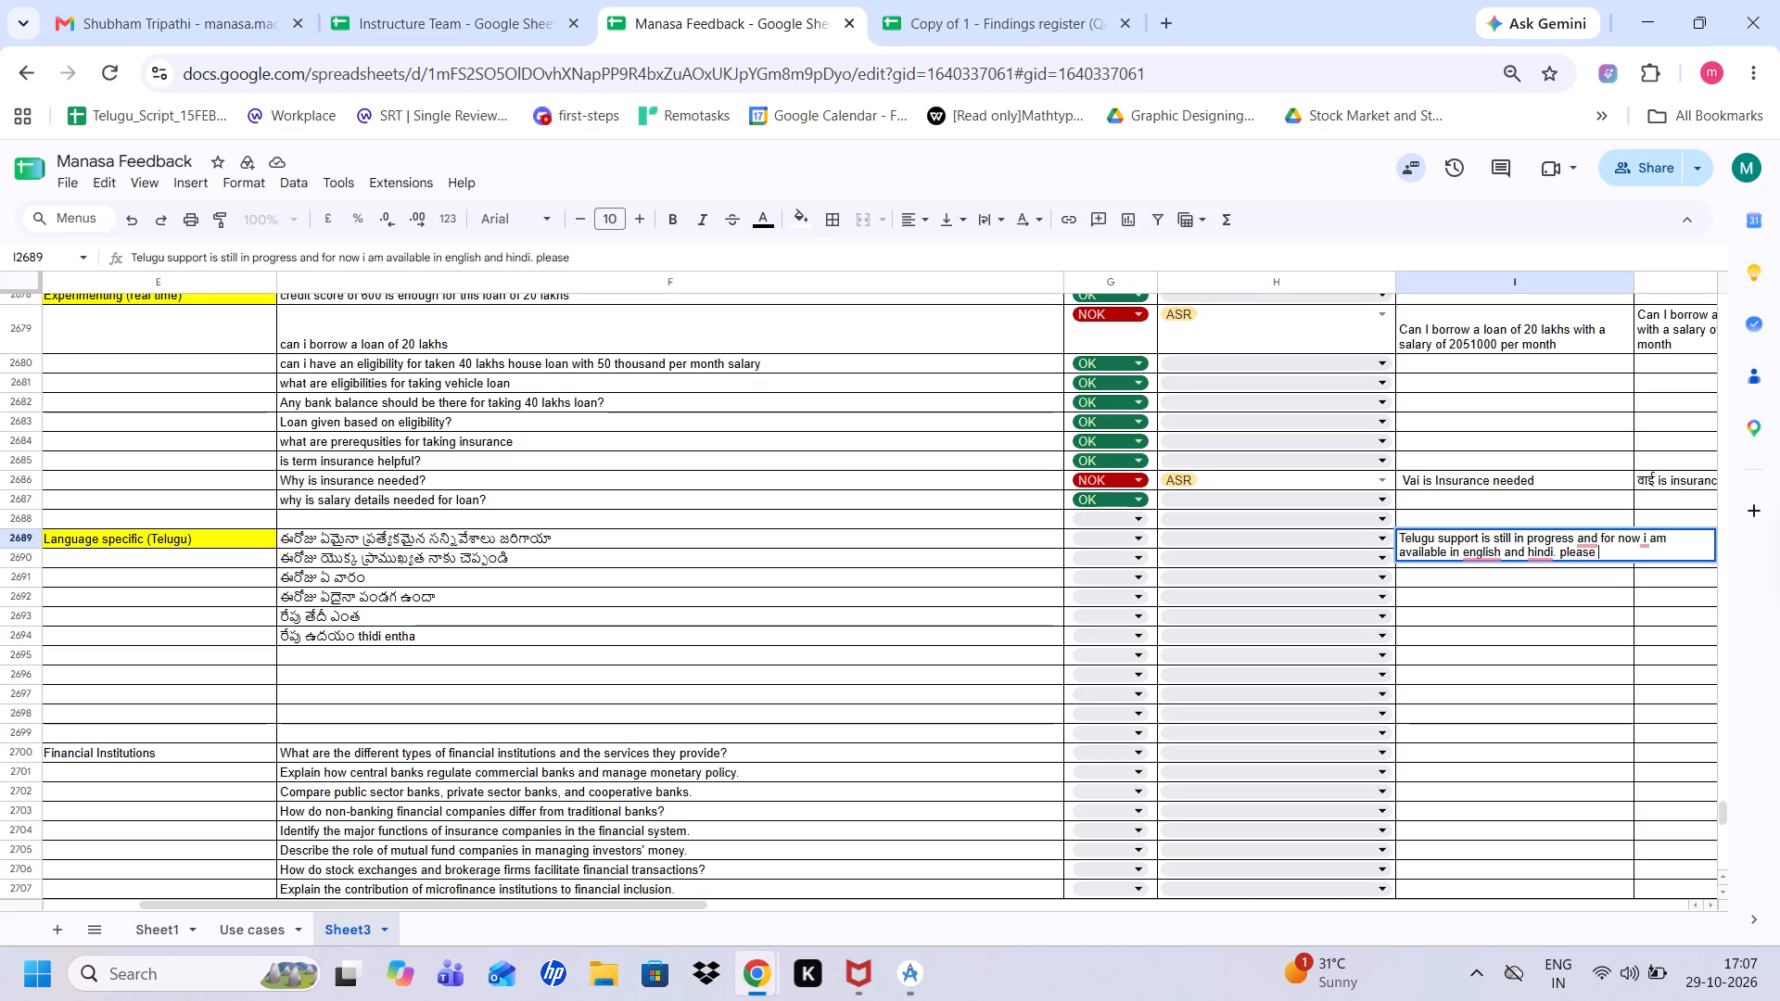
{"action": "type", "text": "communicate in one"}
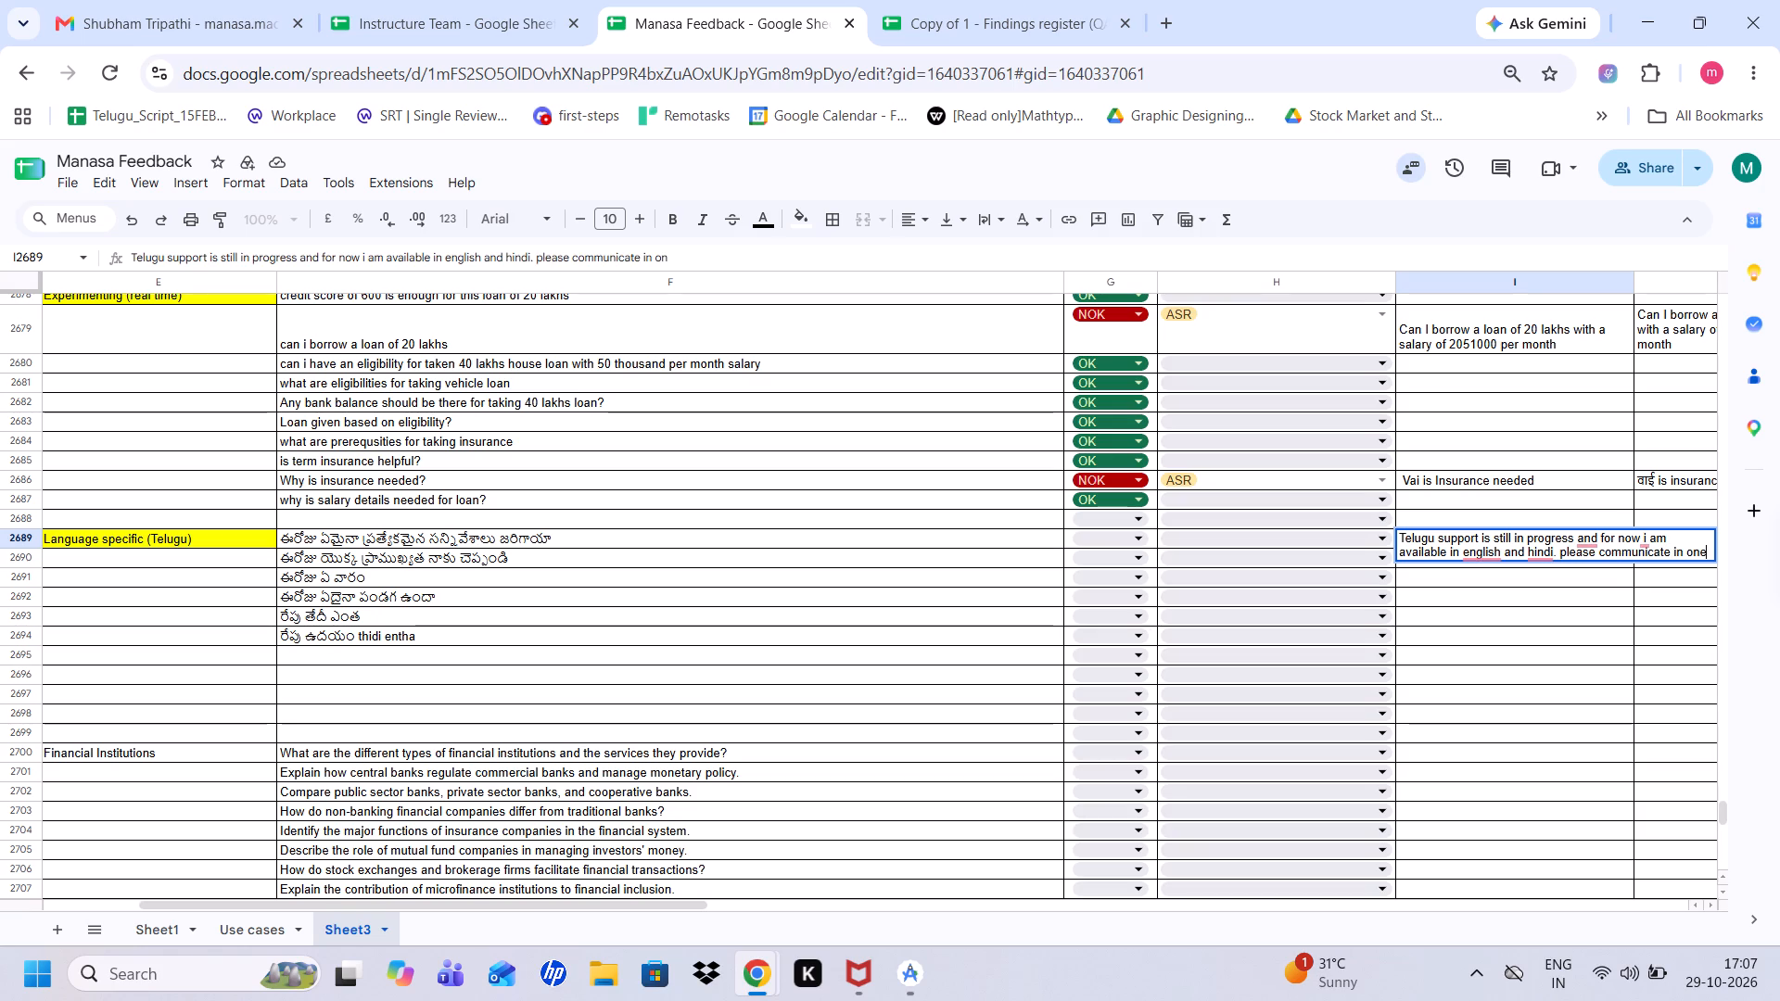
{"action": "key", "text": "space"}
{"action": "type", "text": "of those languages."}
{"action": "left_click", "coordinate": [1494, 634]}
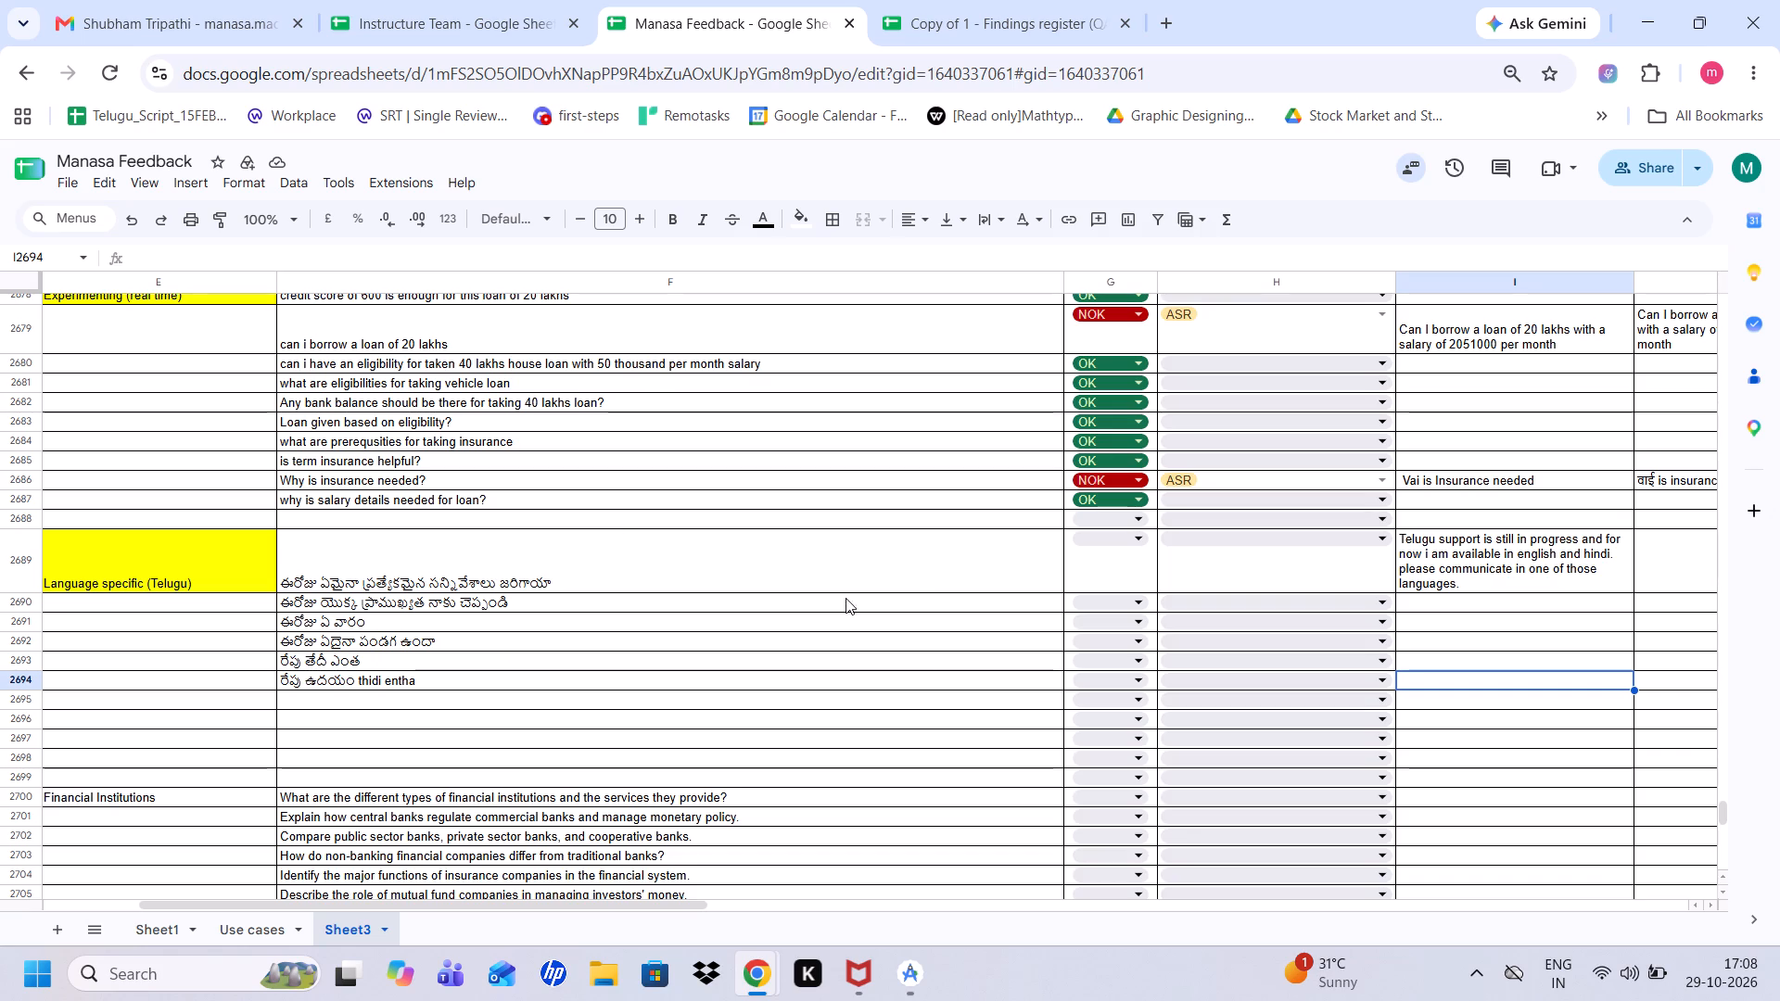
Mark the second Telugu question, in row 2690, as NOK with the issue categories ASR and LLM.
{"action": "left_click", "coordinate": [1138, 602]}
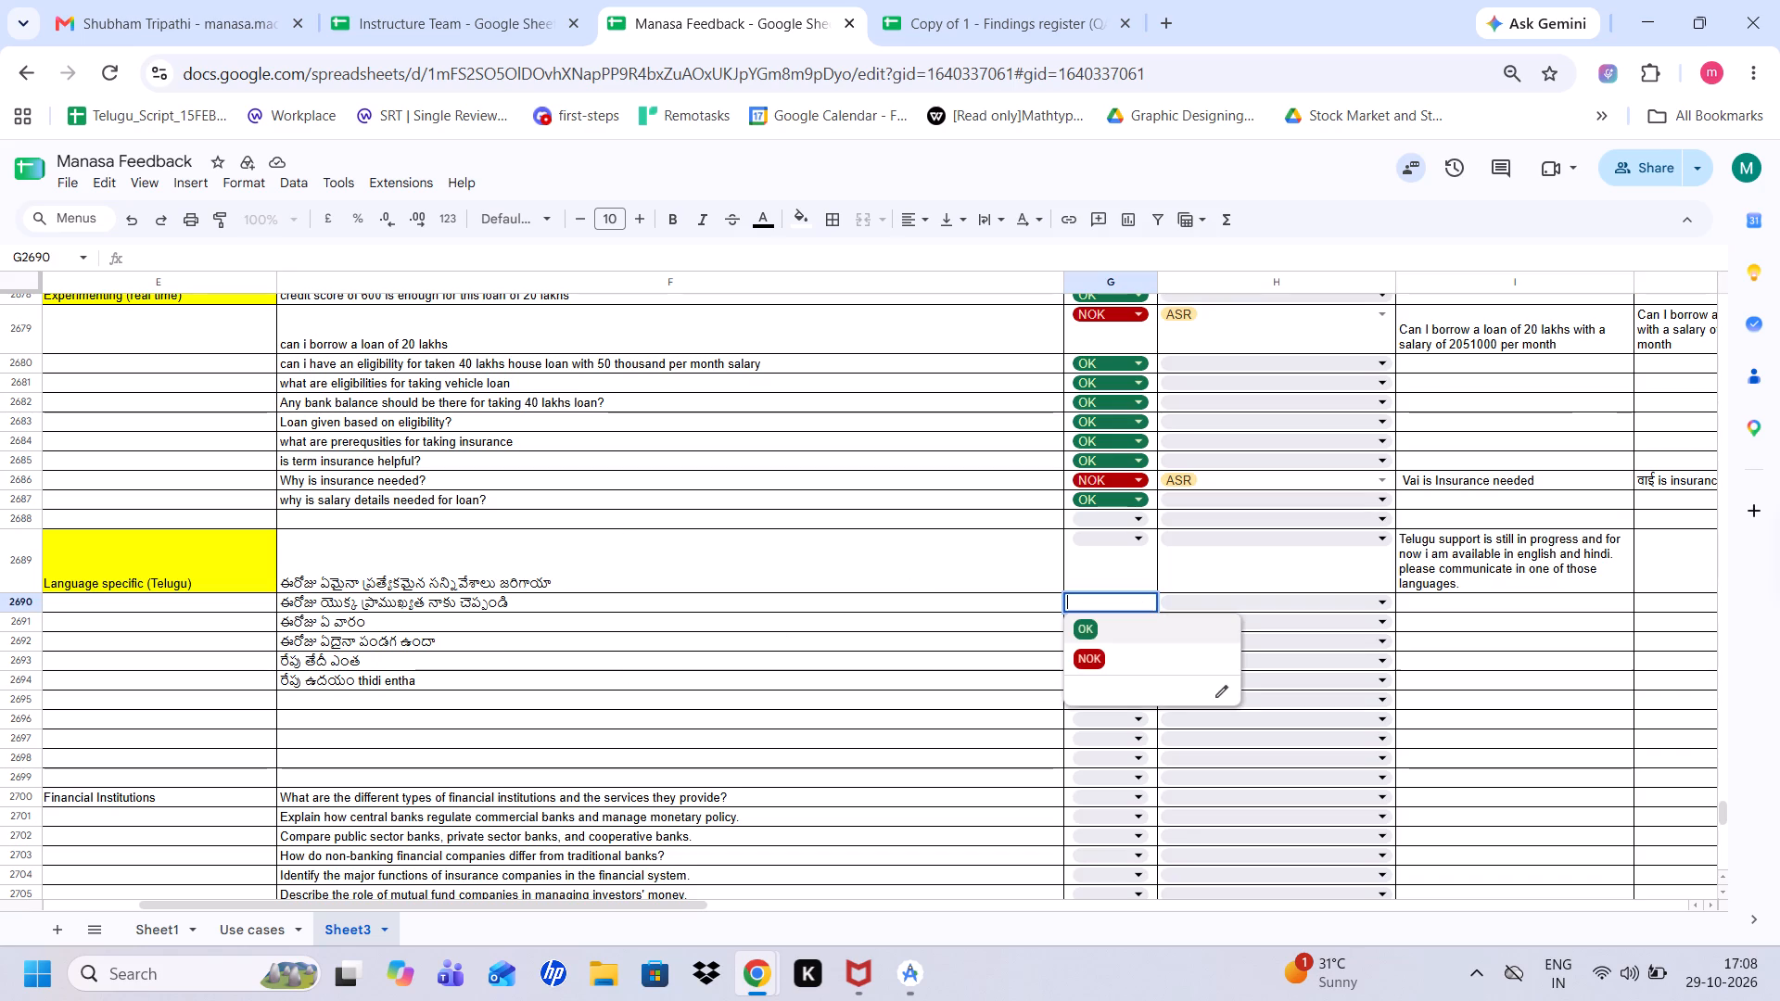
{"action": "left_click", "coordinate": [1096, 657]}
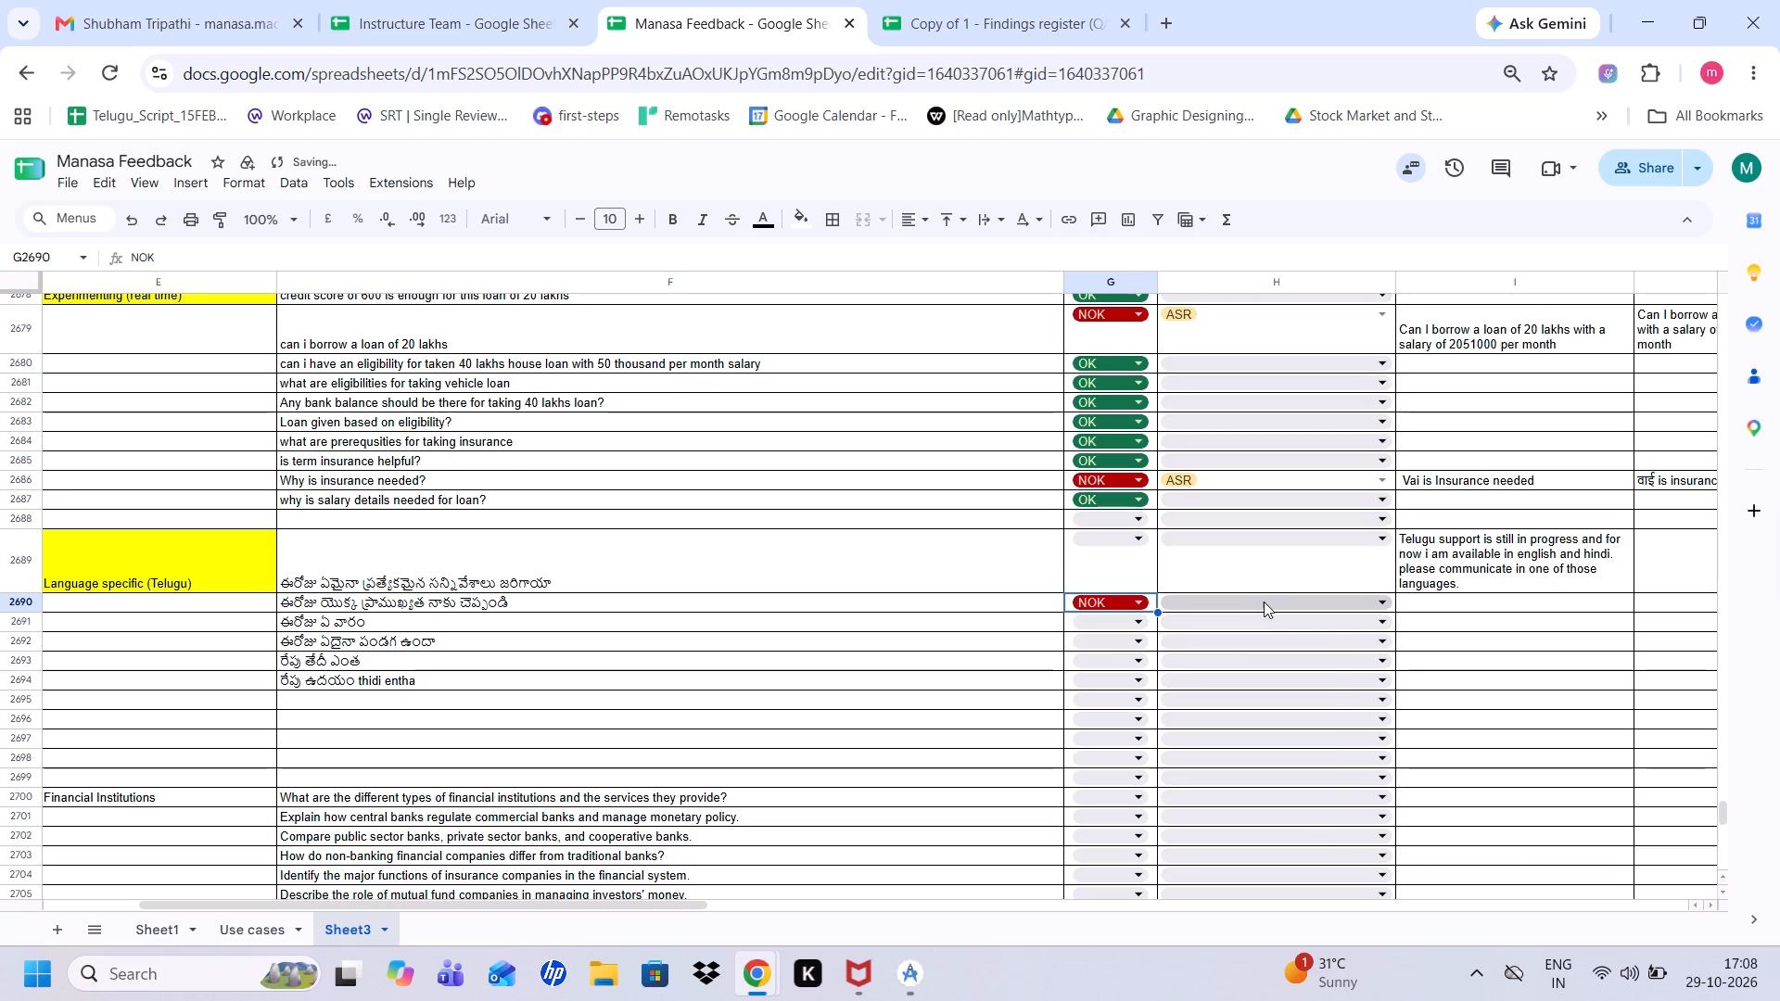
{"action": "left_click", "coordinate": [1264, 602]}
{"action": "left_click", "coordinate": [1198, 659]}
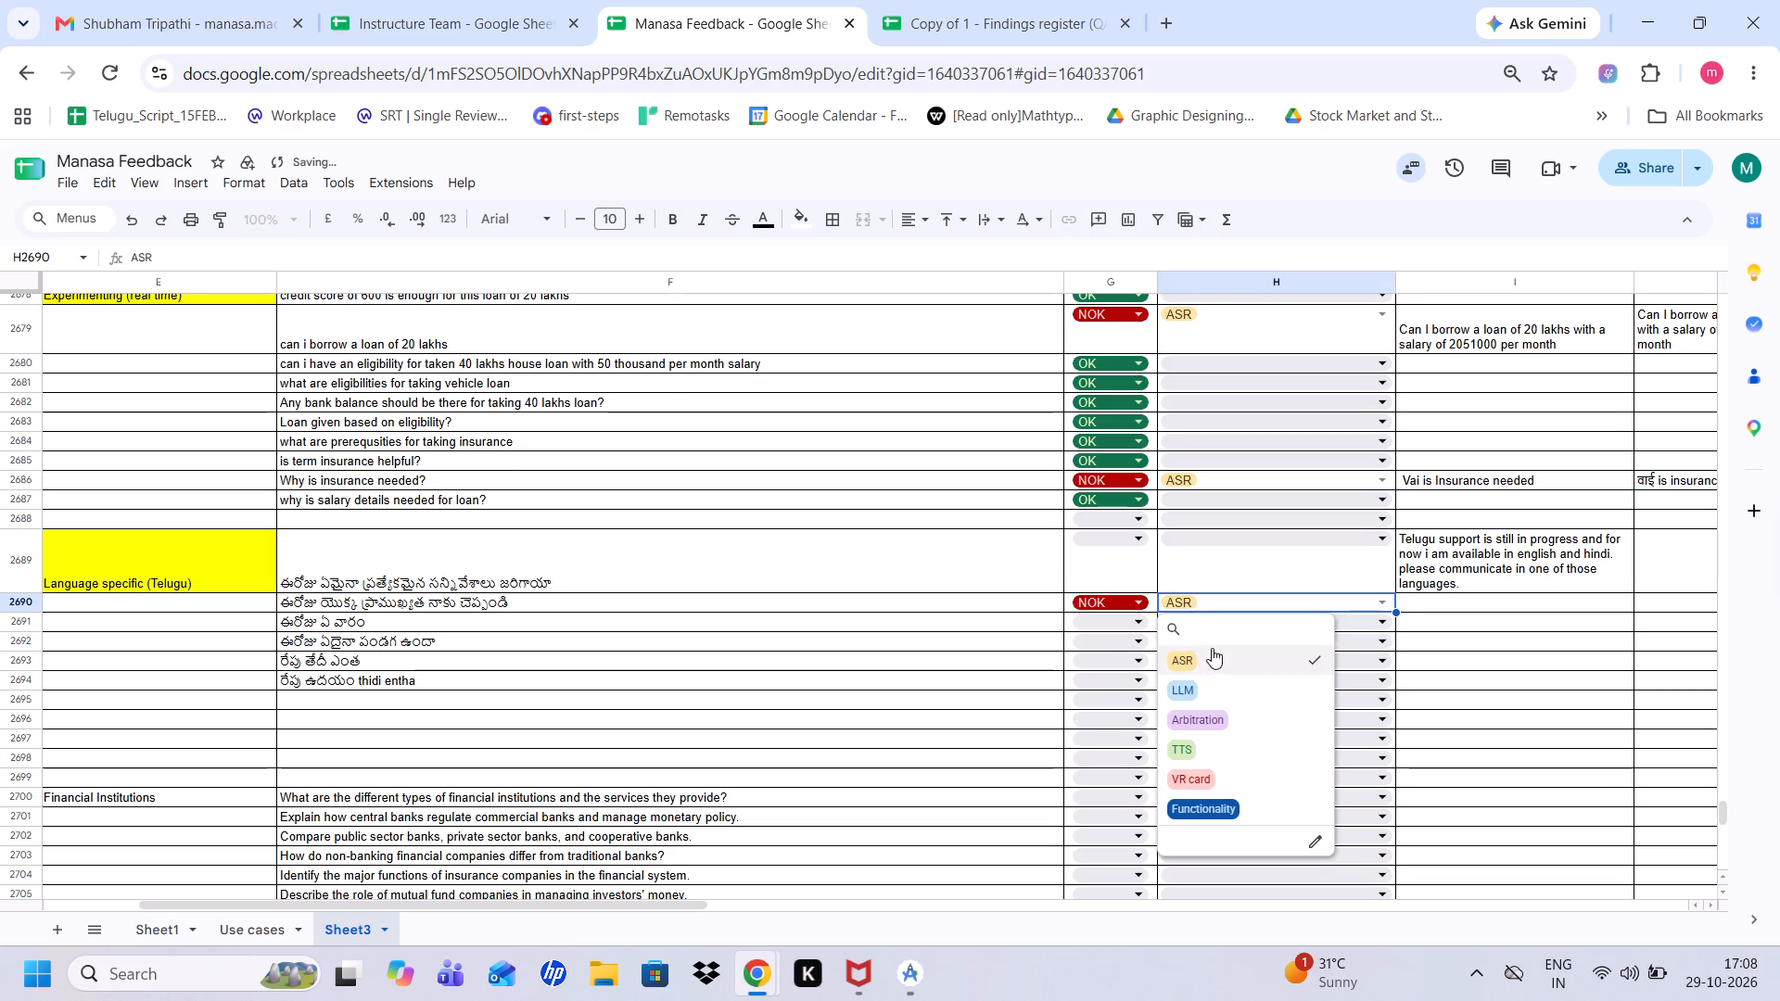
{"action": "left_click", "coordinate": [1195, 694]}
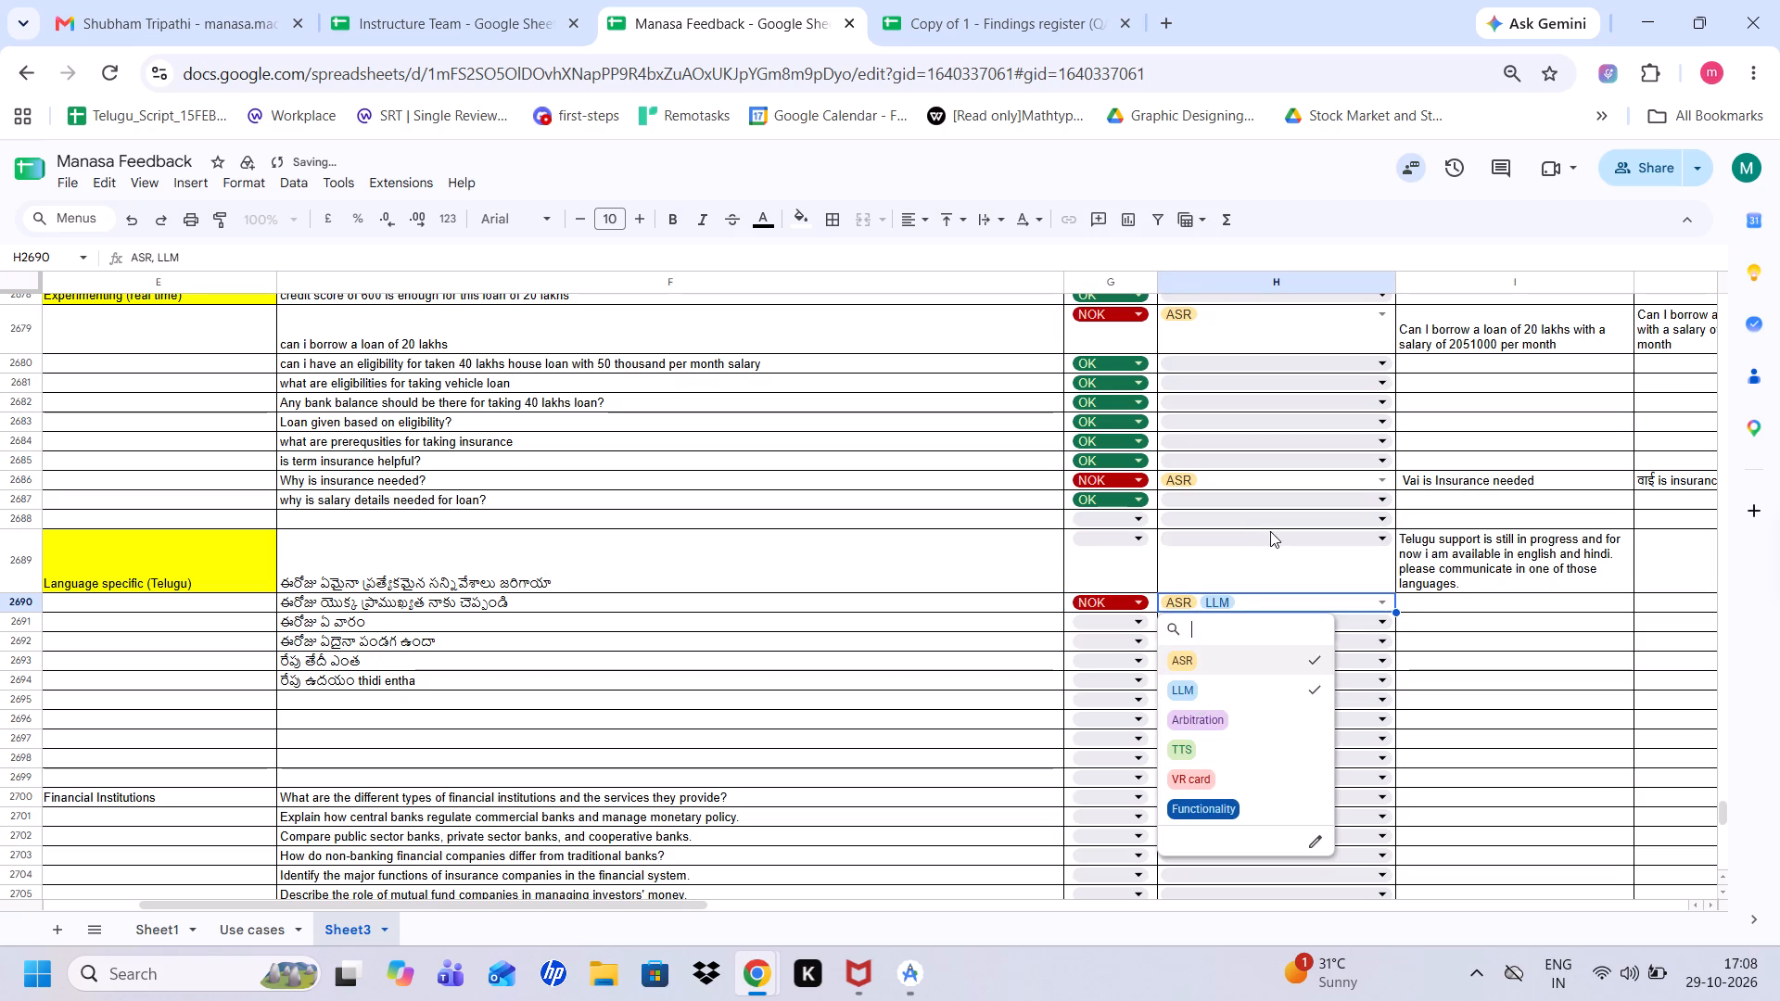
{"action": "left_click", "coordinate": [1270, 531]}
Set the issue category of the first Telugu question, in row 2689, to LLM.
{"action": "left_click", "coordinate": [1261, 541]}
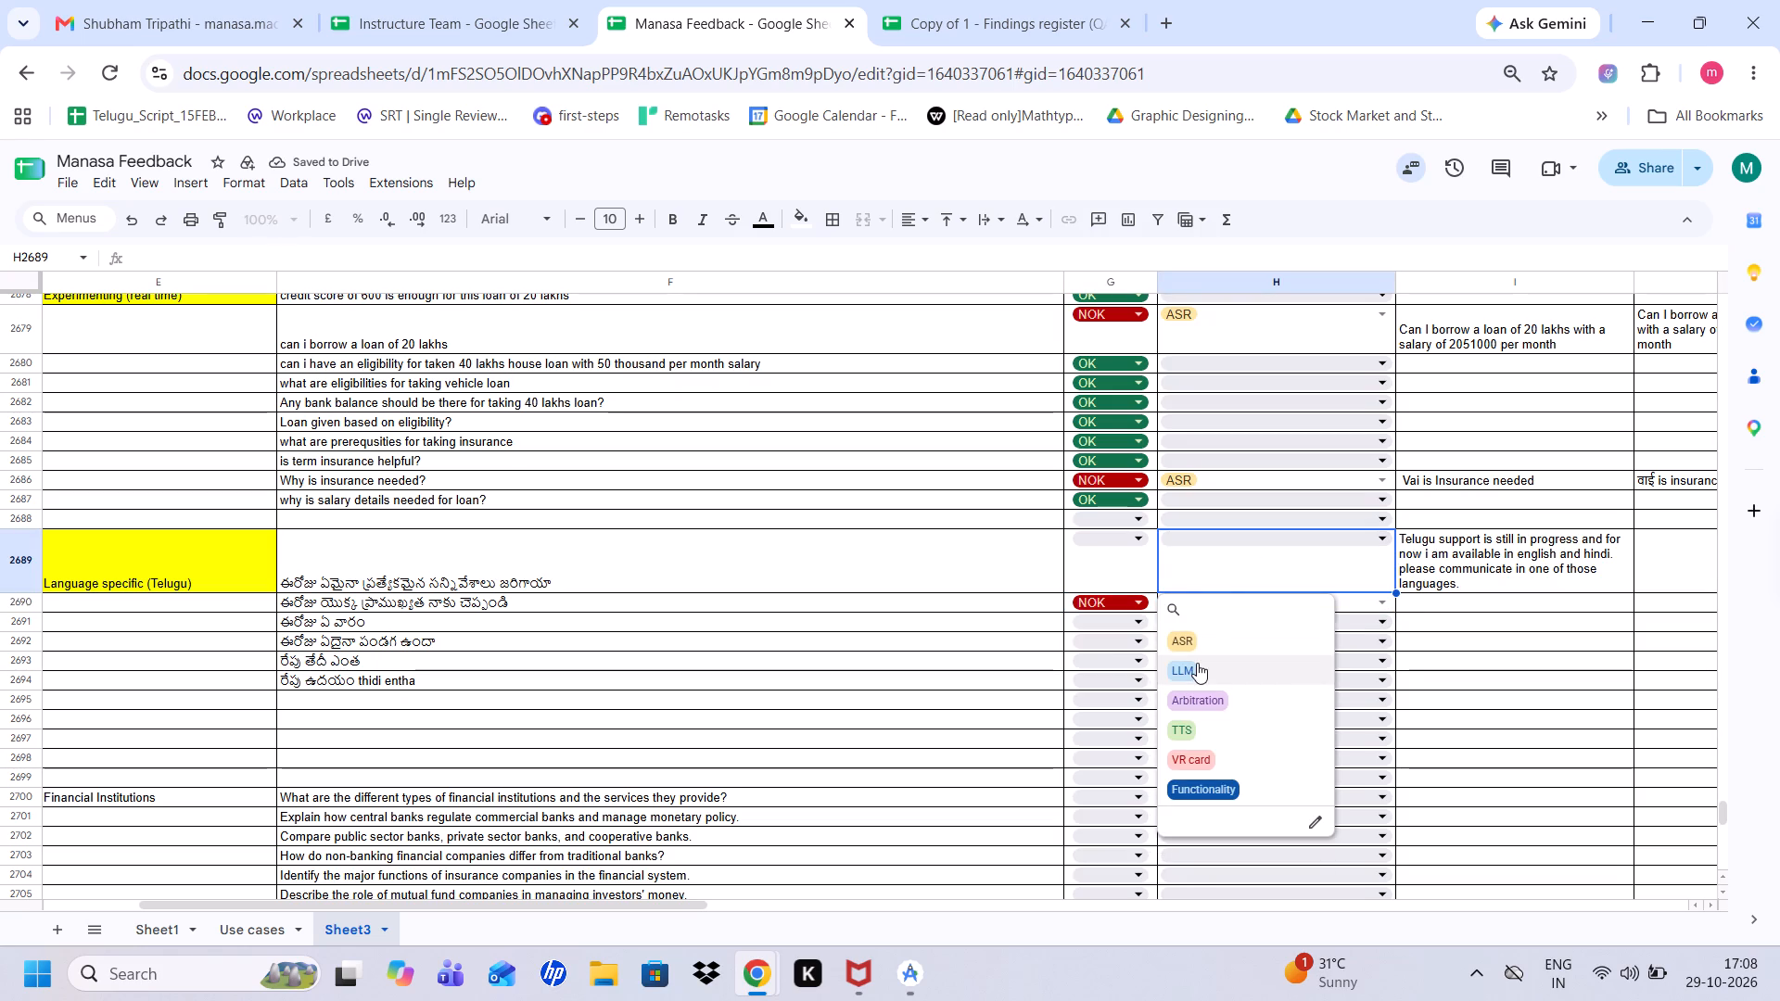
{"action": "left_click", "coordinate": [1194, 669]}
{"action": "left_click", "coordinate": [922, 586]}
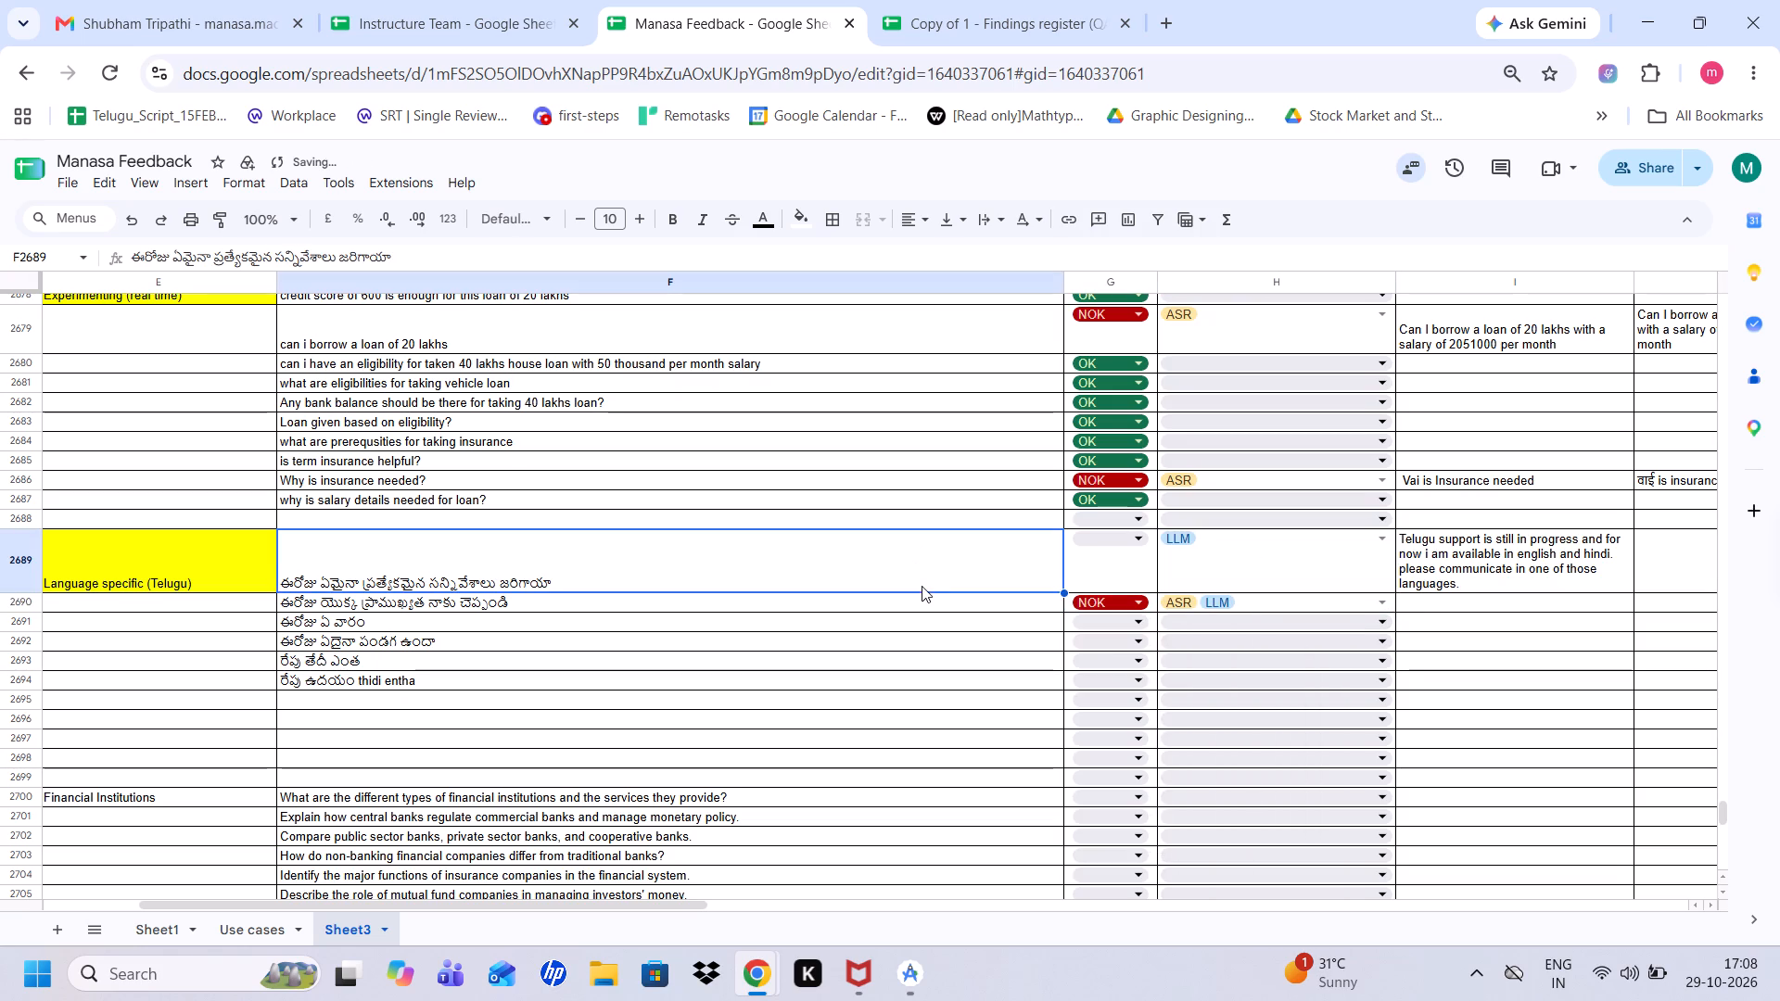
Examine the Nexority User Name, Nexority Status and Global Remarks columns in the Findings register's 29-oct-Item Profile 1 sheet.
{"action": "left_click", "coordinate": [1060, 0]}
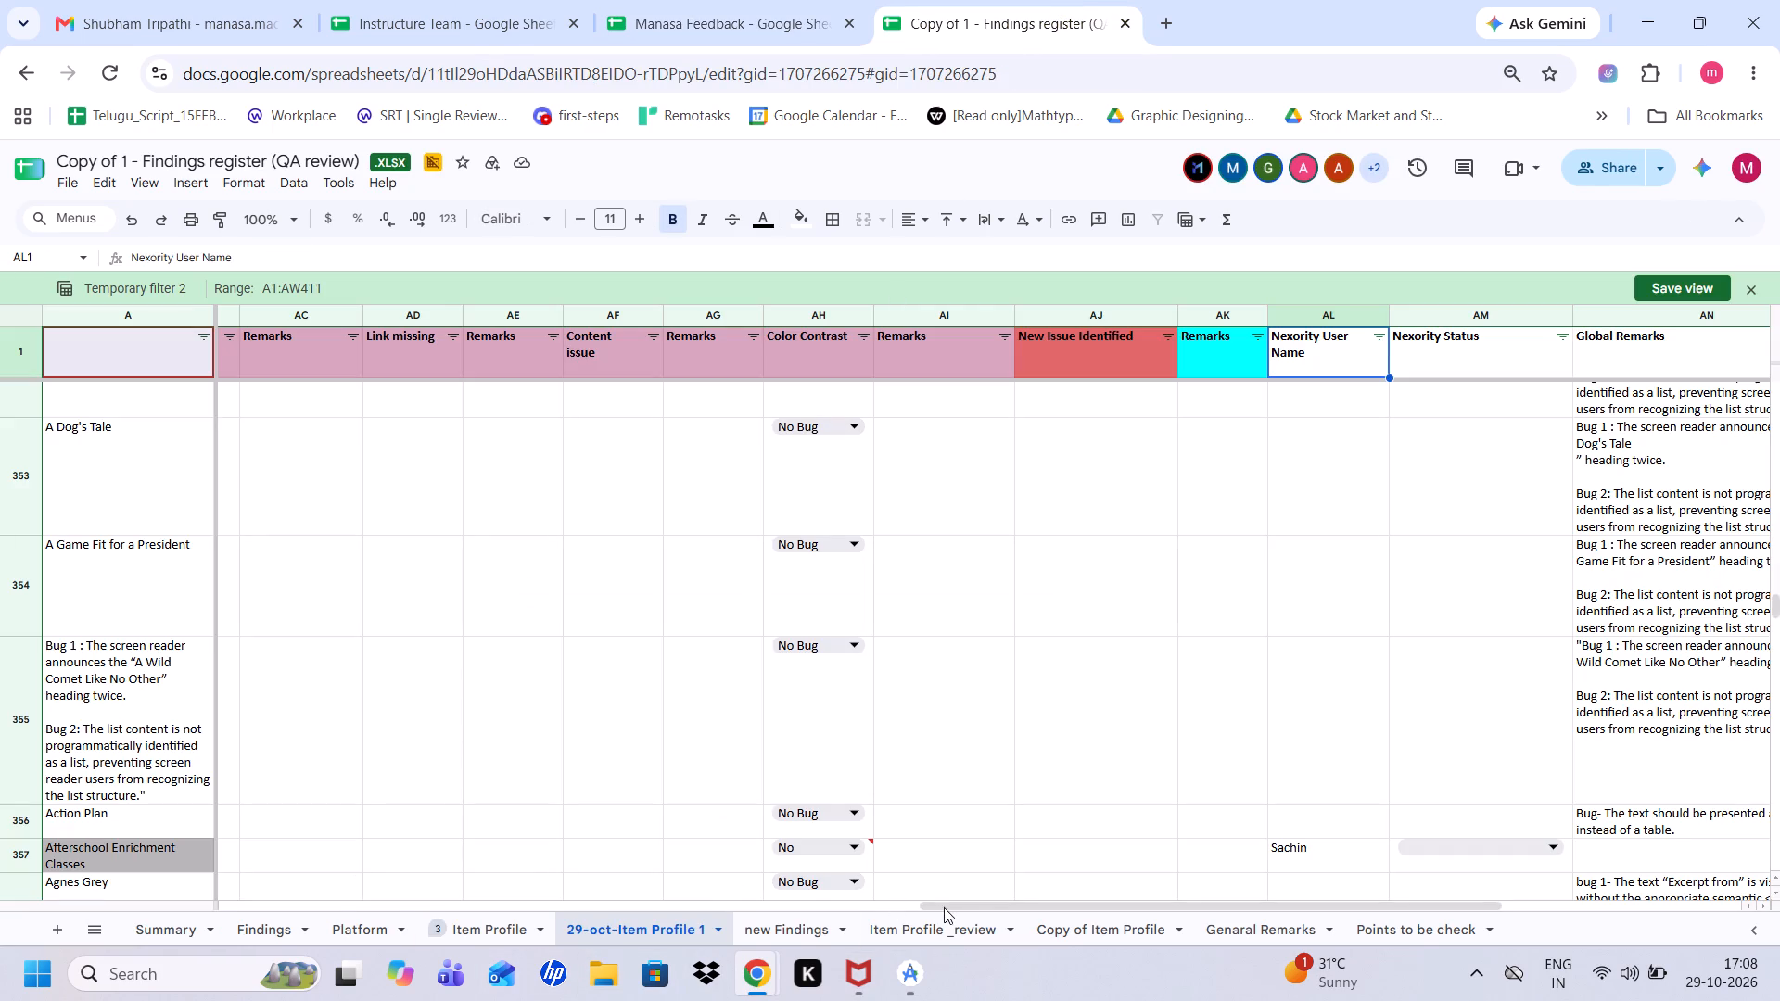
{"action": "left_click_drag", "start_coordinate": [1004, 908], "coordinate": [1249, 930]}
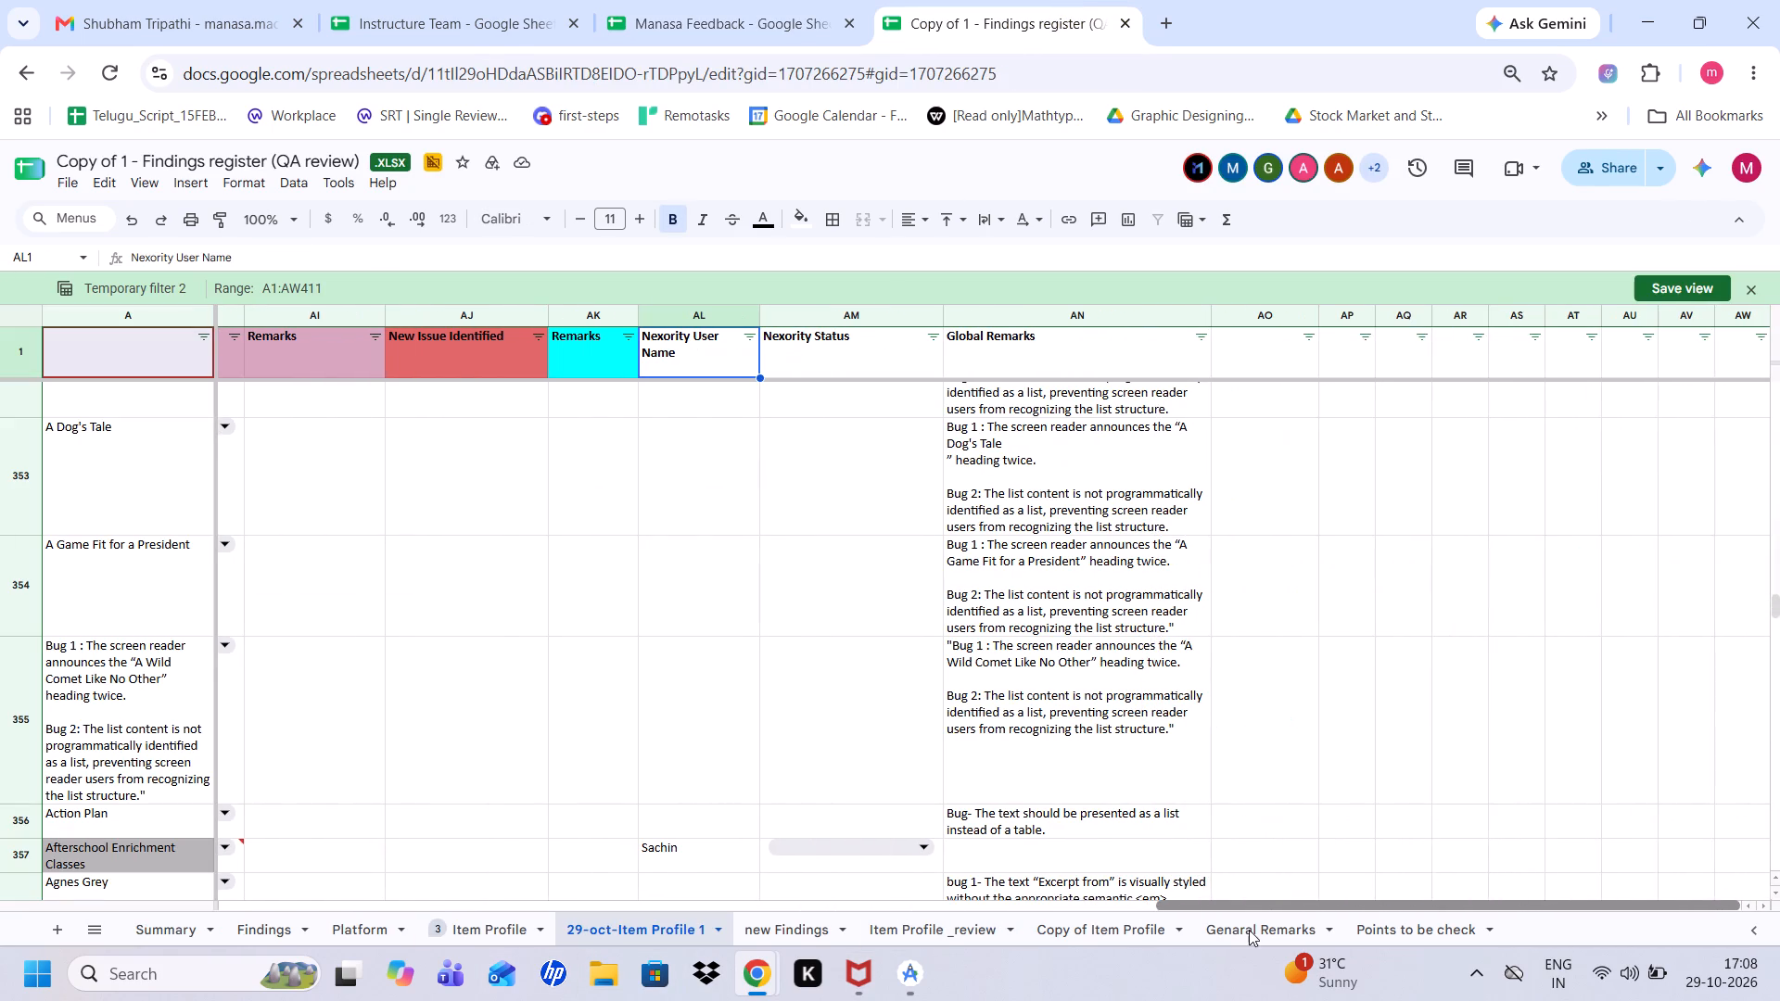
{"action": "left_click_drag", "start_coordinate": [1249, 930], "coordinate": [1187, 927]}
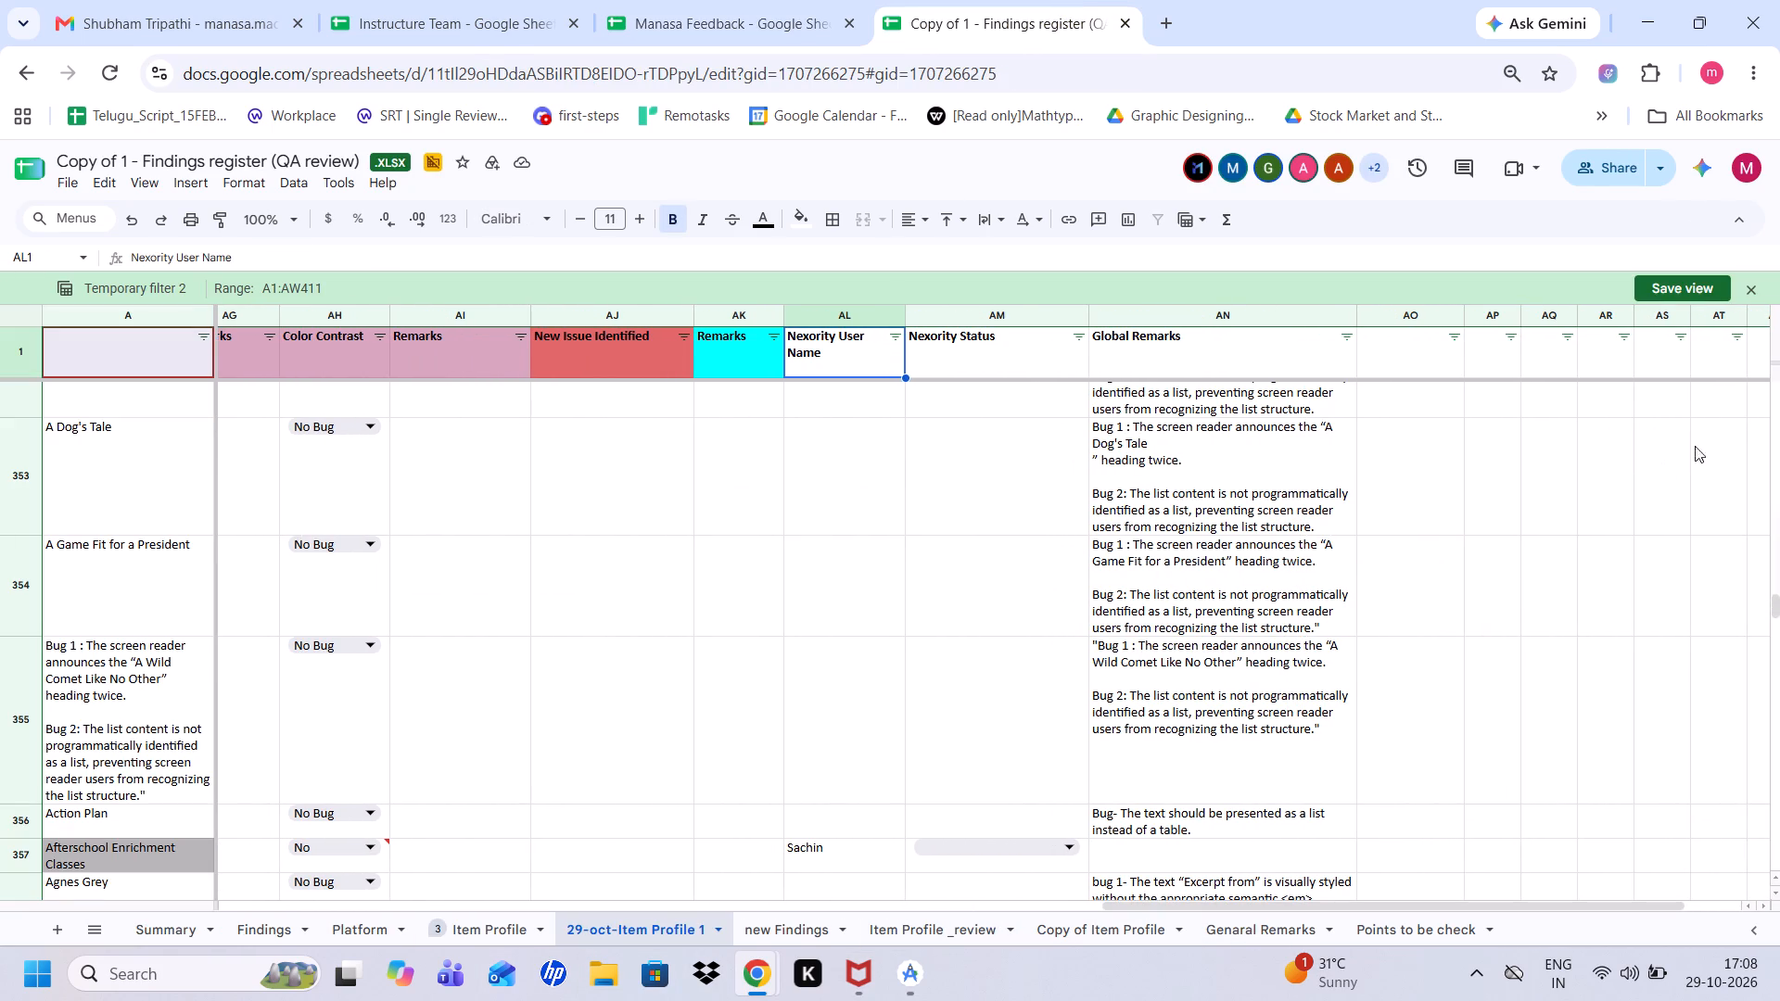
{"action": "left_click_drag", "start_coordinate": [1775, 601], "coordinate": [1775, 605]}
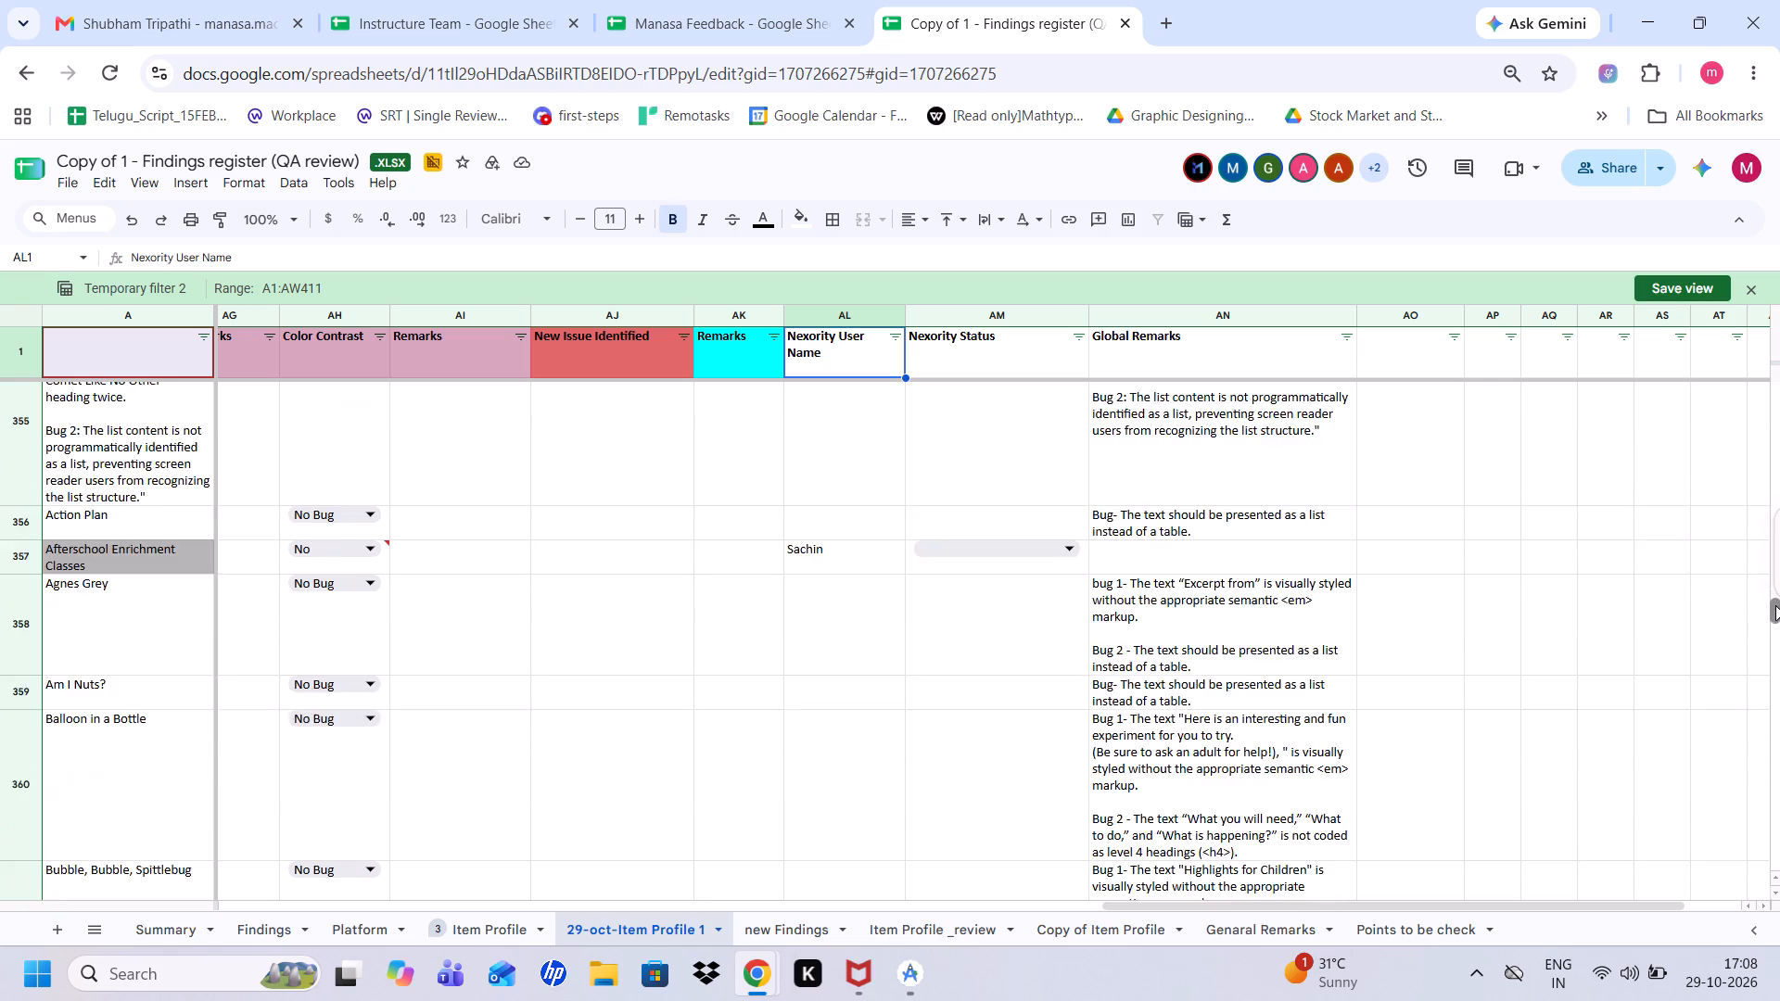
{"action": "left_click_drag", "start_coordinate": [1775, 605], "coordinate": [1773, 321]}
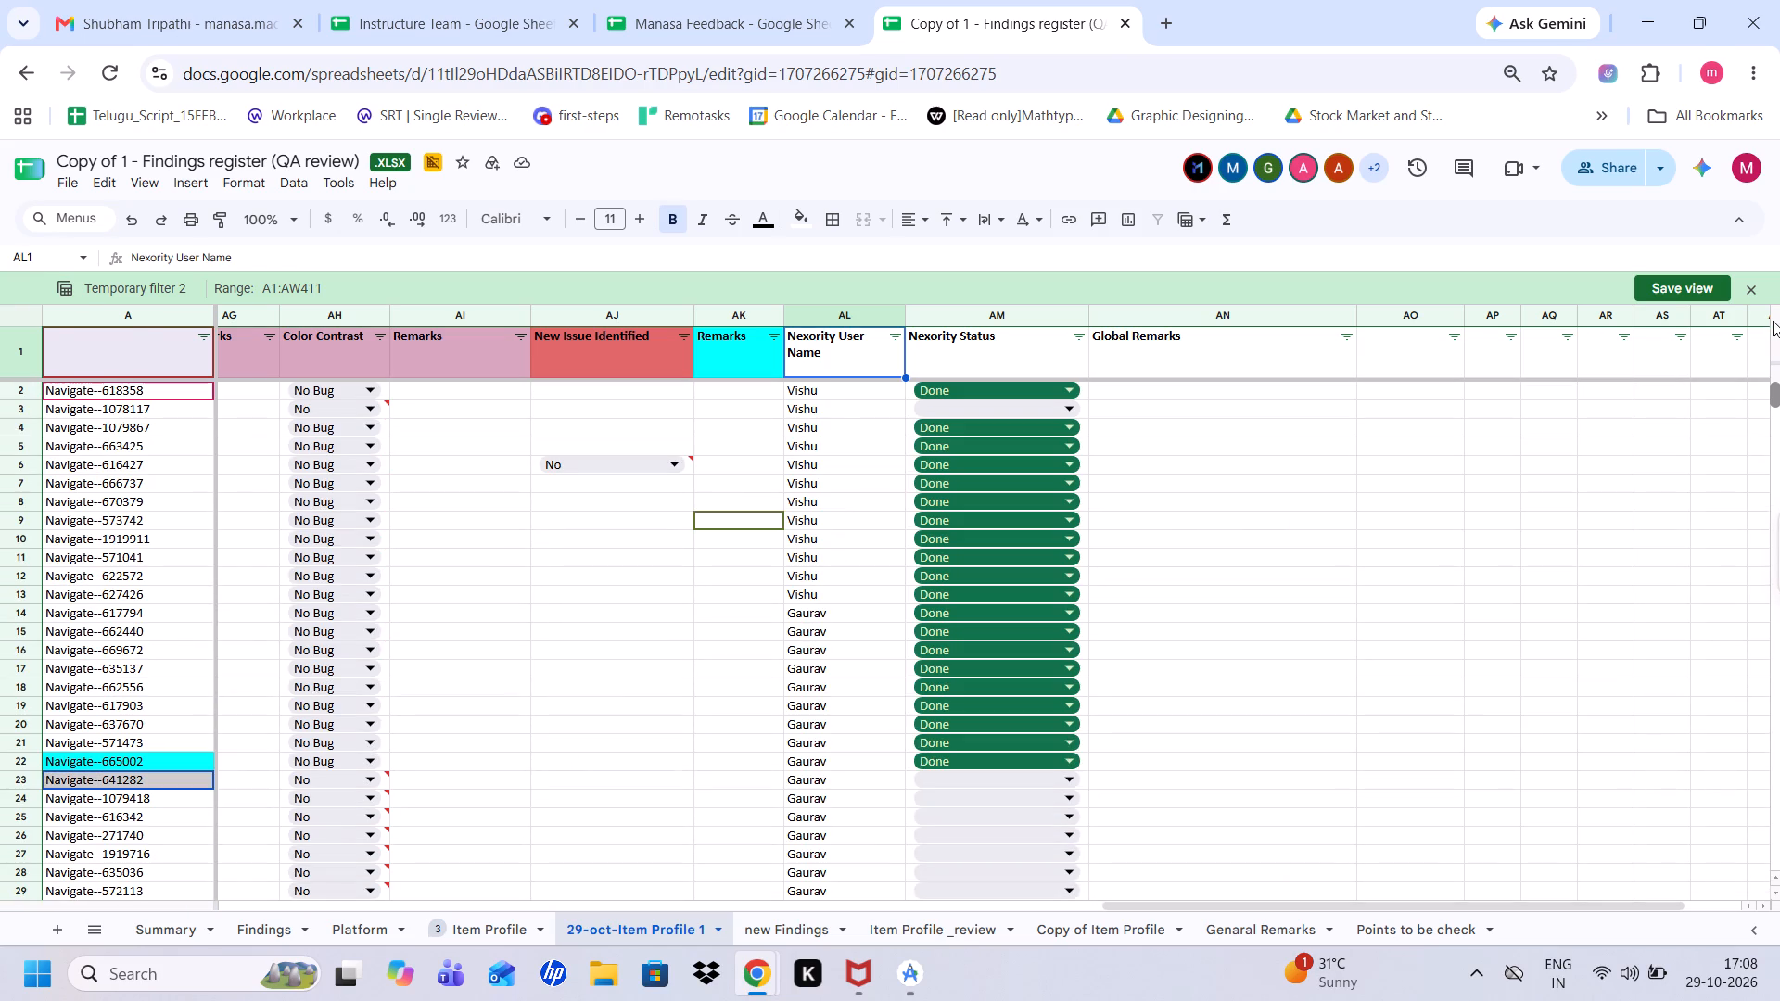
{"action": "left_click_drag", "start_coordinate": [1773, 321], "coordinate": [1770, 386]}
{"action": "left_click_drag", "start_coordinate": [1770, 386], "coordinate": [1772, 399]}
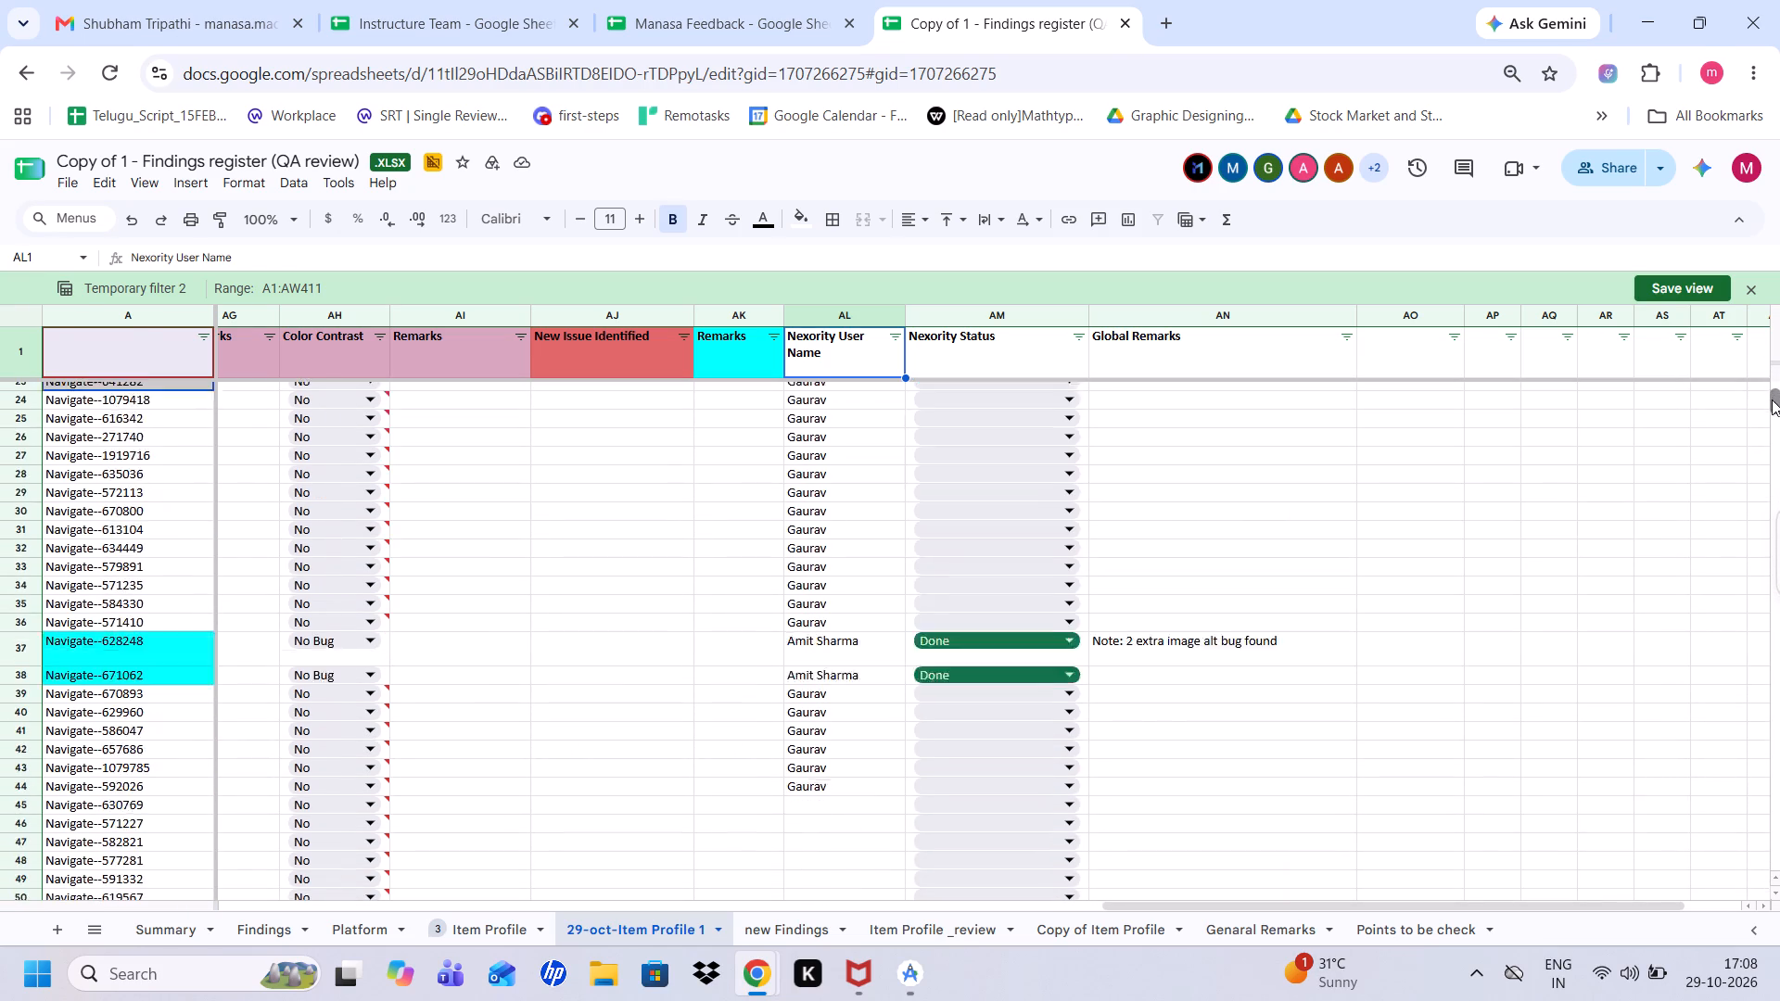
{"action": "left_click_drag", "start_coordinate": [1772, 399], "coordinate": [1769, 421]}
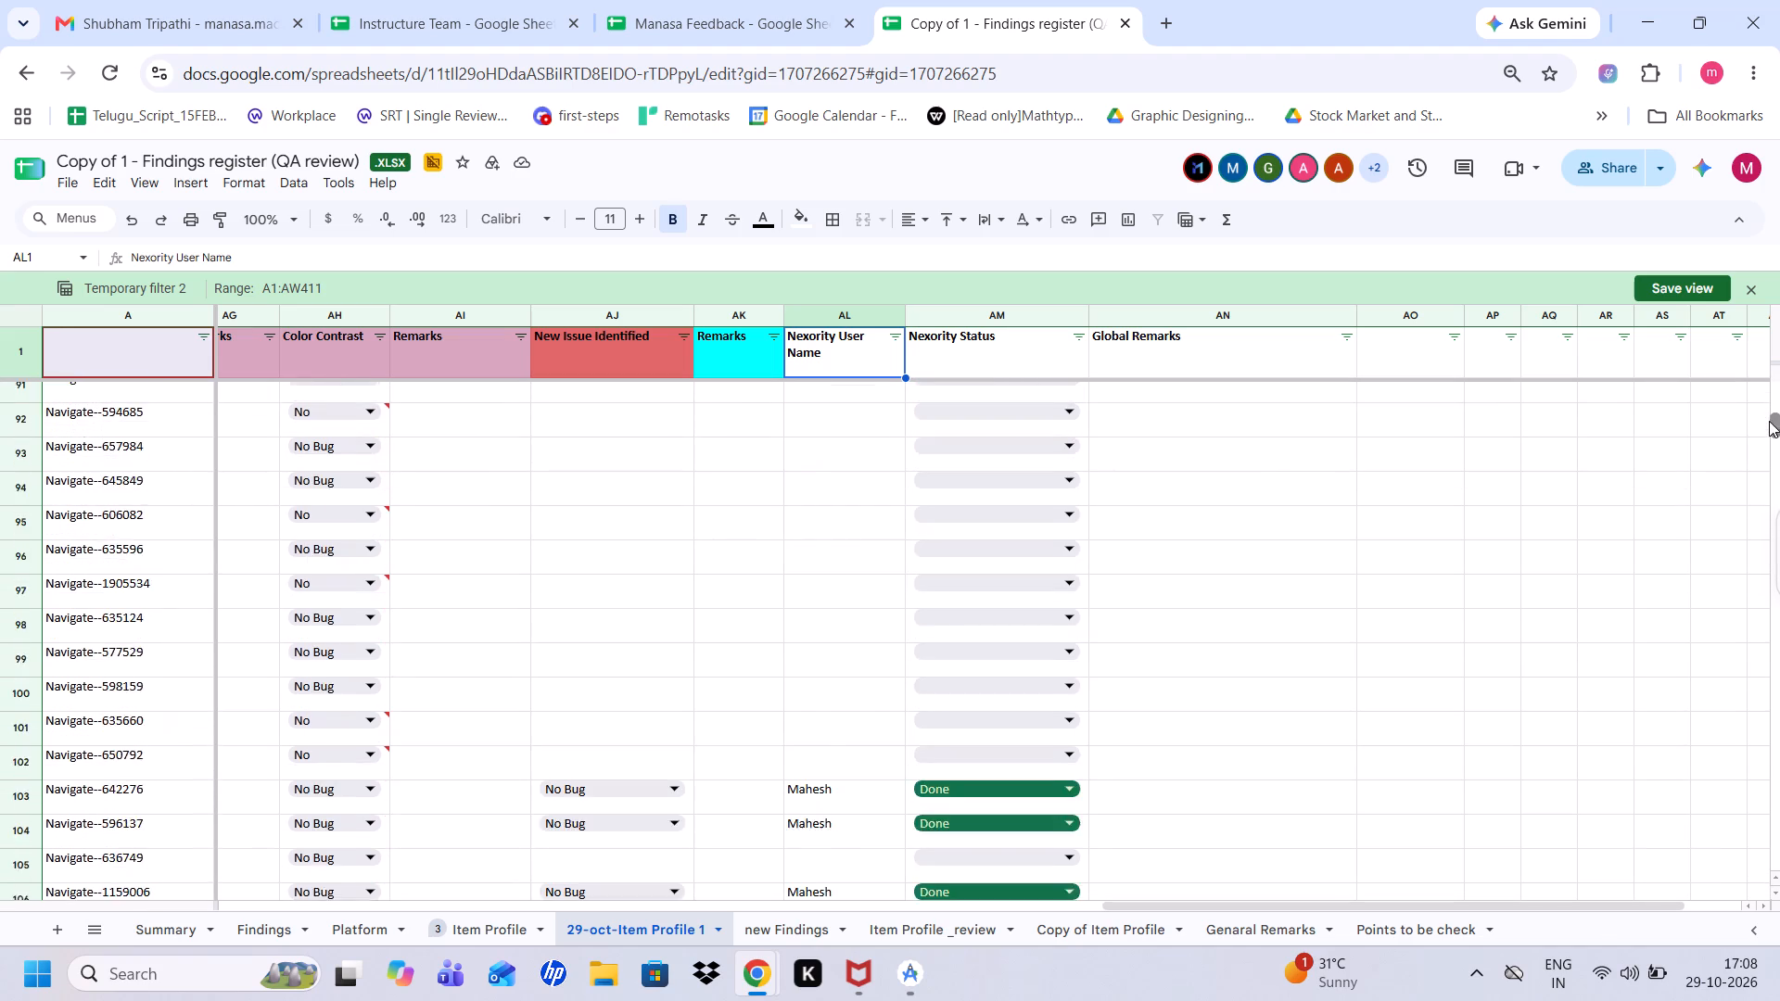
{"action": "left_click_drag", "start_coordinate": [1769, 421], "coordinate": [1756, 483]}
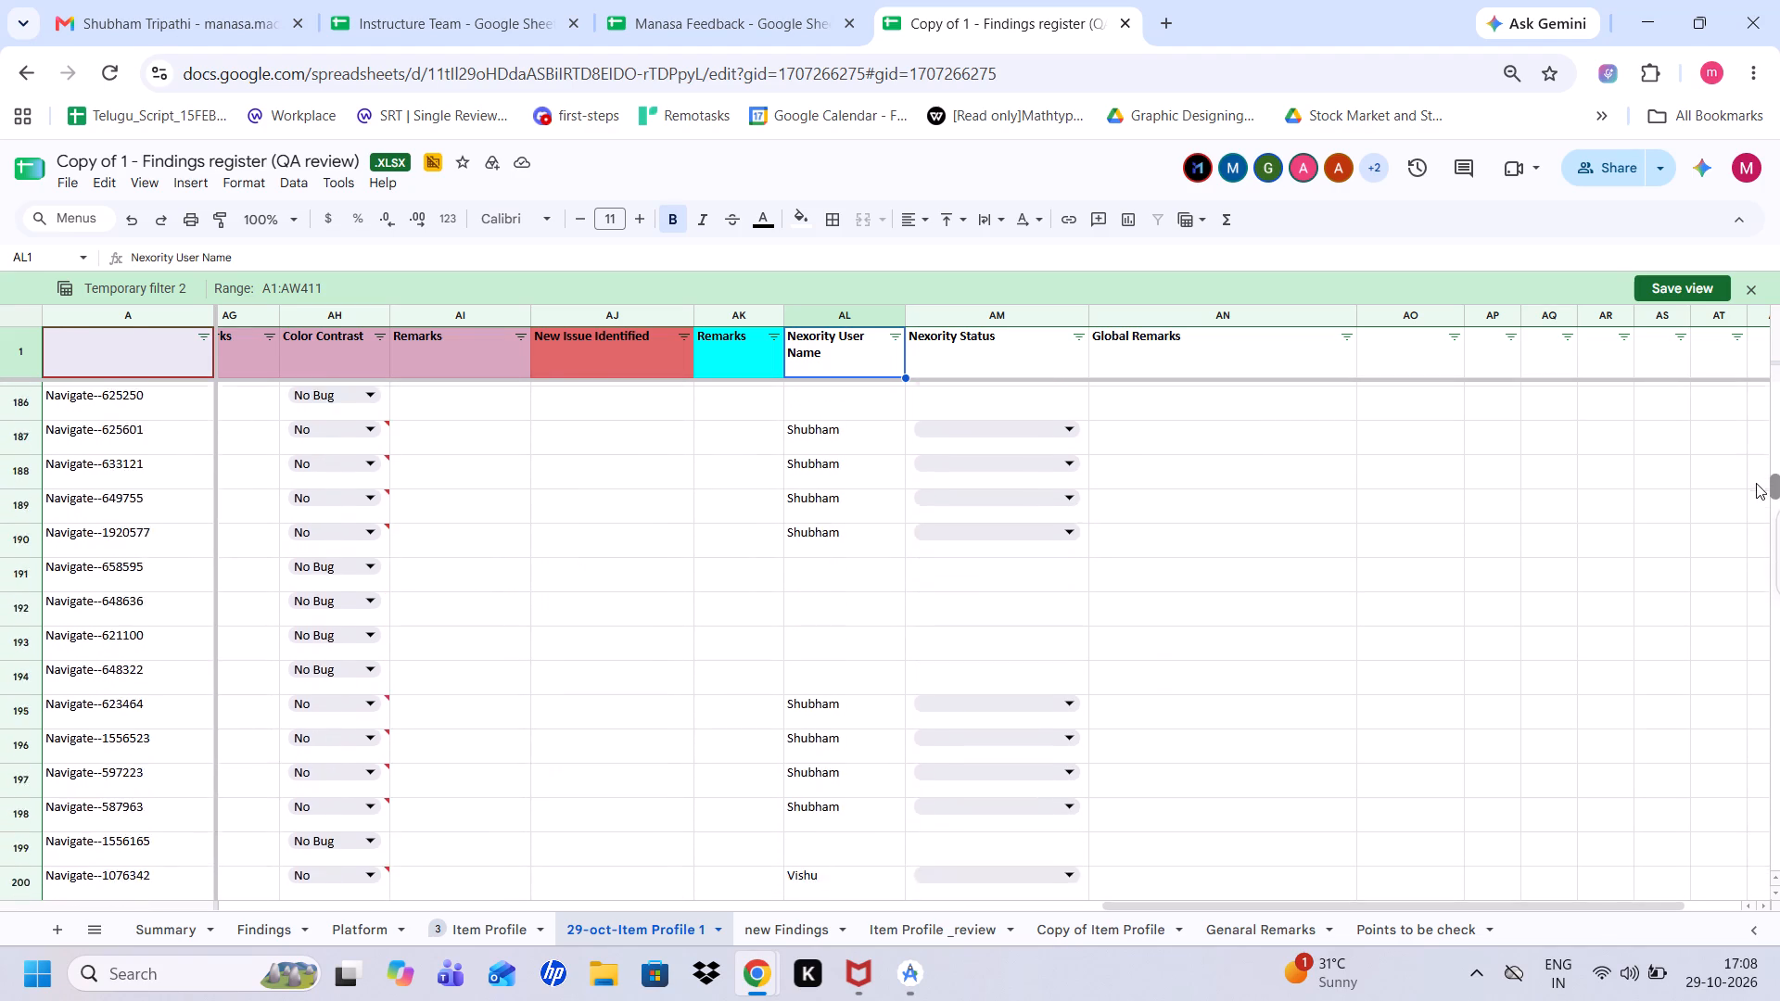
{"action": "left_click_drag", "start_coordinate": [1756, 483], "coordinate": [1724, 596]}
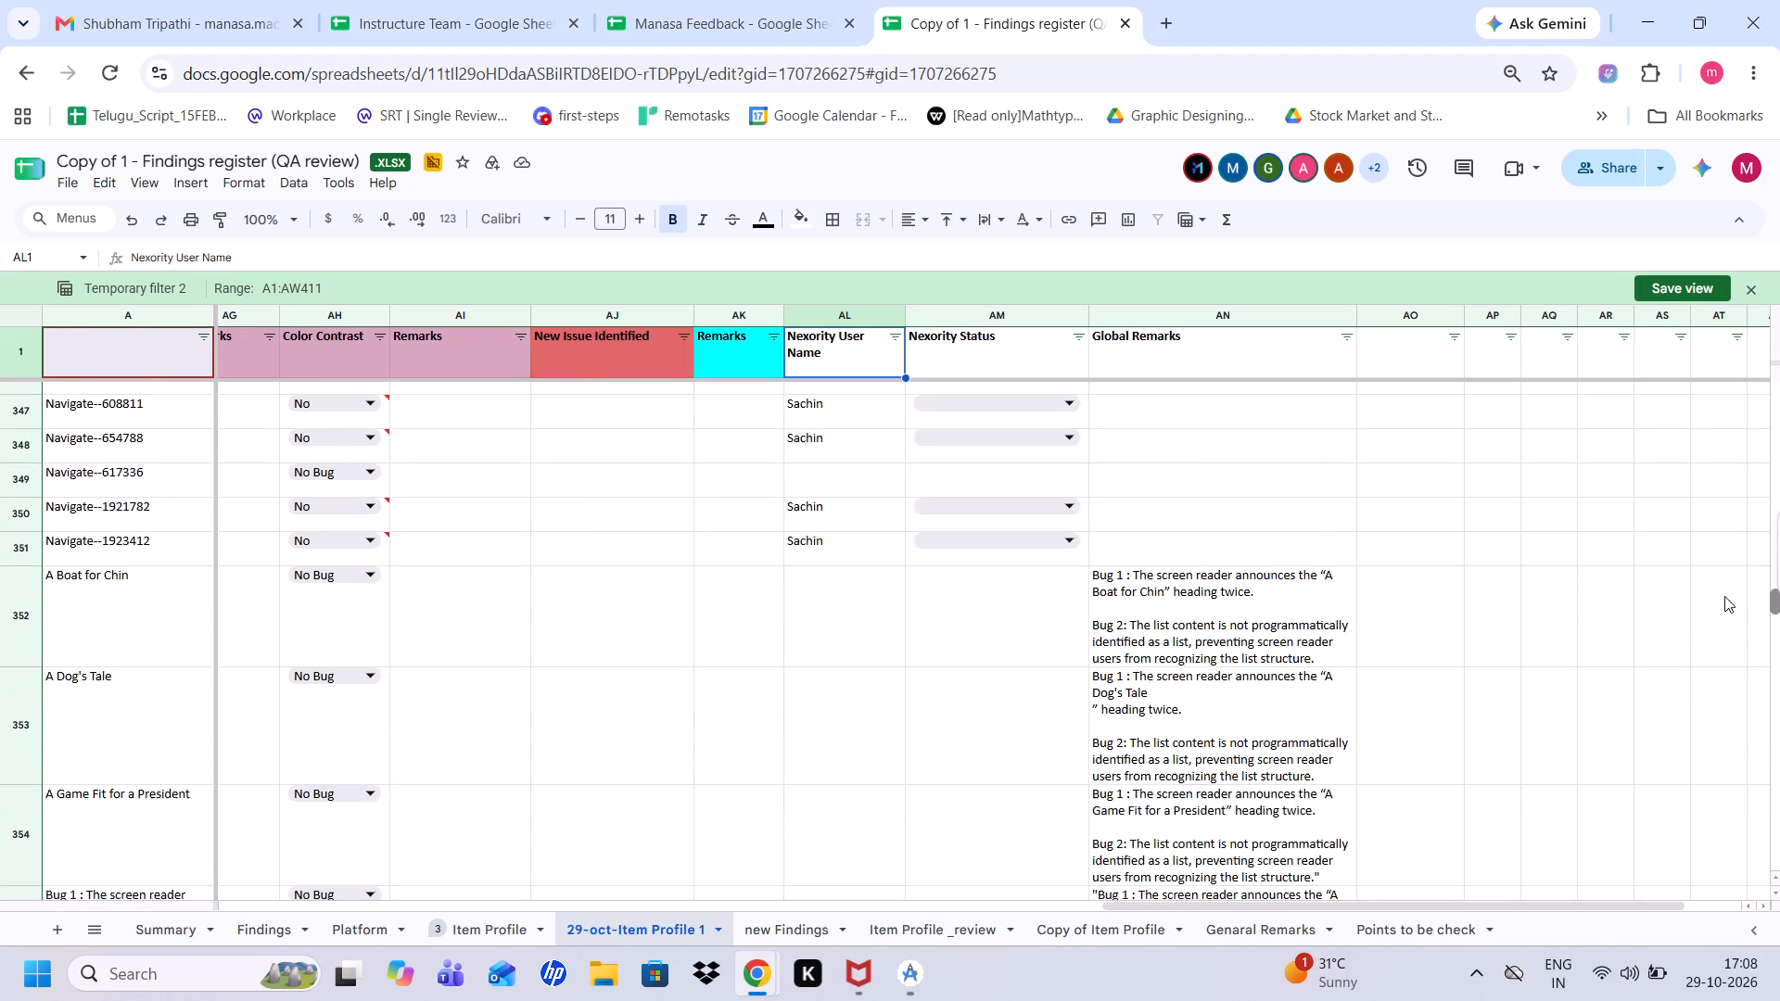
{"action": "left_click_drag", "start_coordinate": [1724, 596], "coordinate": [1713, 298]}
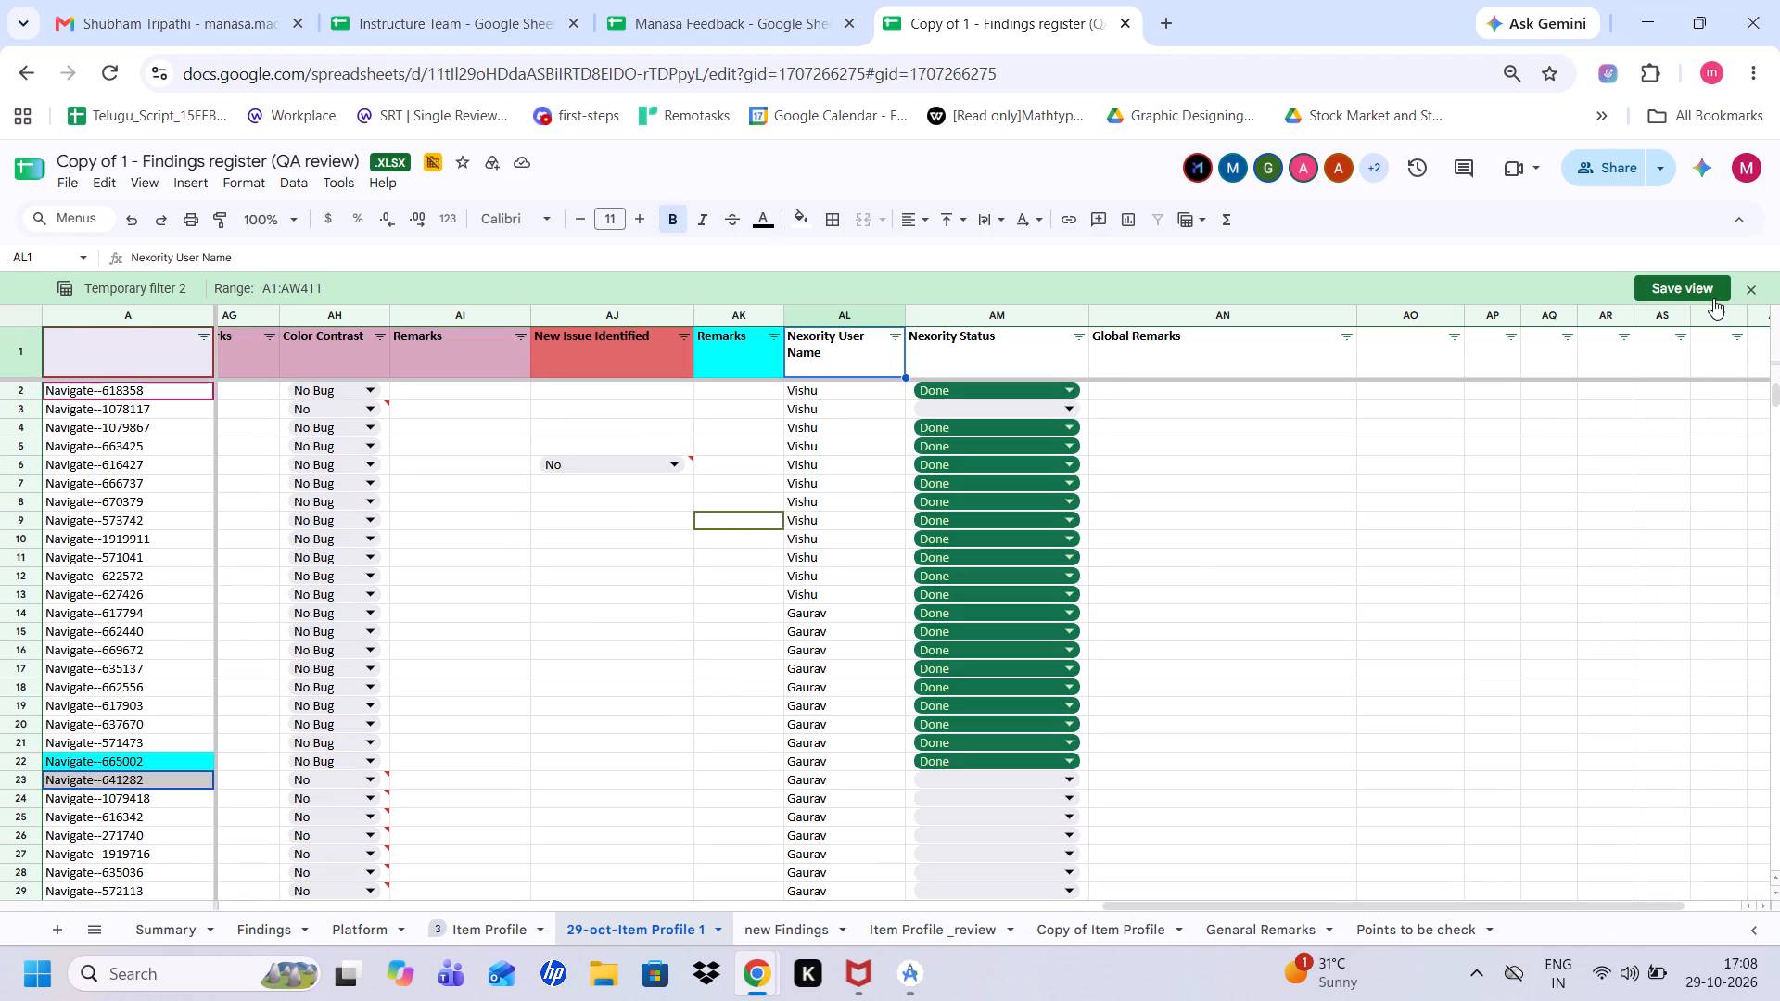
{"action": "left_click", "coordinate": [775, 0]}
{"action": "left_click", "coordinate": [960, 7]}
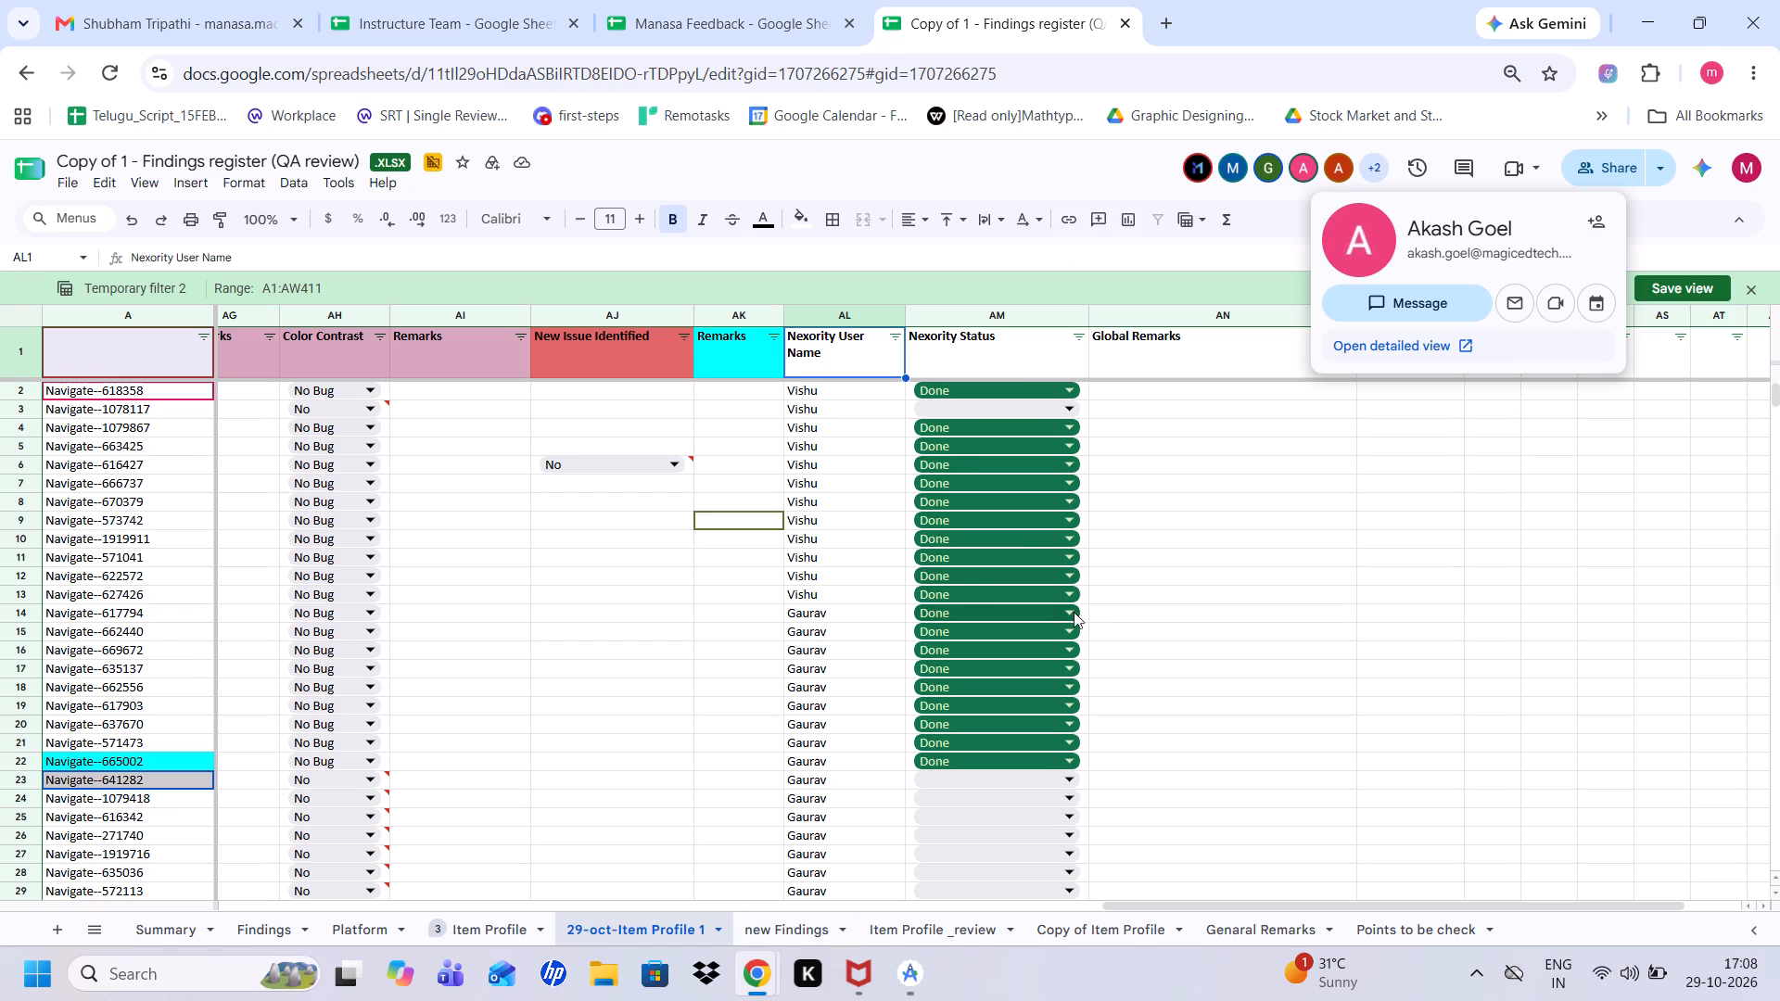
Look through the super check task list of the GAI_Telugu project in the Annotic window.
{"action": "left_click", "coordinate": [759, 974]}
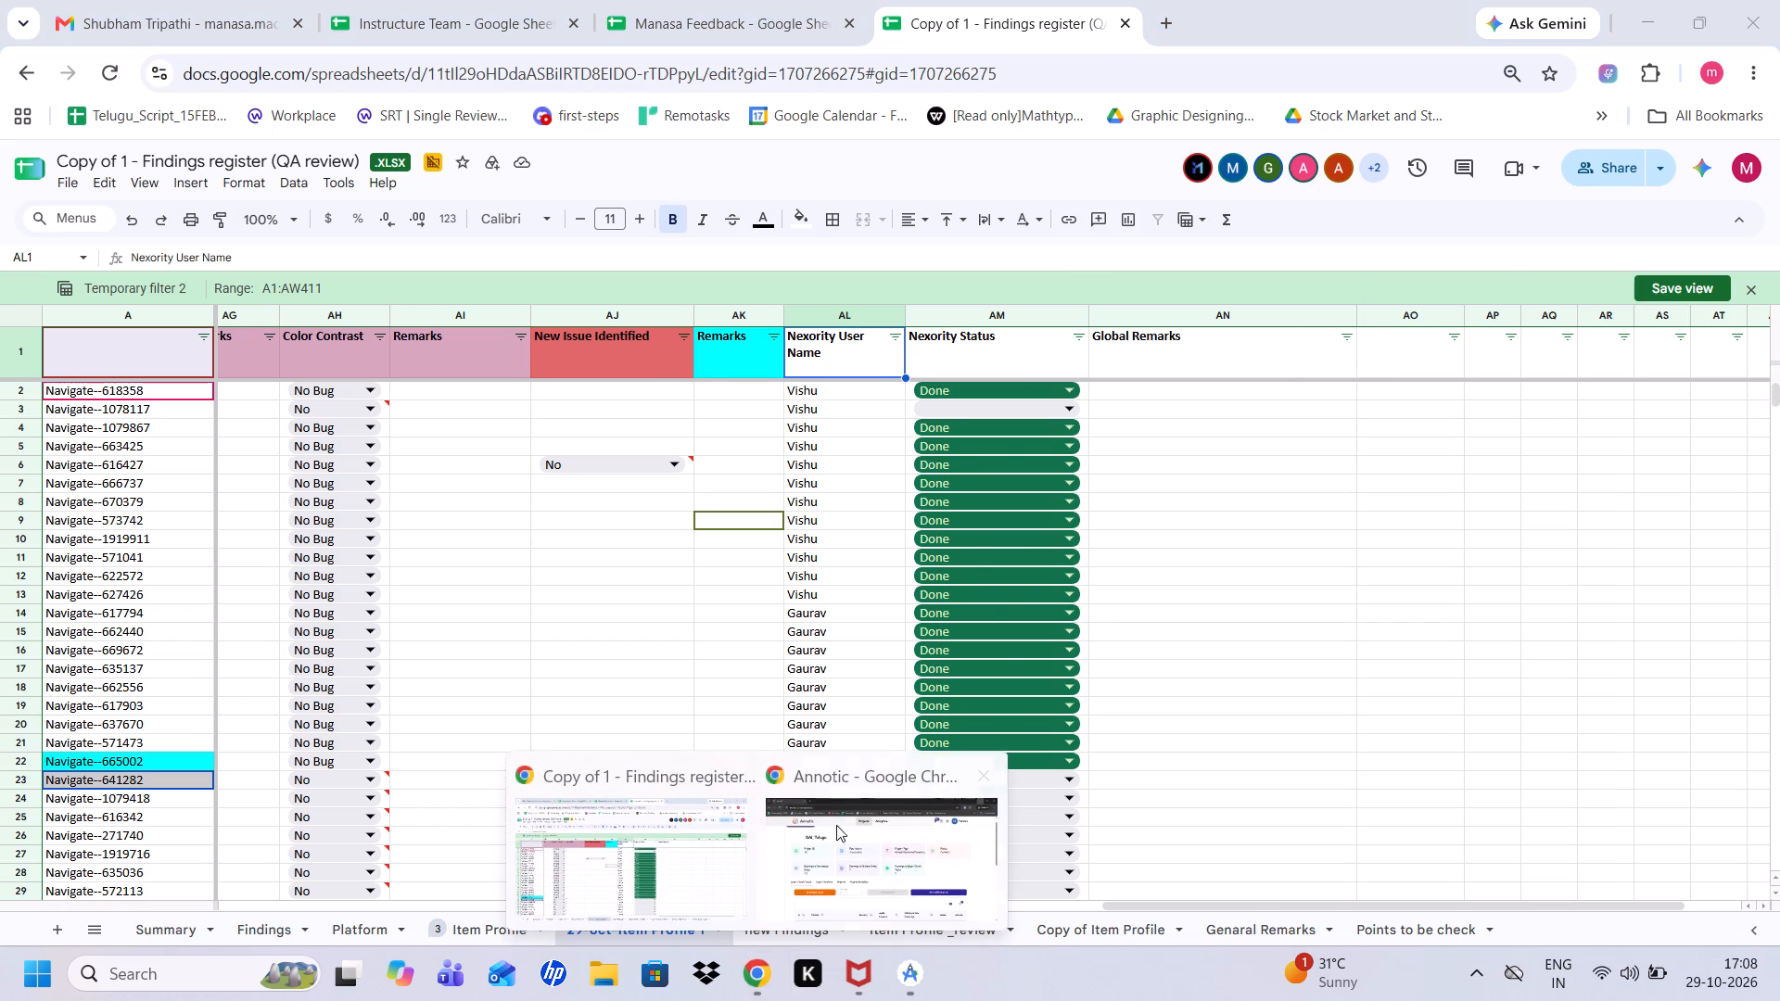
{"action": "left_click", "coordinate": [884, 845]}
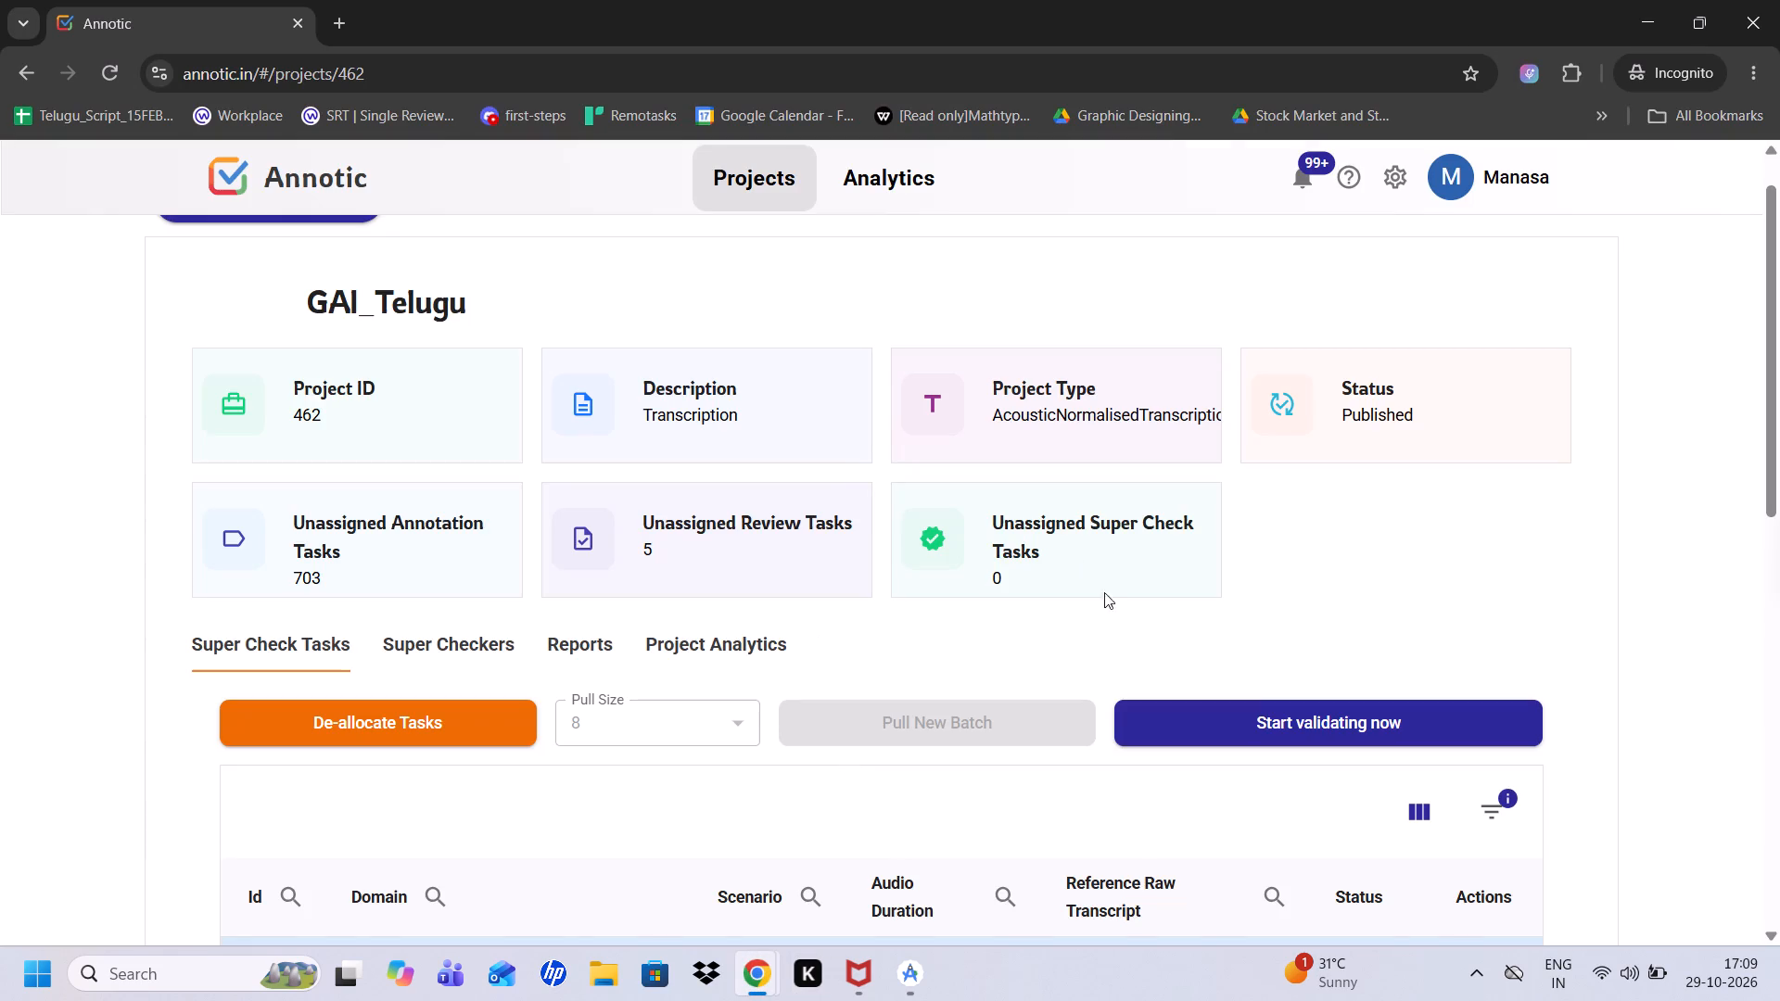
{"action": "left_click_drag", "start_coordinate": [1768, 445], "coordinate": [1778, 810]}
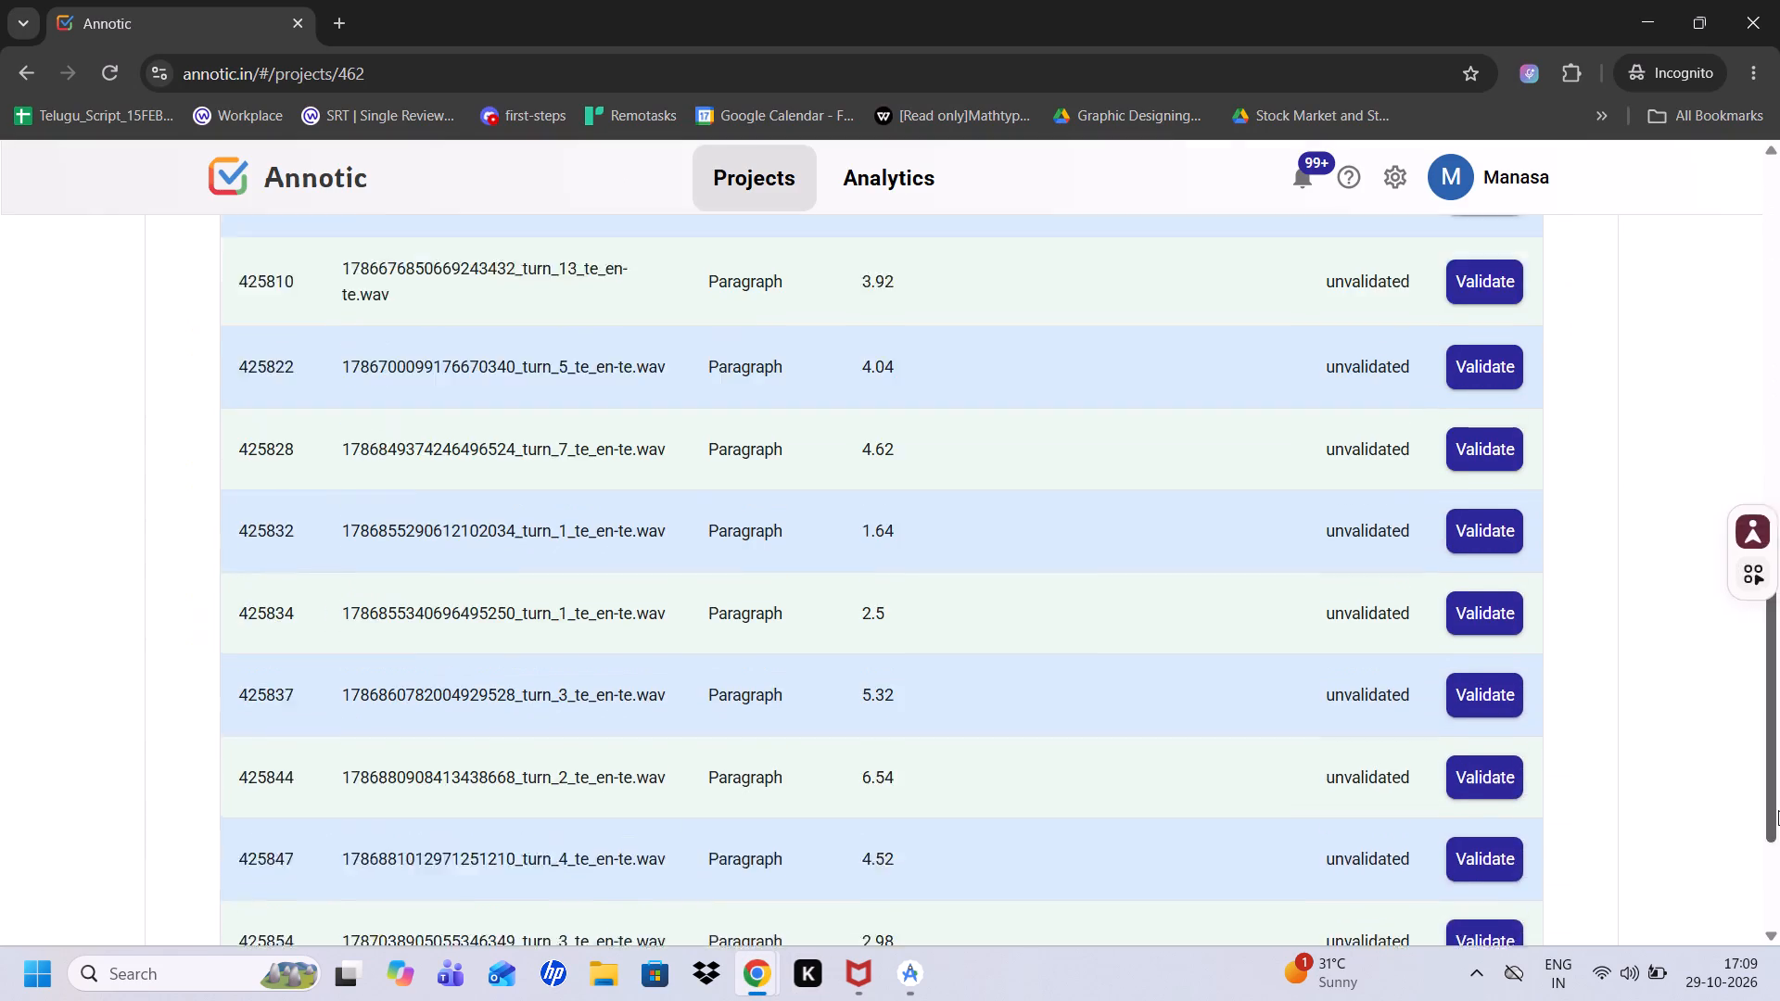
{"action": "left_click_drag", "start_coordinate": [1778, 810], "coordinate": [1739, 409]}
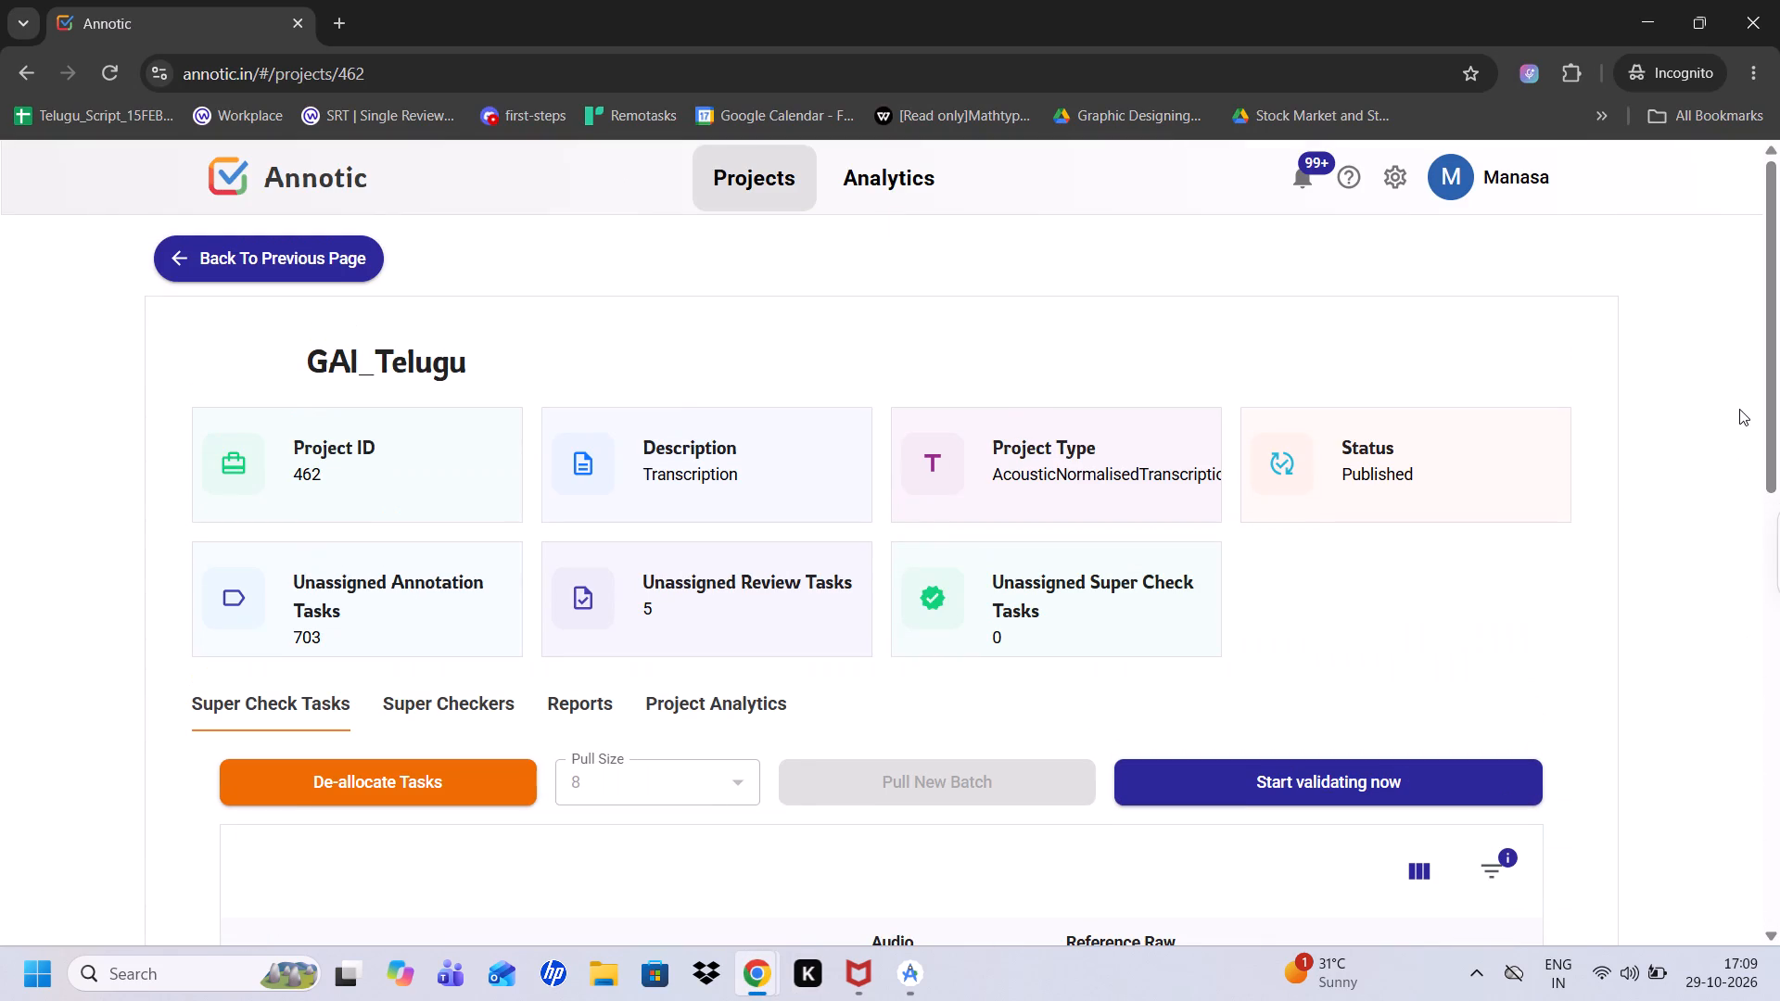
{"action": "left_click", "coordinate": [1654, 12]}
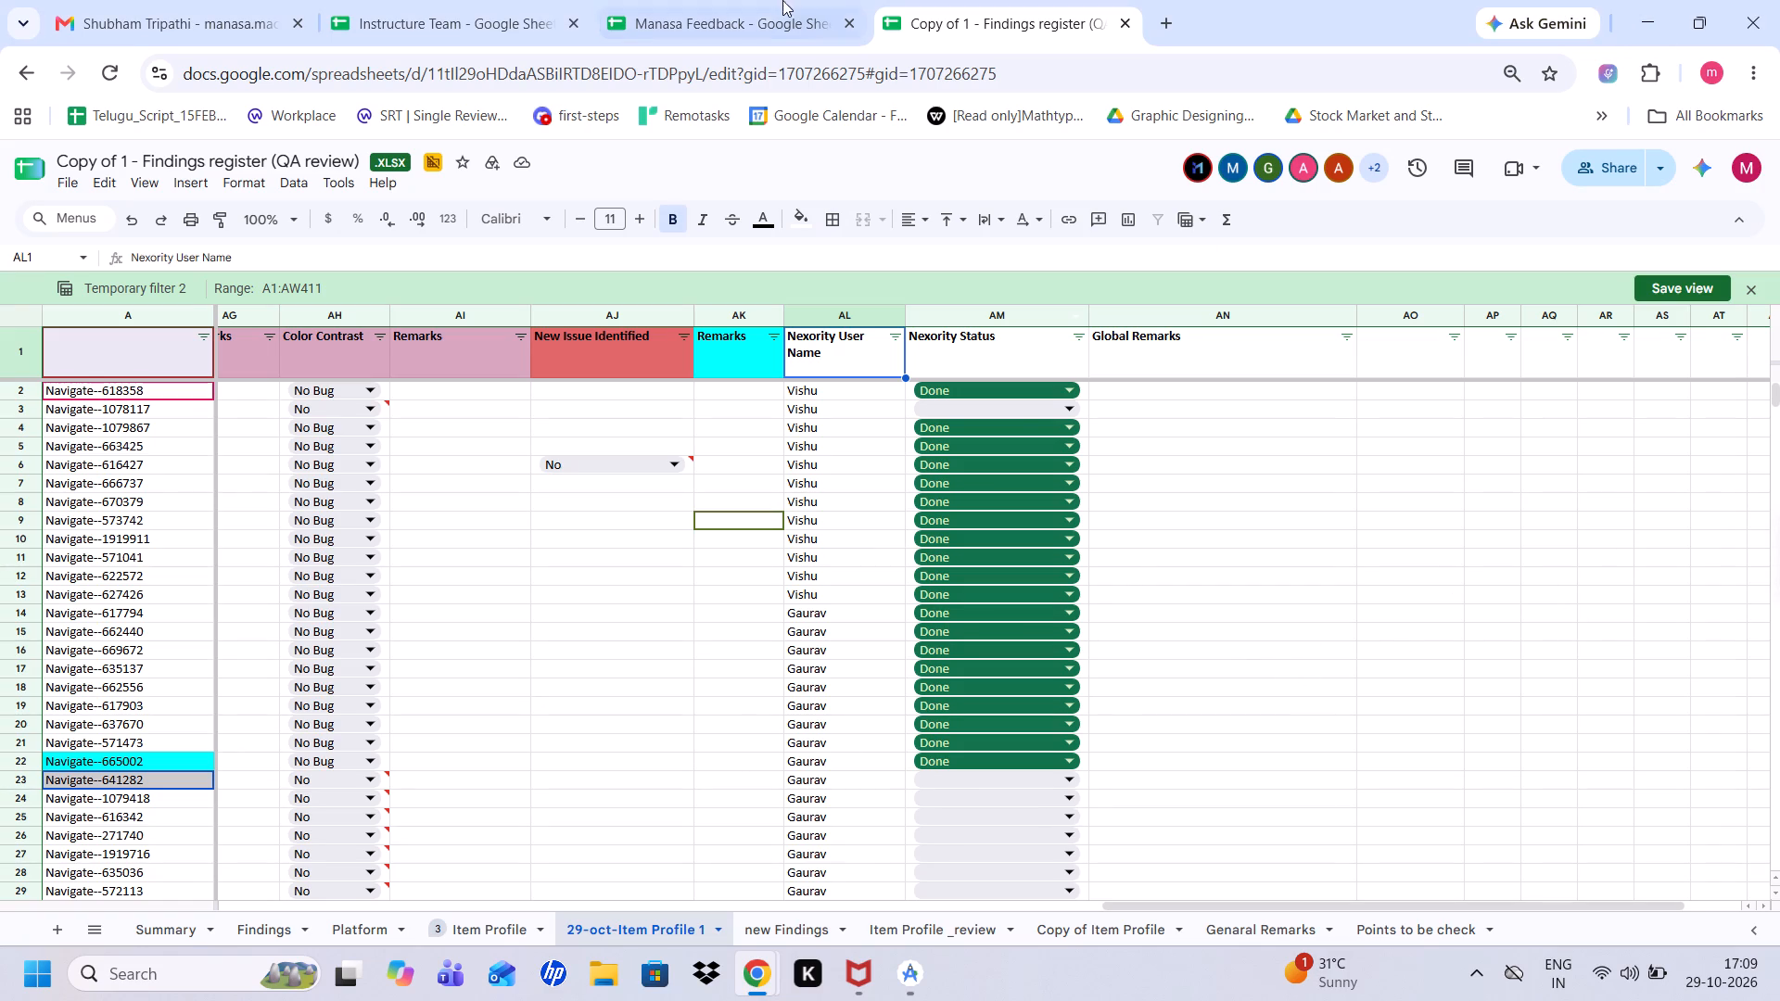
Copy the cloud Devanagari transcript "ईरोजयोका प्रमुख तनाकू चप्पंडी" of the second Telugu question from the Logcat in Android Studio.
{"action": "left_click", "coordinate": [734, 2]}
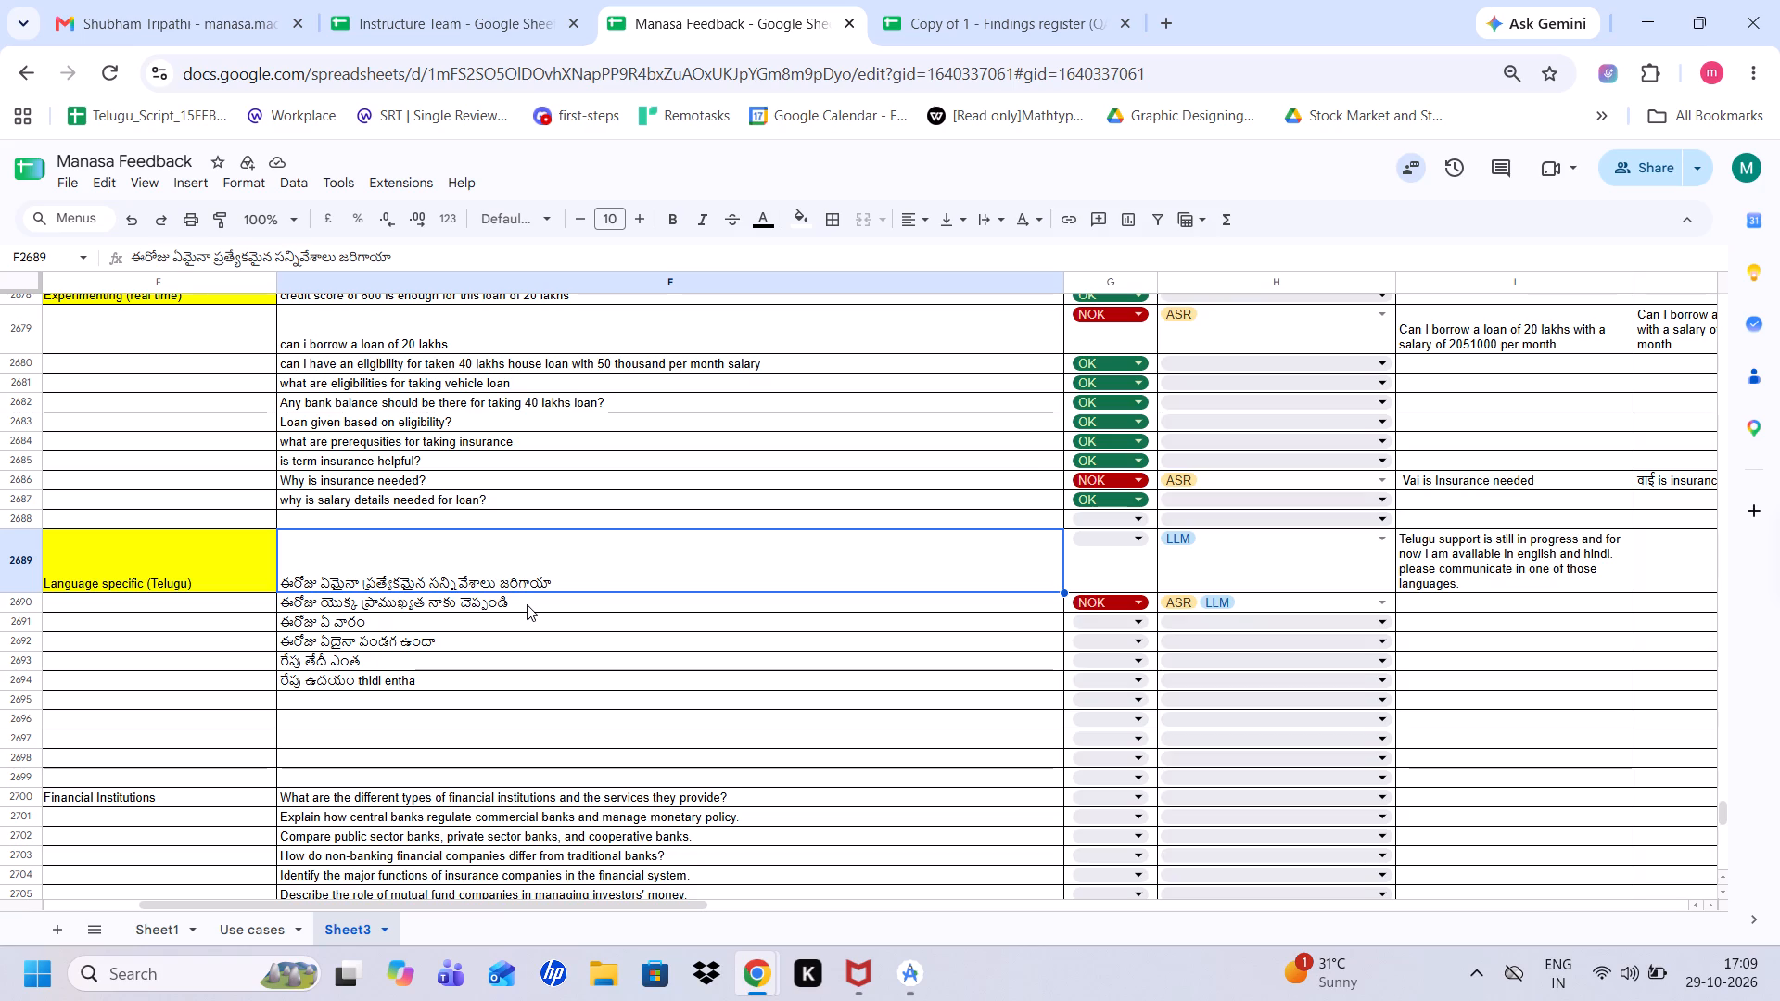
{"action": "left_click", "coordinate": [896, 970]}
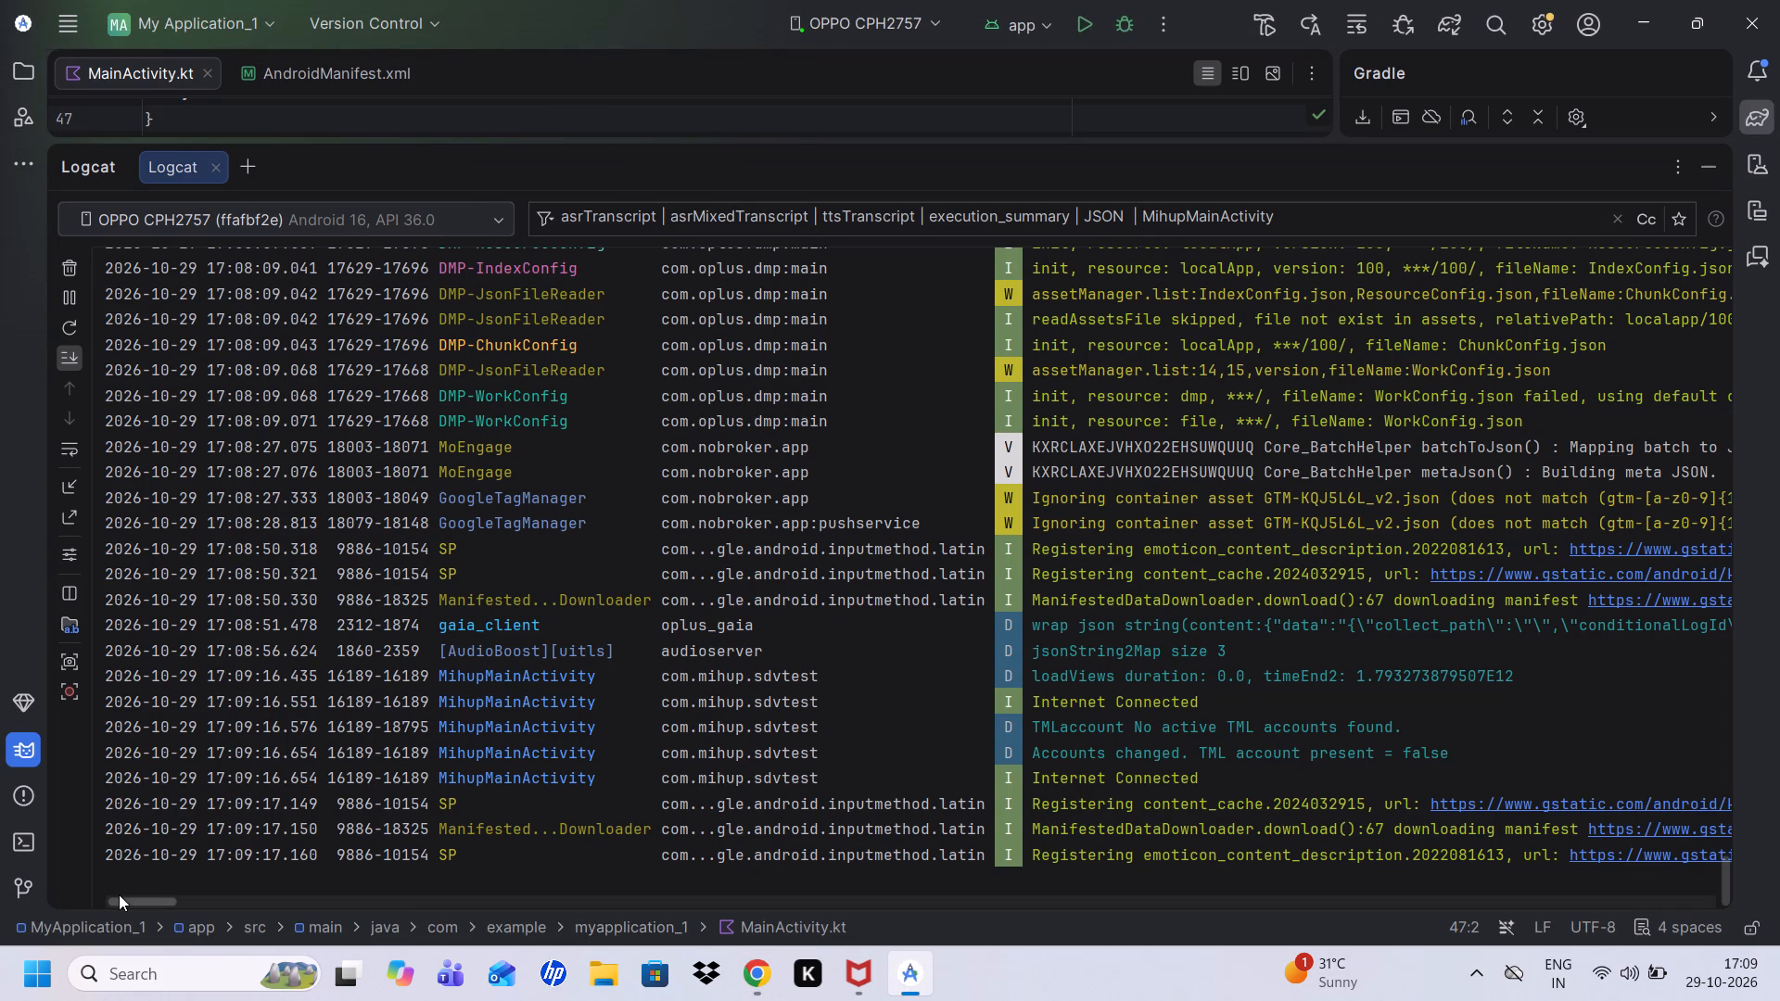
{"action": "left_click_drag", "start_coordinate": [127, 902], "coordinate": [167, 906]}
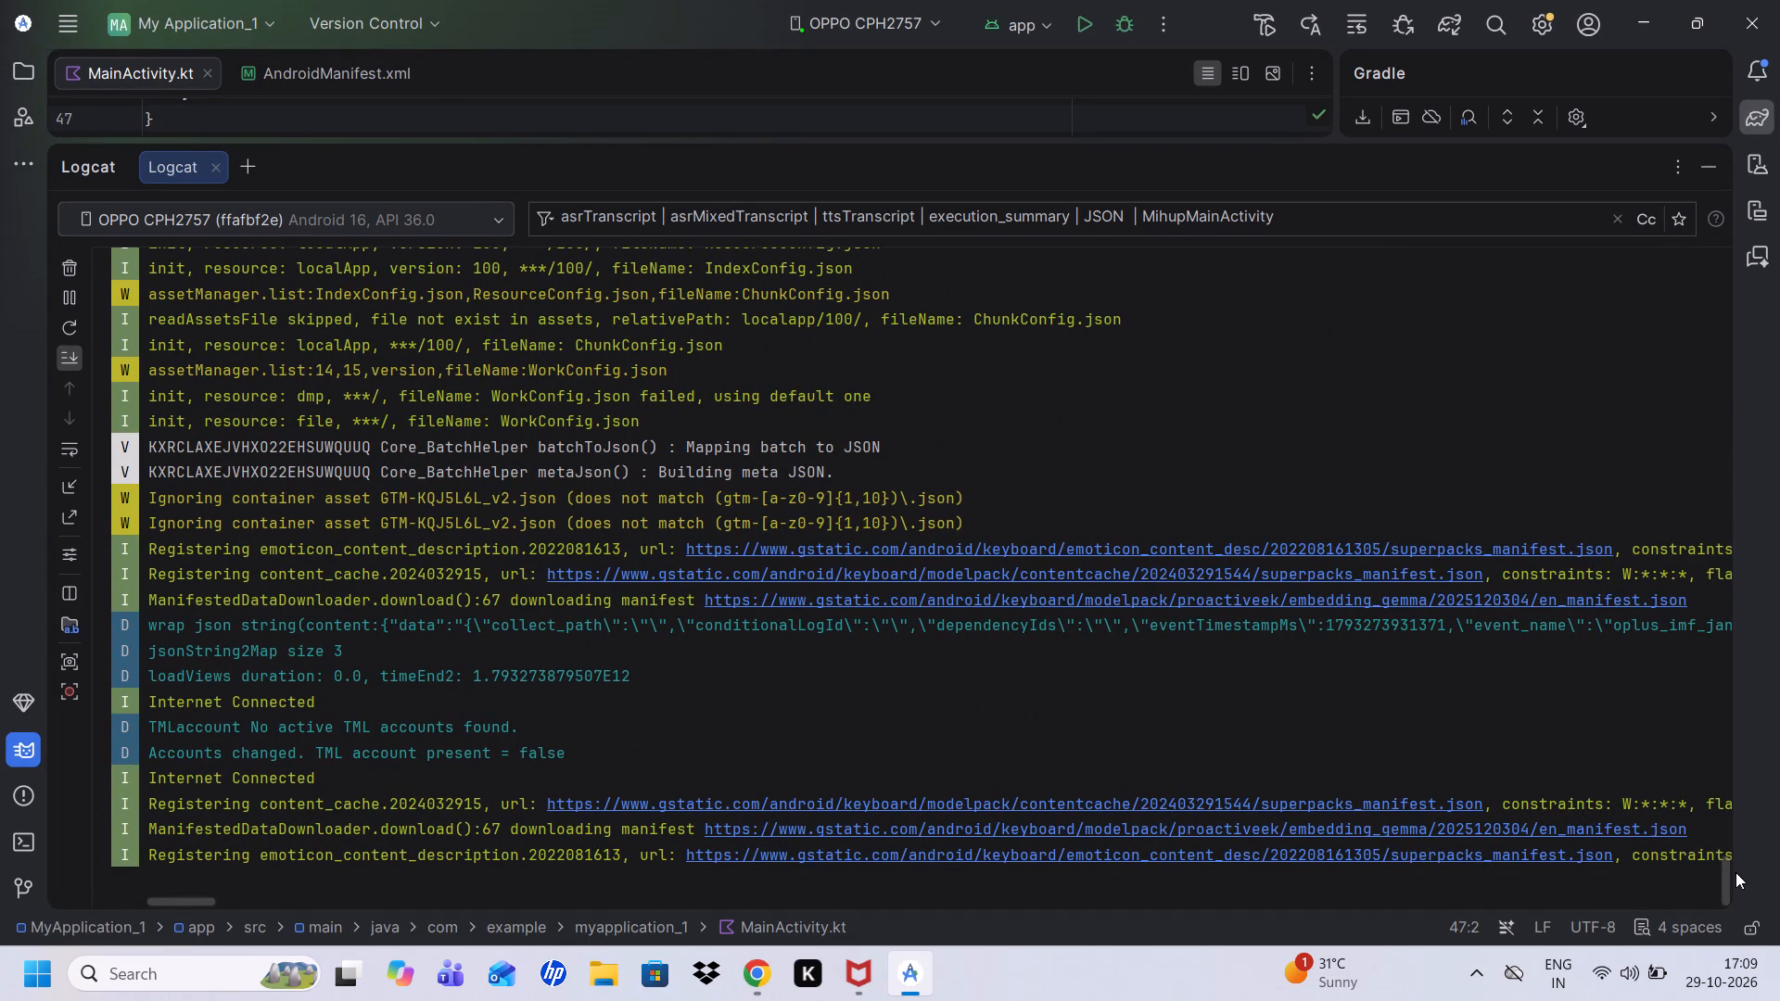
{"action": "left_click_drag", "start_coordinate": [1723, 873], "coordinate": [1724, 850]}
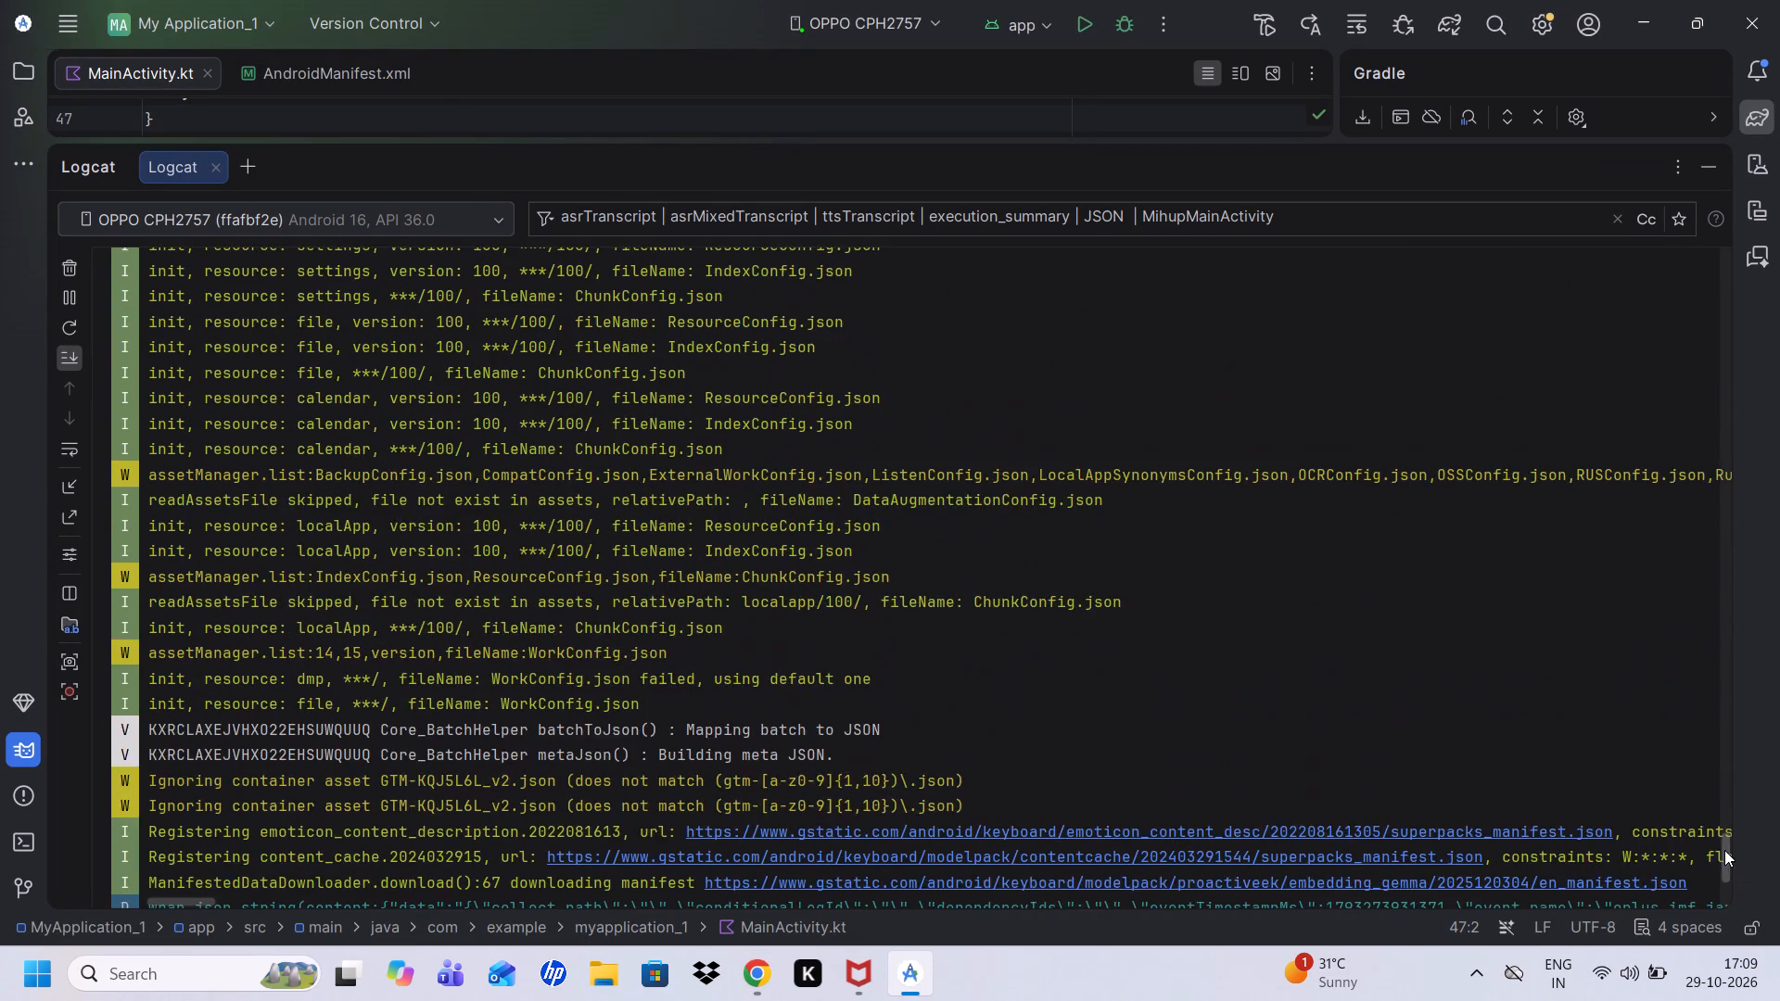
{"action": "left_click_drag", "start_coordinate": [1724, 850], "coordinate": [1720, 774]}
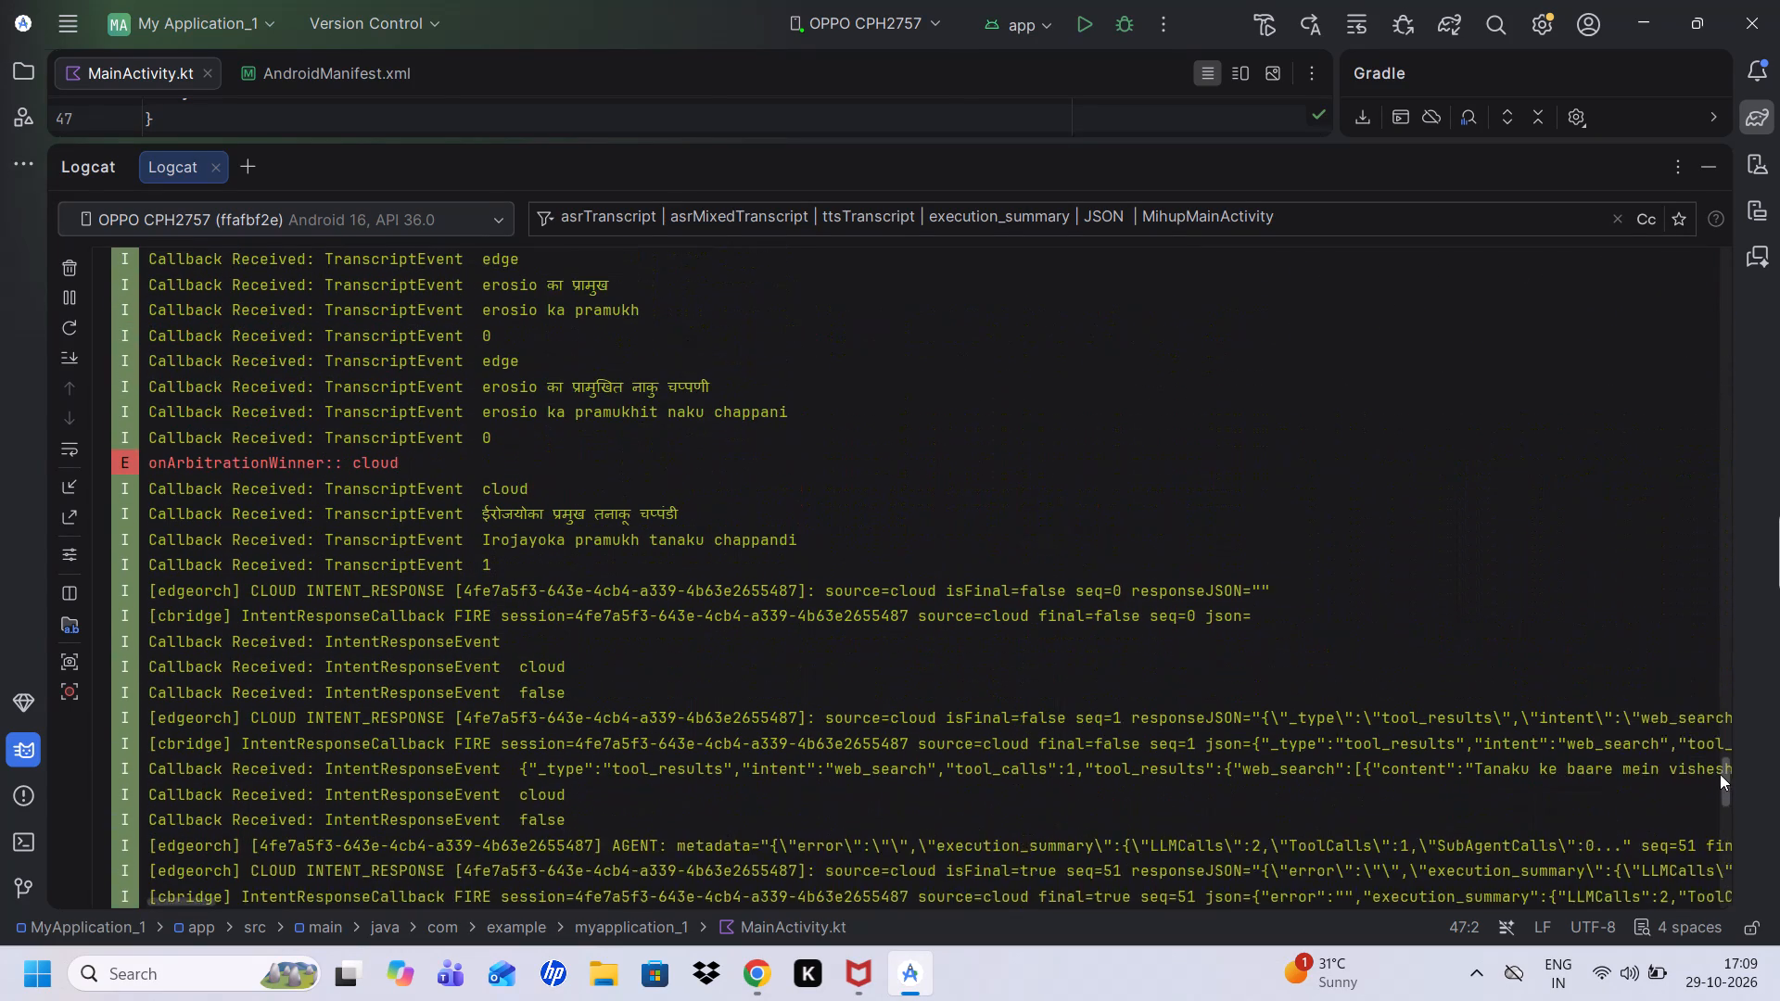
{"action": "left_click_drag", "start_coordinate": [1720, 774], "coordinate": [1718, 767]}
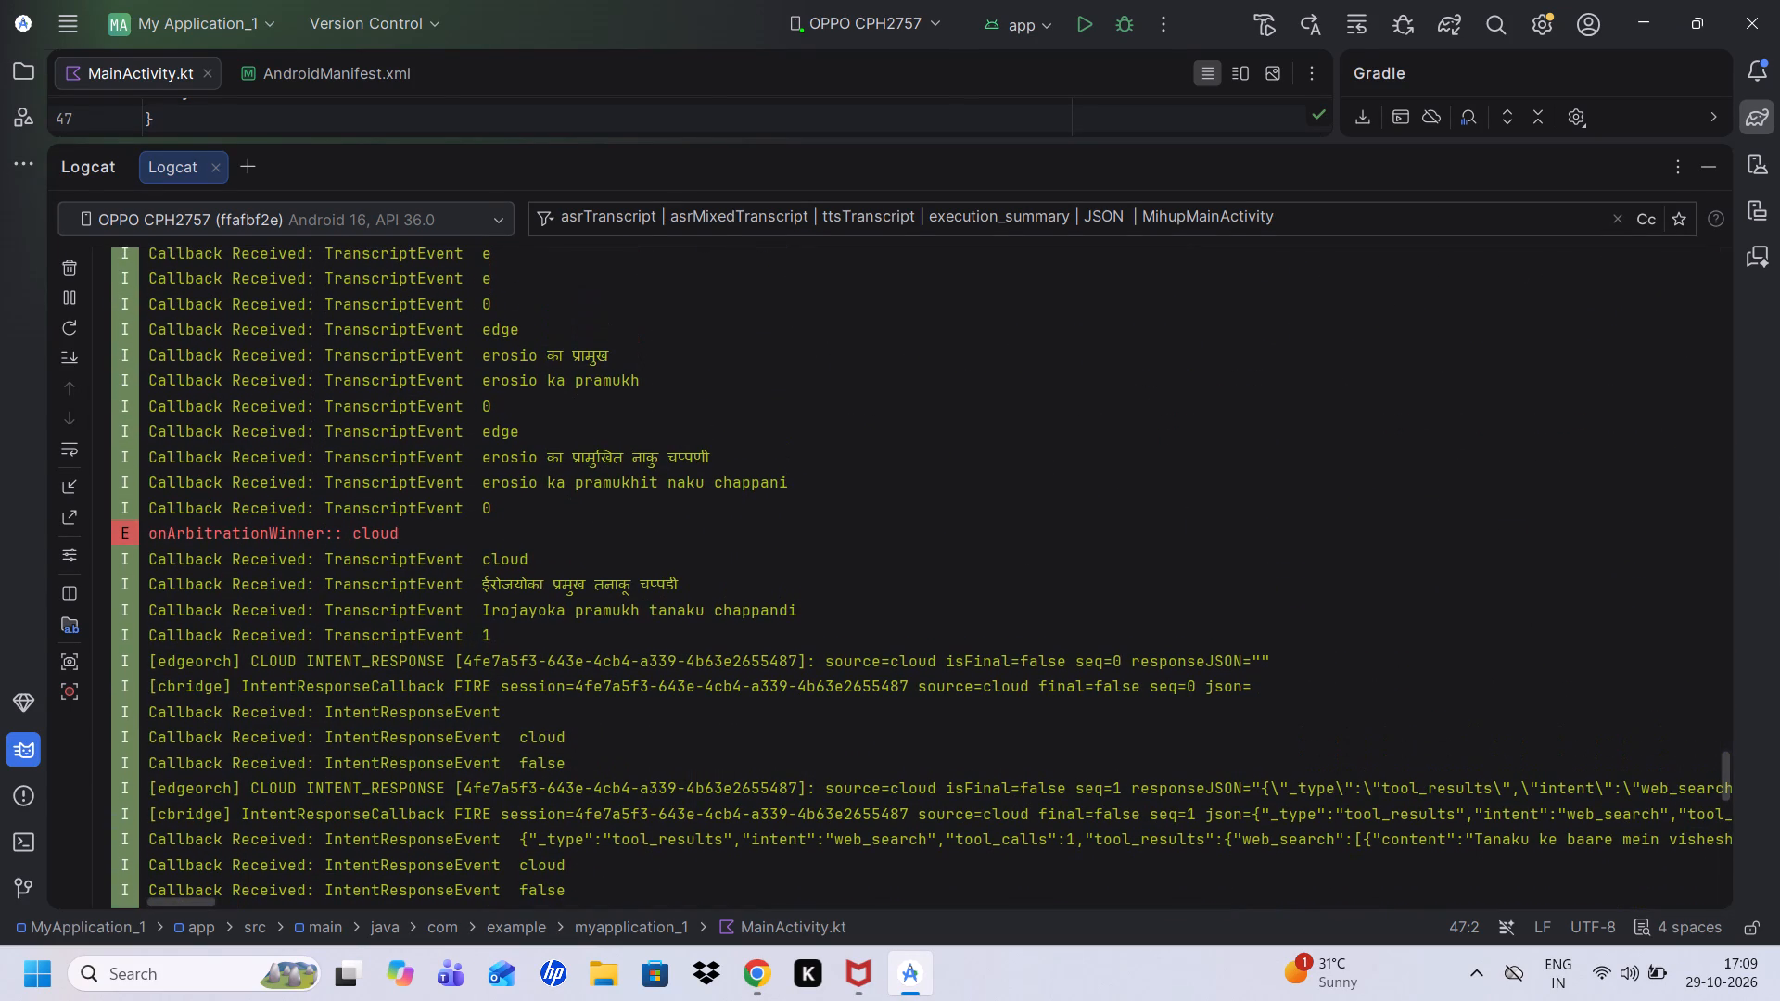
{"action": "left_click_drag", "start_coordinate": [803, 608], "coordinate": [489, 582]}
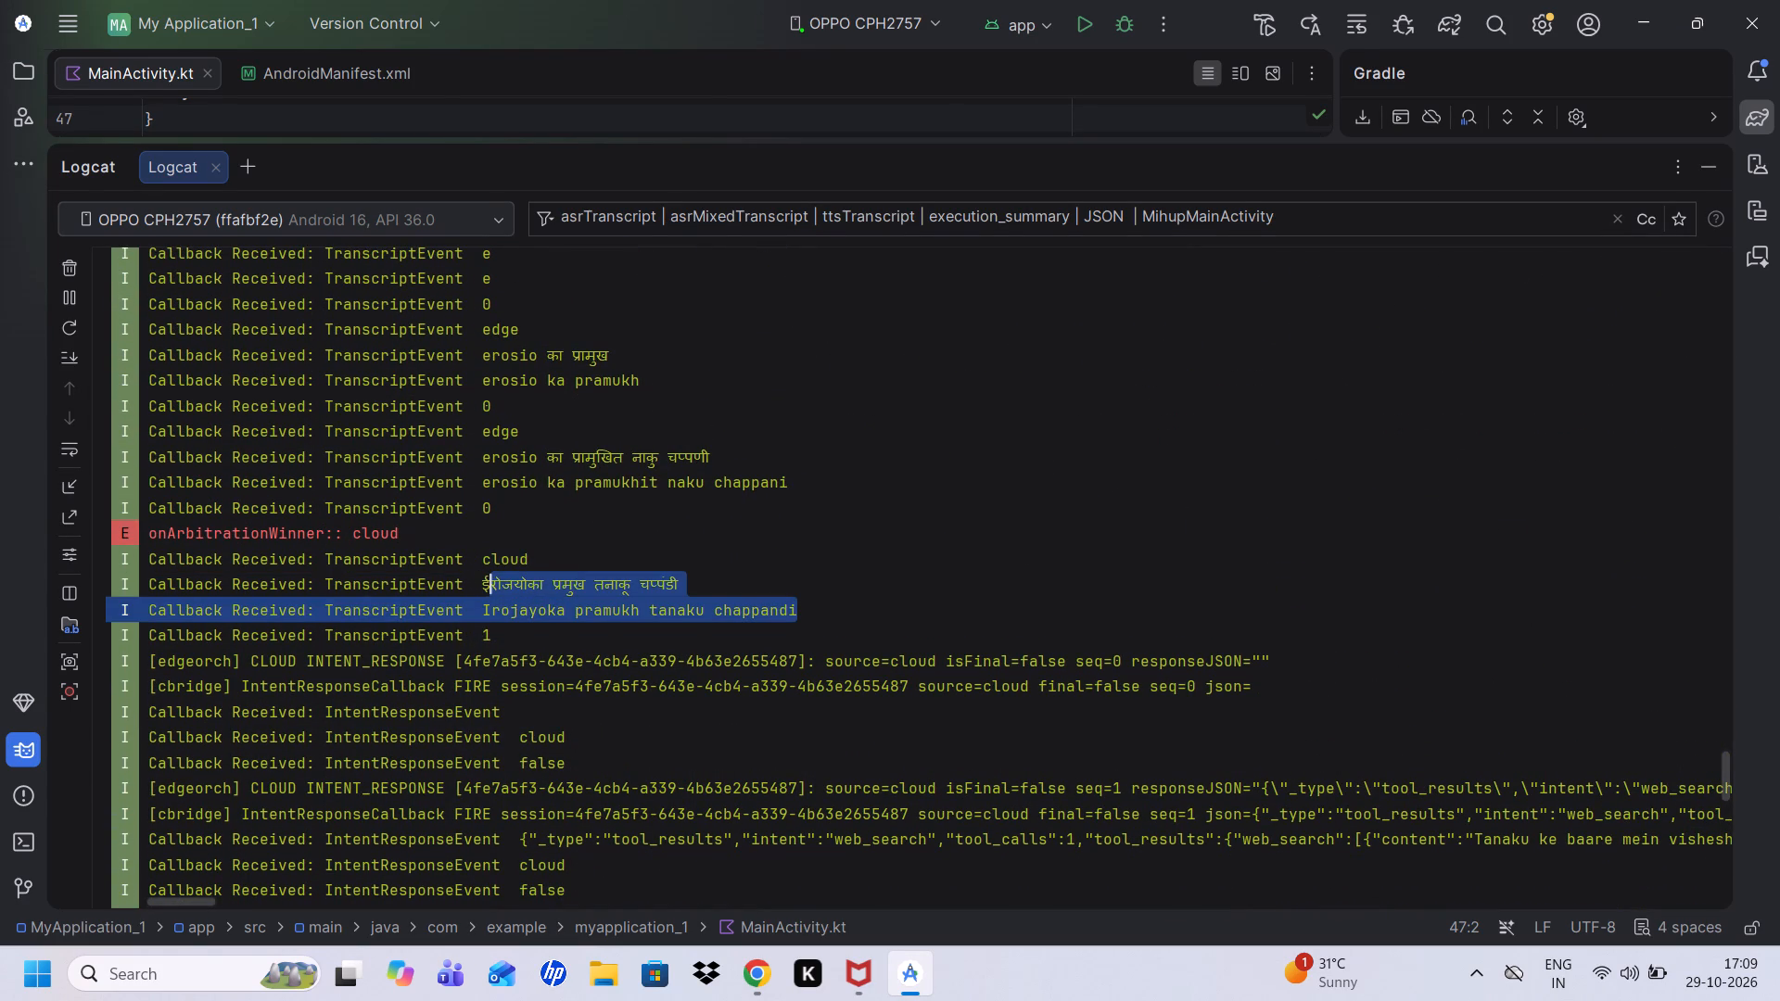
{"action": "left_click", "coordinate": [489, 582]}
{"action": "left_click", "coordinate": [475, 582]}
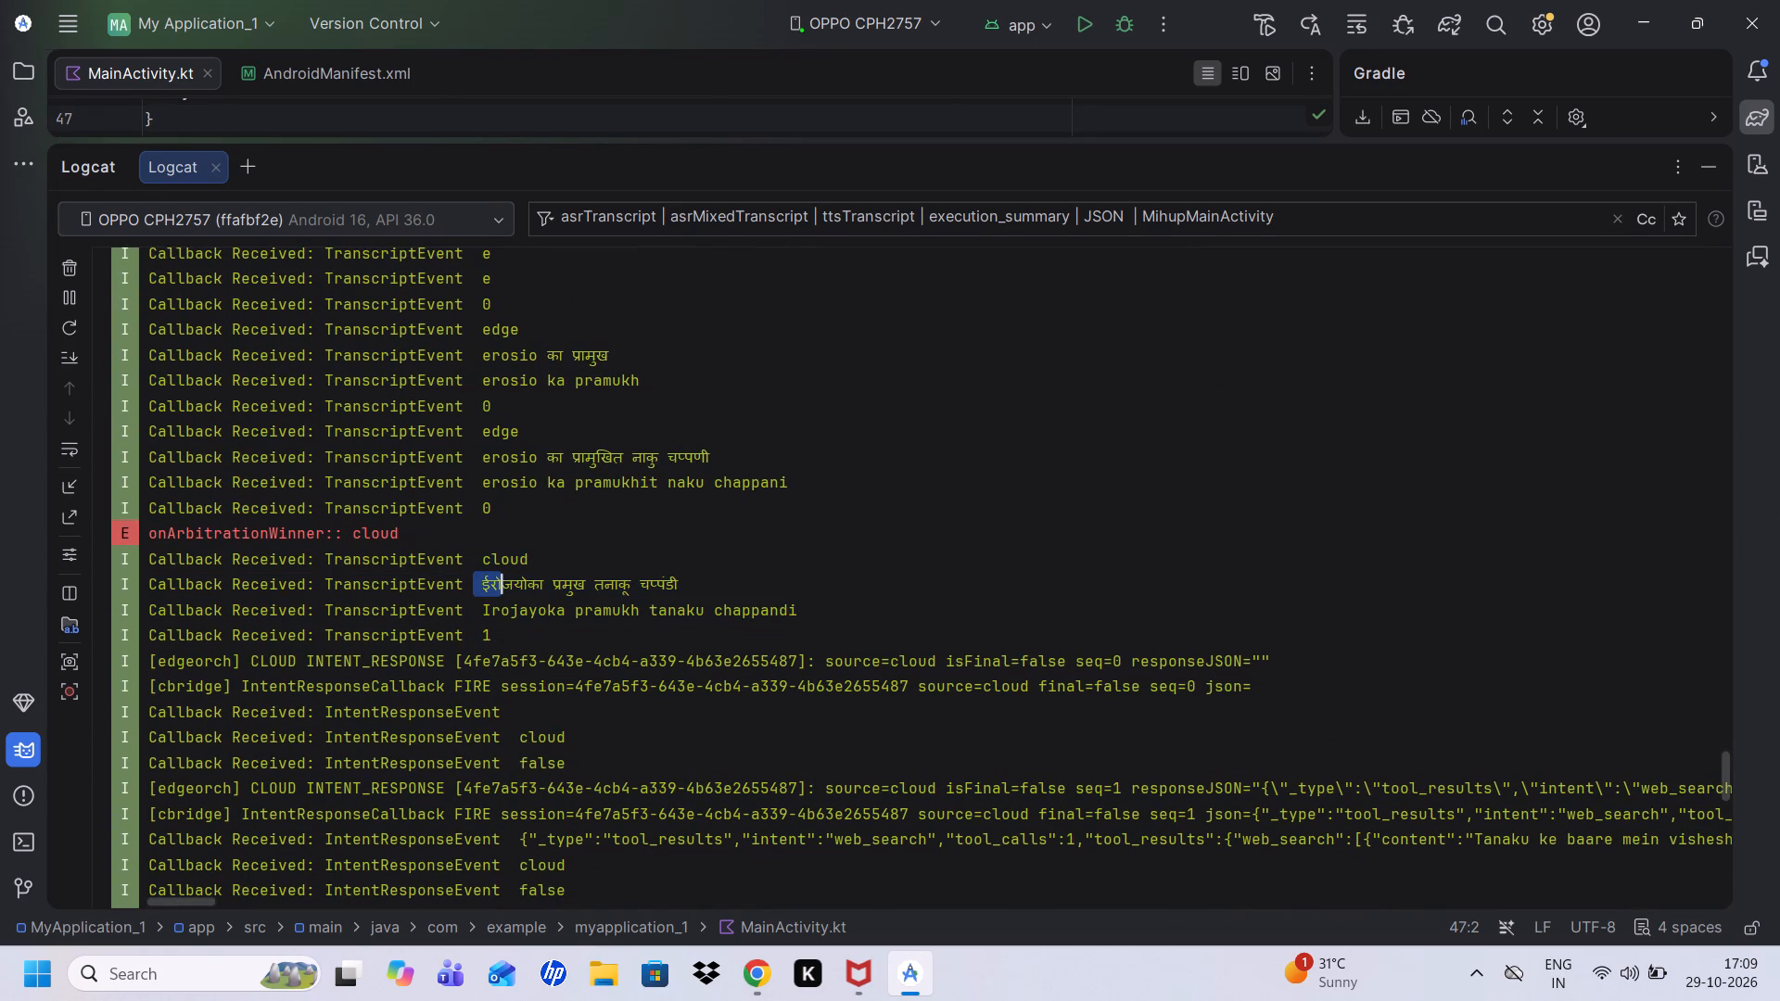
{"action": "left_click", "coordinate": [648, 515]}
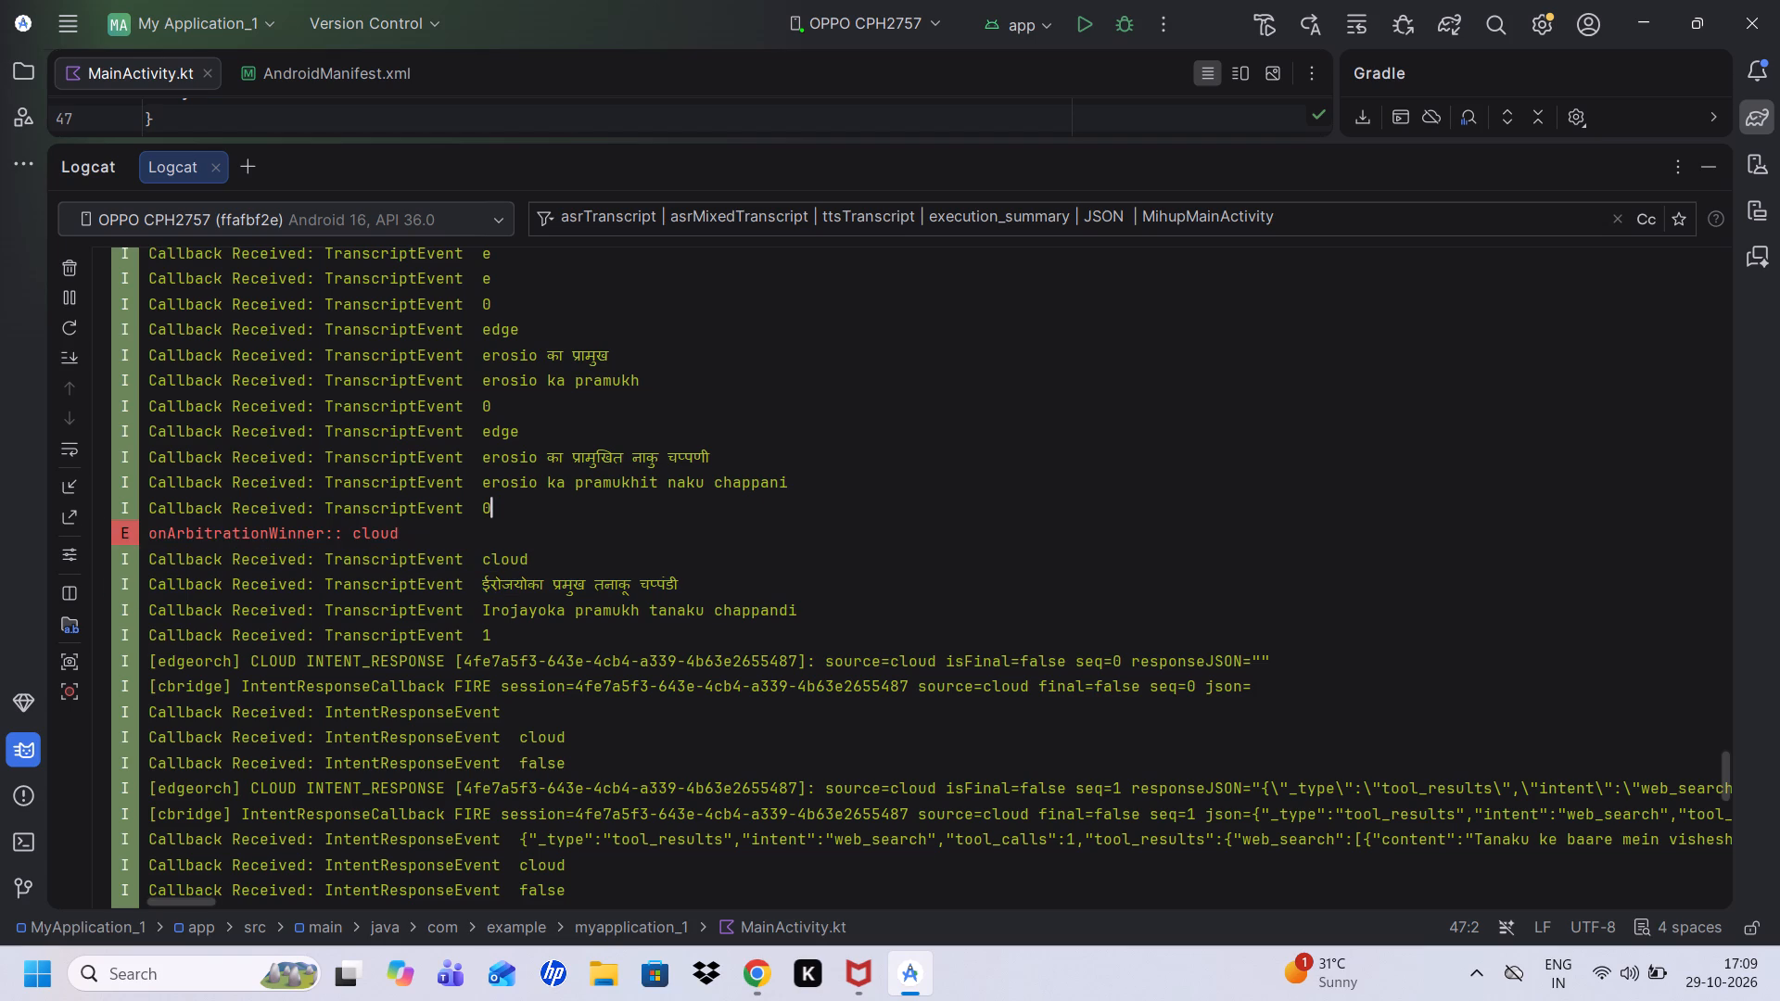
{"action": "left_click_drag", "start_coordinate": [690, 581], "coordinate": [485, 577]}
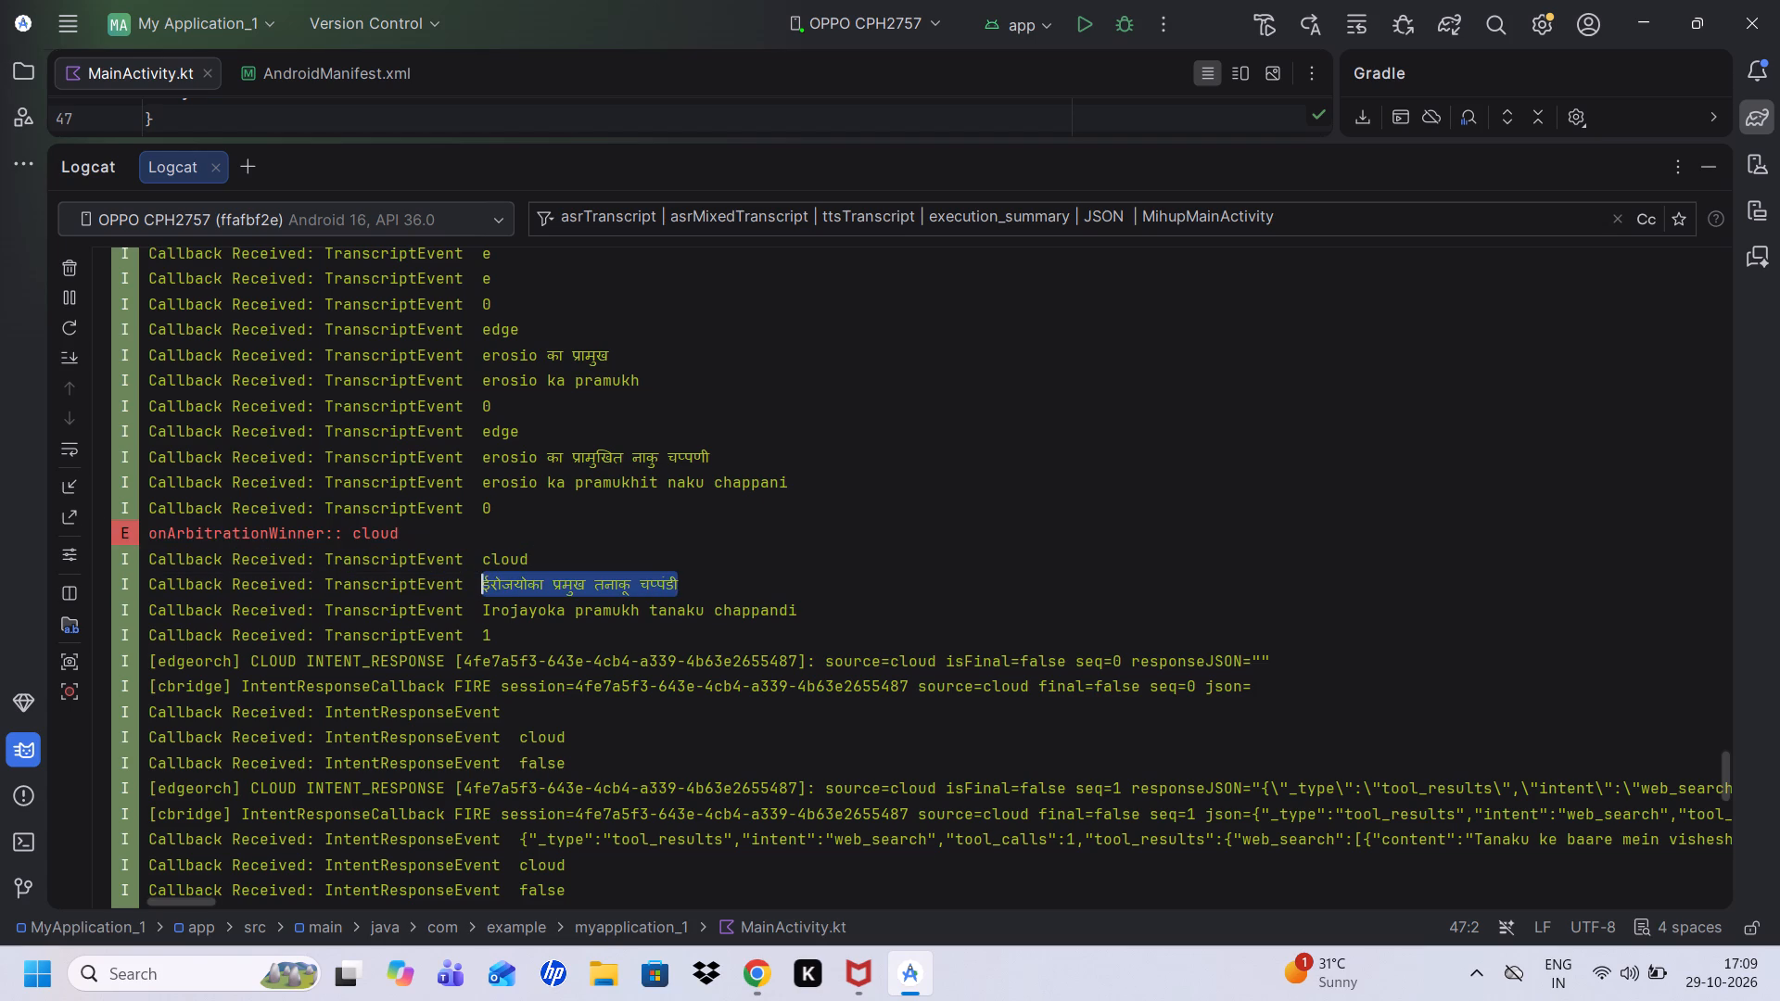
{"action": "left_click_drag", "start_coordinate": [485, 577], "coordinate": [482, 577]}
{"action": "key", "text": "ctrl+c"}
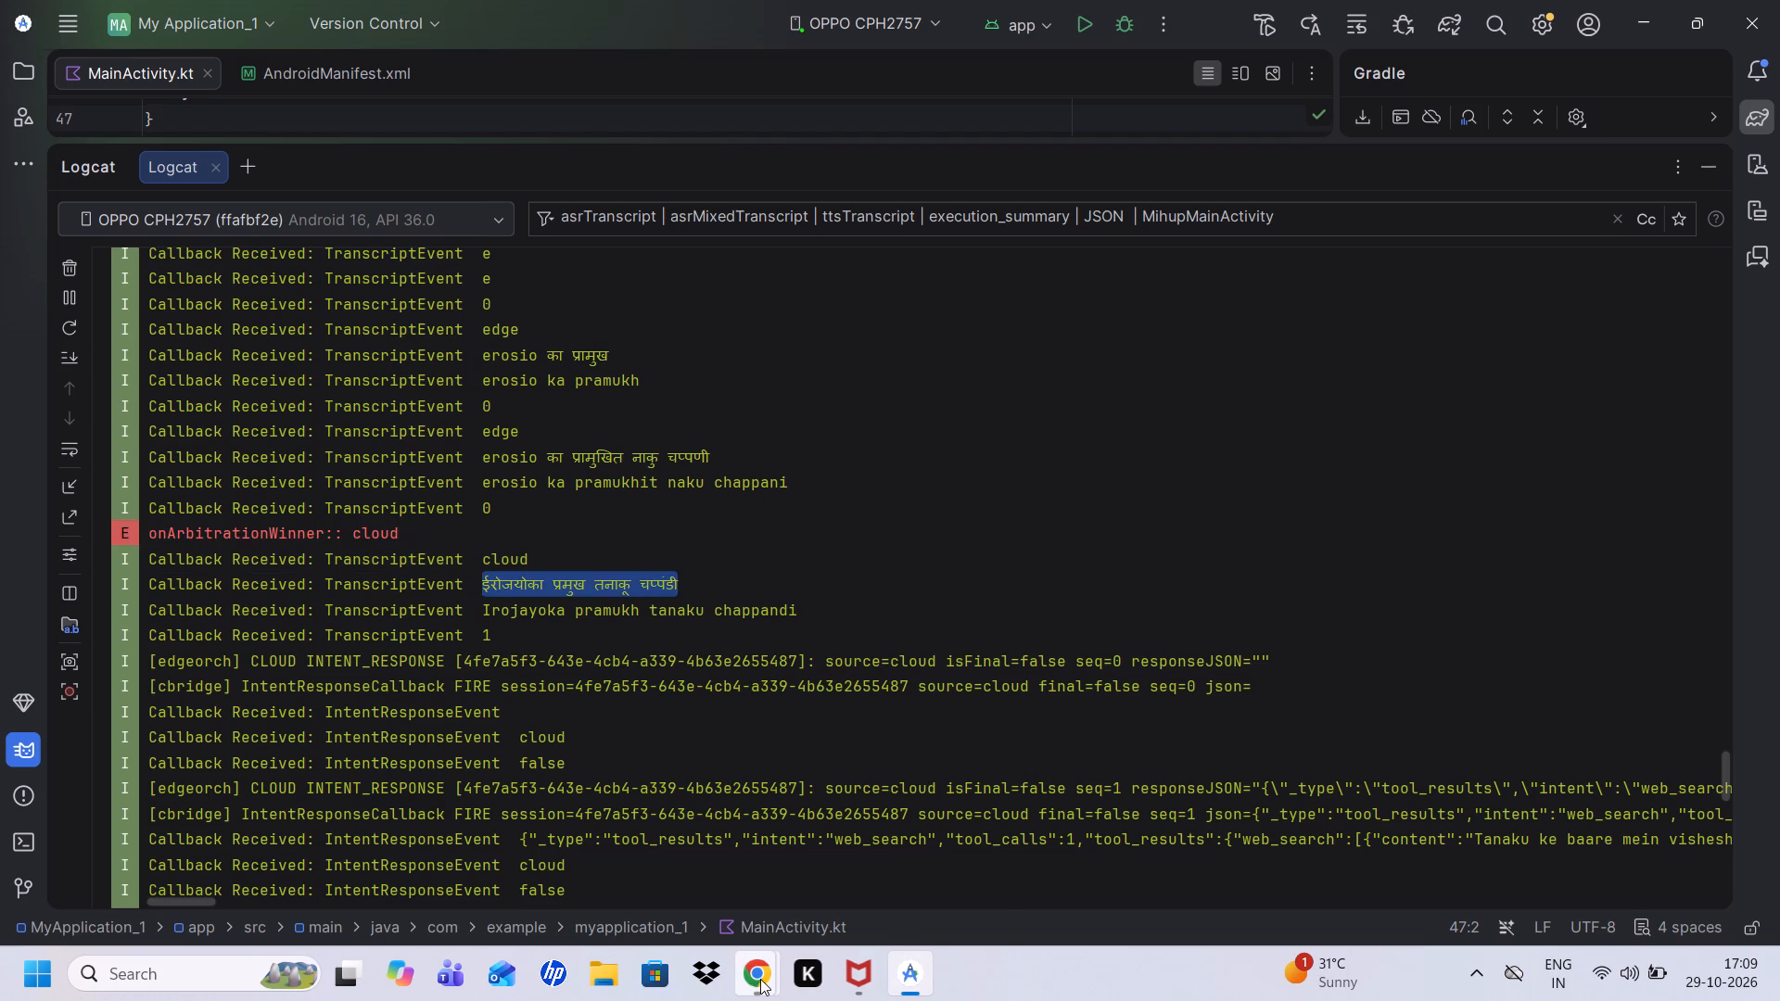
Paste the copied Devanagari transcript into column I of row 2690 in the Manasa Feedback sheet.
{"action": "left_click", "coordinate": [760, 979]}
{"action": "left_click", "coordinate": [676, 905]}
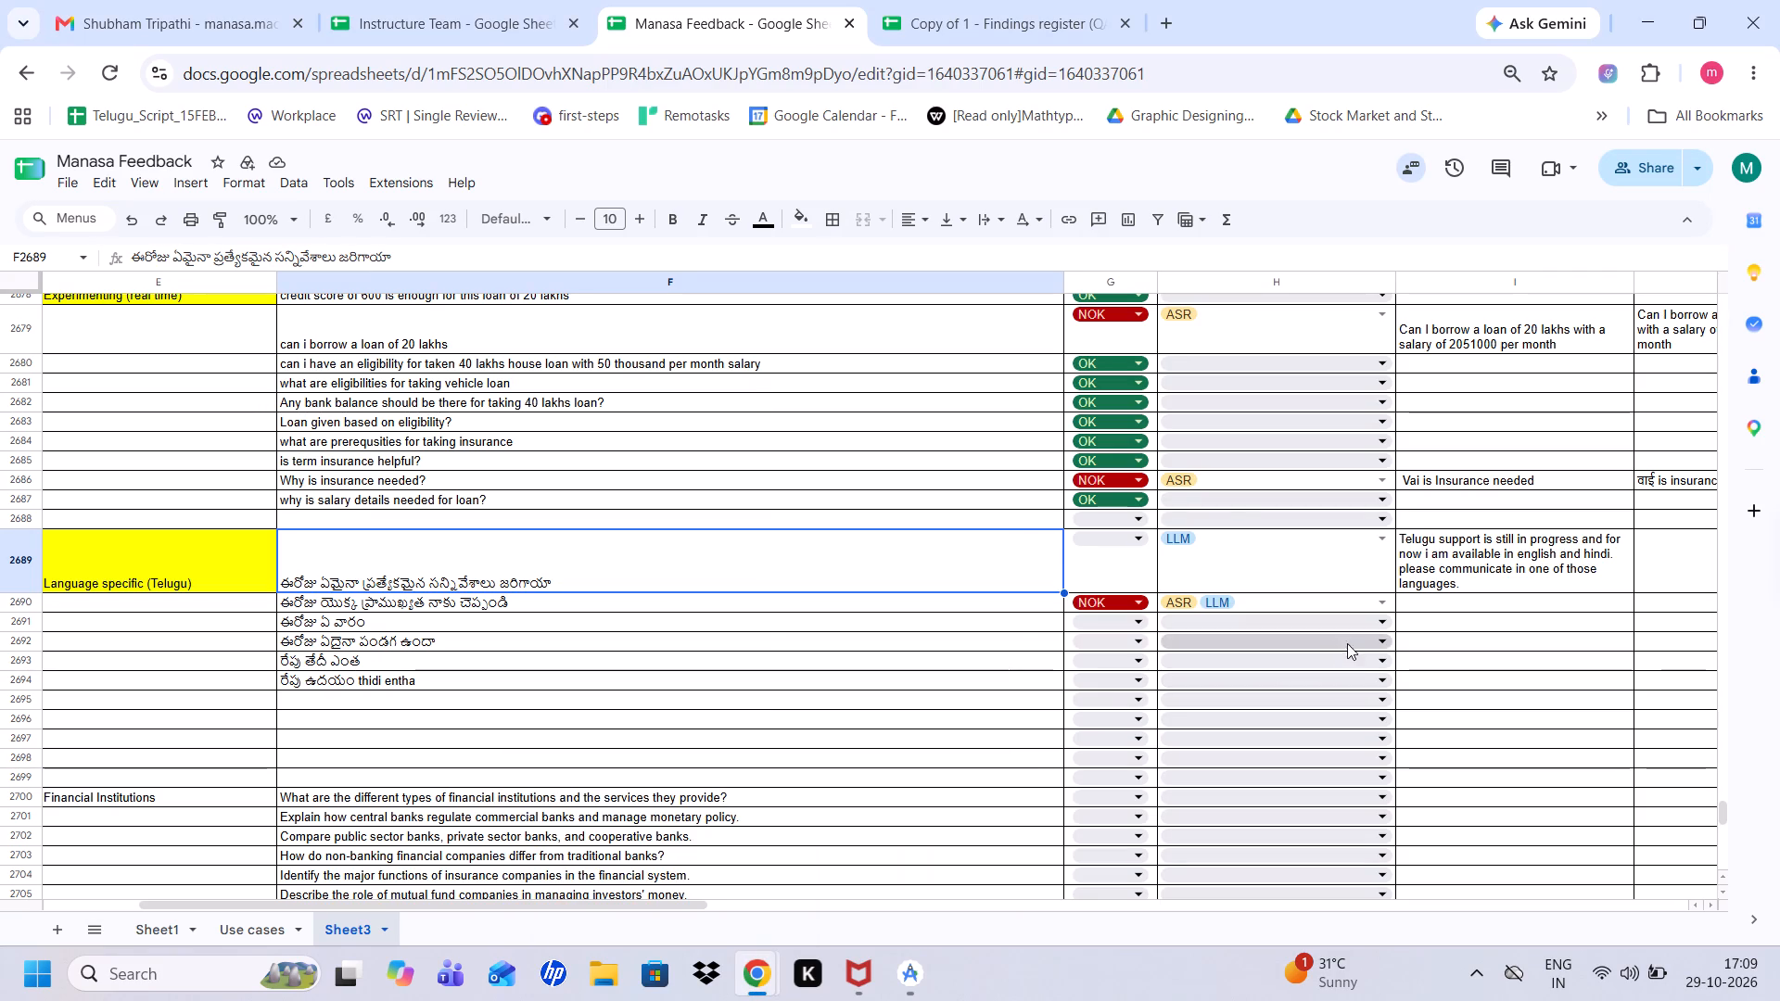
{"action": "left_click", "coordinate": [1427, 602]}
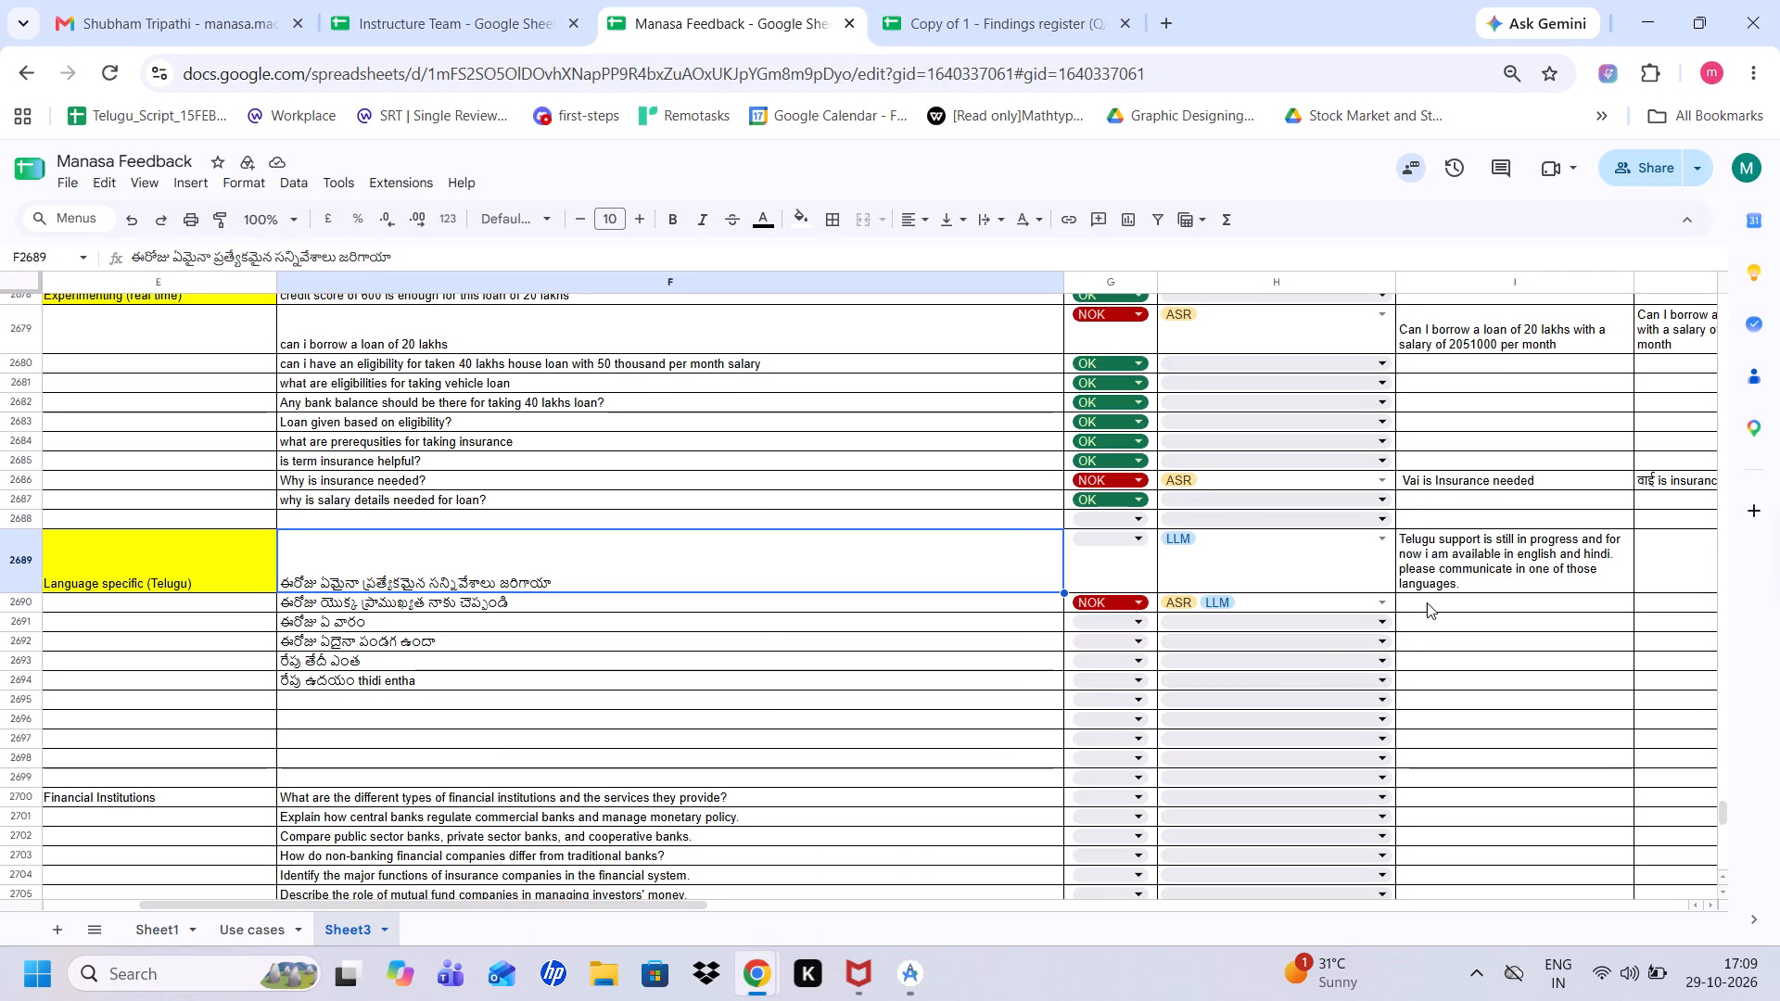
{"action": "key", "text": "ctrl+v"}
Copy the romanised transcript "Irojayoka pramukh tanaku chappandi" from Android Studio's Logcat into column J of row 2690 in Manasa Feedback.
{"action": "key", "text": "Right"}
{"action": "key", "text": "Right"}
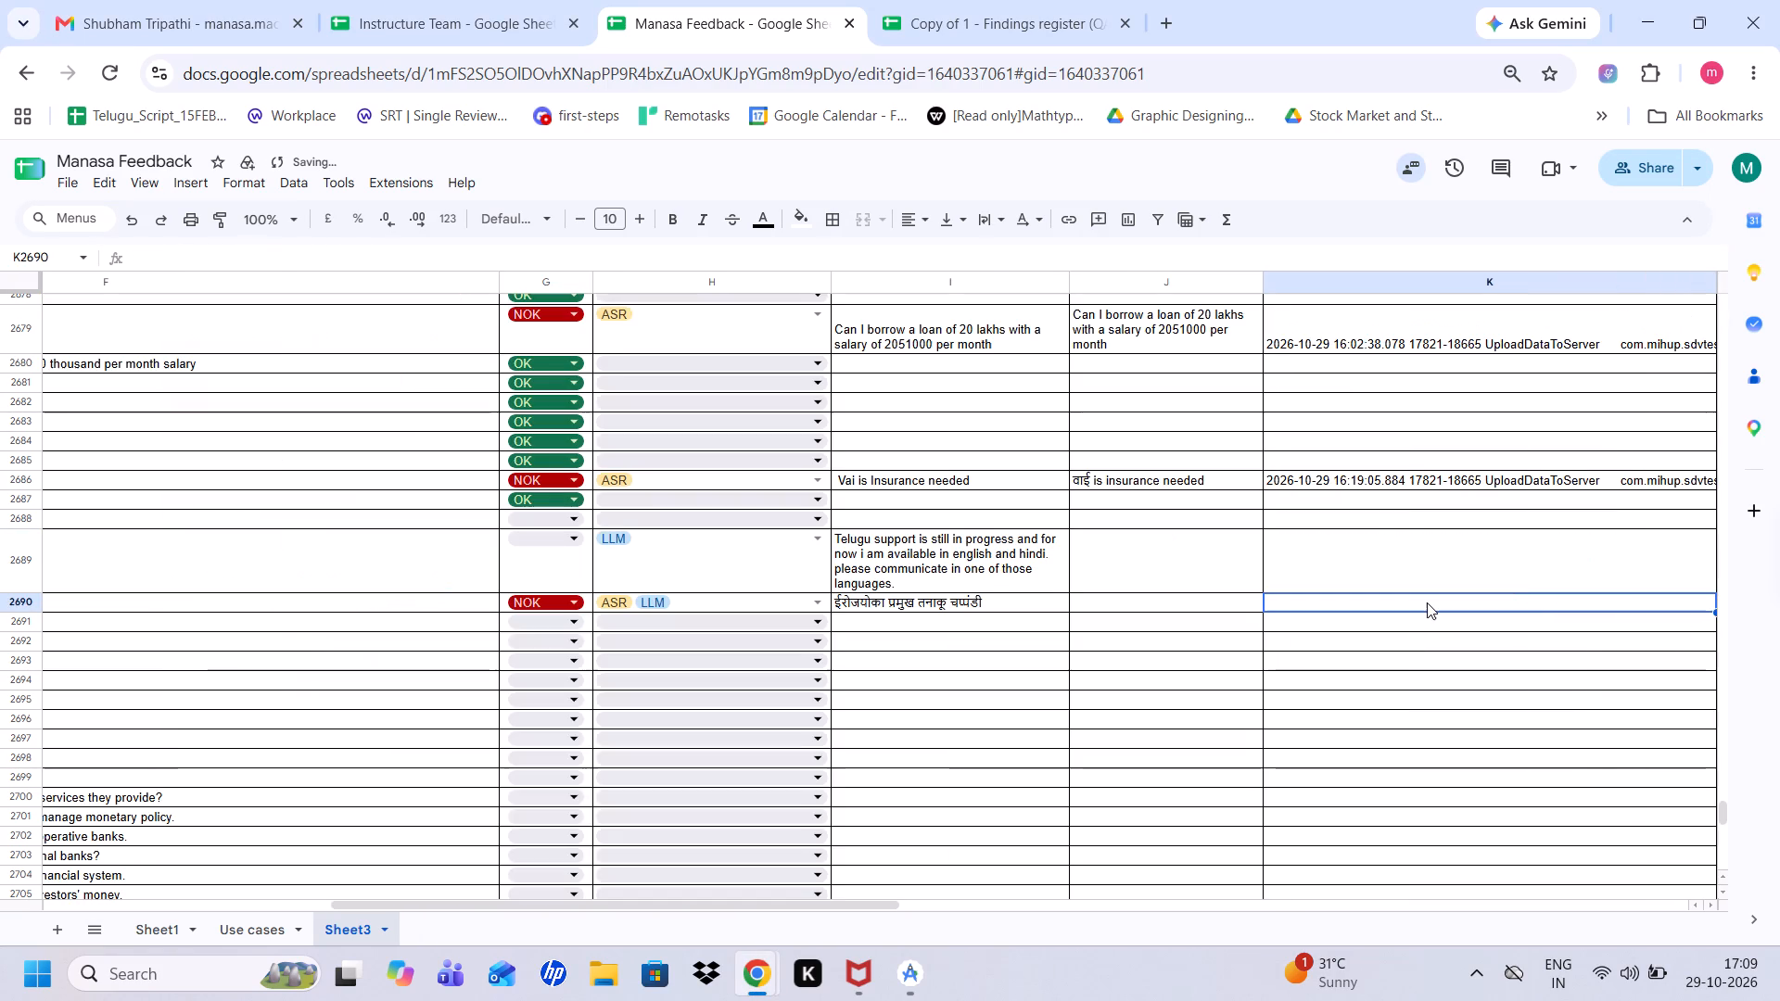
{"action": "key", "text": "Left"}
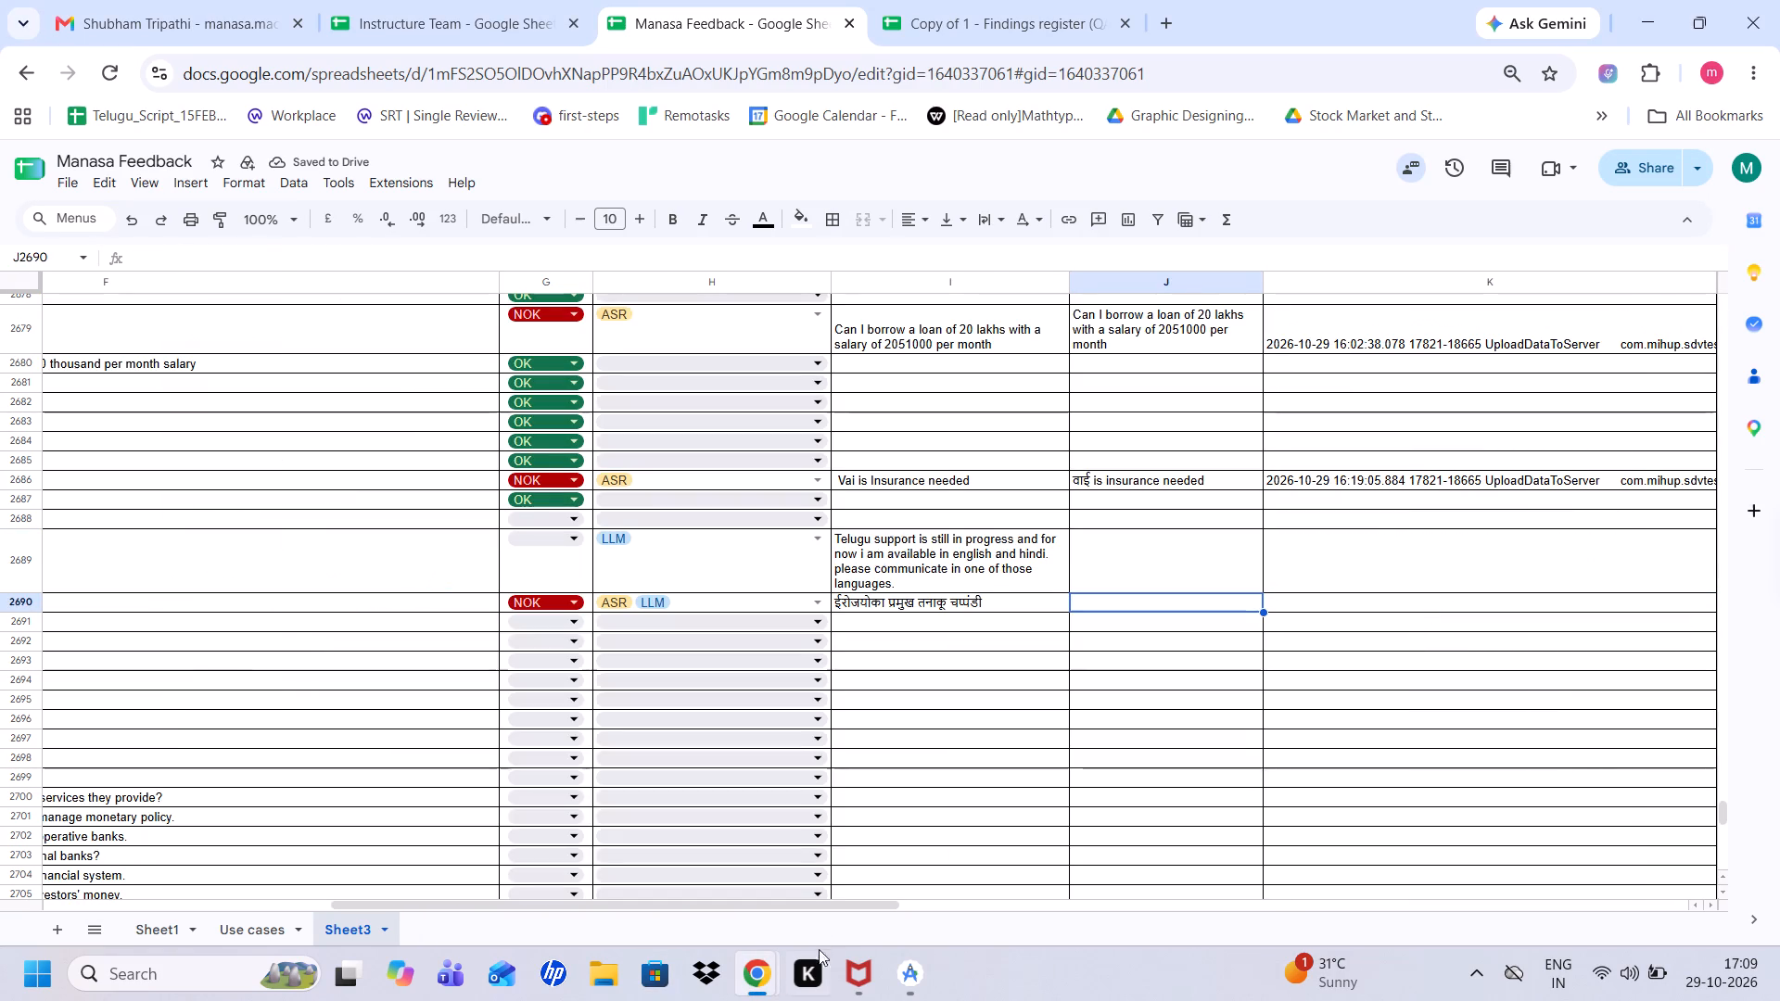
{"action": "left_click", "coordinate": [906, 980]}
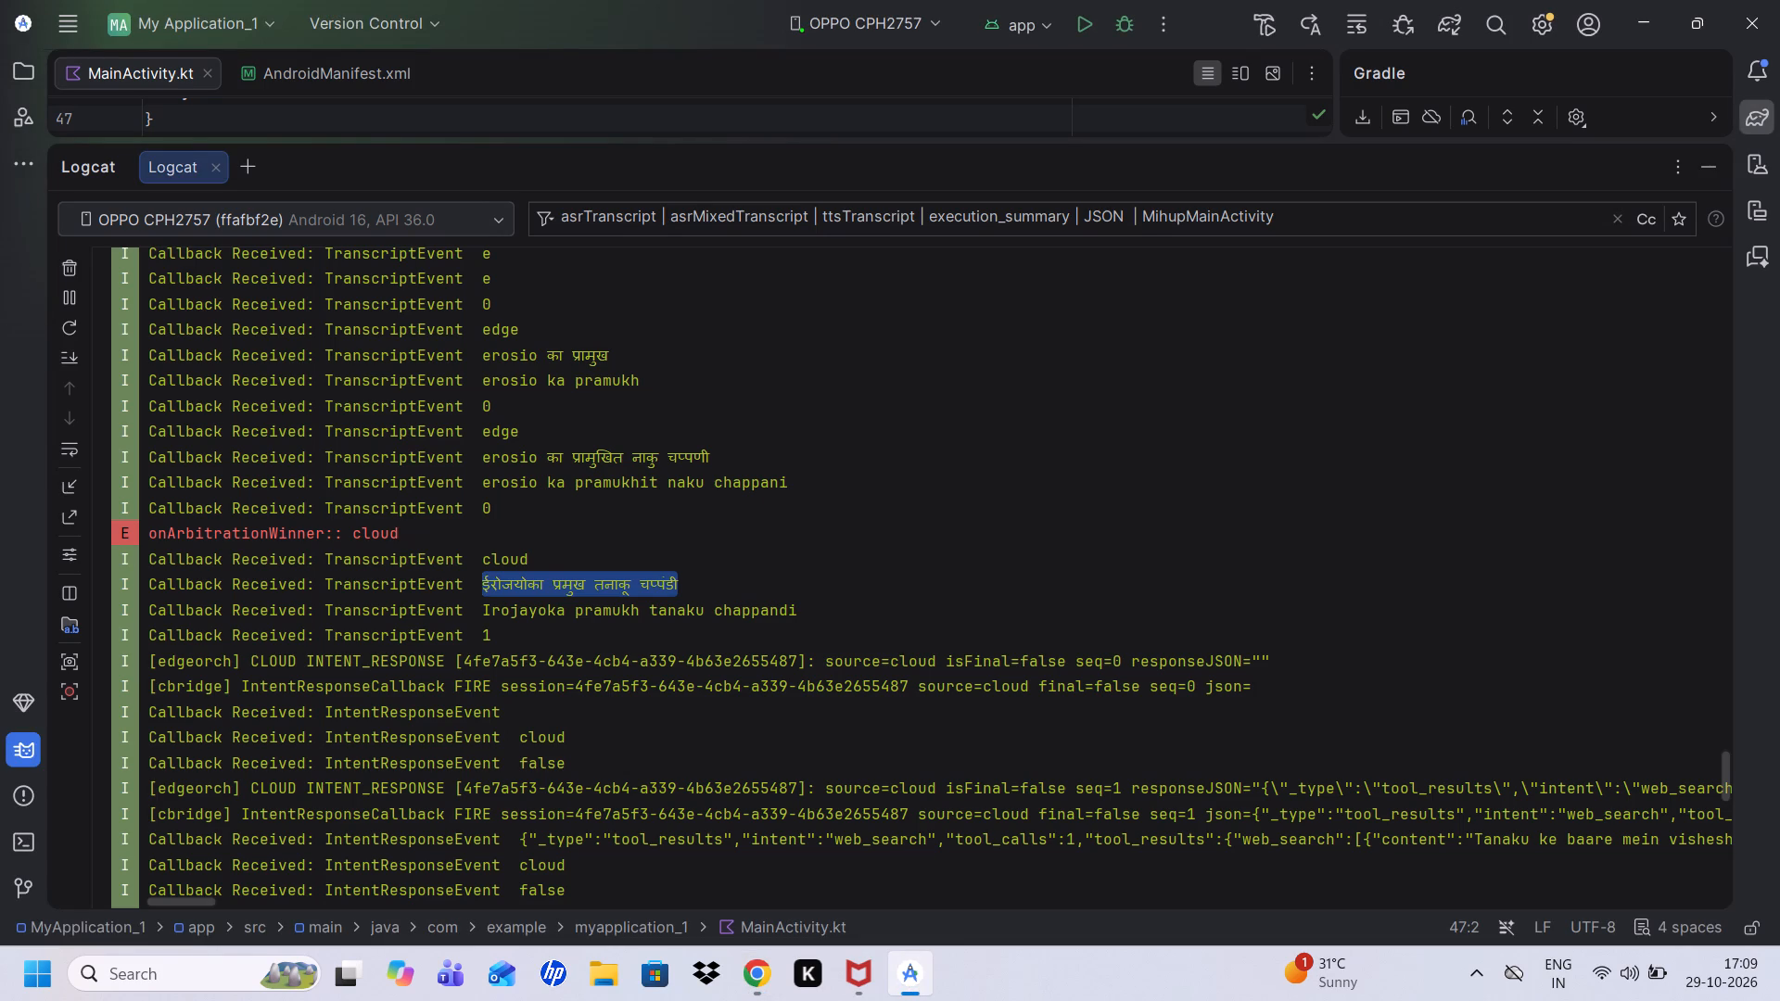
{"action": "left_click_drag", "start_coordinate": [819, 616], "coordinate": [479, 607]}
{"action": "key", "text": "ctrl+c"}
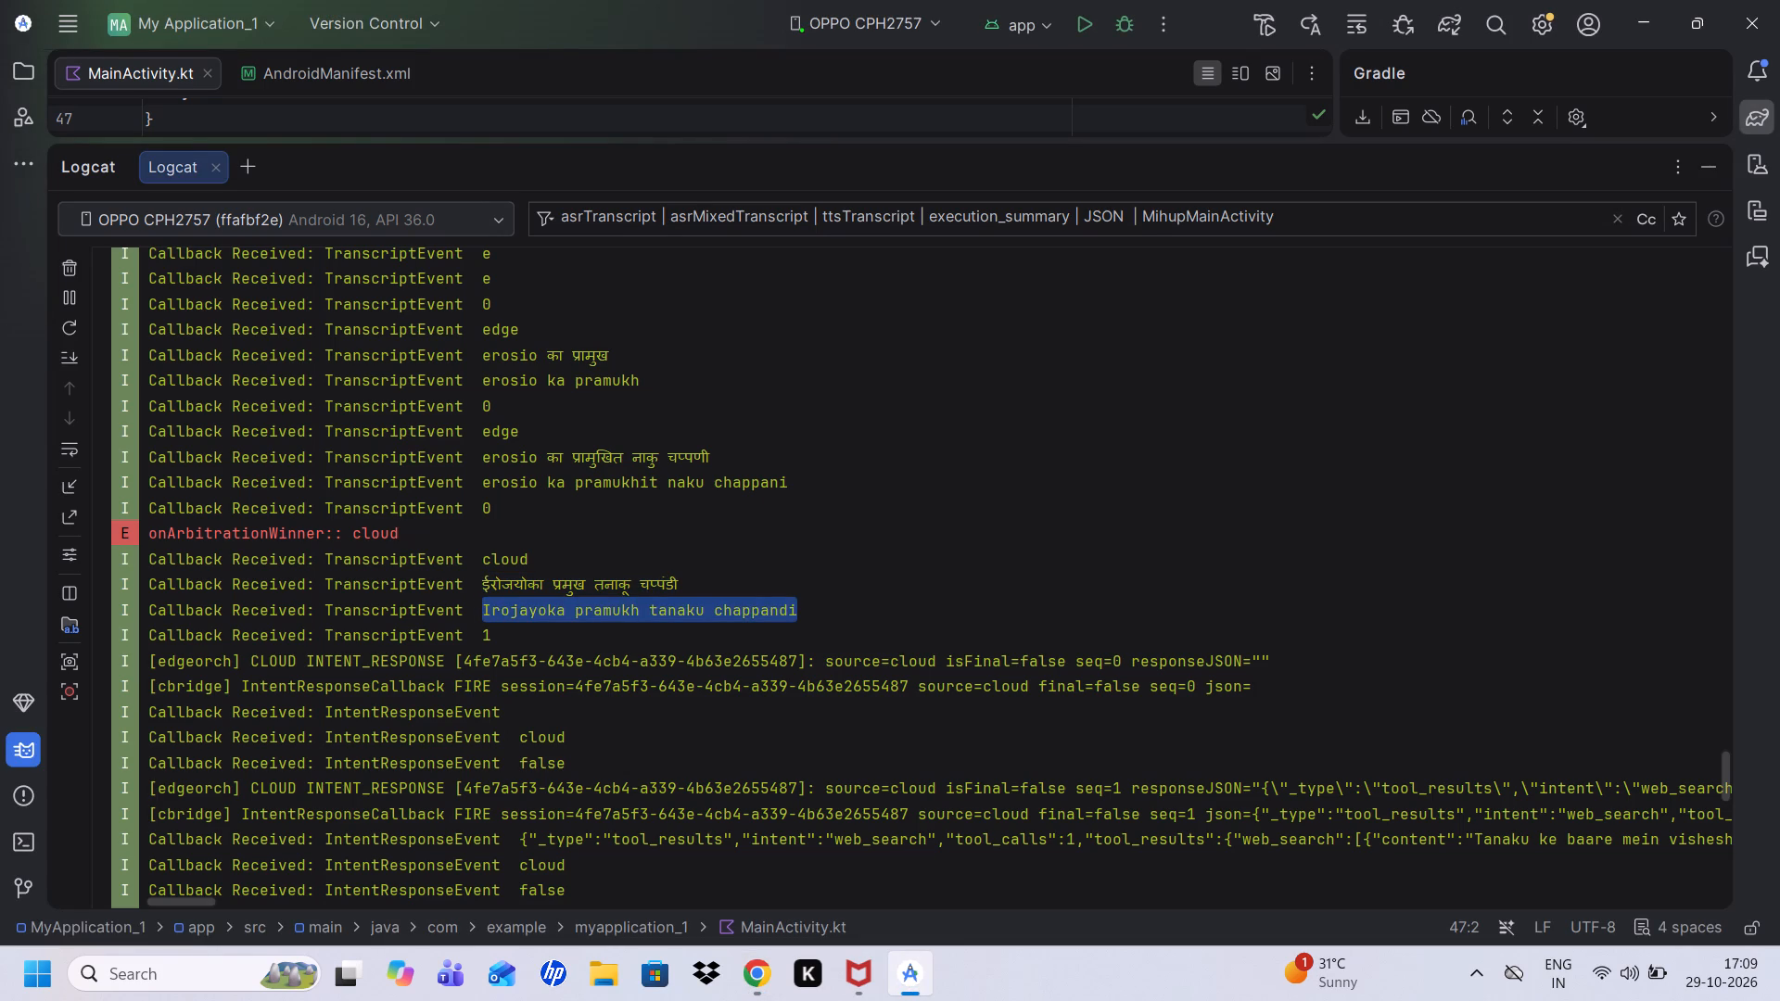
{"action": "left_click", "coordinate": [755, 978]}
{"action": "left_click", "coordinate": [889, 892]}
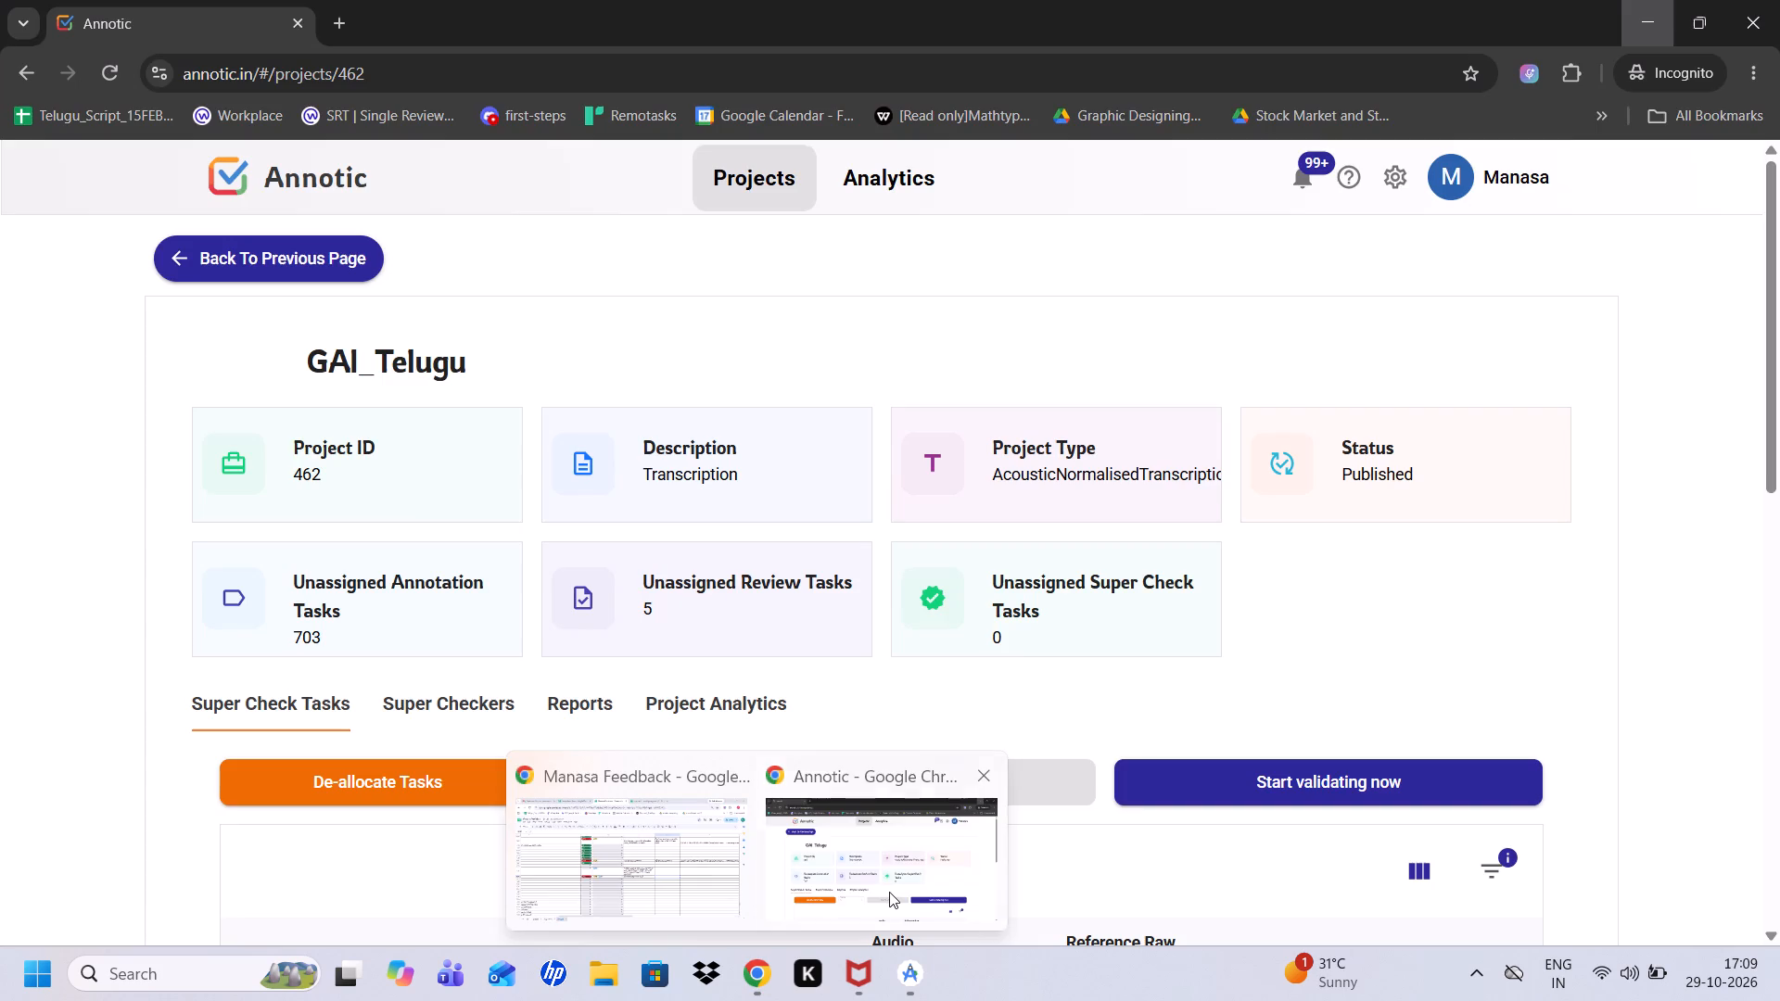
{"action": "left_click", "coordinate": [762, 947]}
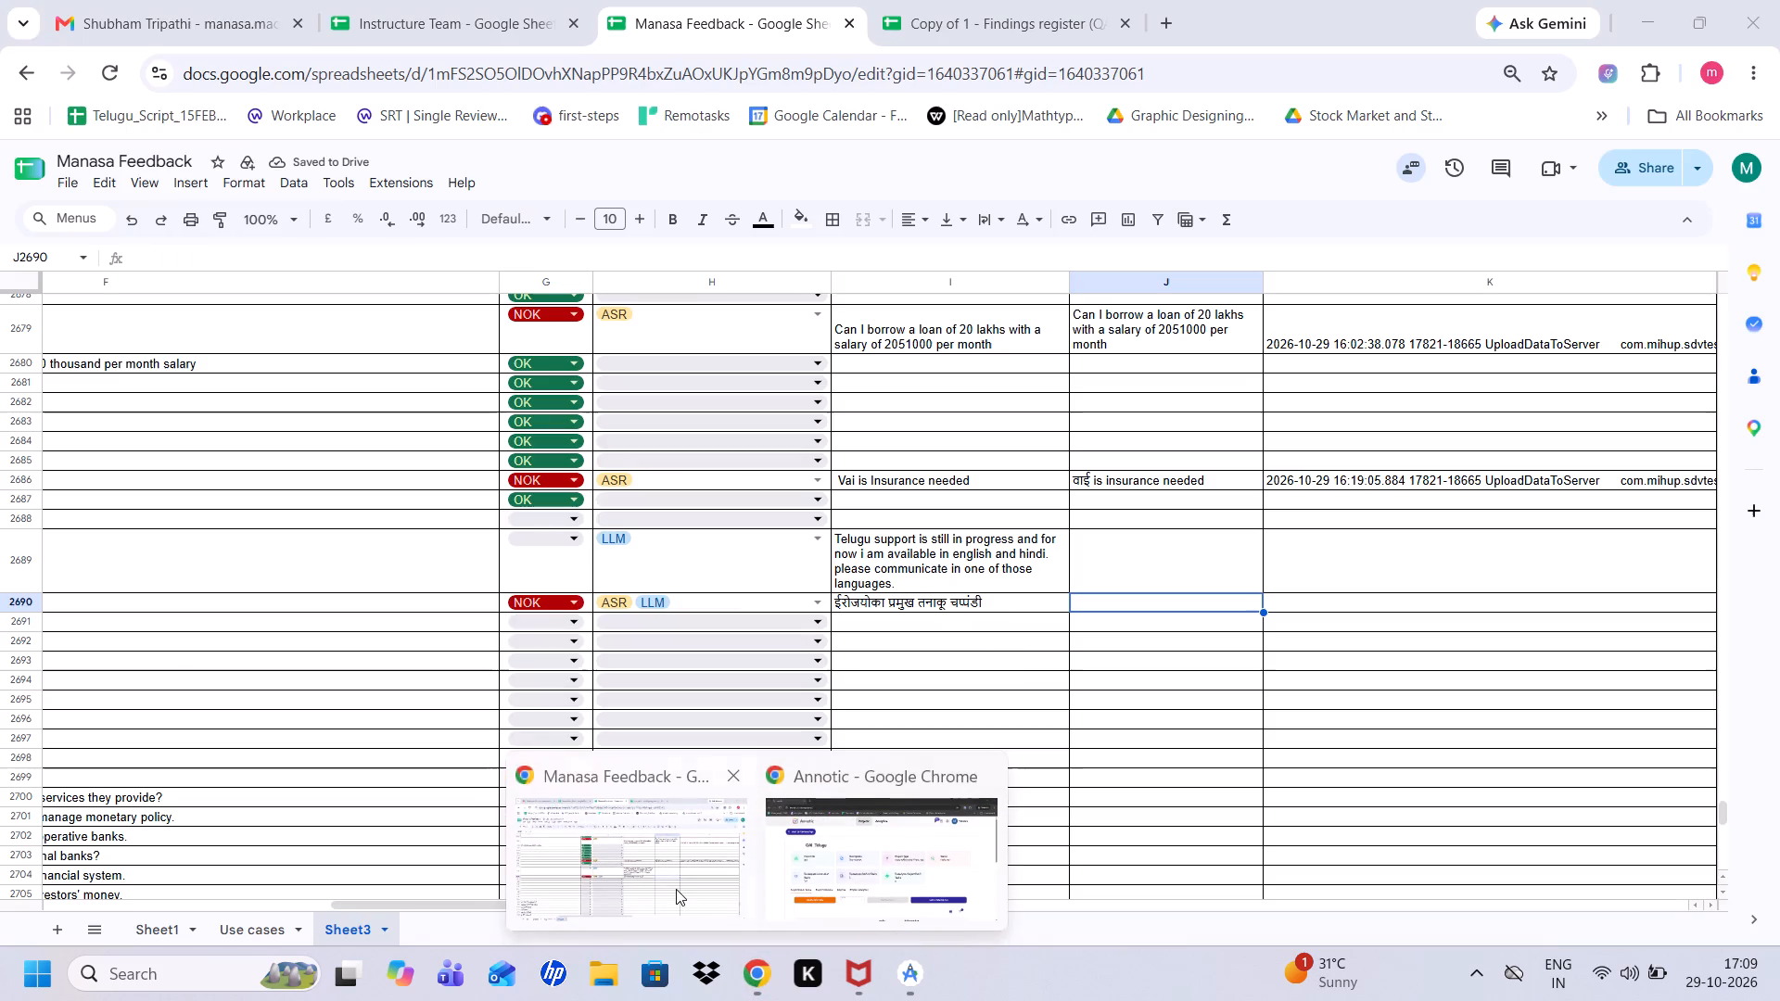
{"action": "left_click", "coordinate": [676, 889]}
{"action": "left_click", "coordinate": [1138, 596]}
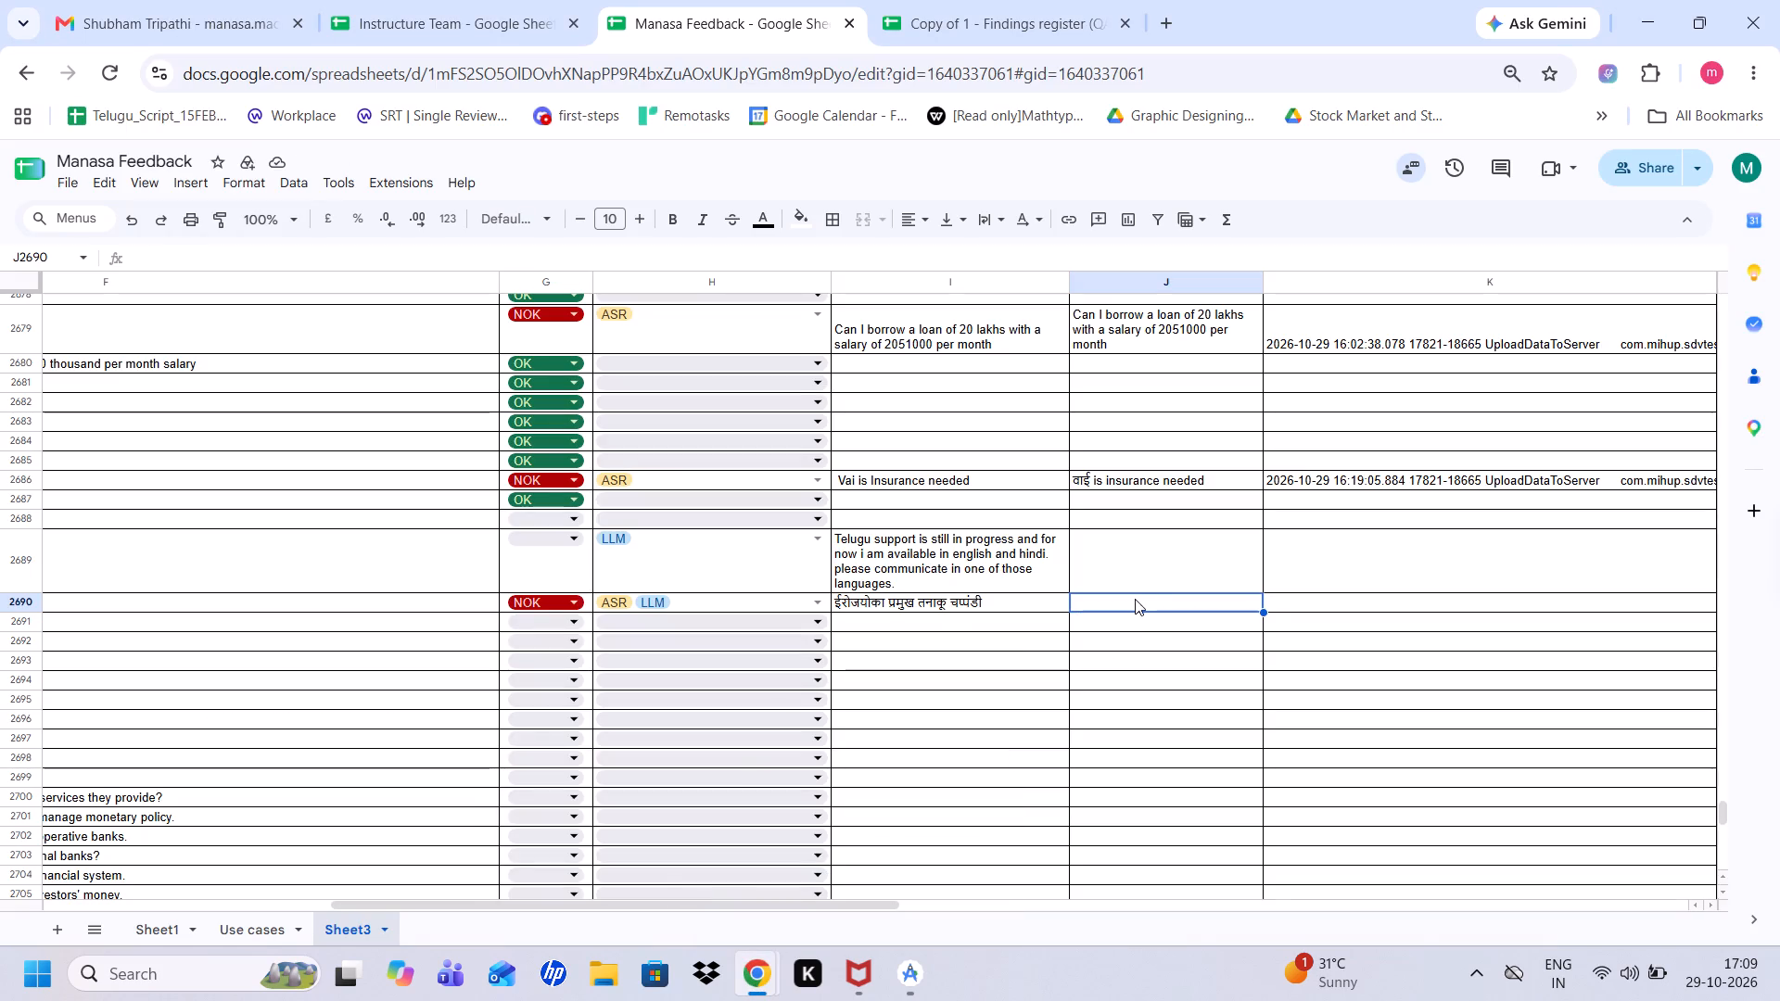
{"action": "double_click", "coordinate": [1135, 599]}
{"action": "key", "text": "ctrl+v"}
{"action": "left_click", "coordinate": [1327, 615]}
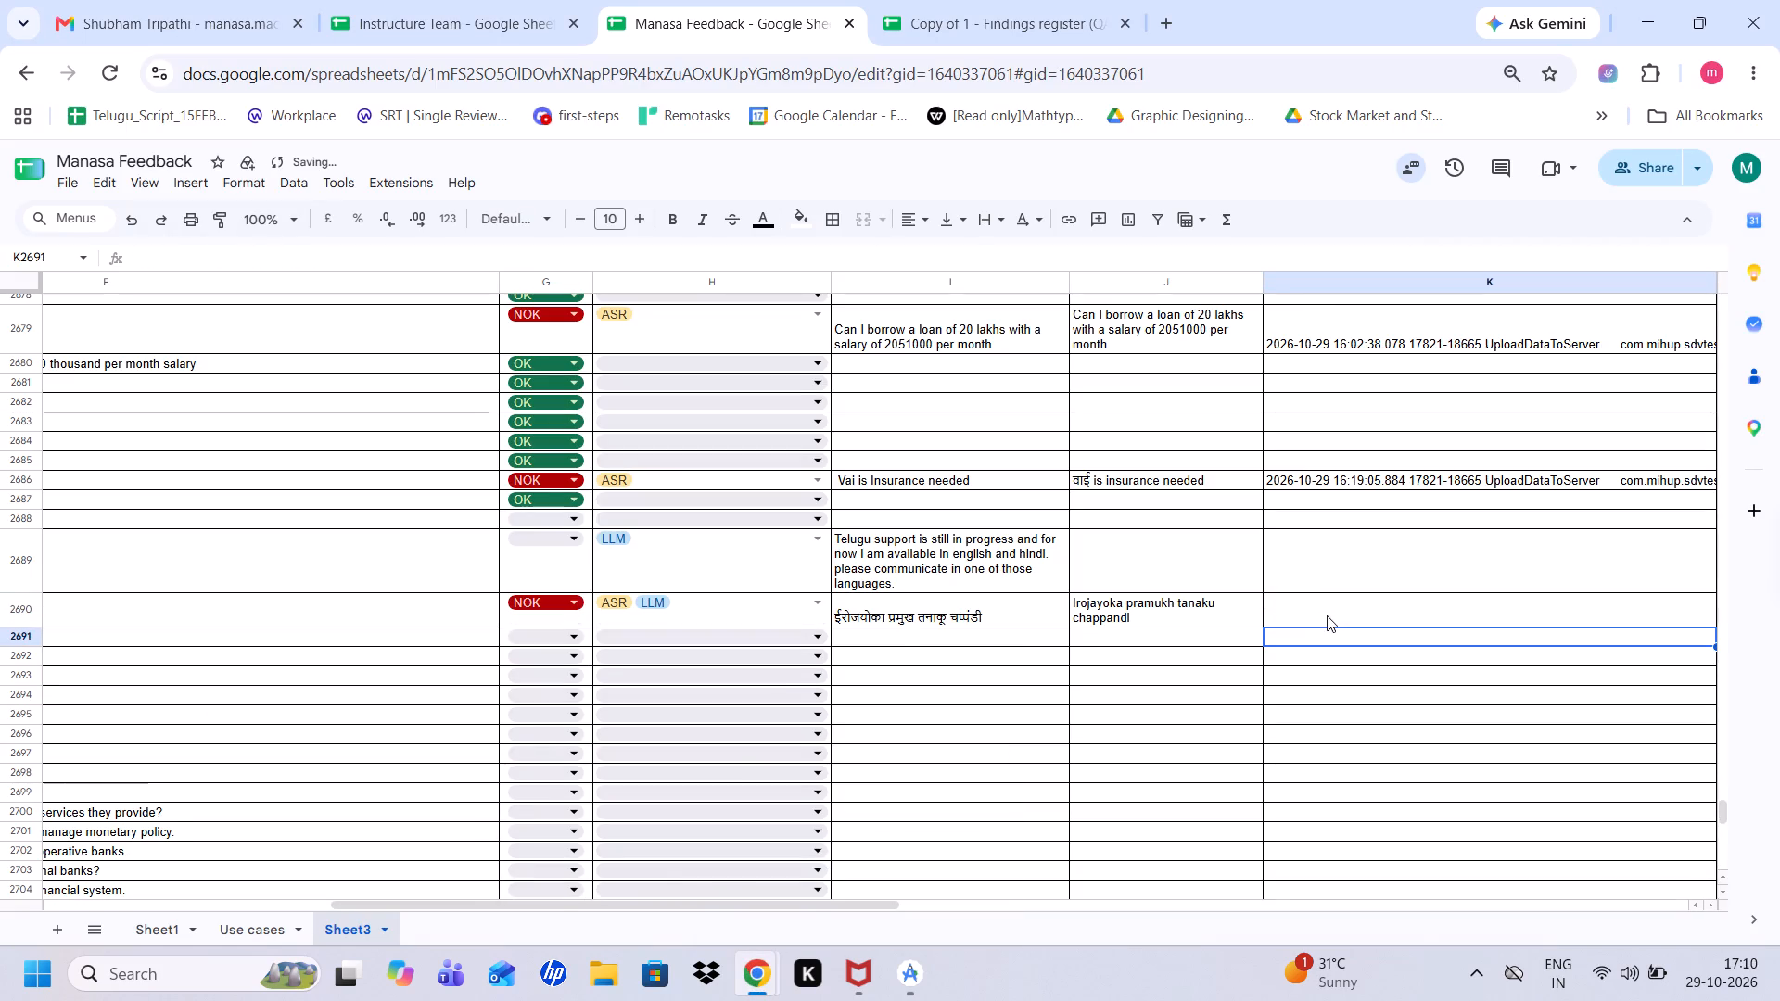
Copy the question's full JSON response log line from Android Studio's Logcat into column K of row 2690 in Manasa Feedback.
{"action": "left_click", "coordinate": [1304, 602]}
{"action": "left_click", "coordinate": [910, 960]}
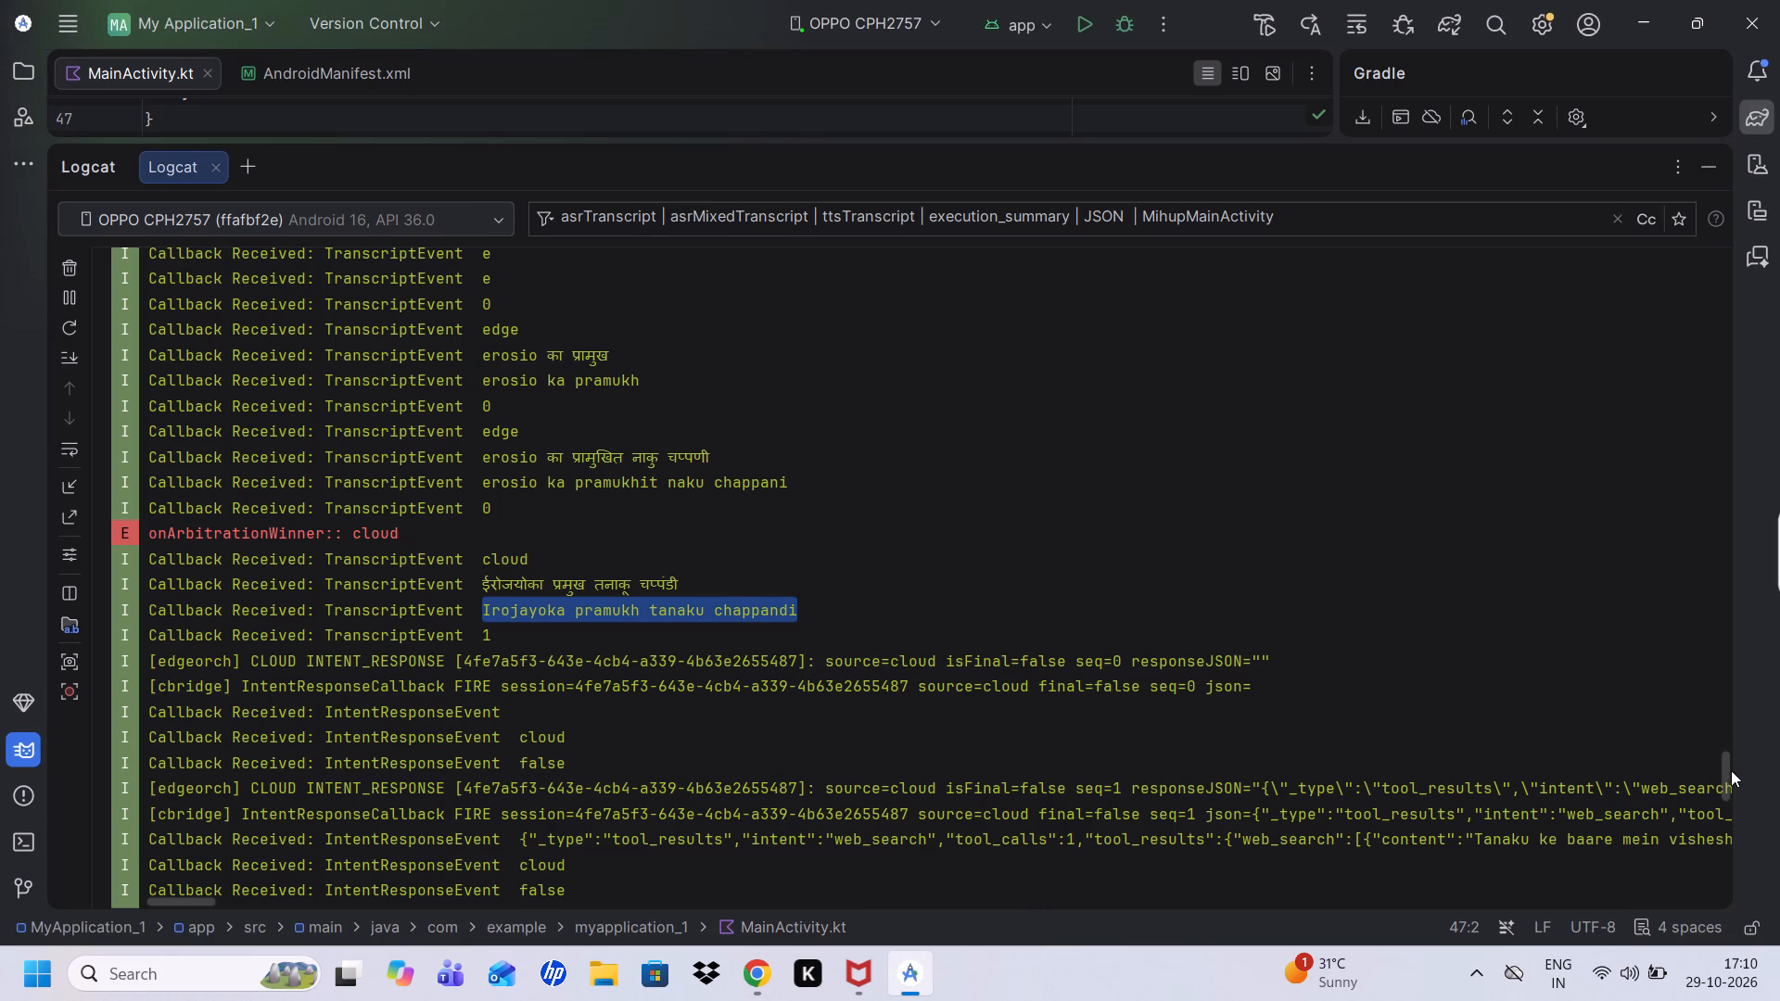
{"action": "left_click_drag", "start_coordinate": [1724, 774], "coordinate": [1730, 817]}
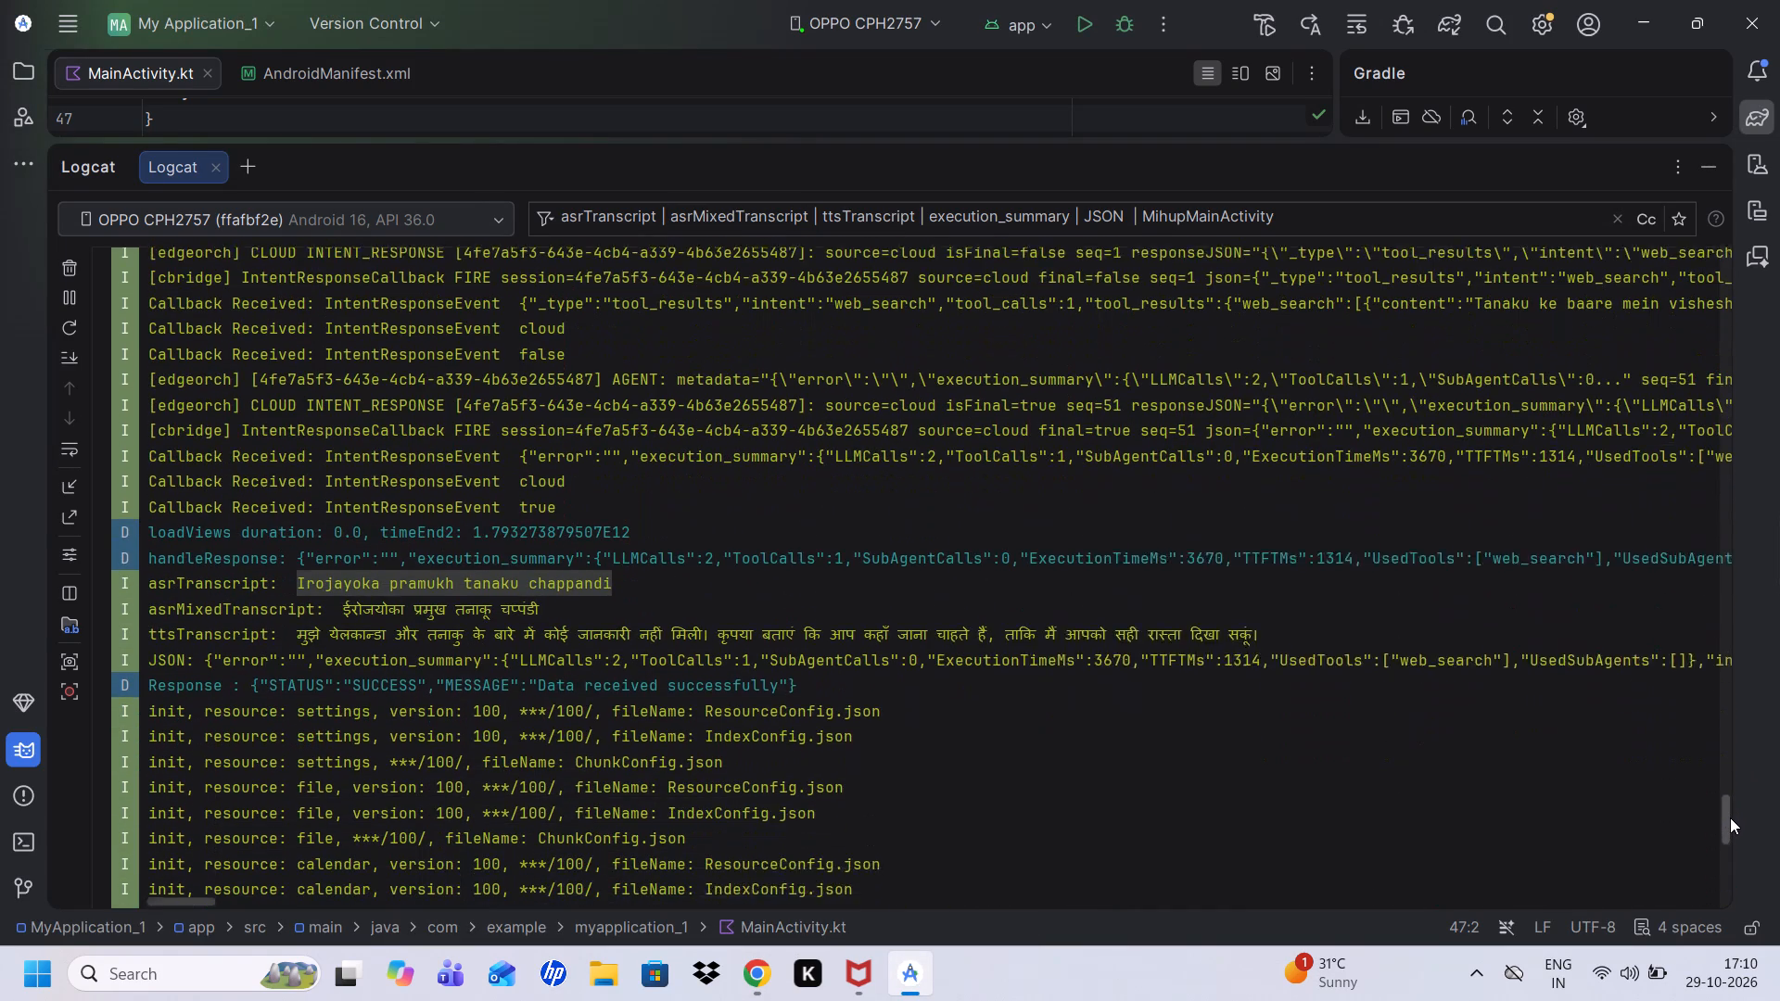
{"action": "left_click_drag", "start_coordinate": [1730, 817], "coordinate": [1730, 818]}
{"action": "double_click", "coordinate": [439, 654]}
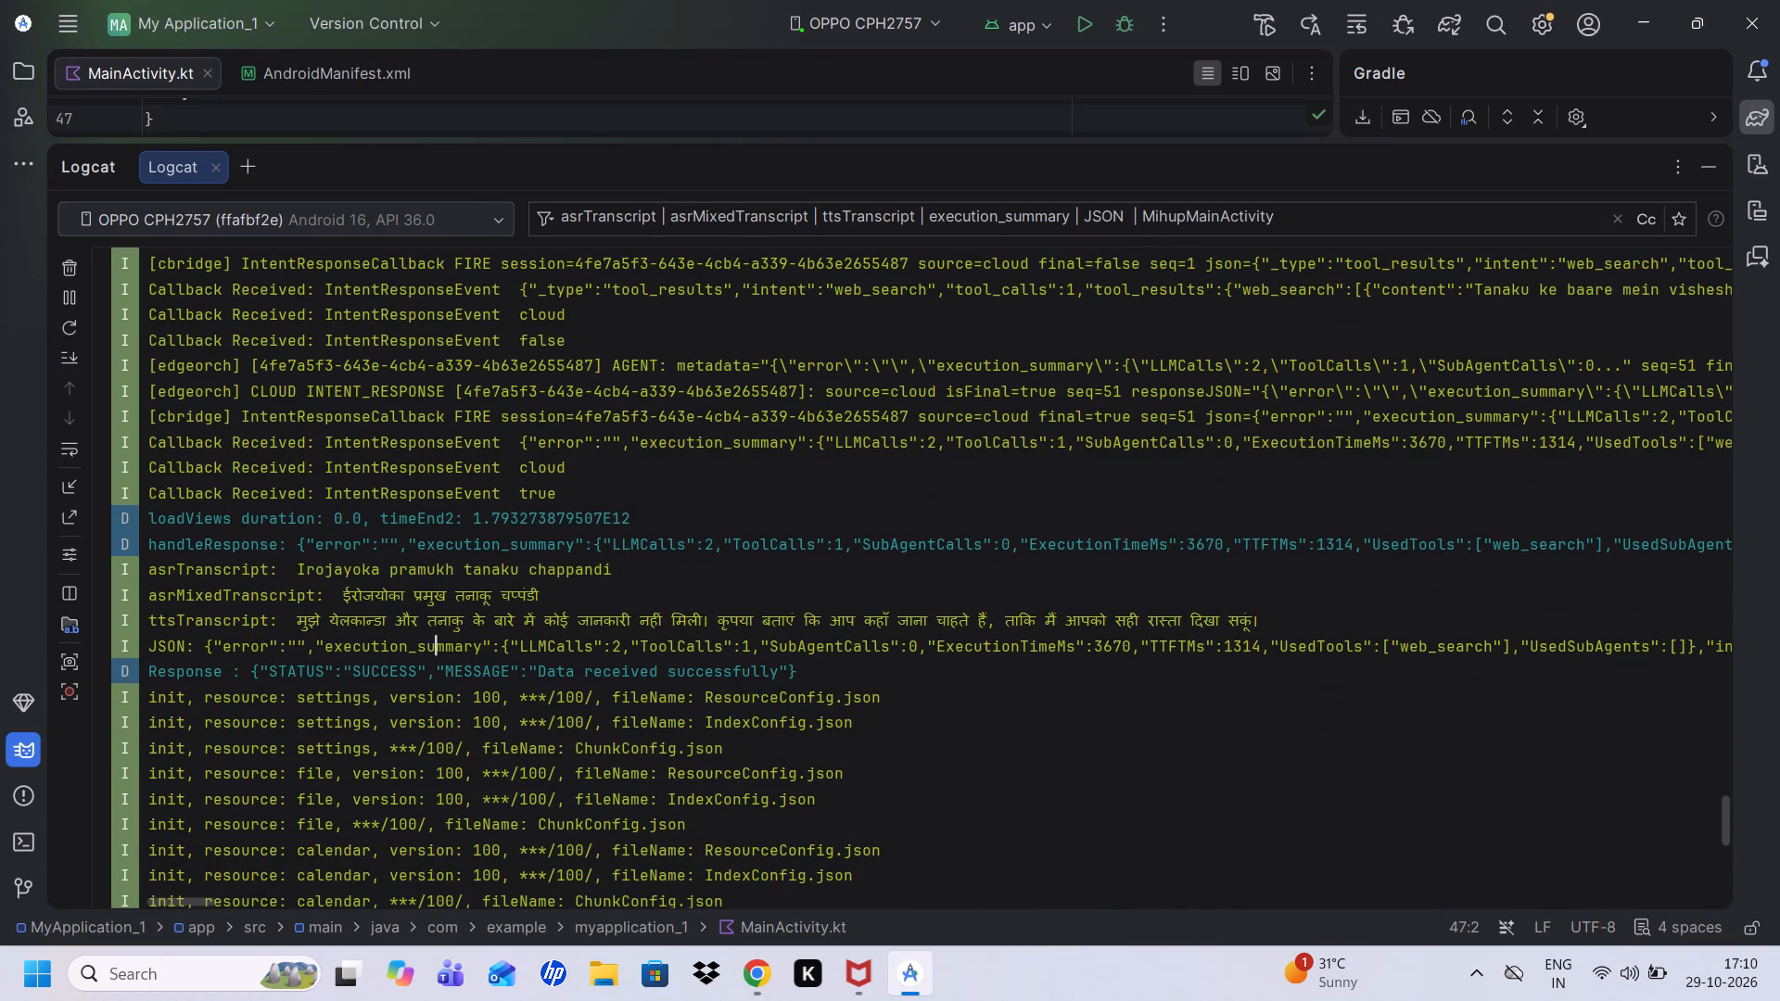
{"action": "double_click", "coordinate": [439, 654]}
{"action": "left_click", "coordinate": [439, 654]}
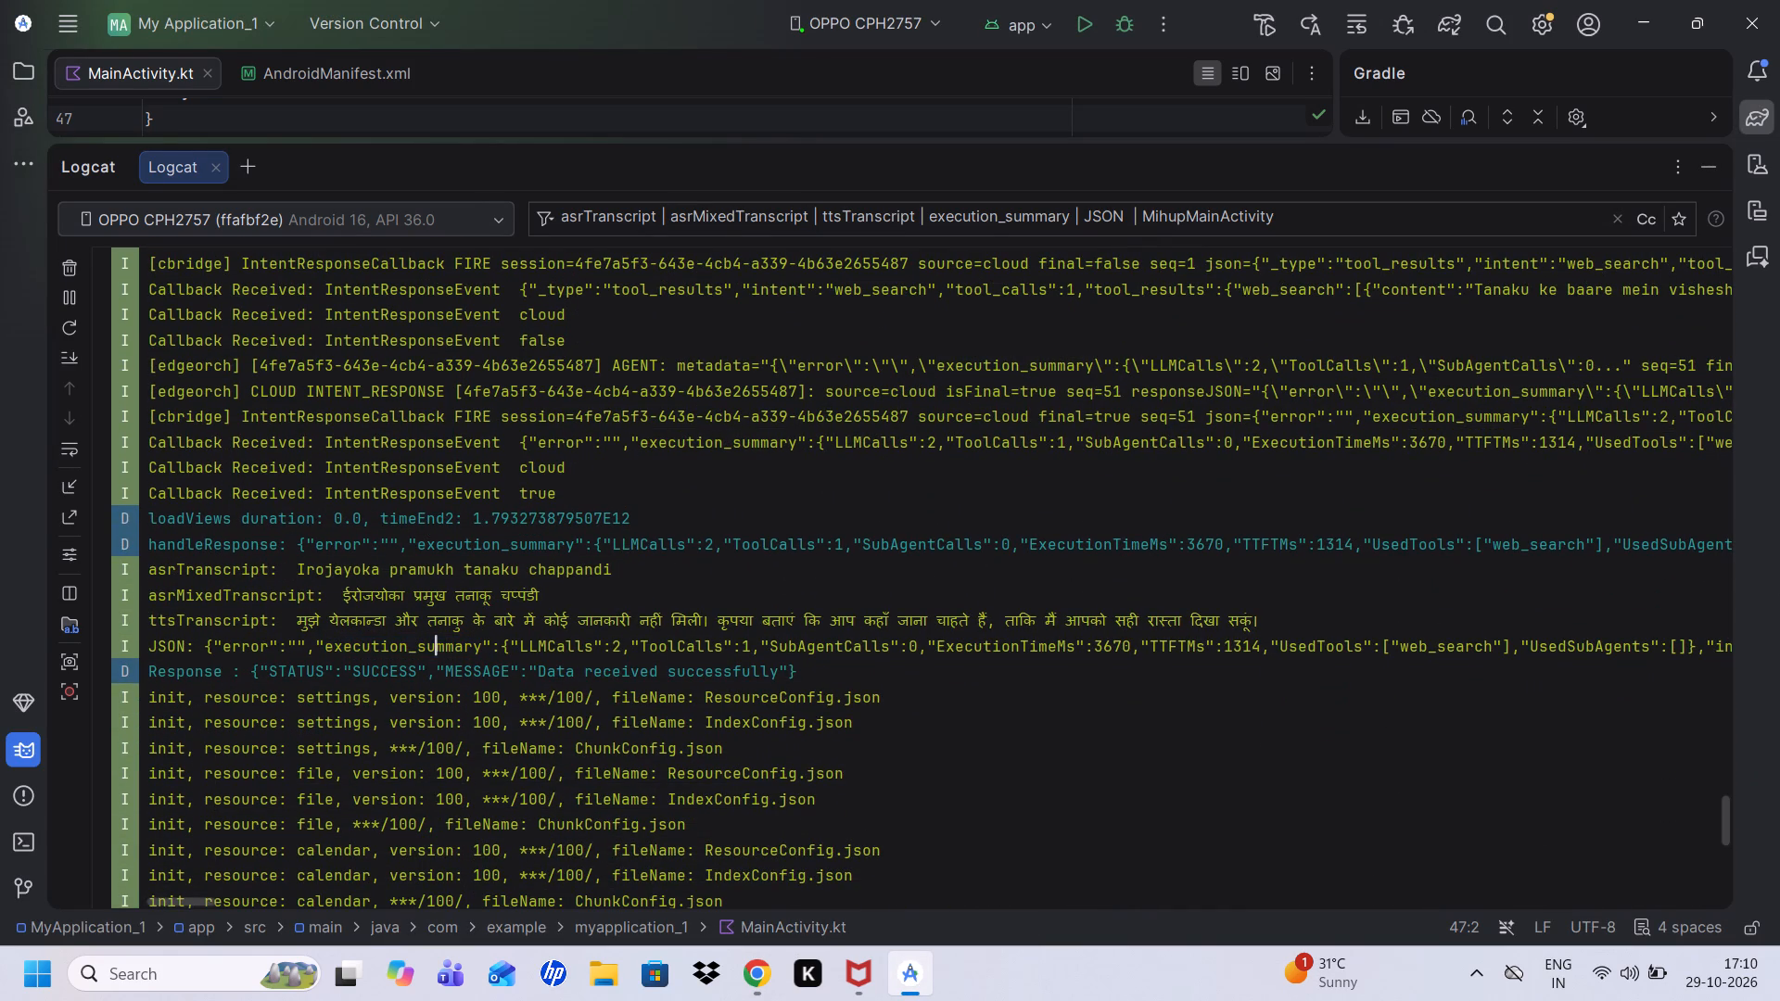
{"action": "left_click", "coordinate": [520, 647]}
{"action": "triple_click", "coordinate": [520, 647]}
{"action": "key", "text": "ctrl+c"}
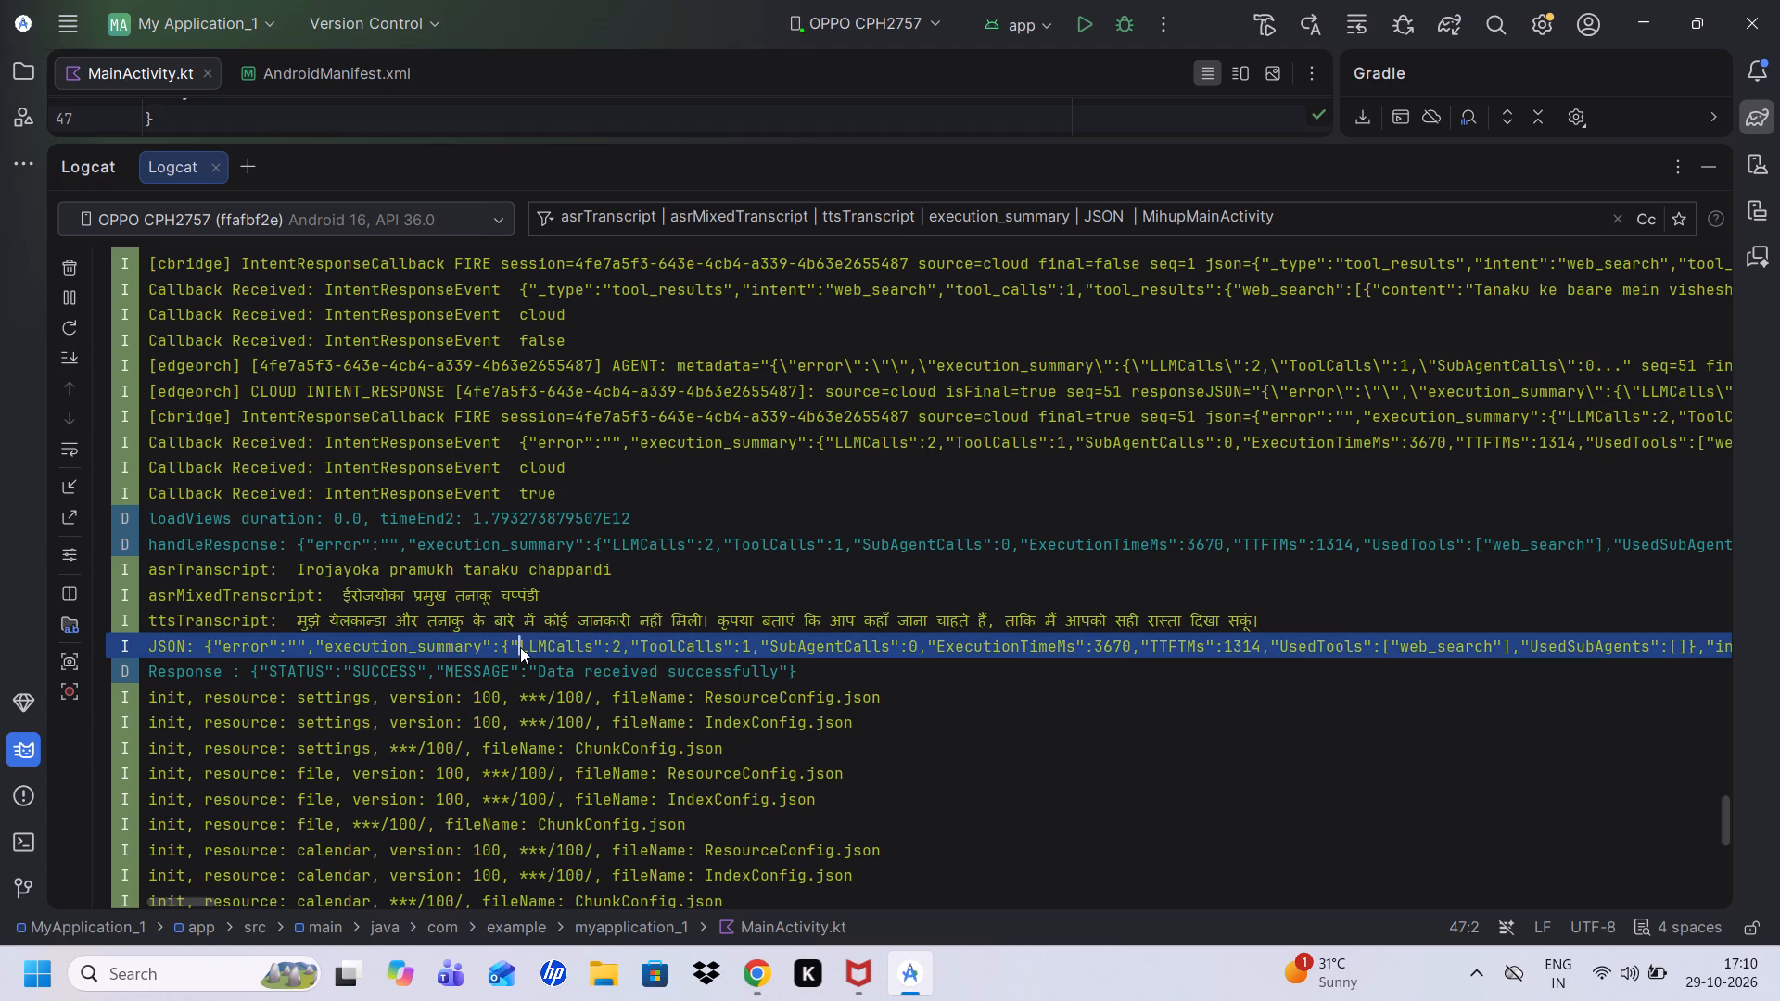
{"action": "left_click", "coordinate": [747, 994]}
{"action": "left_click", "coordinate": [709, 874]}
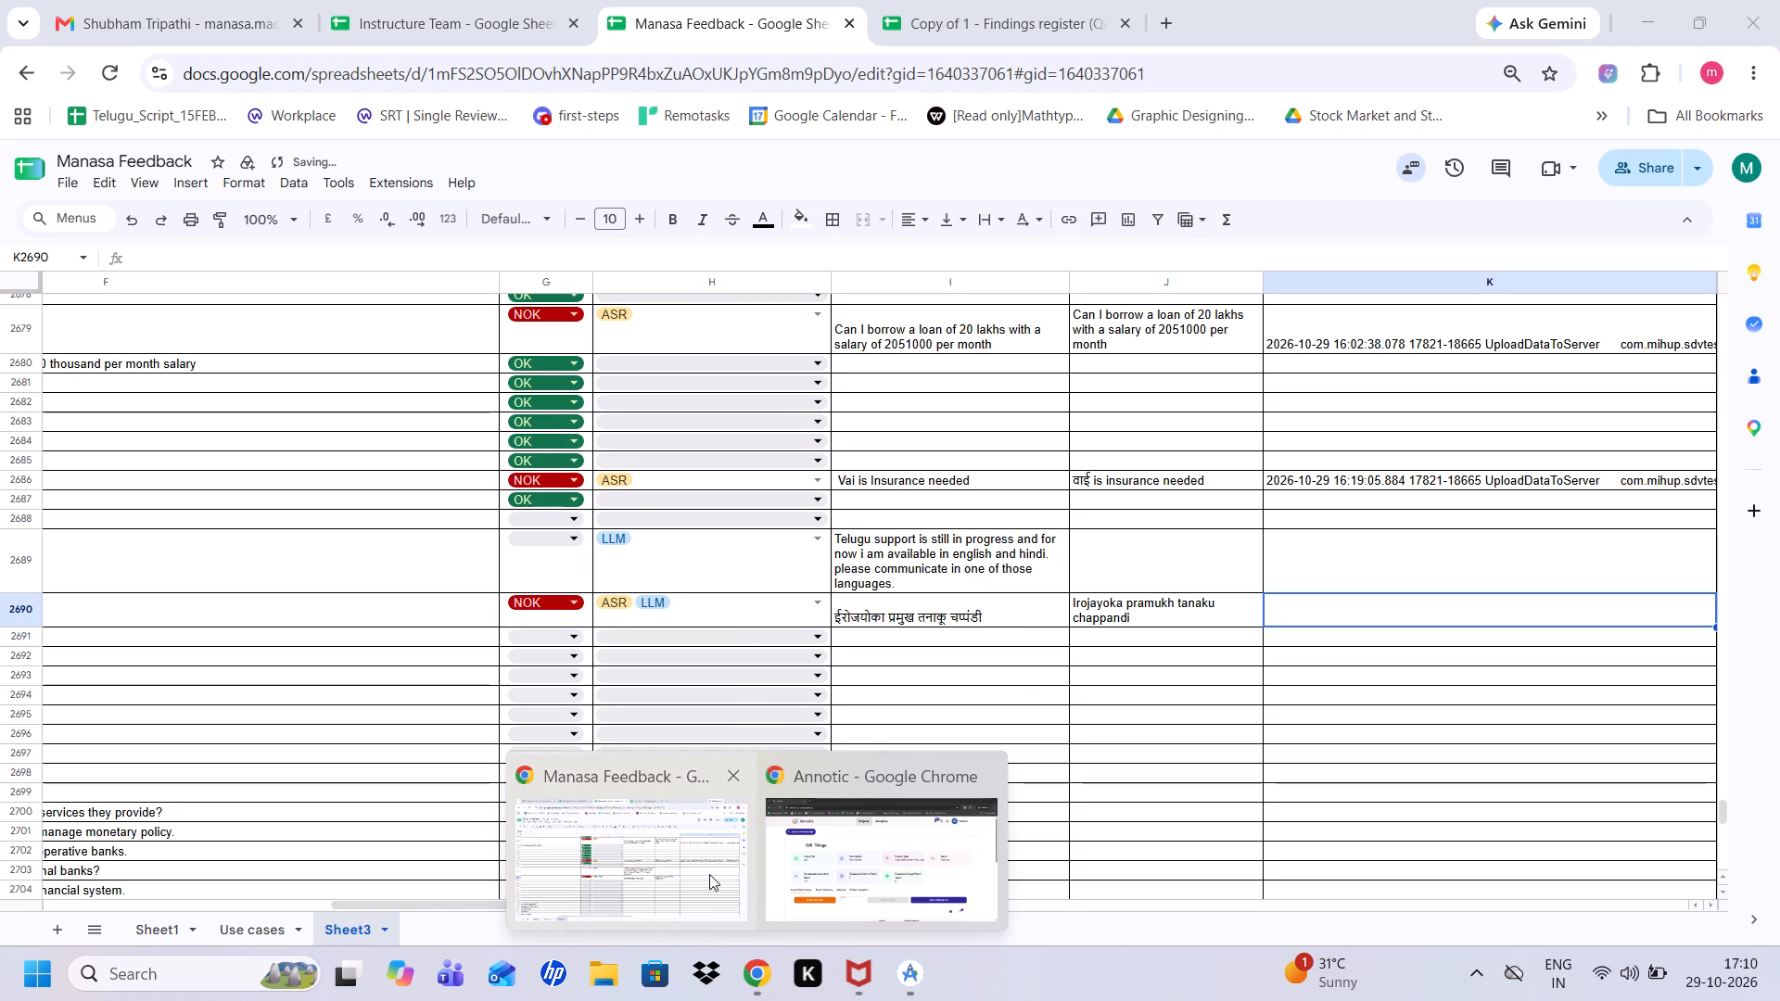
{"action": "double_click", "coordinate": [1313, 617]}
{"action": "key", "text": "ctrl+v"}
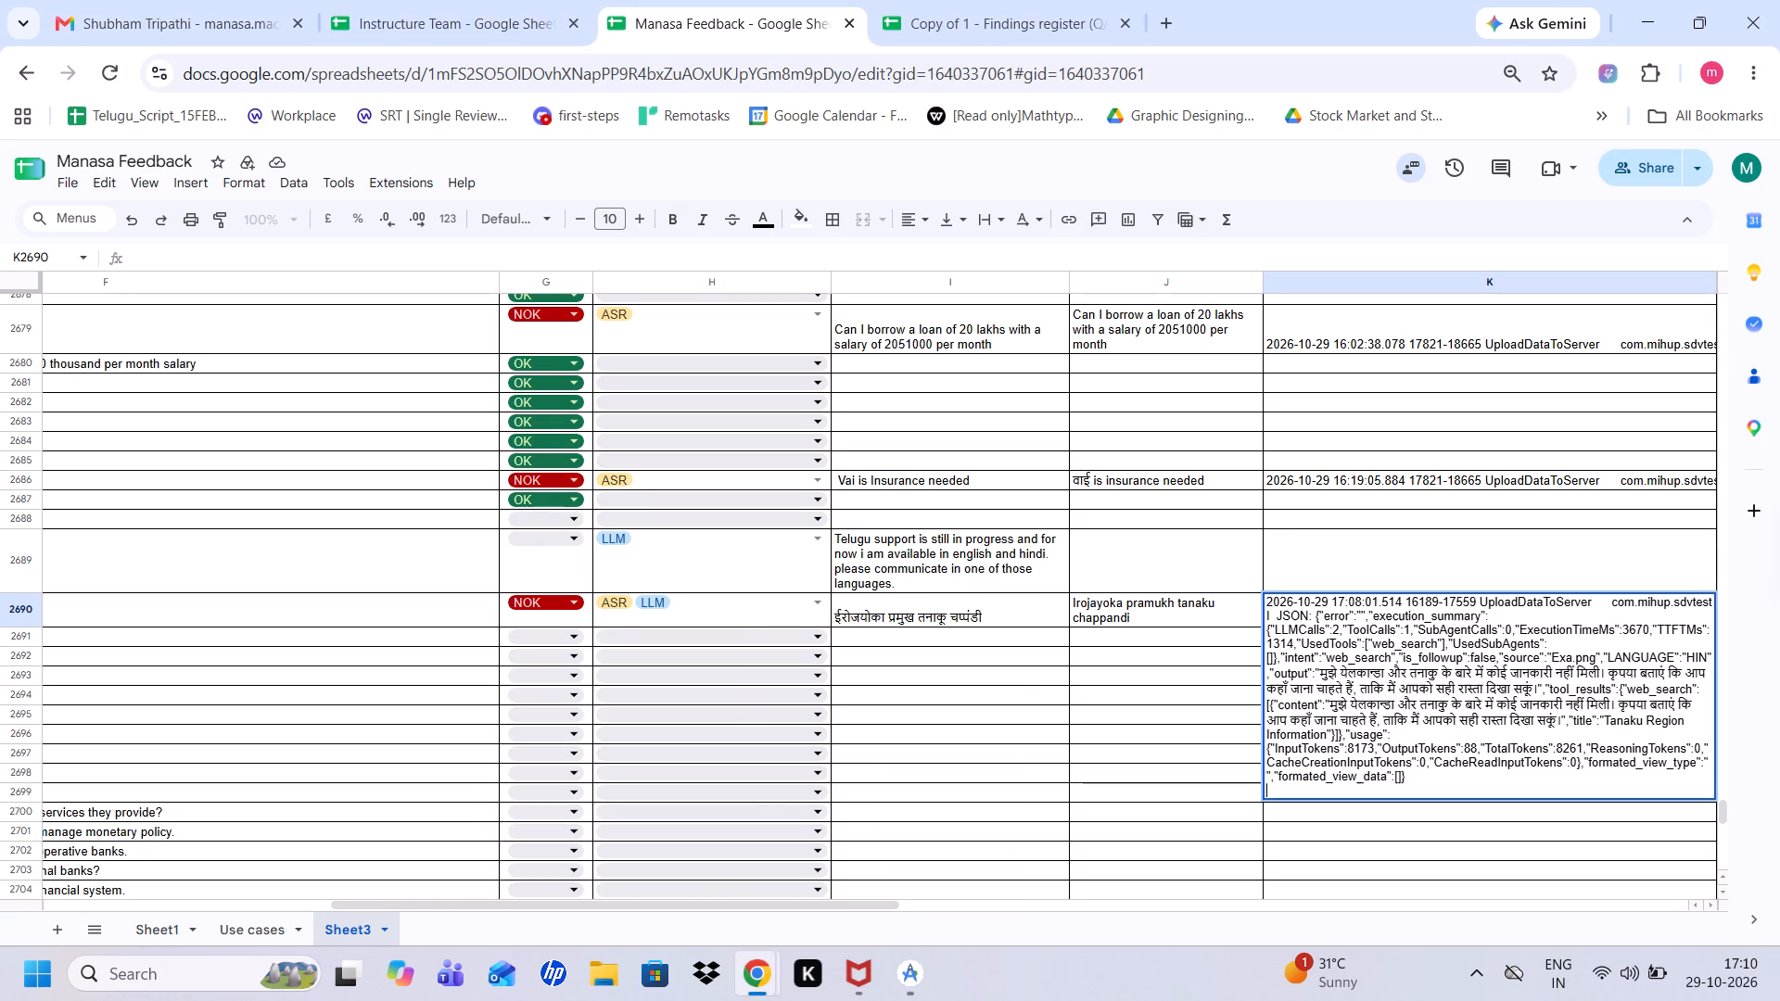
{"action": "left_click", "coordinate": [1221, 609]}
{"action": "key", "text": "Right"}
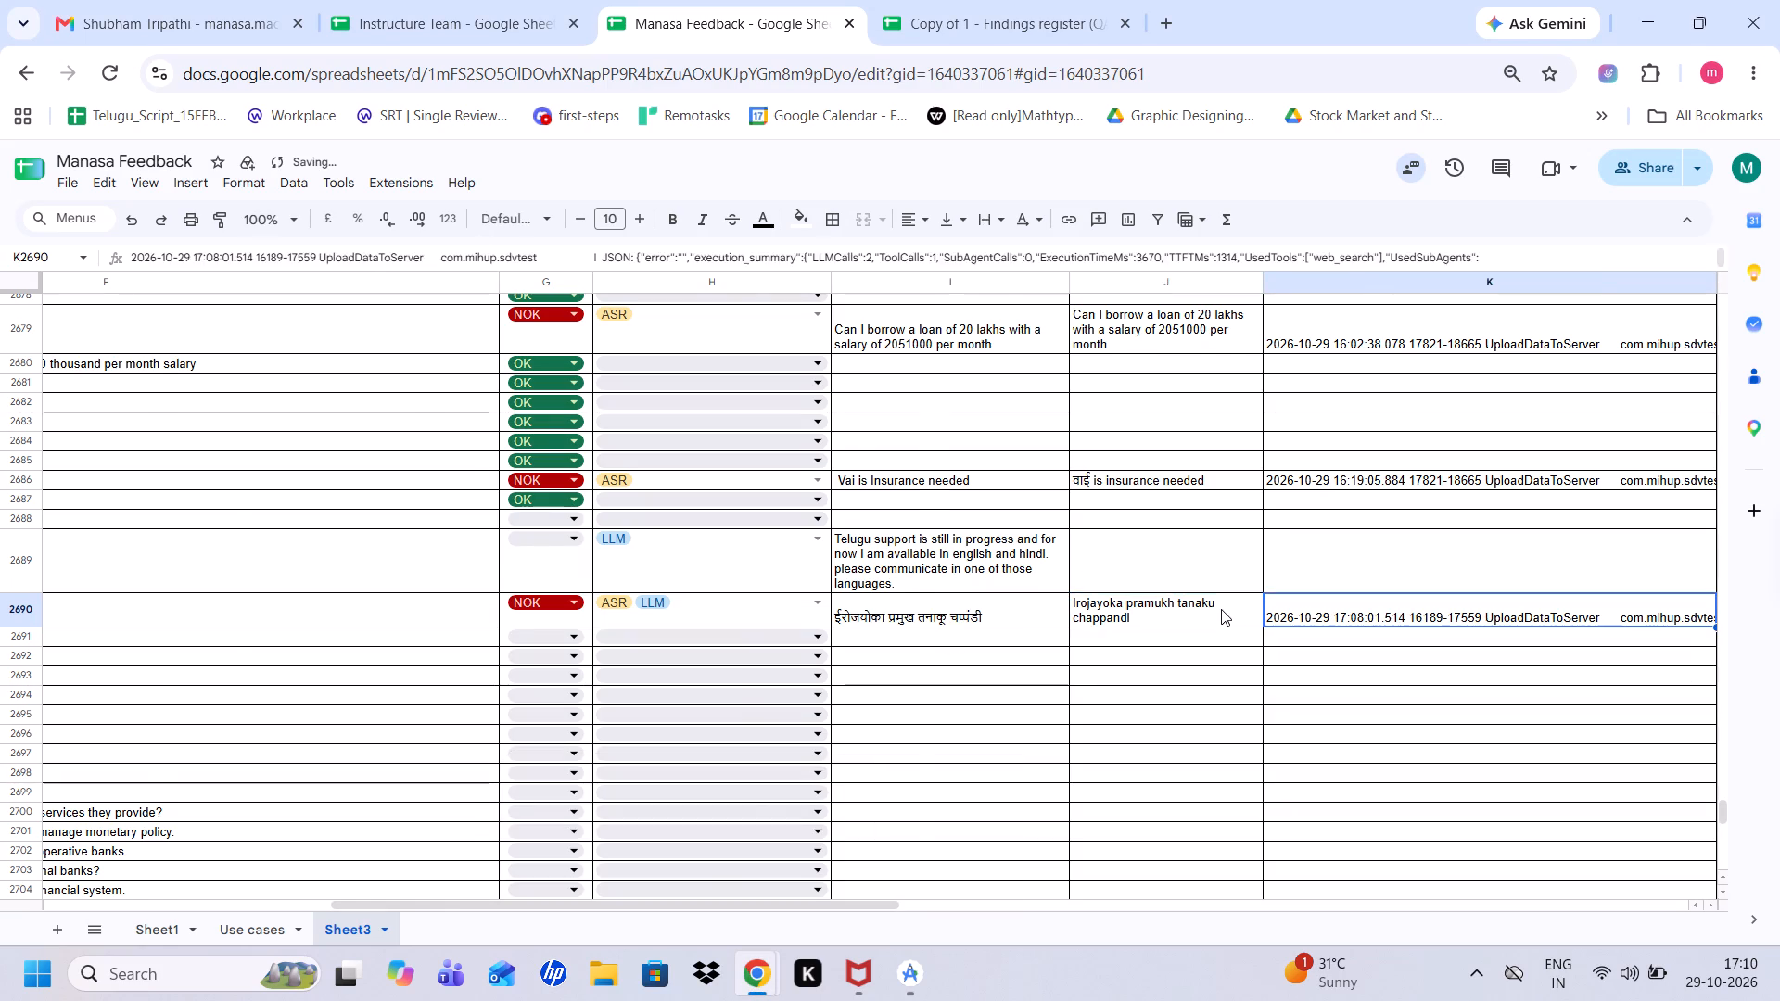
{"action": "key", "text": "Right"}
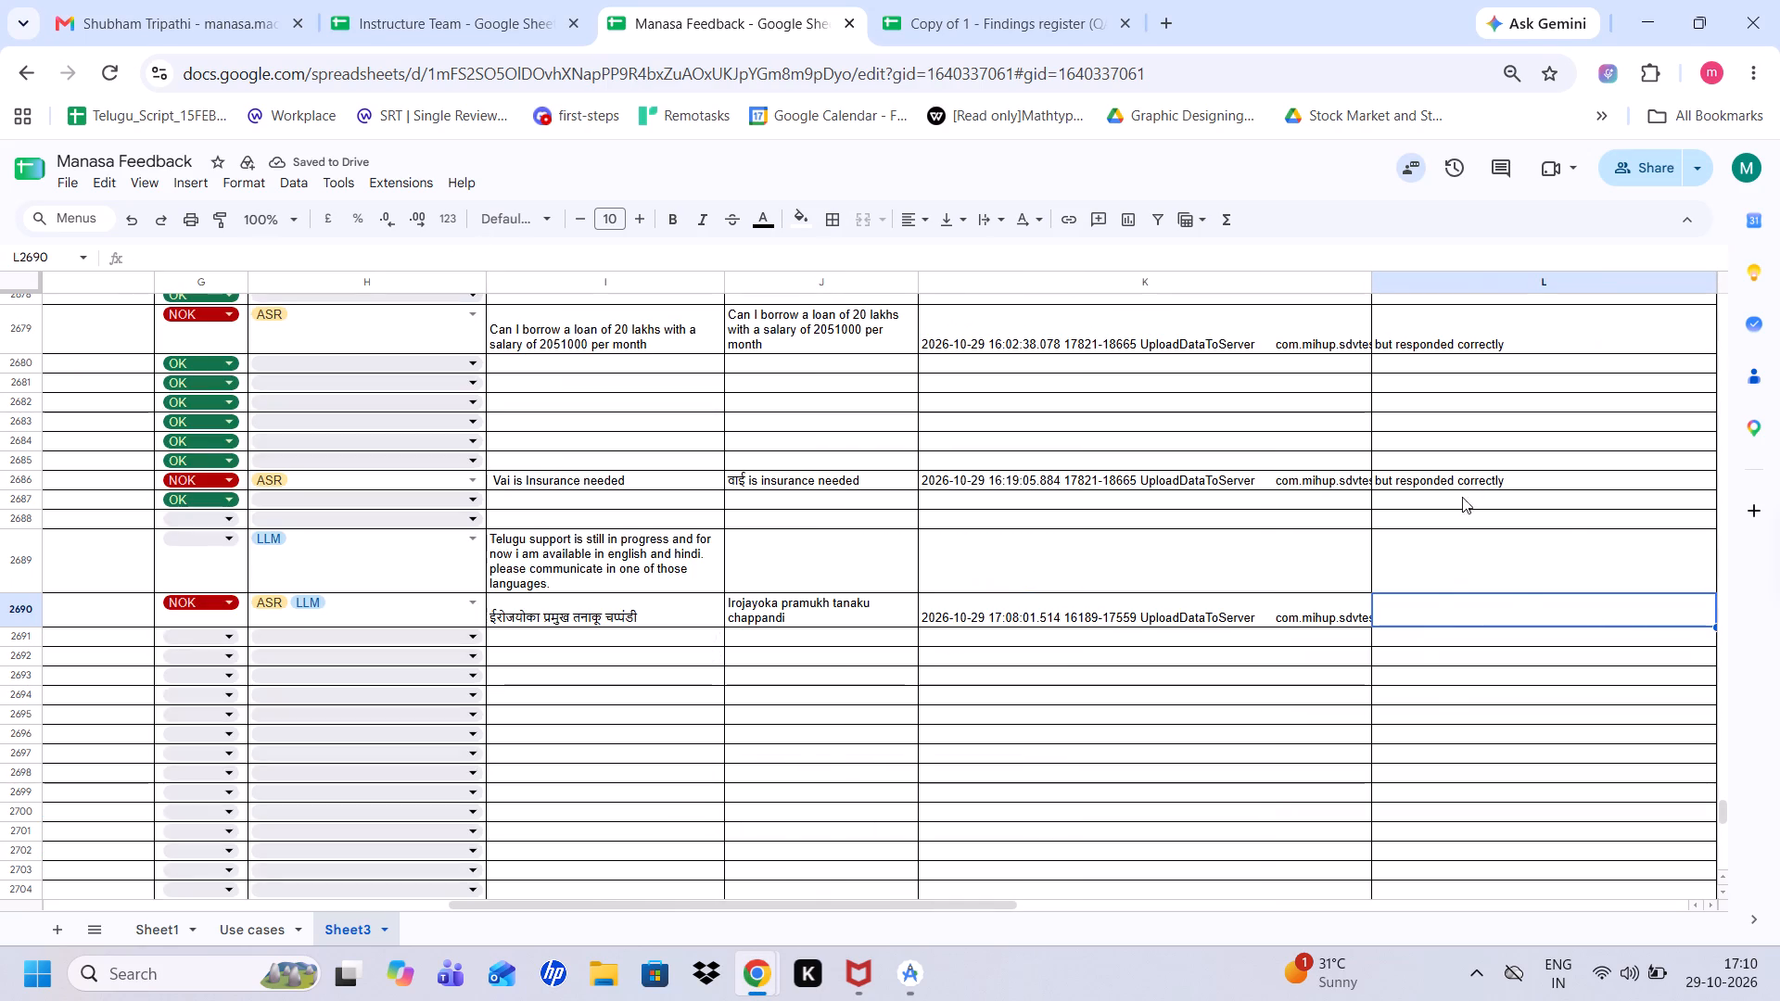
Rate the third Telugu question in row 2691 as NOK with issue categories ASR and LLM.
{"action": "left_click", "coordinate": [1293, 706]}
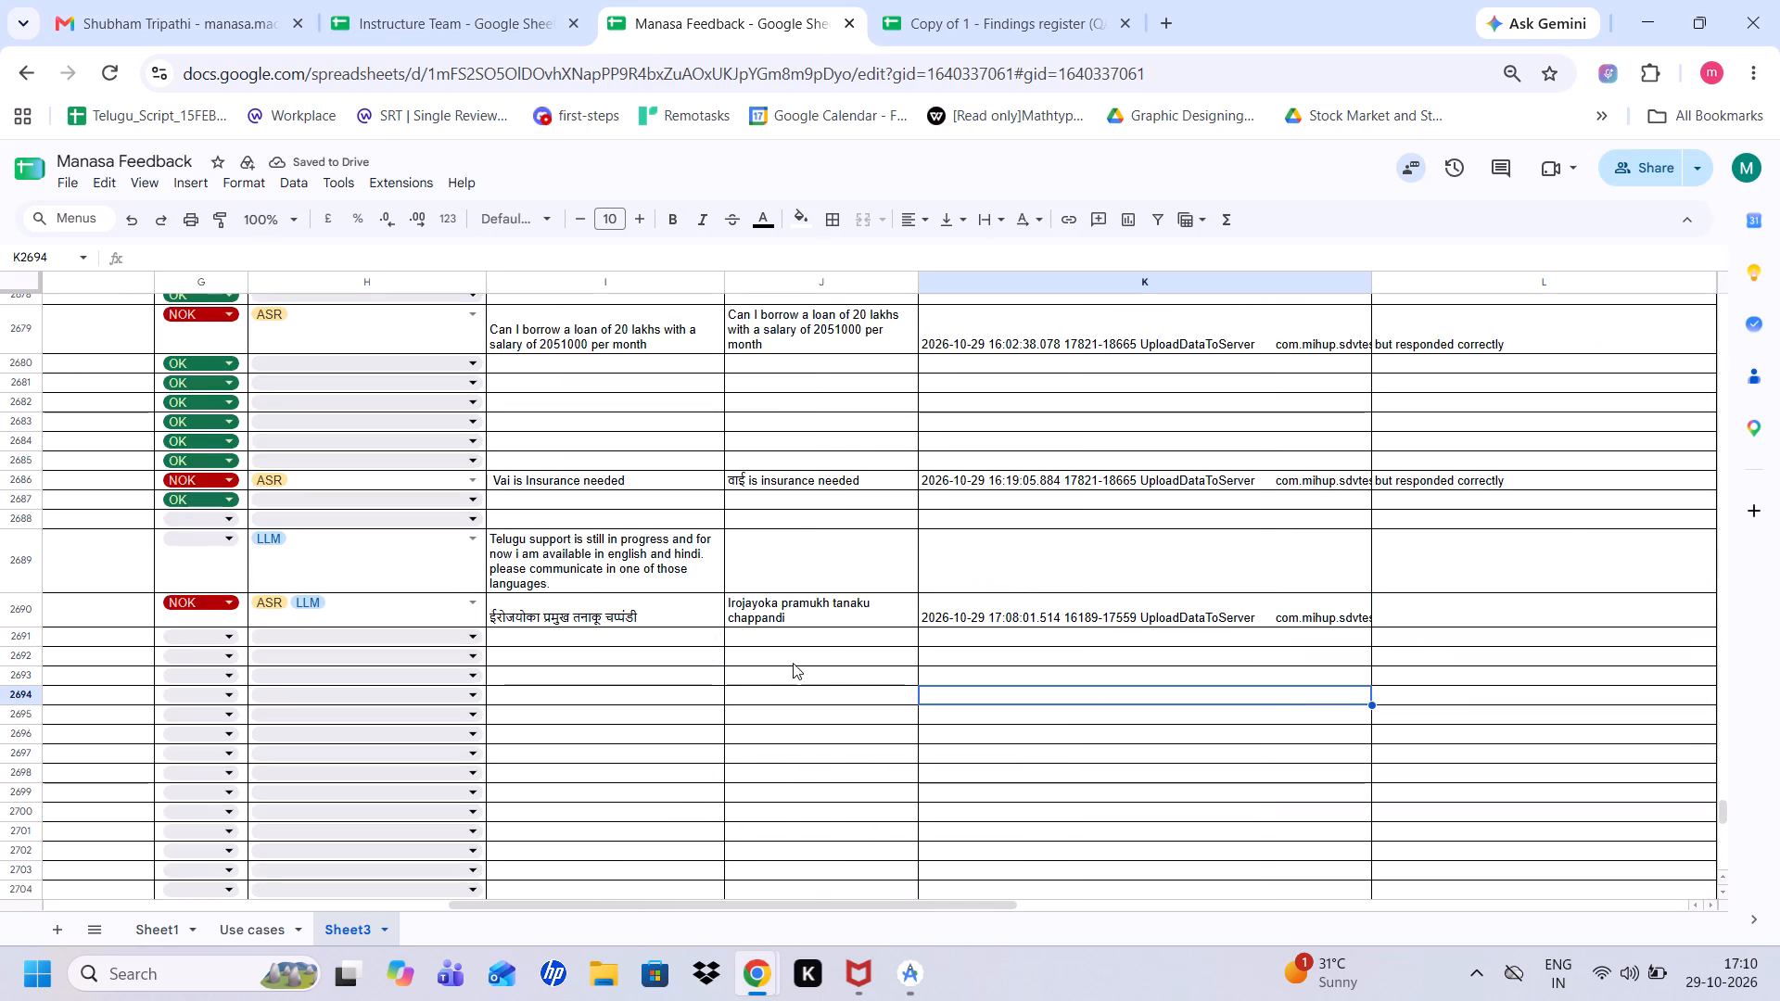
{"action": "left_click", "coordinate": [732, 672]}
{"action": "key", "text": "Left"}
{"action": "key", "text": "Left"}
{"action": "key", "text": "Left"}
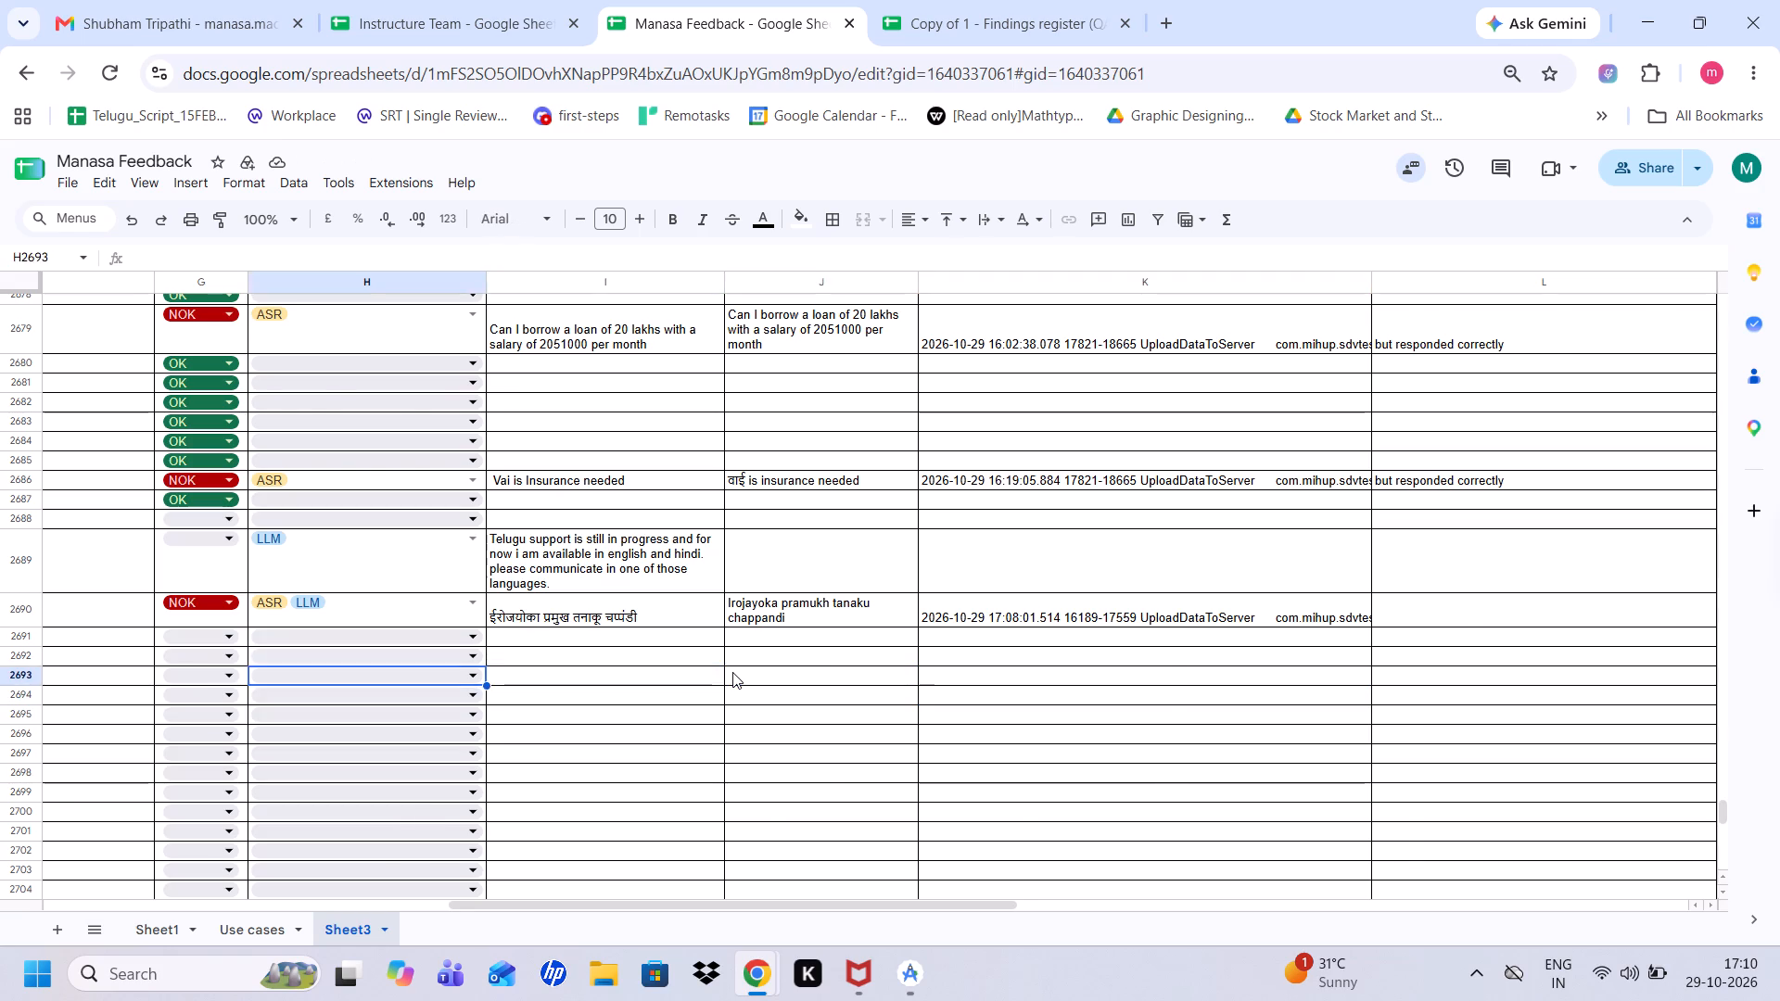
{"action": "key", "text": "Left"}
{"action": "key", "text": "Left"}
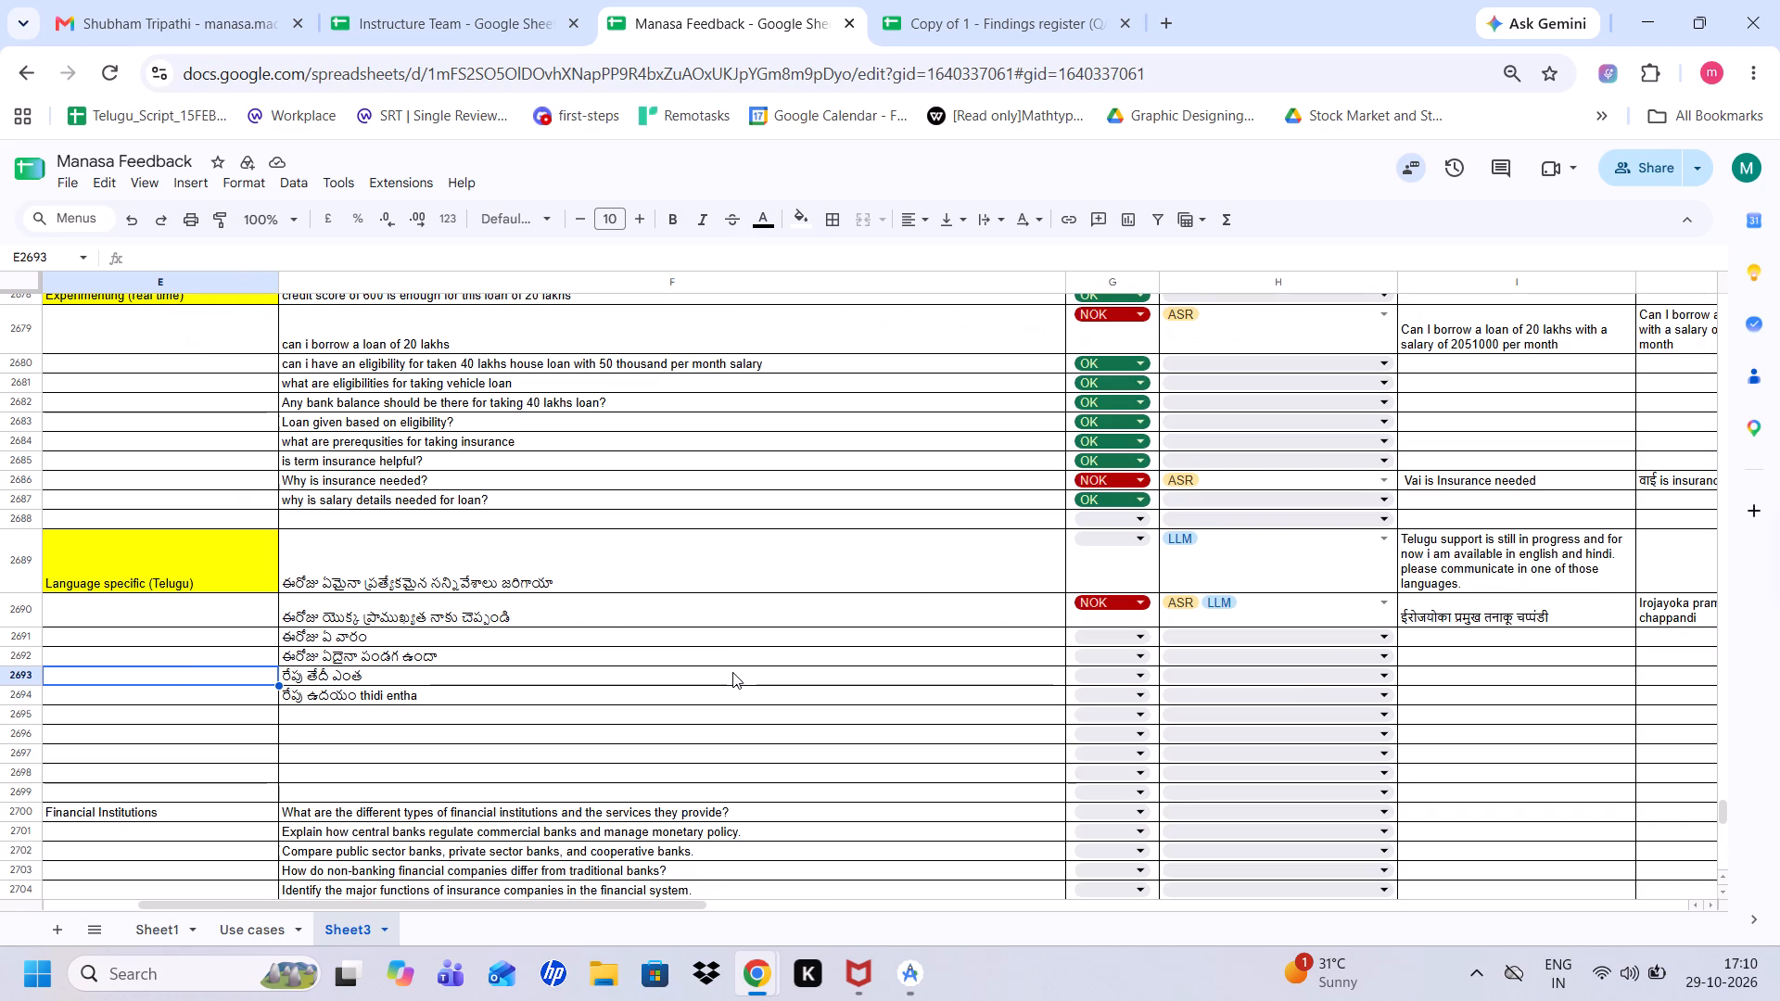
{"action": "left_click", "coordinate": [1140, 642]}
{"action": "left_click", "coordinate": [1126, 689]}
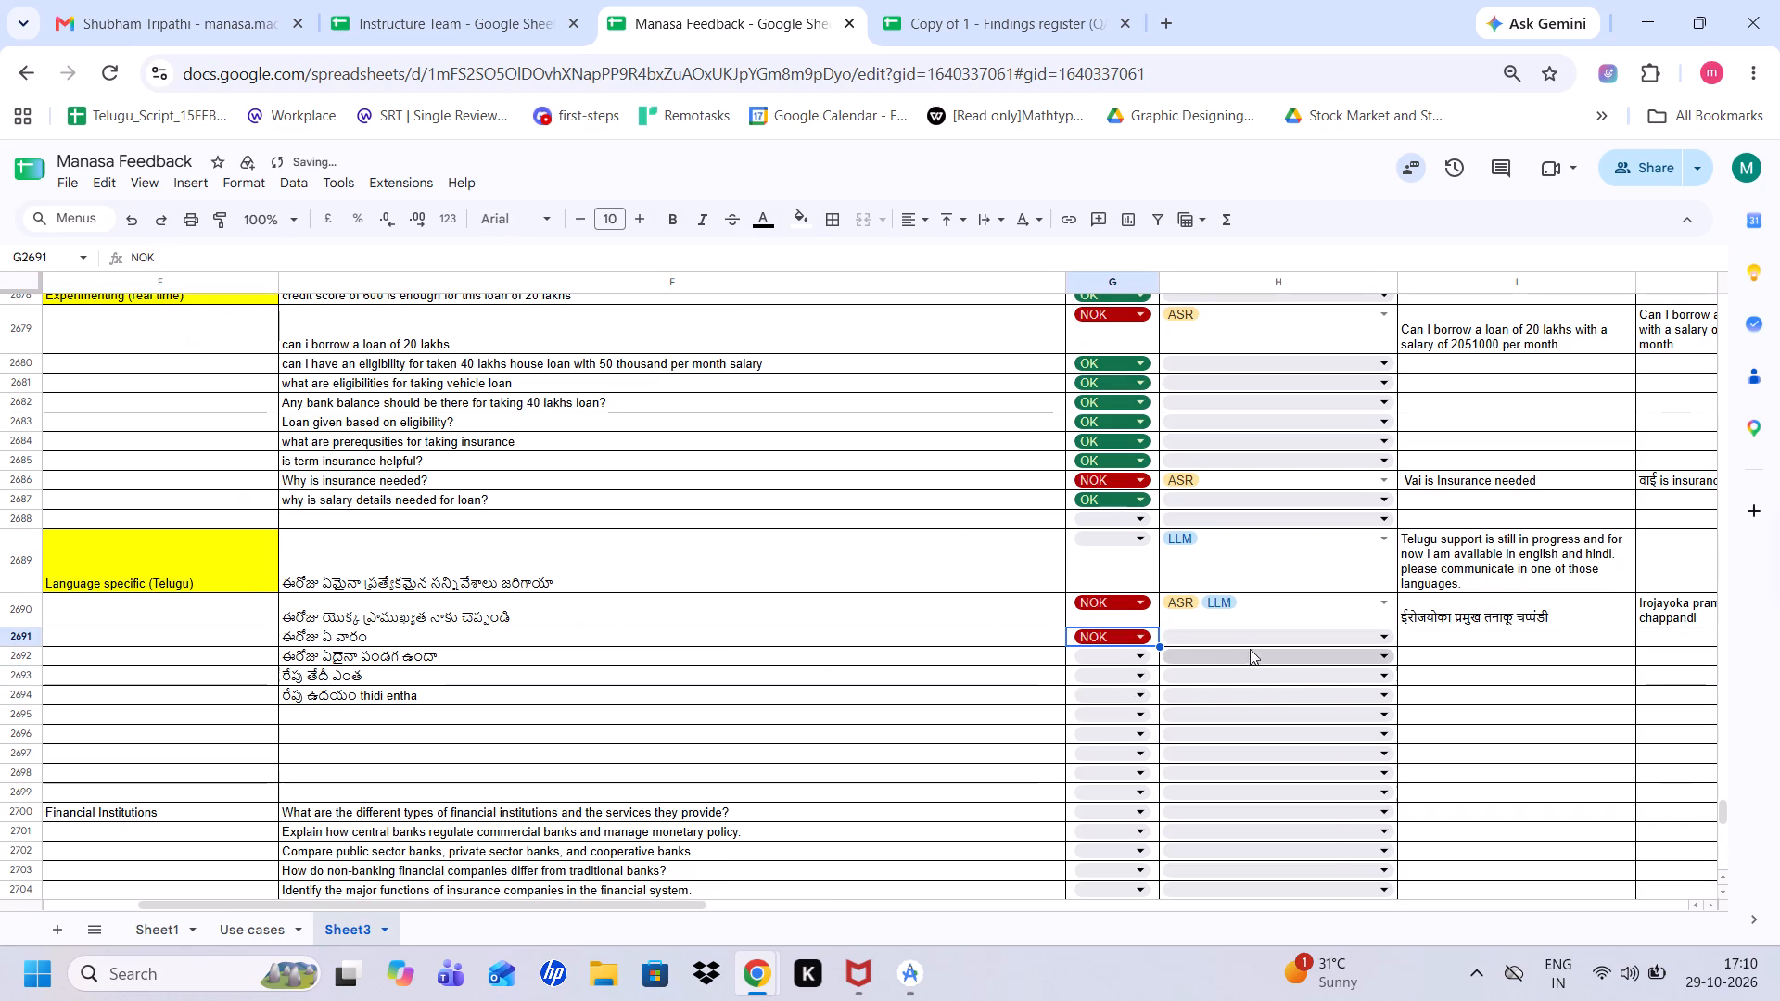
{"action": "left_click", "coordinate": [1283, 639]}
{"action": "left_click", "coordinate": [1177, 692]}
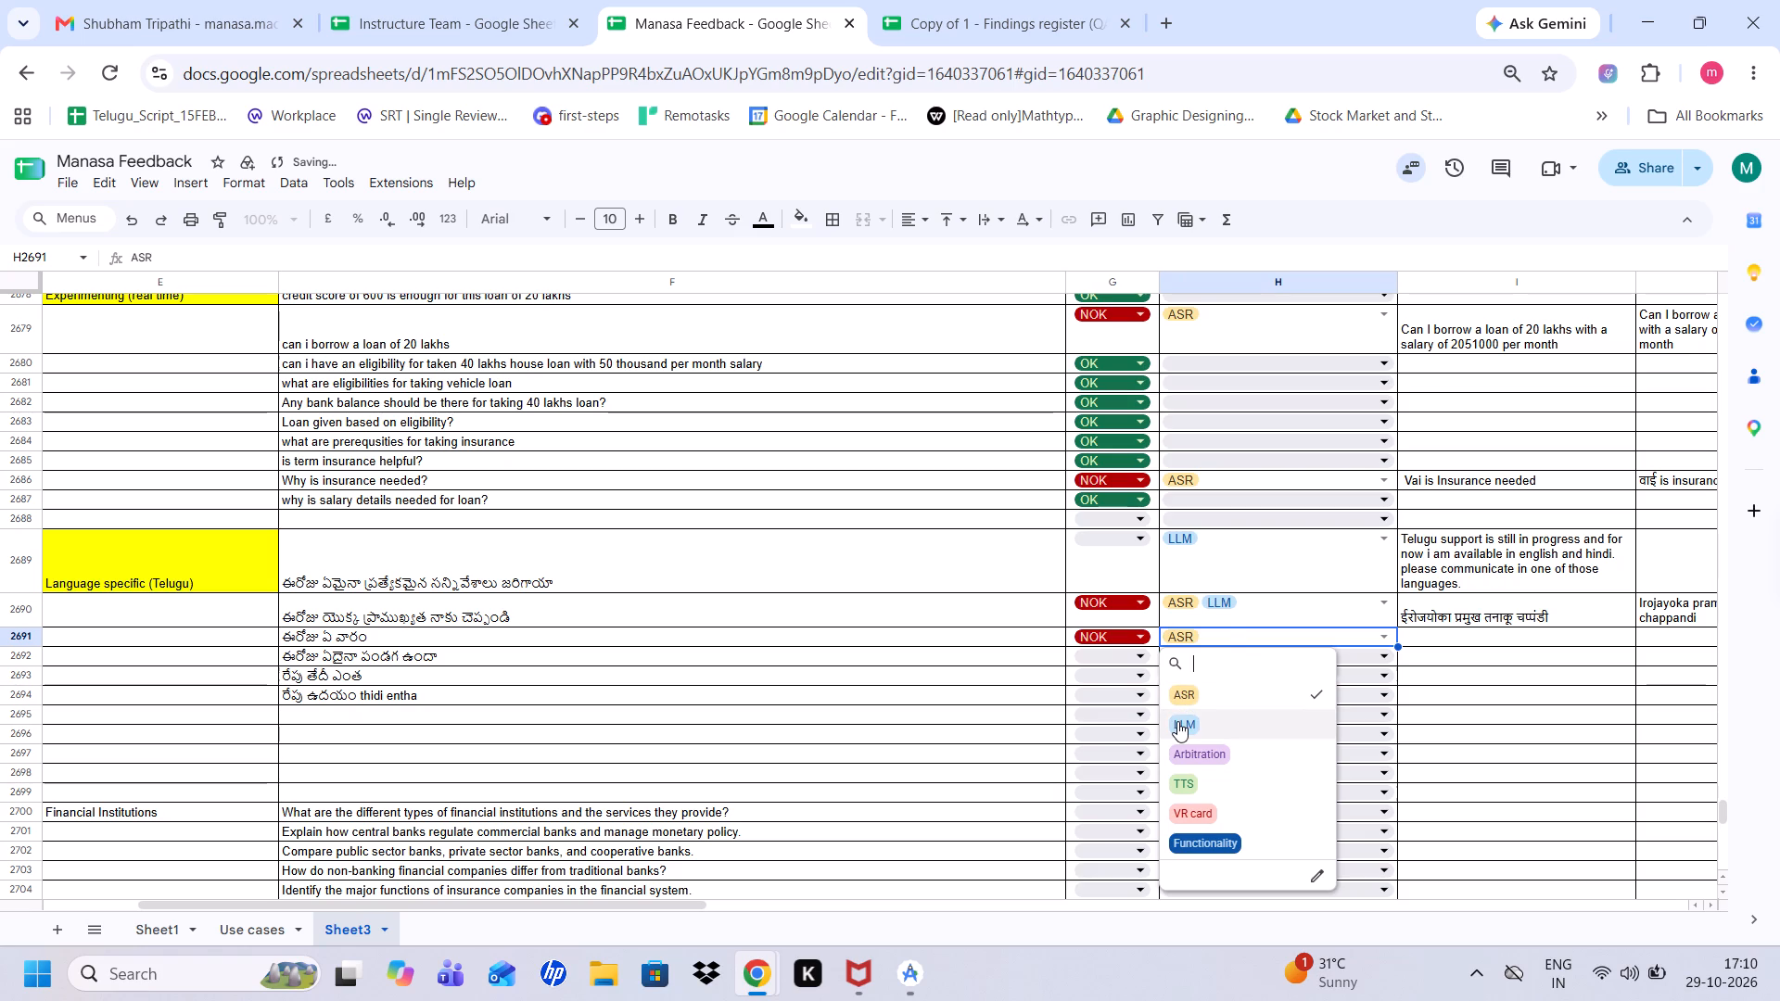
{"action": "left_click", "coordinate": [1177, 722]}
Enter the remark "responded in hindi and that too wrong" in column L of row 2690.
{"action": "left_click", "coordinate": [1467, 637]}
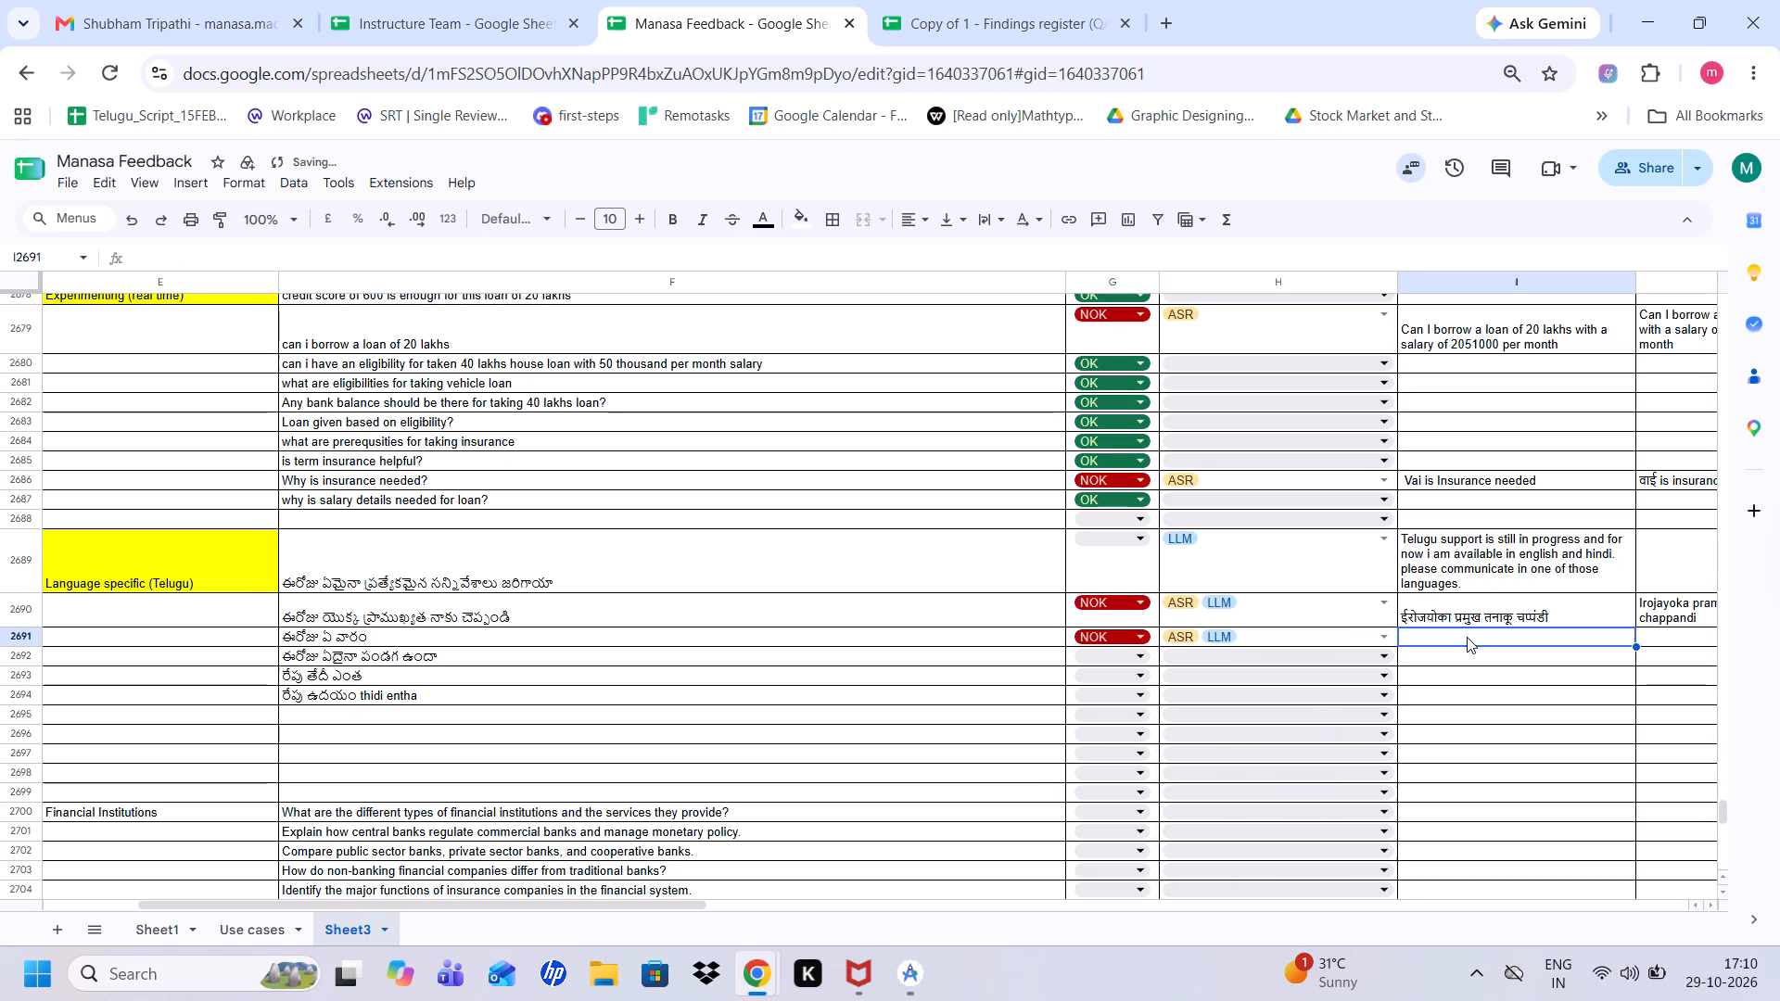
{"action": "key", "text": "Right"}
{"action": "key", "text": "Right"}
{"action": "key", "text": "Right"}
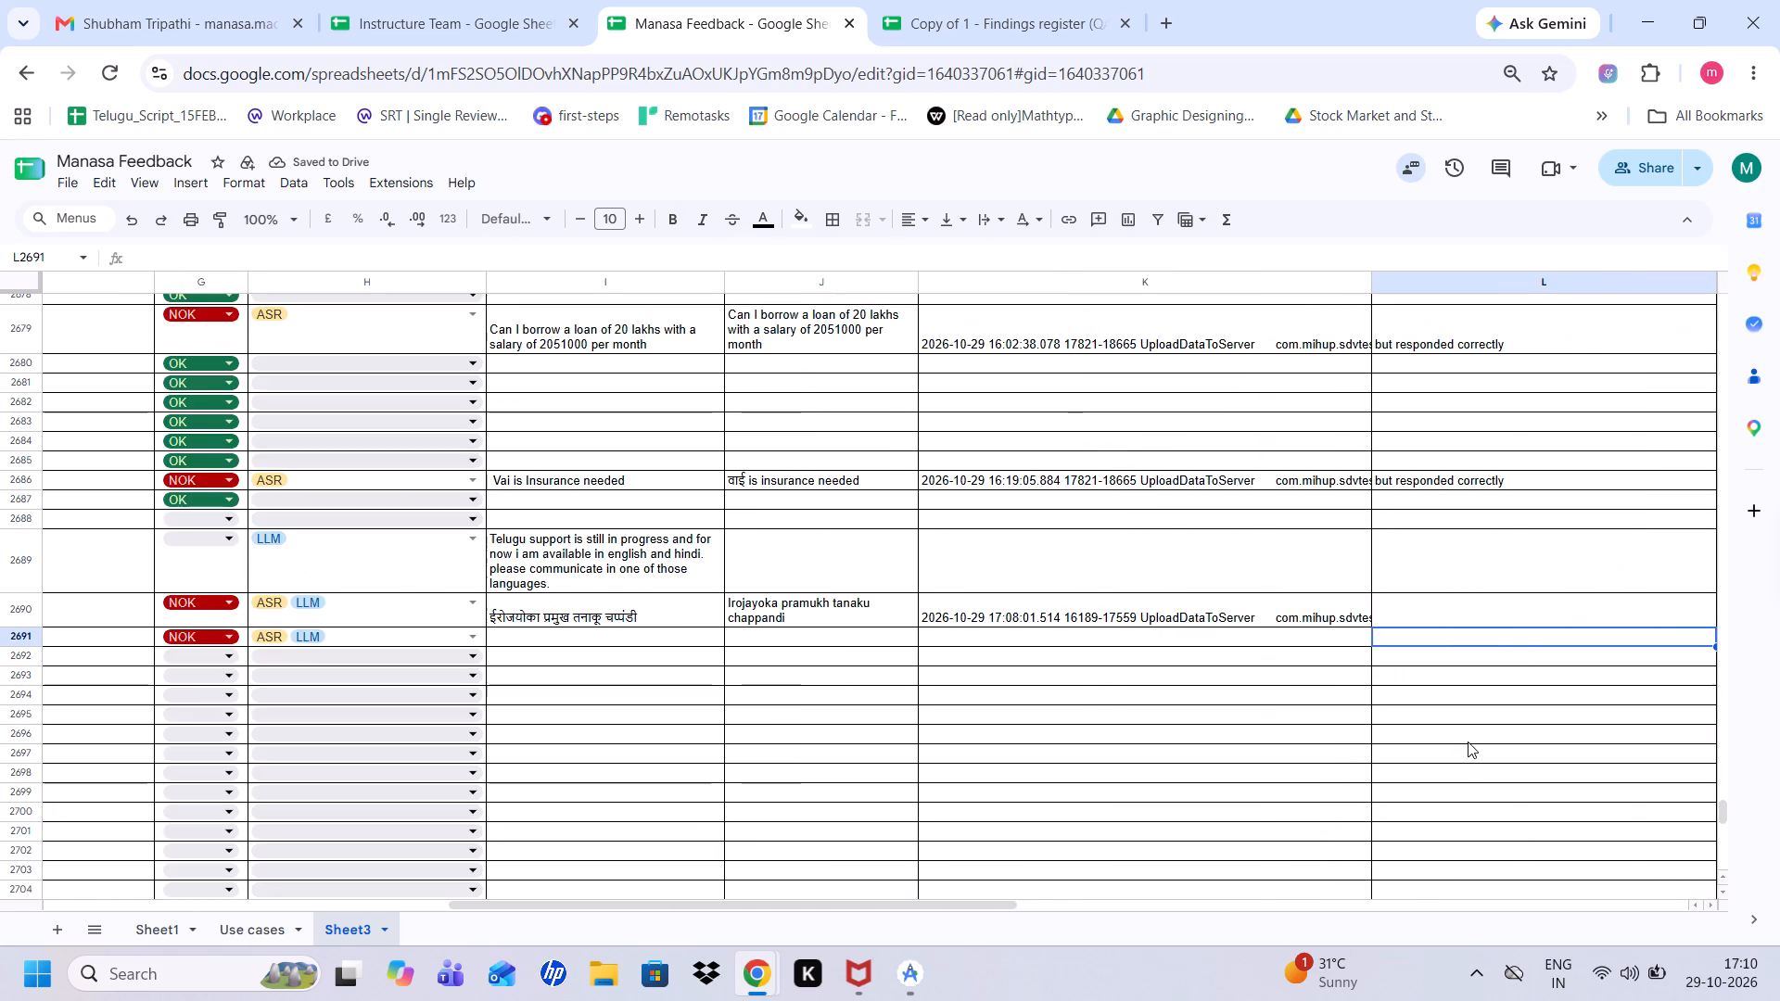
{"action": "left_click", "coordinate": [1520, 614]}
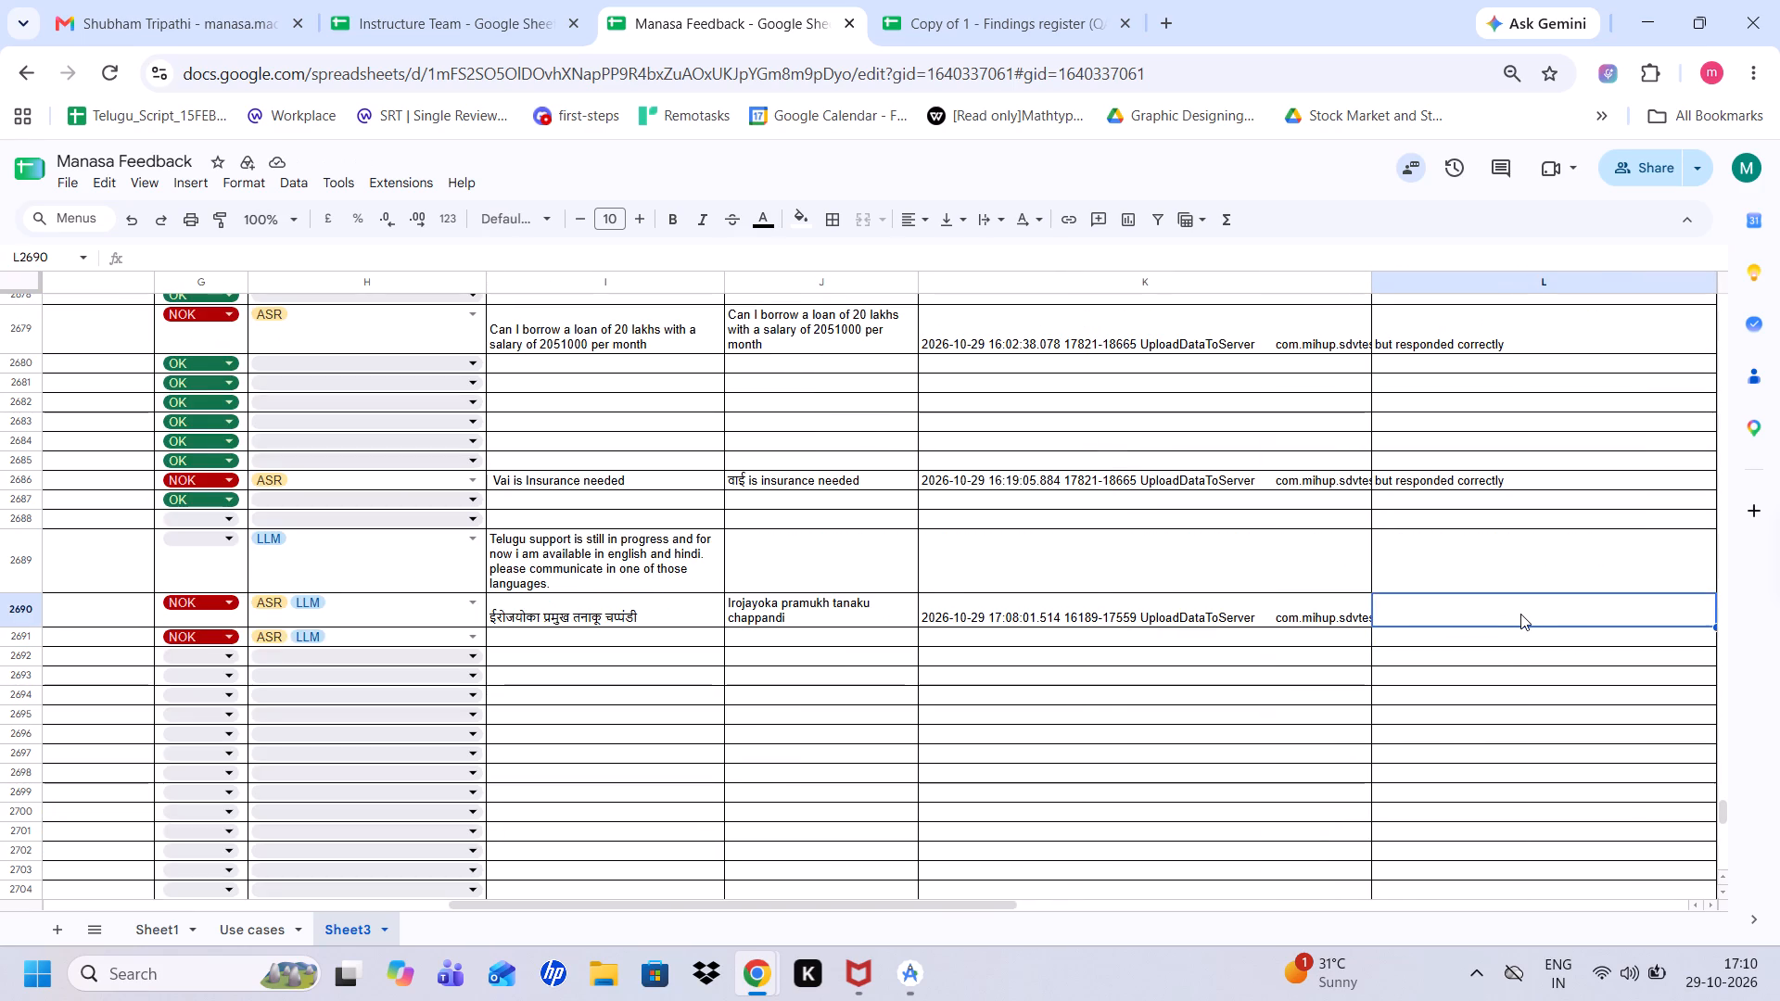
{"action": "type", "text": "responded in hindi and that too wrong"}
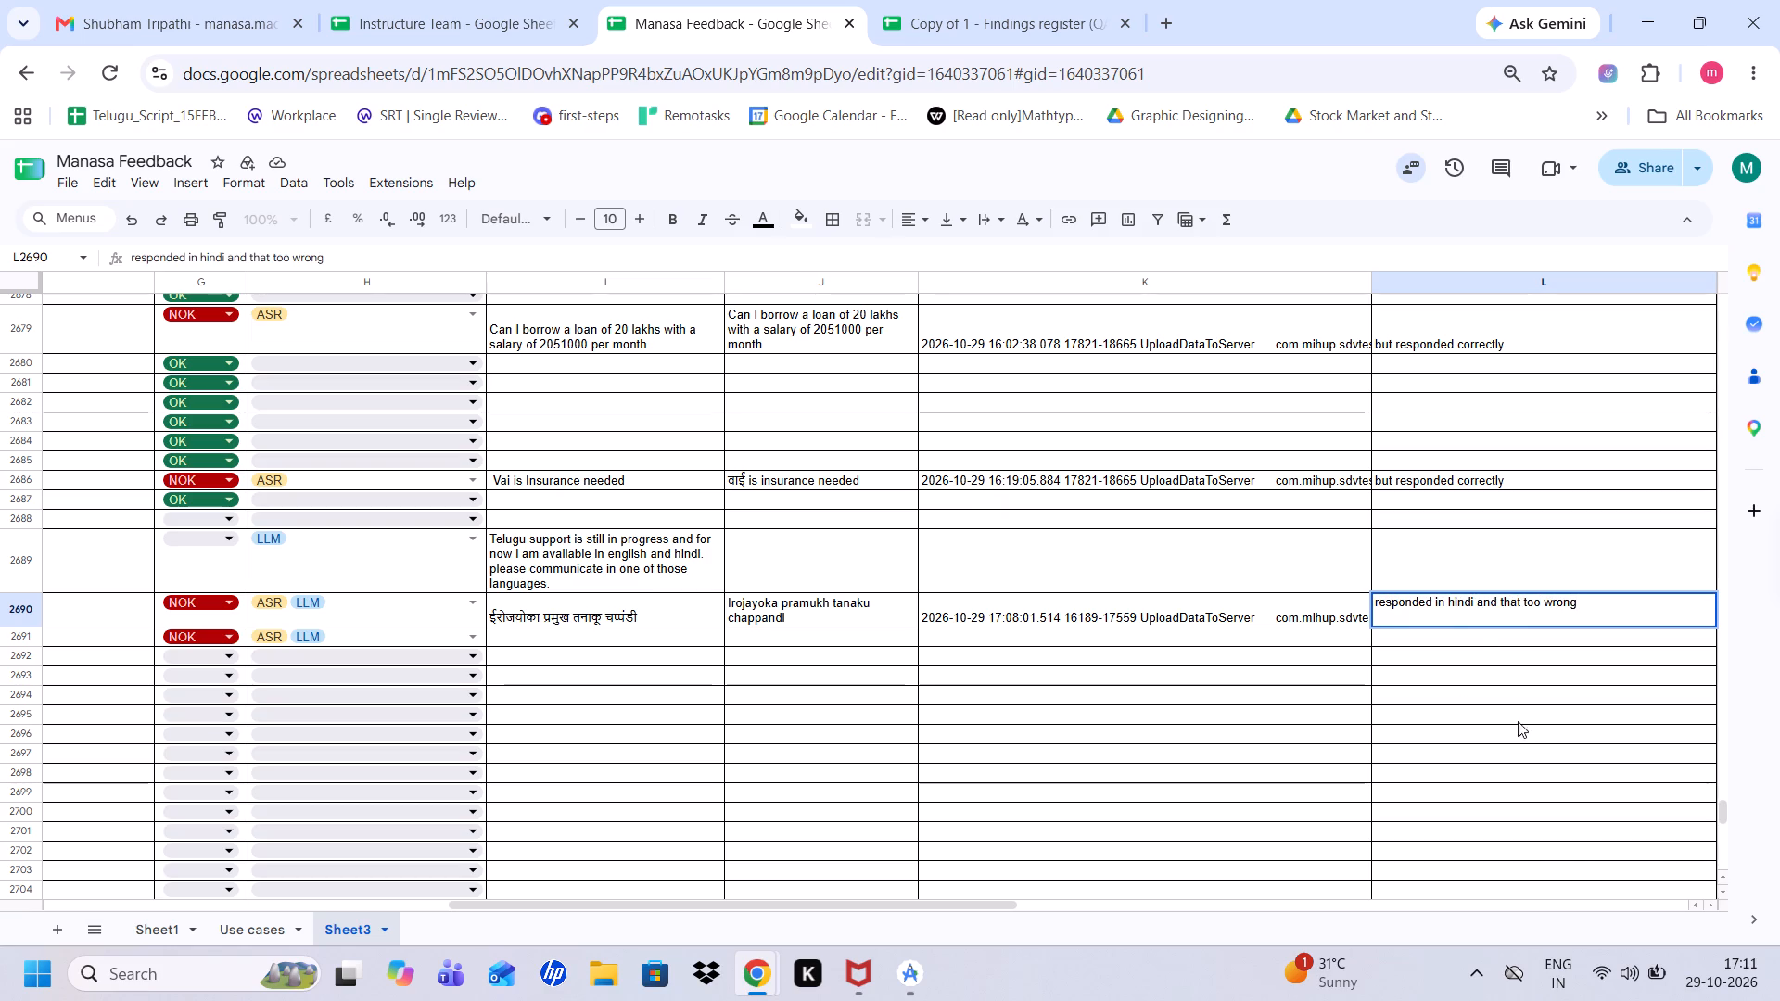
{"action": "left_click", "coordinate": [1545, 724]}
Copy the remark from column L of row 2690 into the same column of row 2691.
{"action": "left_click", "coordinate": [1474, 622]}
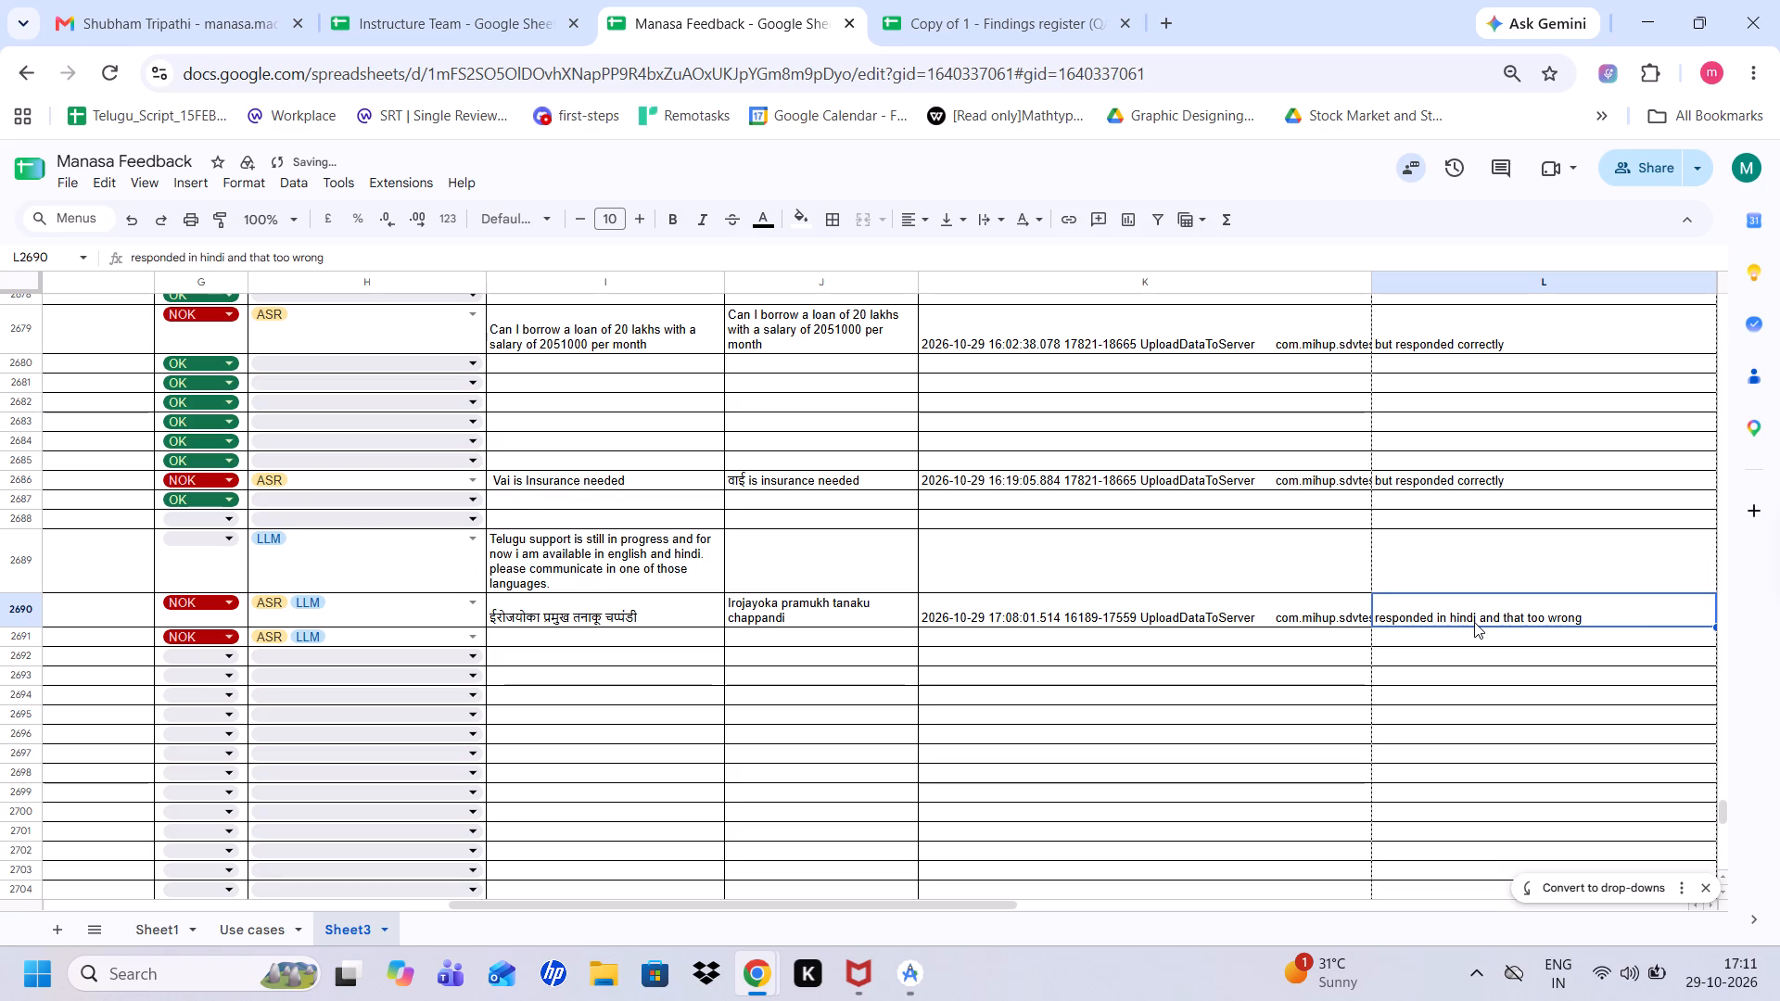
{"action": "key", "text": "ctrl+c"}
{"action": "key", "text": "Down"}
{"action": "key", "text": "ctrl+v"}
Copy the cloud Devanagari transcript "ईरोजो ये वारम" from Android Studio's Logcat into column I of row 2691 in Manasa Feedback.
{"action": "key", "text": "Left"}
{"action": "key", "text": "Left"}
{"action": "key", "text": "Left"}
{"action": "key", "text": "Left"}
{"action": "key", "text": "Left"}
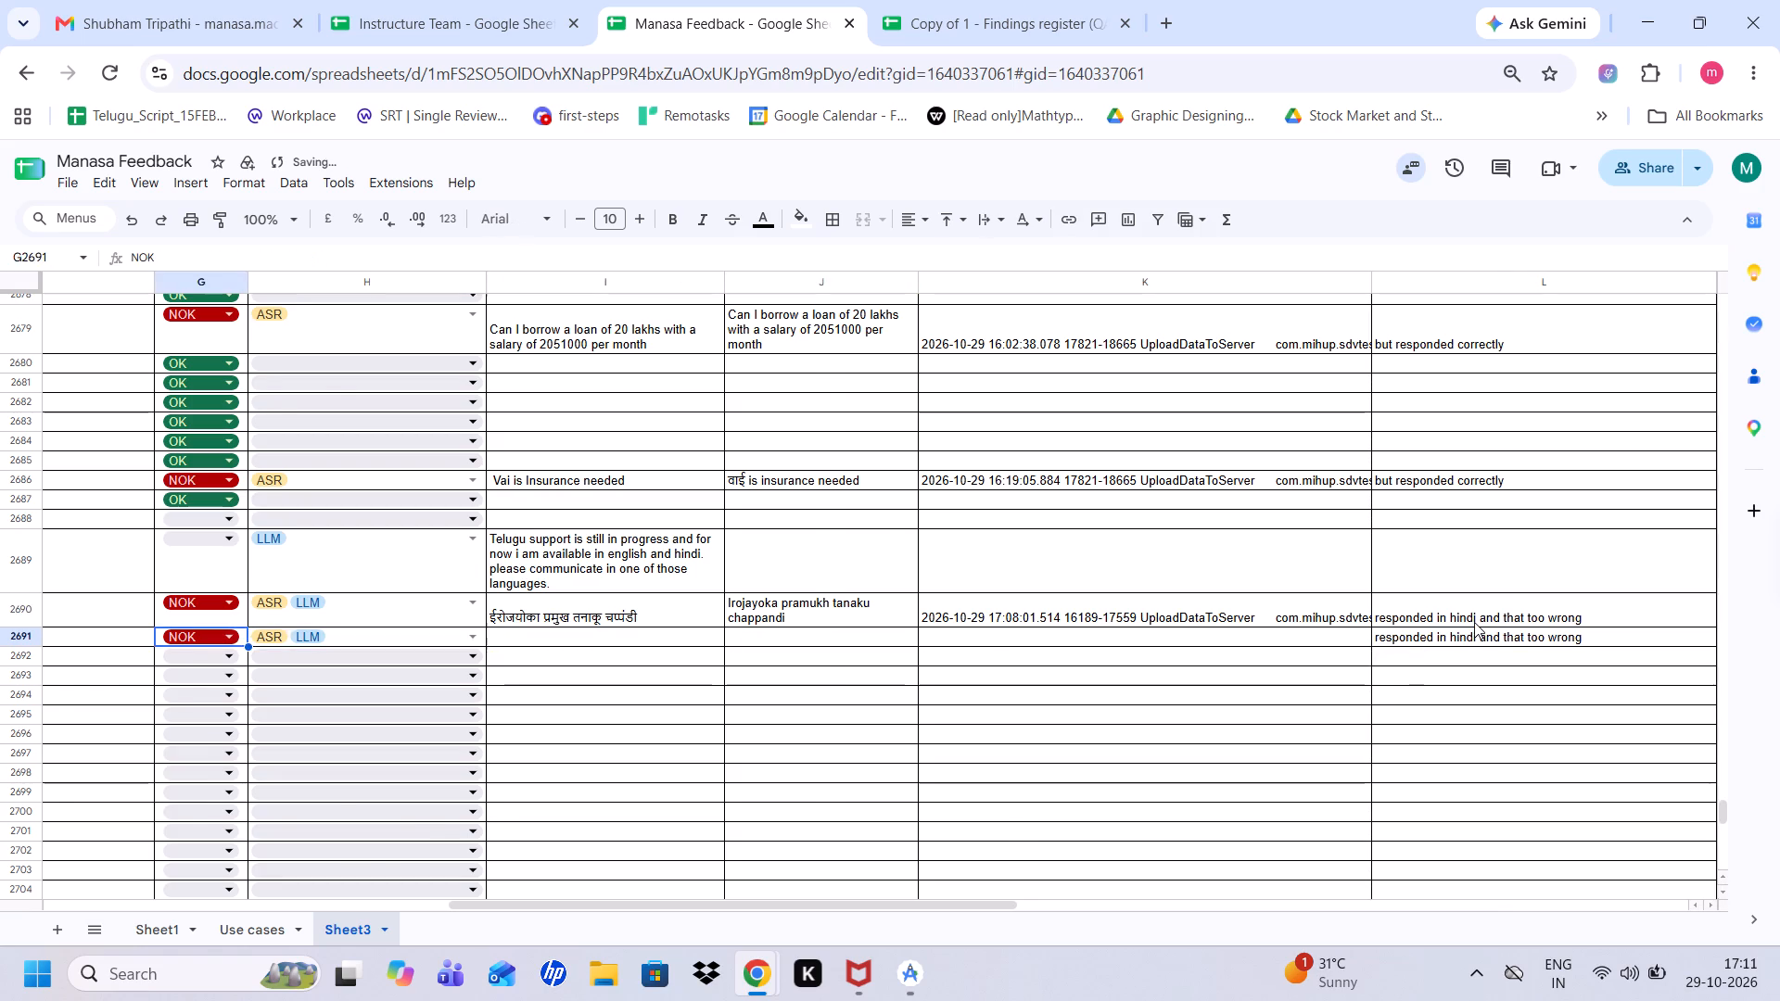
{"action": "key", "text": "Left"}
{"action": "key", "text": "Left"}
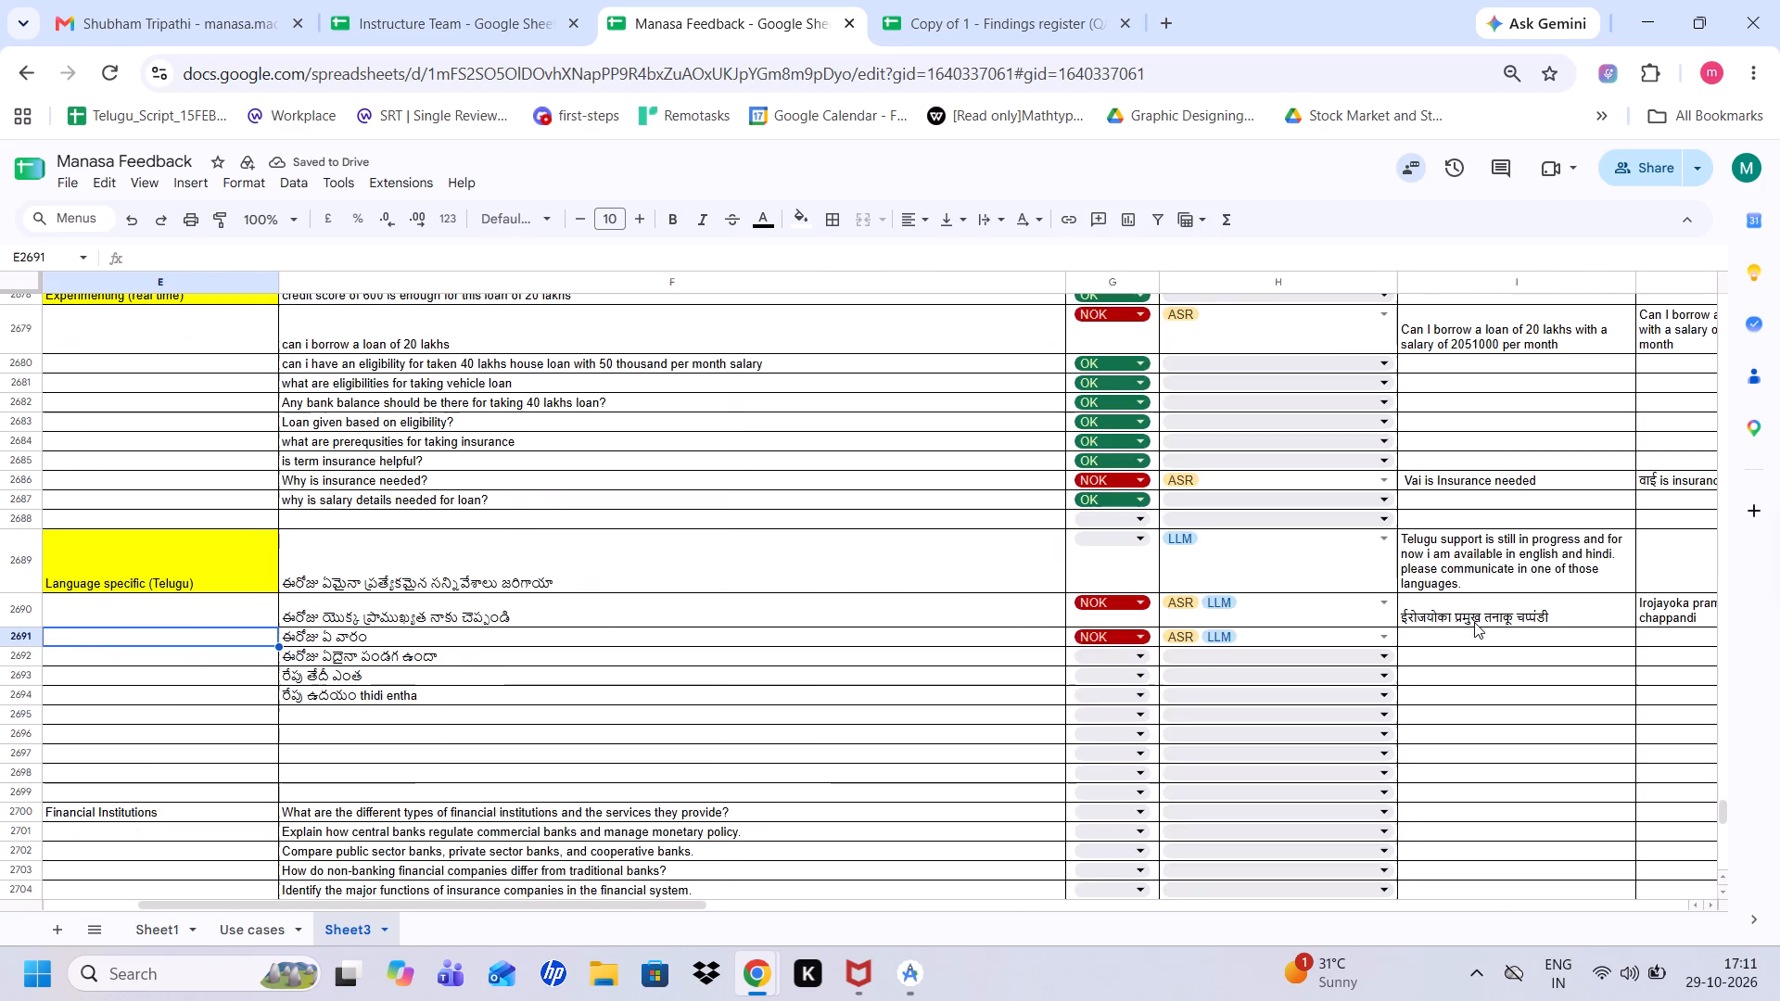
{"action": "left_click", "coordinate": [762, 977]}
{"action": "left_click", "coordinate": [920, 983]}
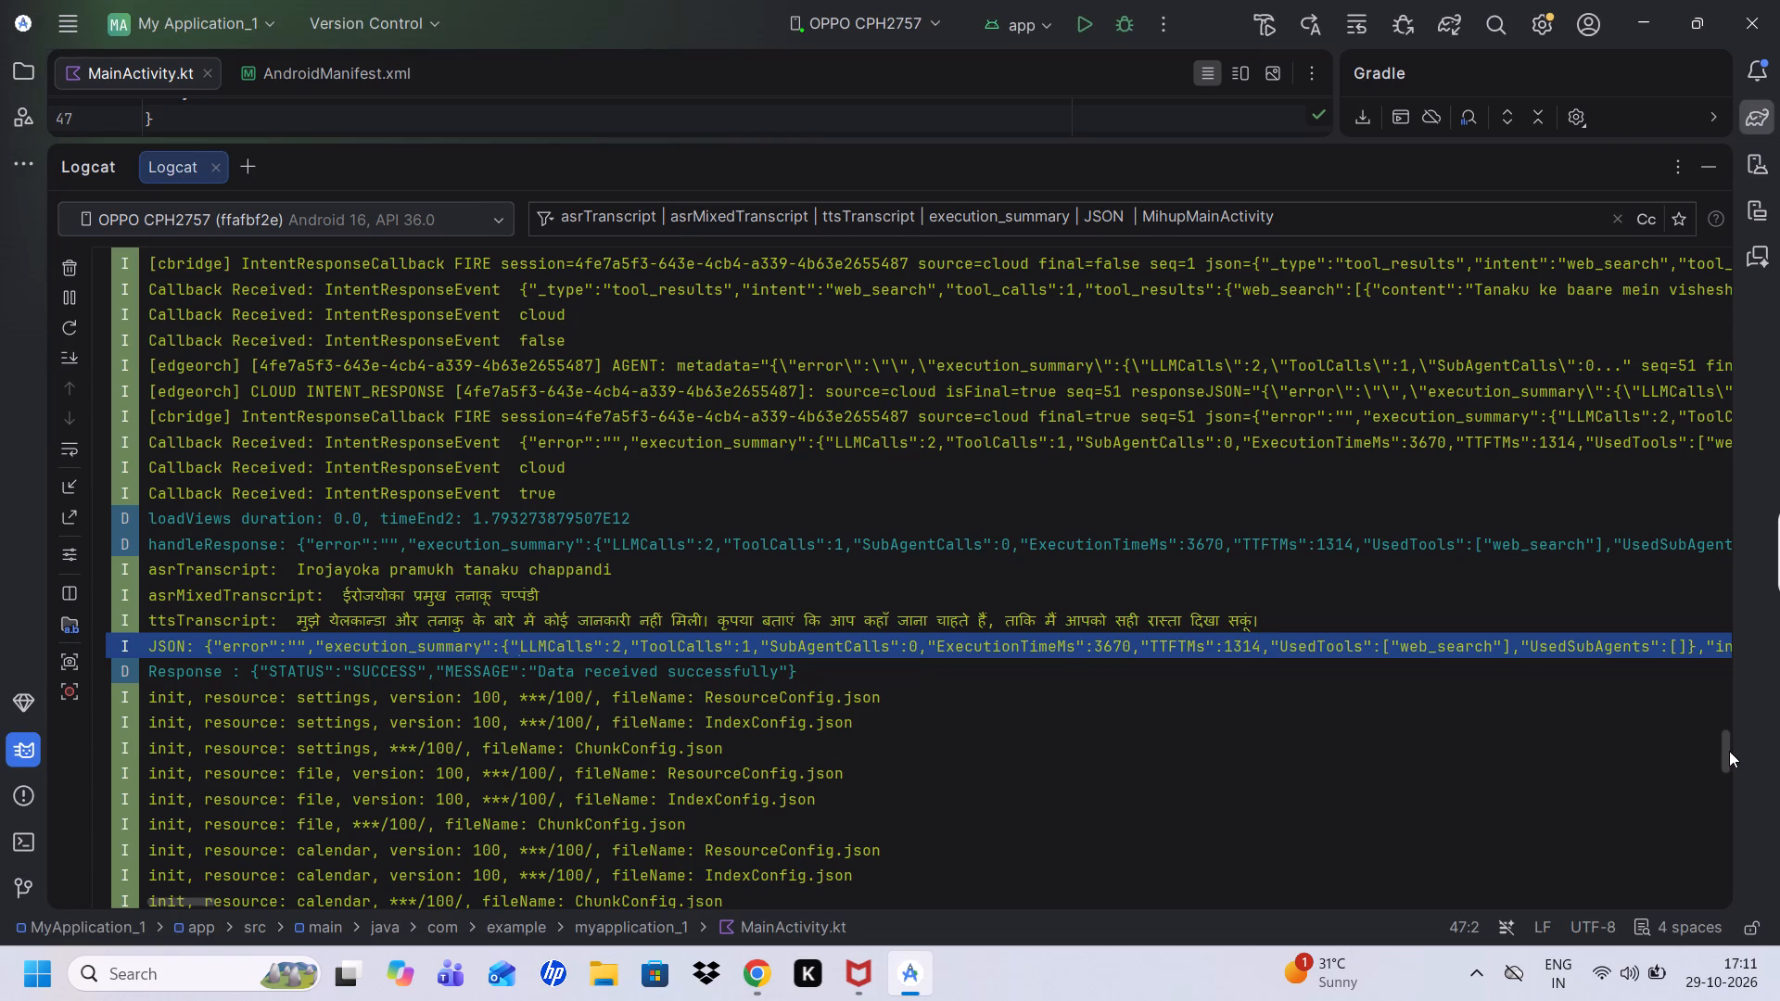
{"action": "left_click_drag", "start_coordinate": [1728, 750], "coordinate": [1725, 842]}
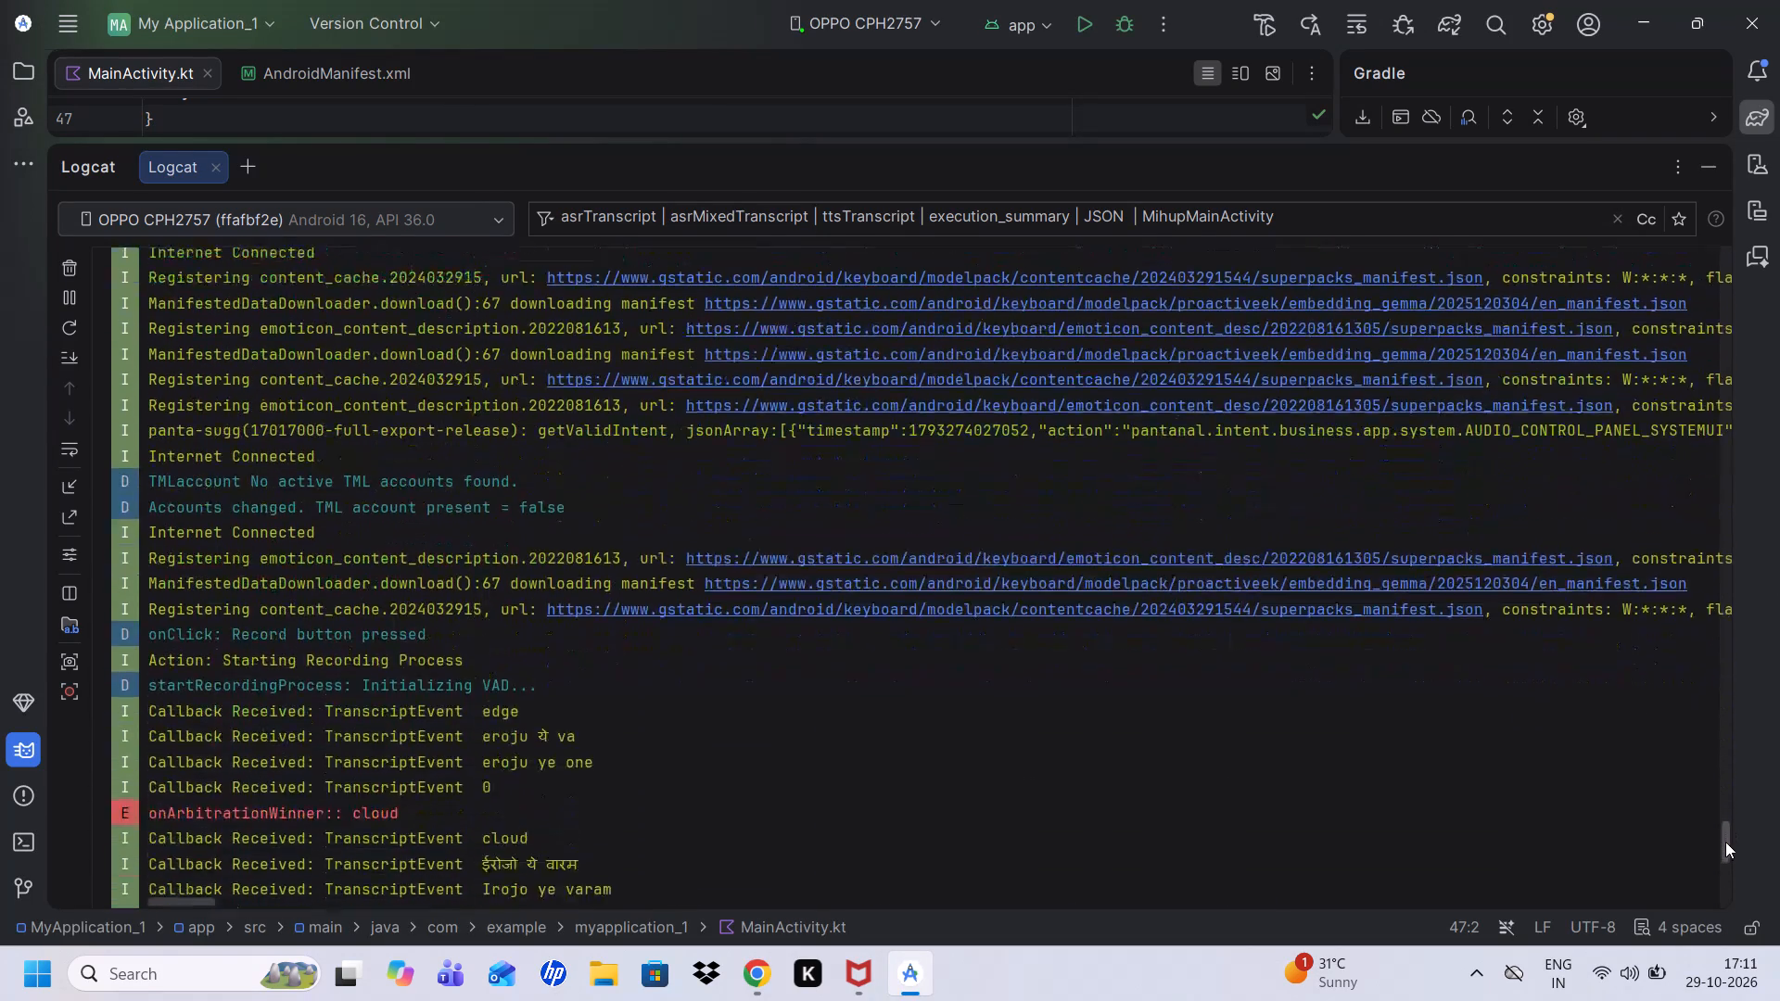
{"action": "left_click_drag", "start_coordinate": [1725, 842], "coordinate": [1727, 901]}
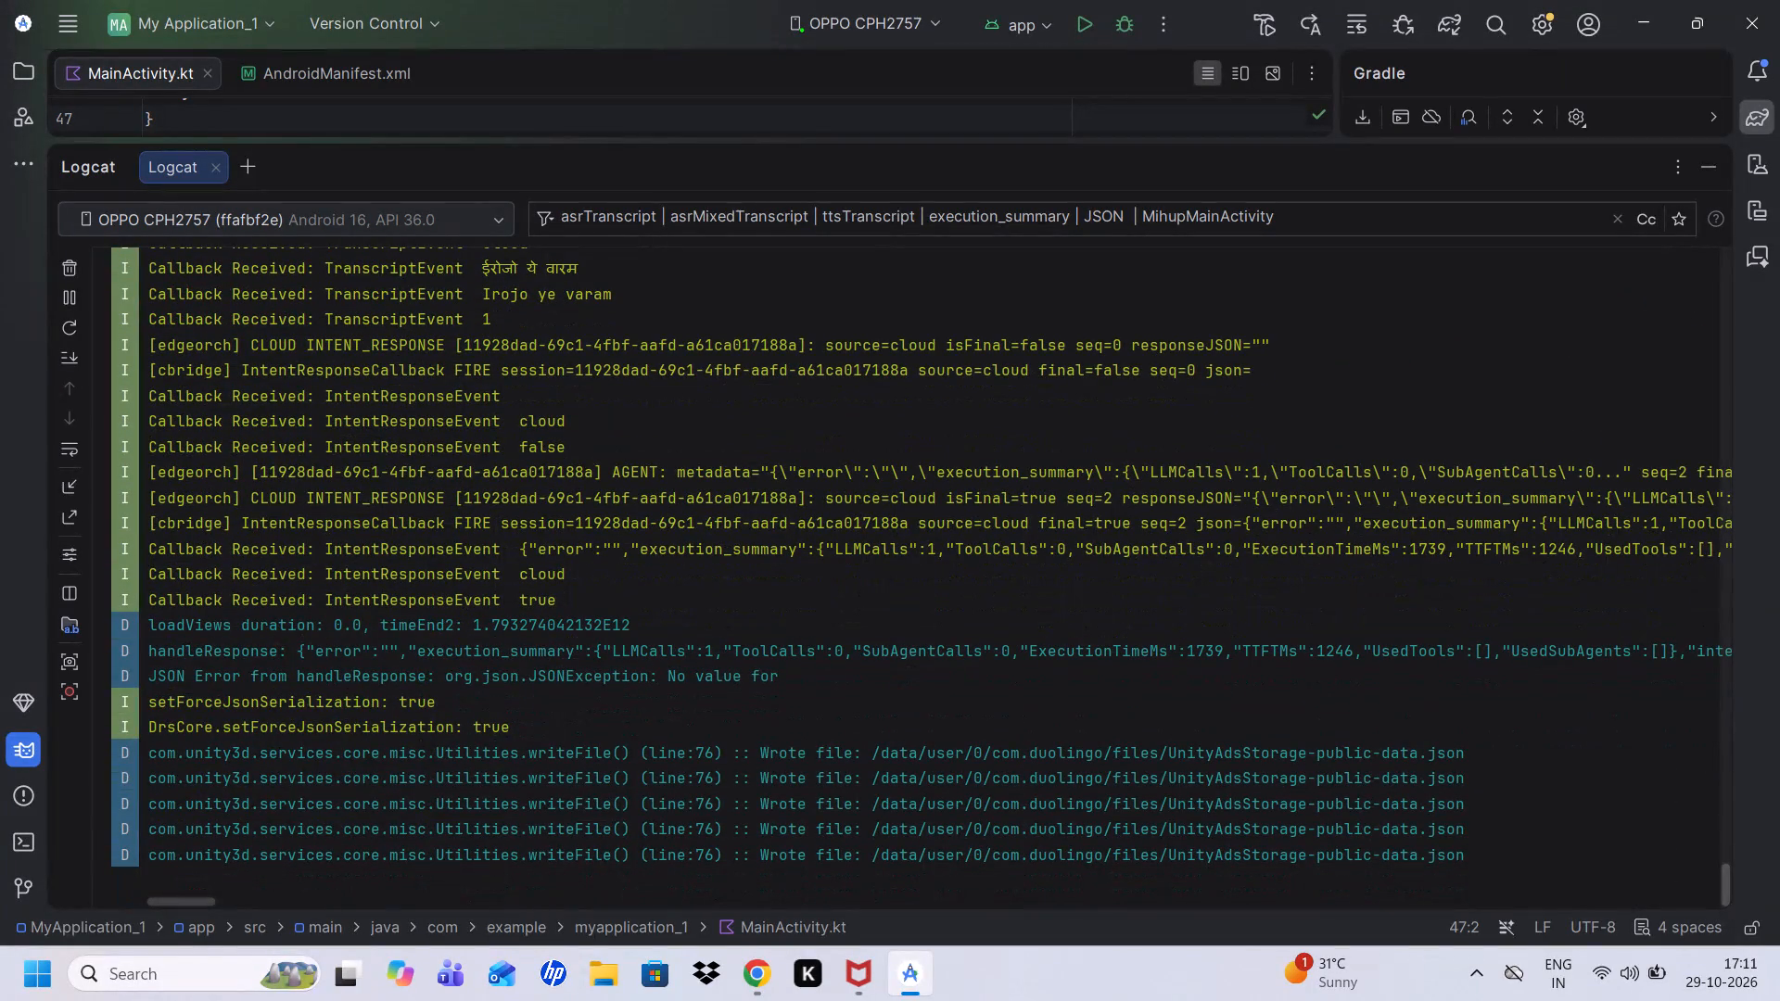
{"action": "left_click_drag", "start_coordinate": [579, 263], "coordinate": [512, 263]}
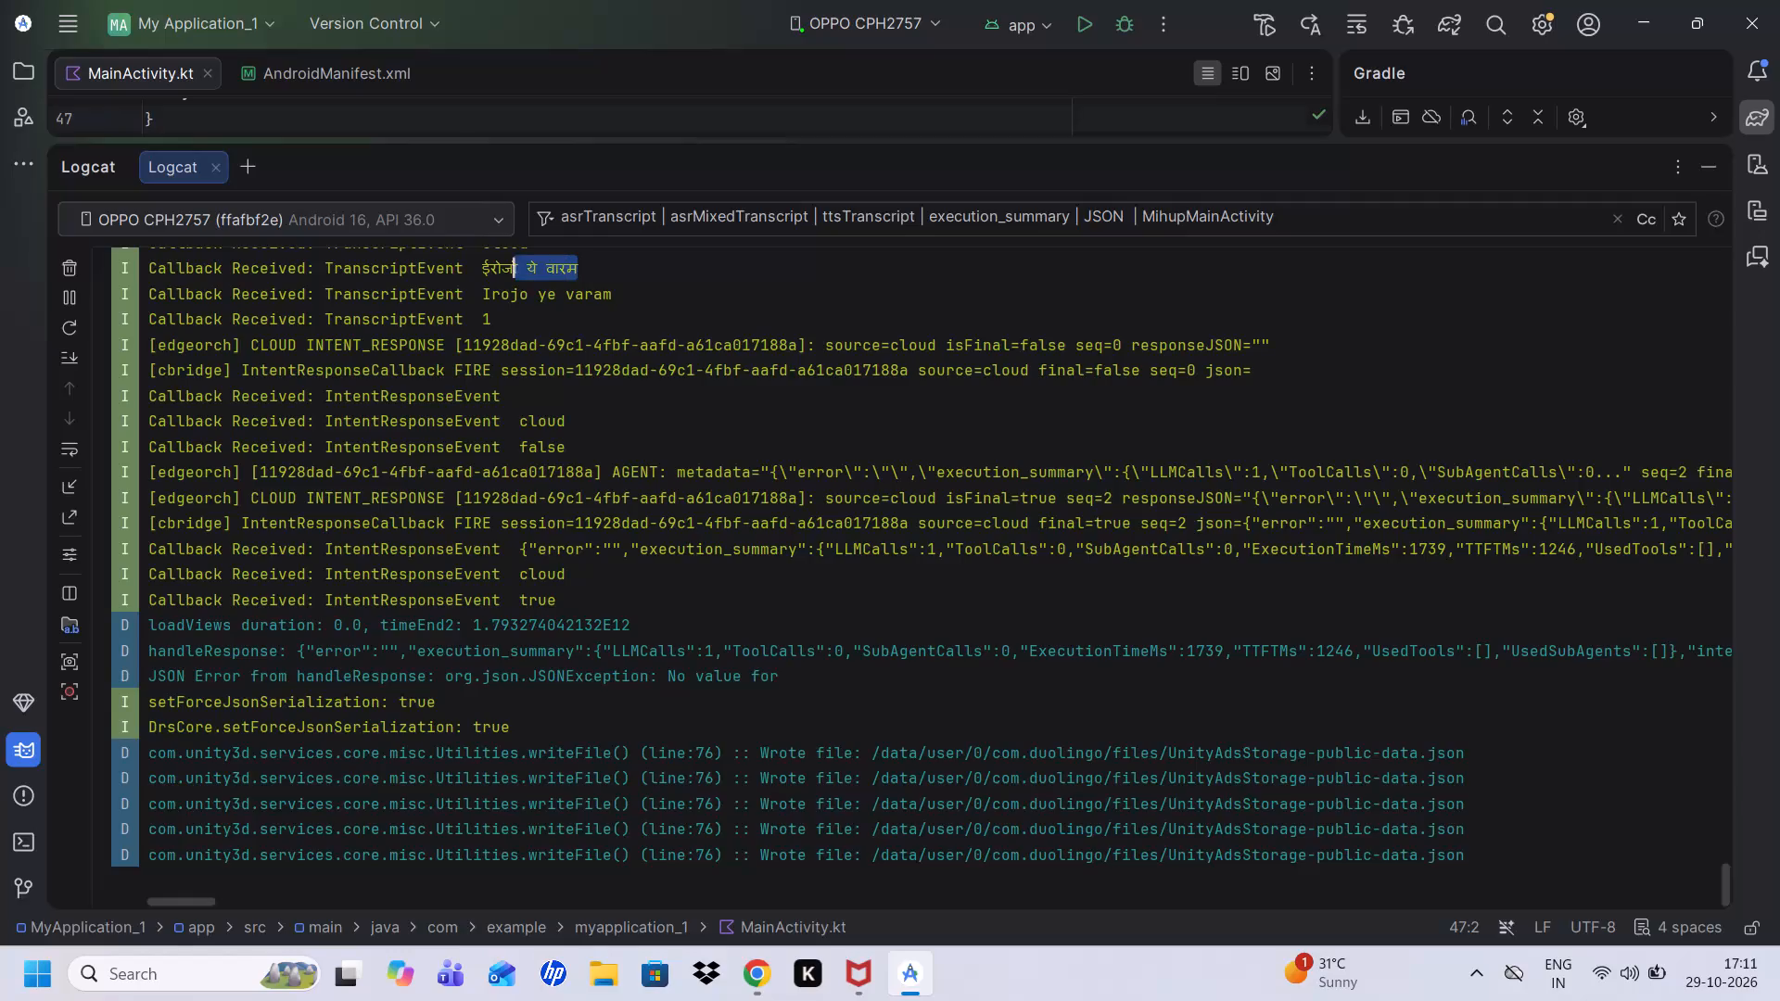
{"action": "left_click_drag", "start_coordinate": [512, 263], "coordinate": [481, 262]}
{"action": "key", "text": "ctrl+c"}
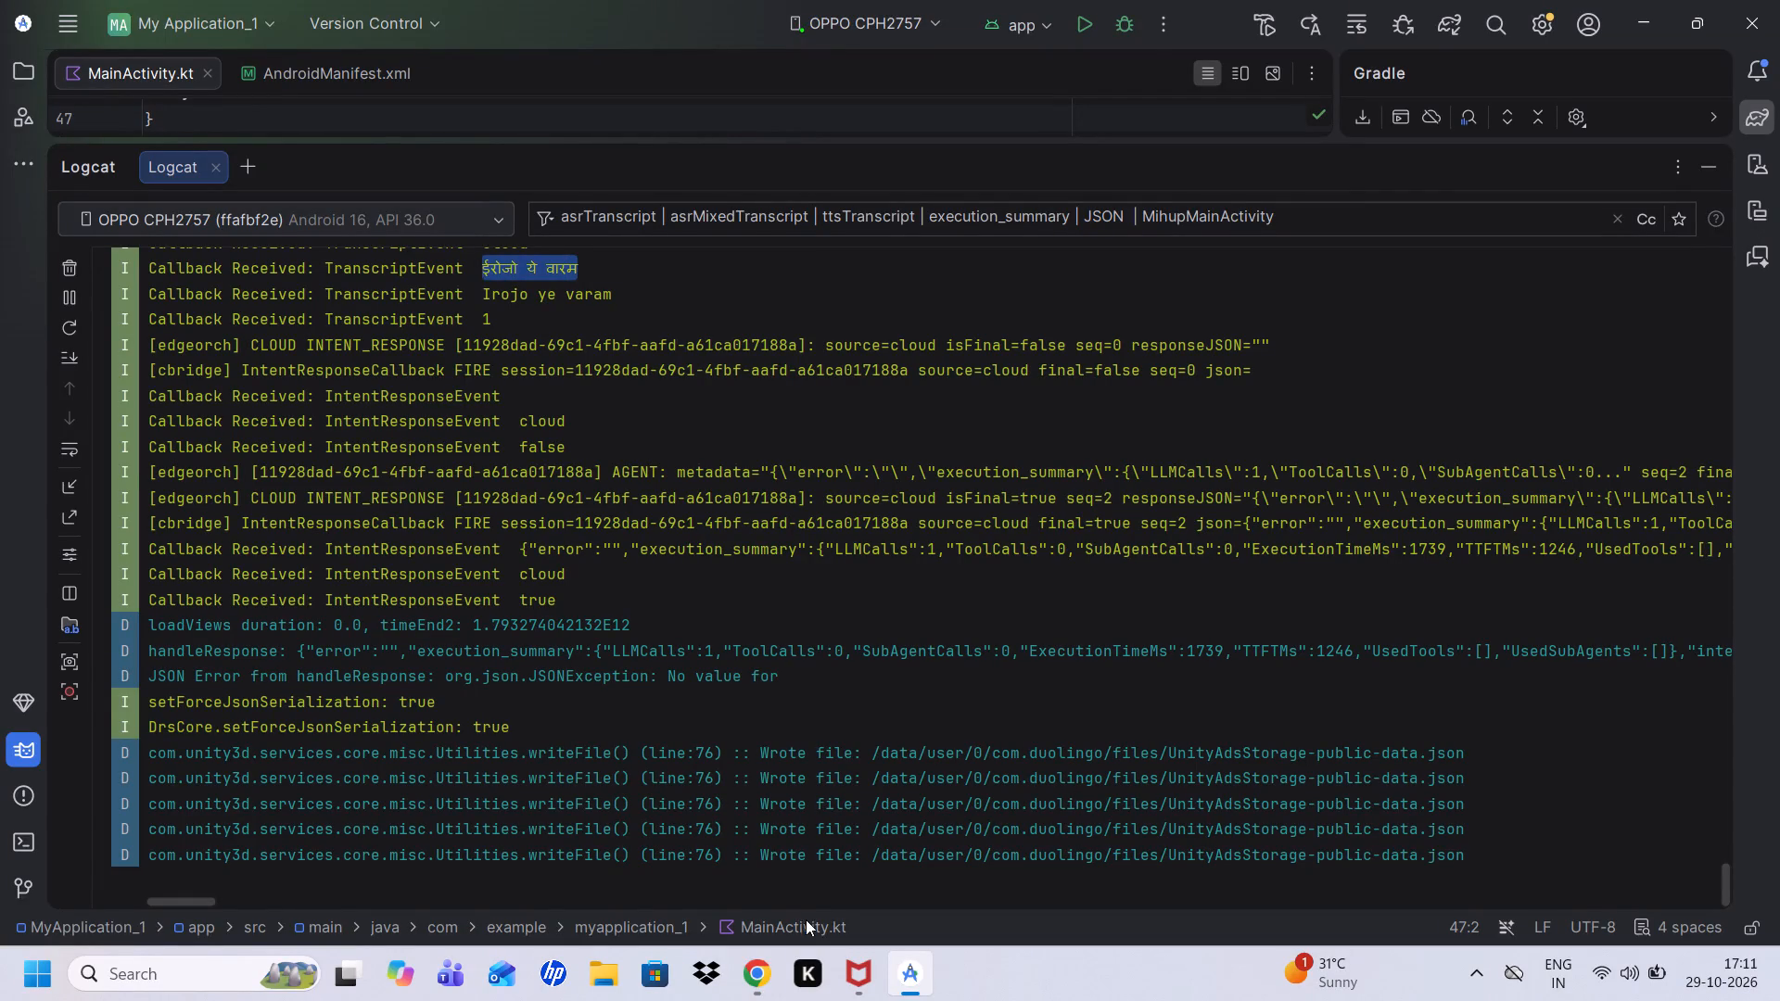
{"action": "left_click", "coordinate": [762, 973]}
{"action": "left_click", "coordinate": [687, 877]}
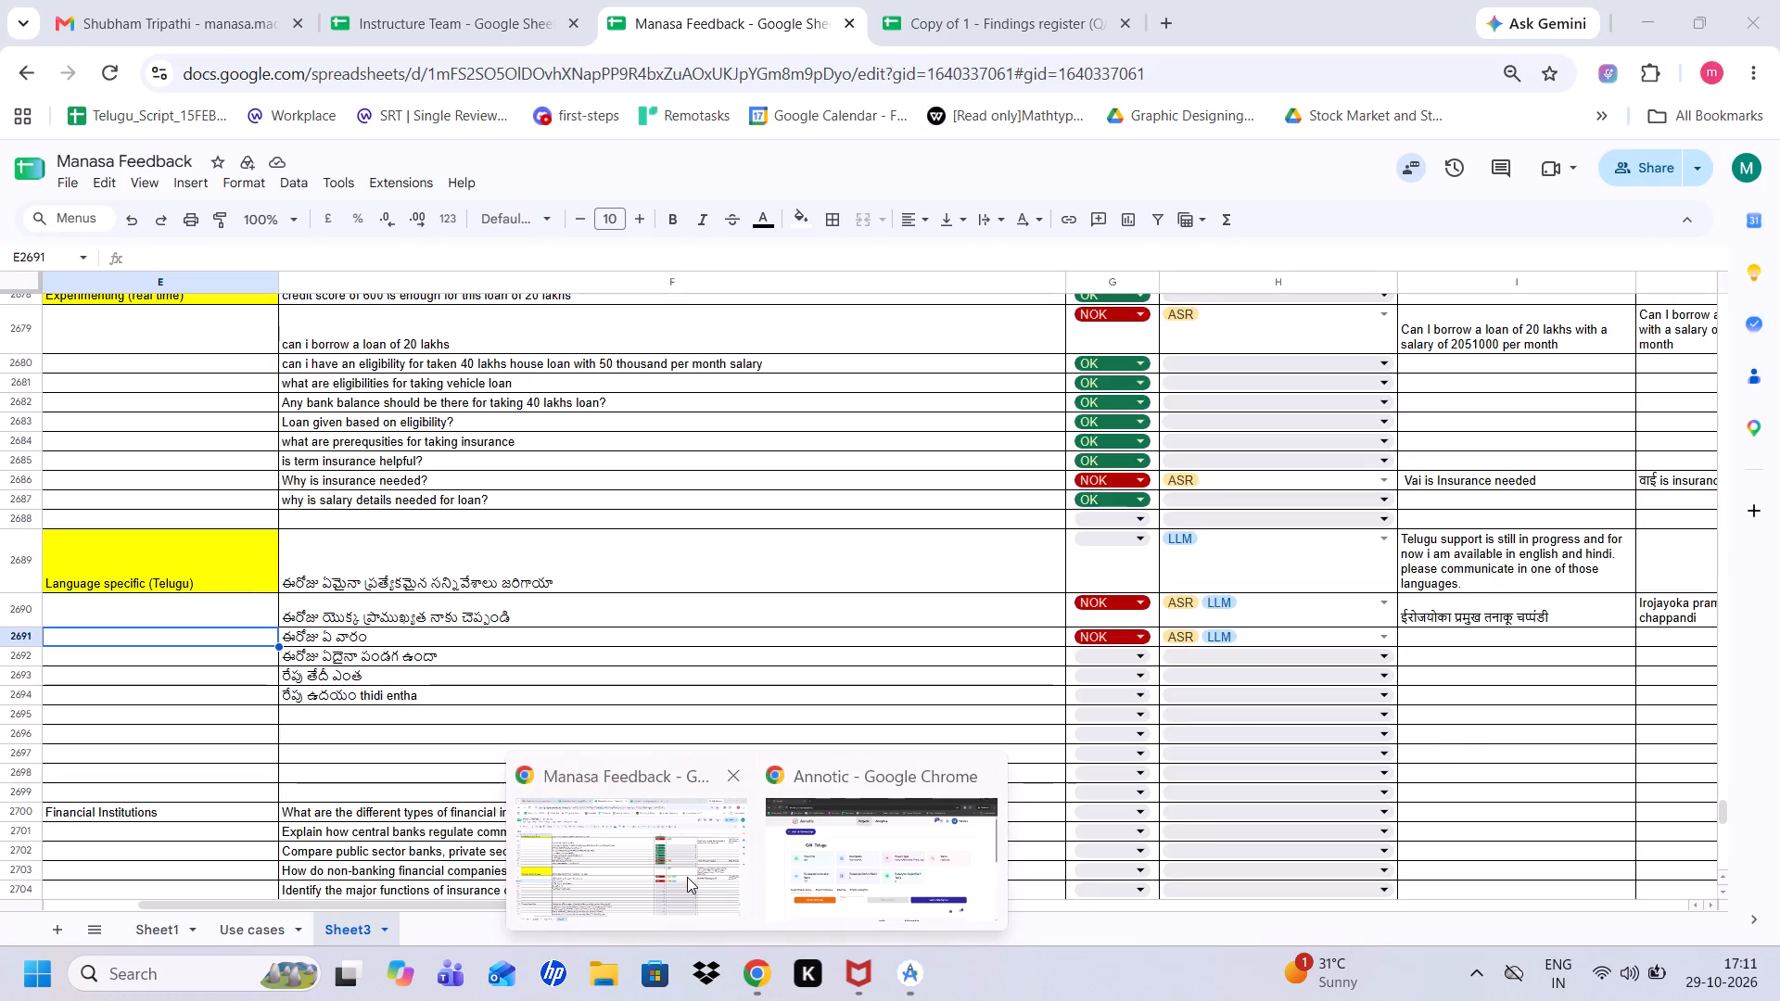
{"action": "double_click", "coordinate": [1432, 636]}
{"action": "key", "text": "ctrl+v"}
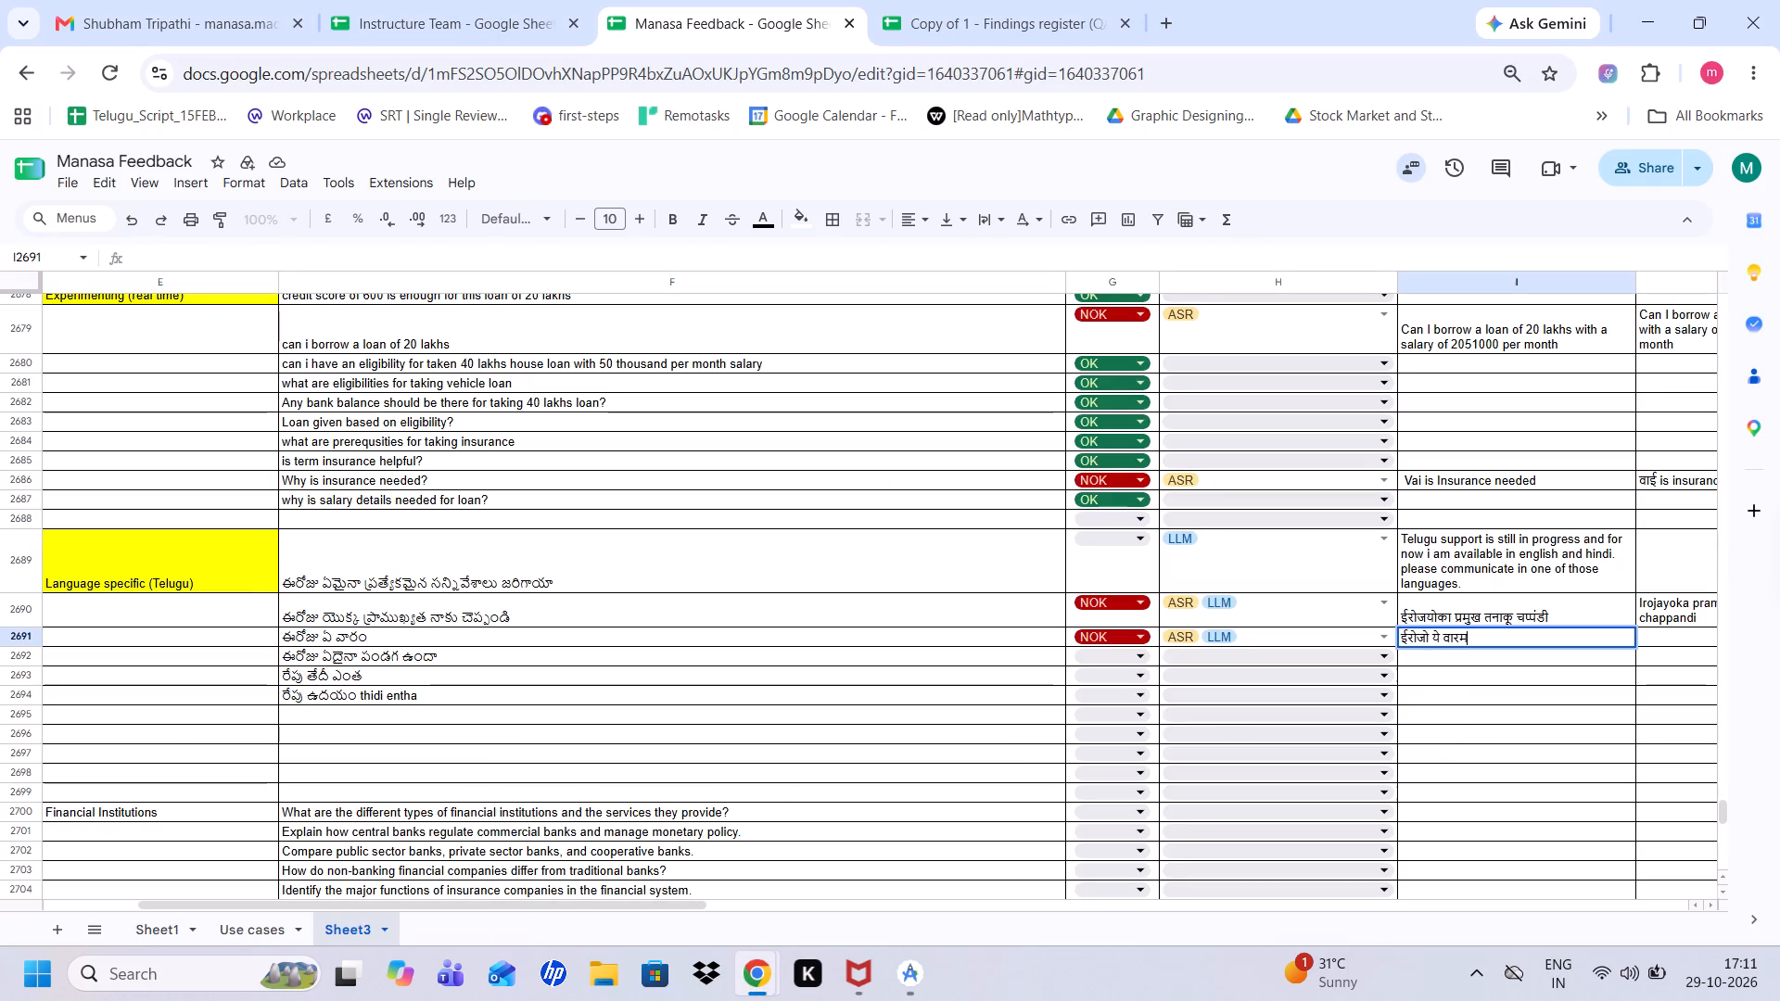
{"action": "left_click", "coordinate": [1361, 634]}
Copy the romanised transcript "Irojo ye varam" from Android Studio's Logcat into column J of row 2691 in Manasa Feedback.
{"action": "key", "text": "Right"}
{"action": "key", "text": "Right"}
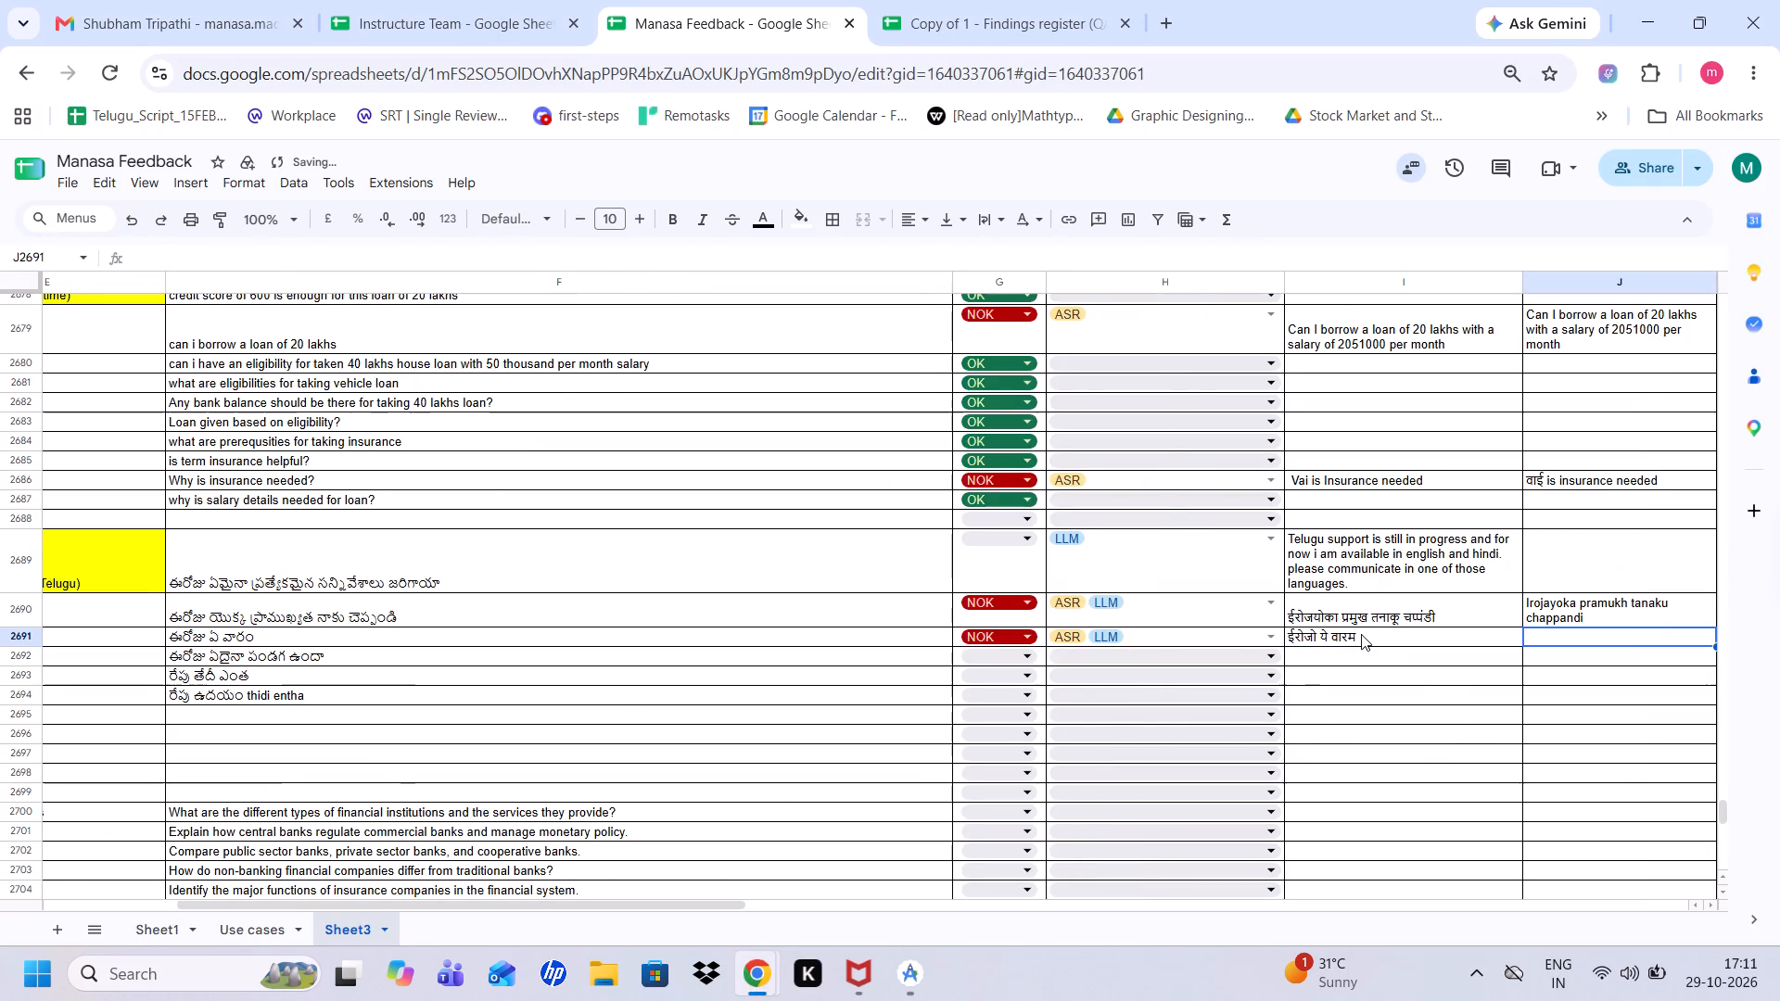
{"action": "key", "text": "Right"}
{"action": "key", "text": "Right"}
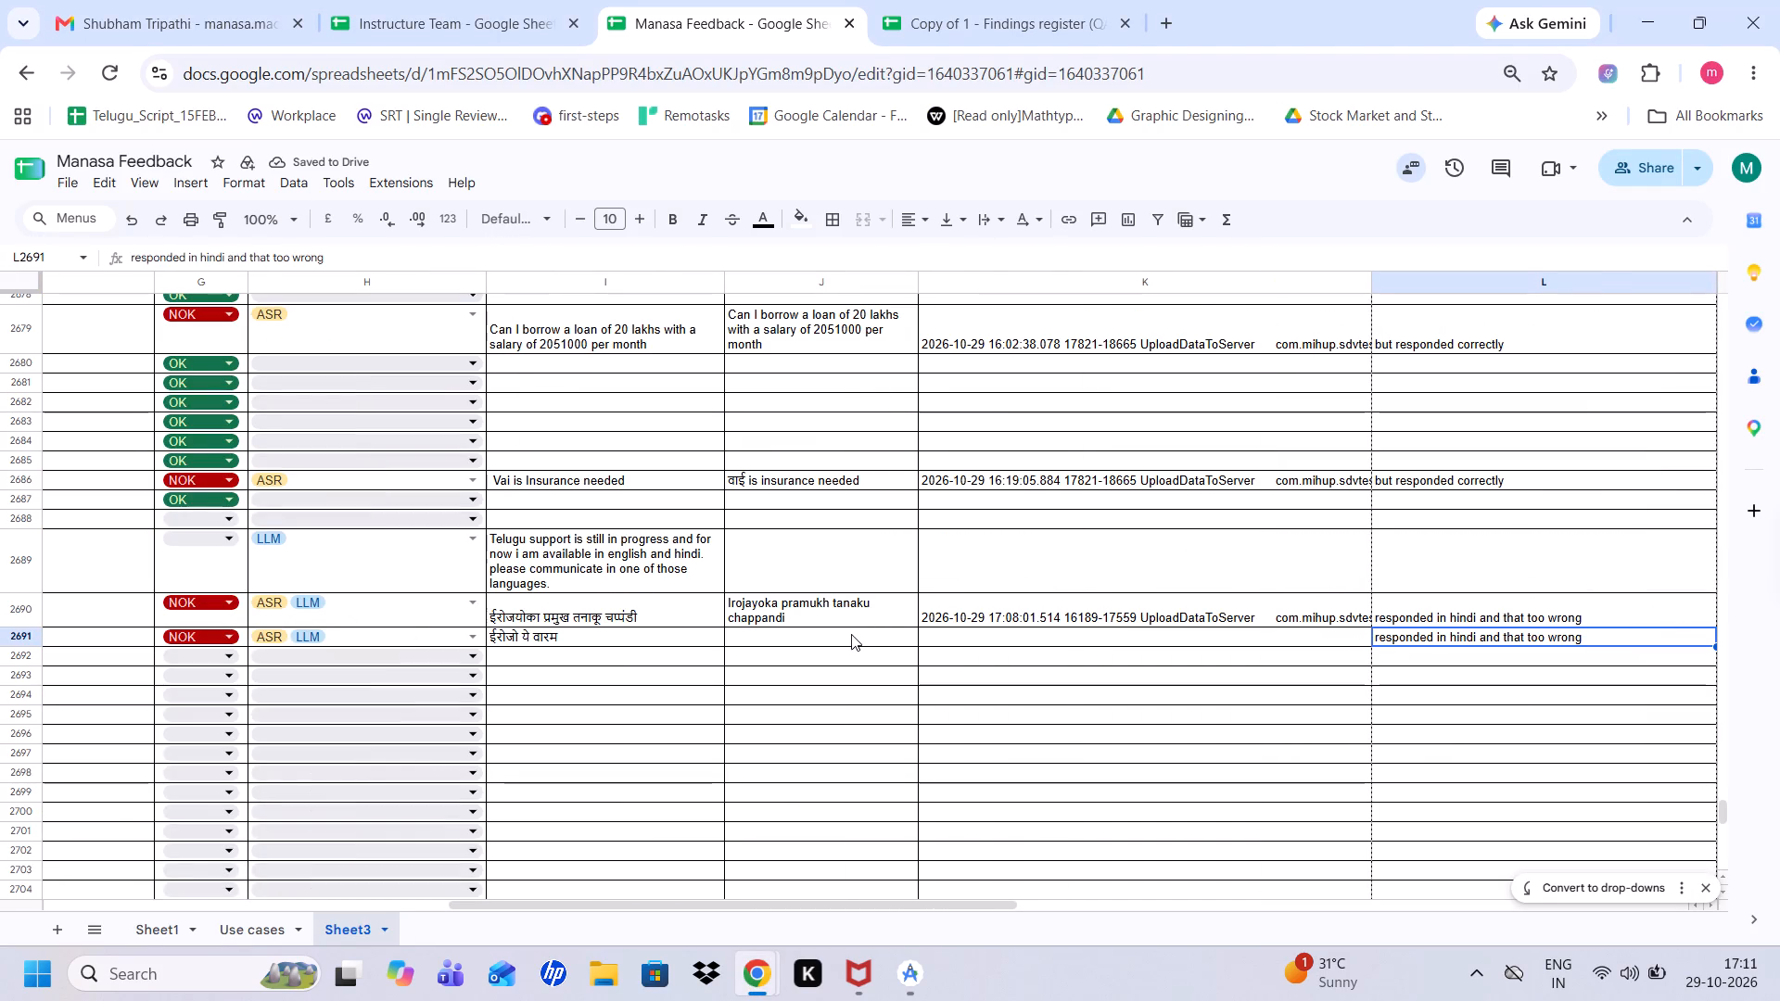
{"action": "left_click", "coordinate": [851, 634]}
{"action": "left_click", "coordinate": [915, 977]}
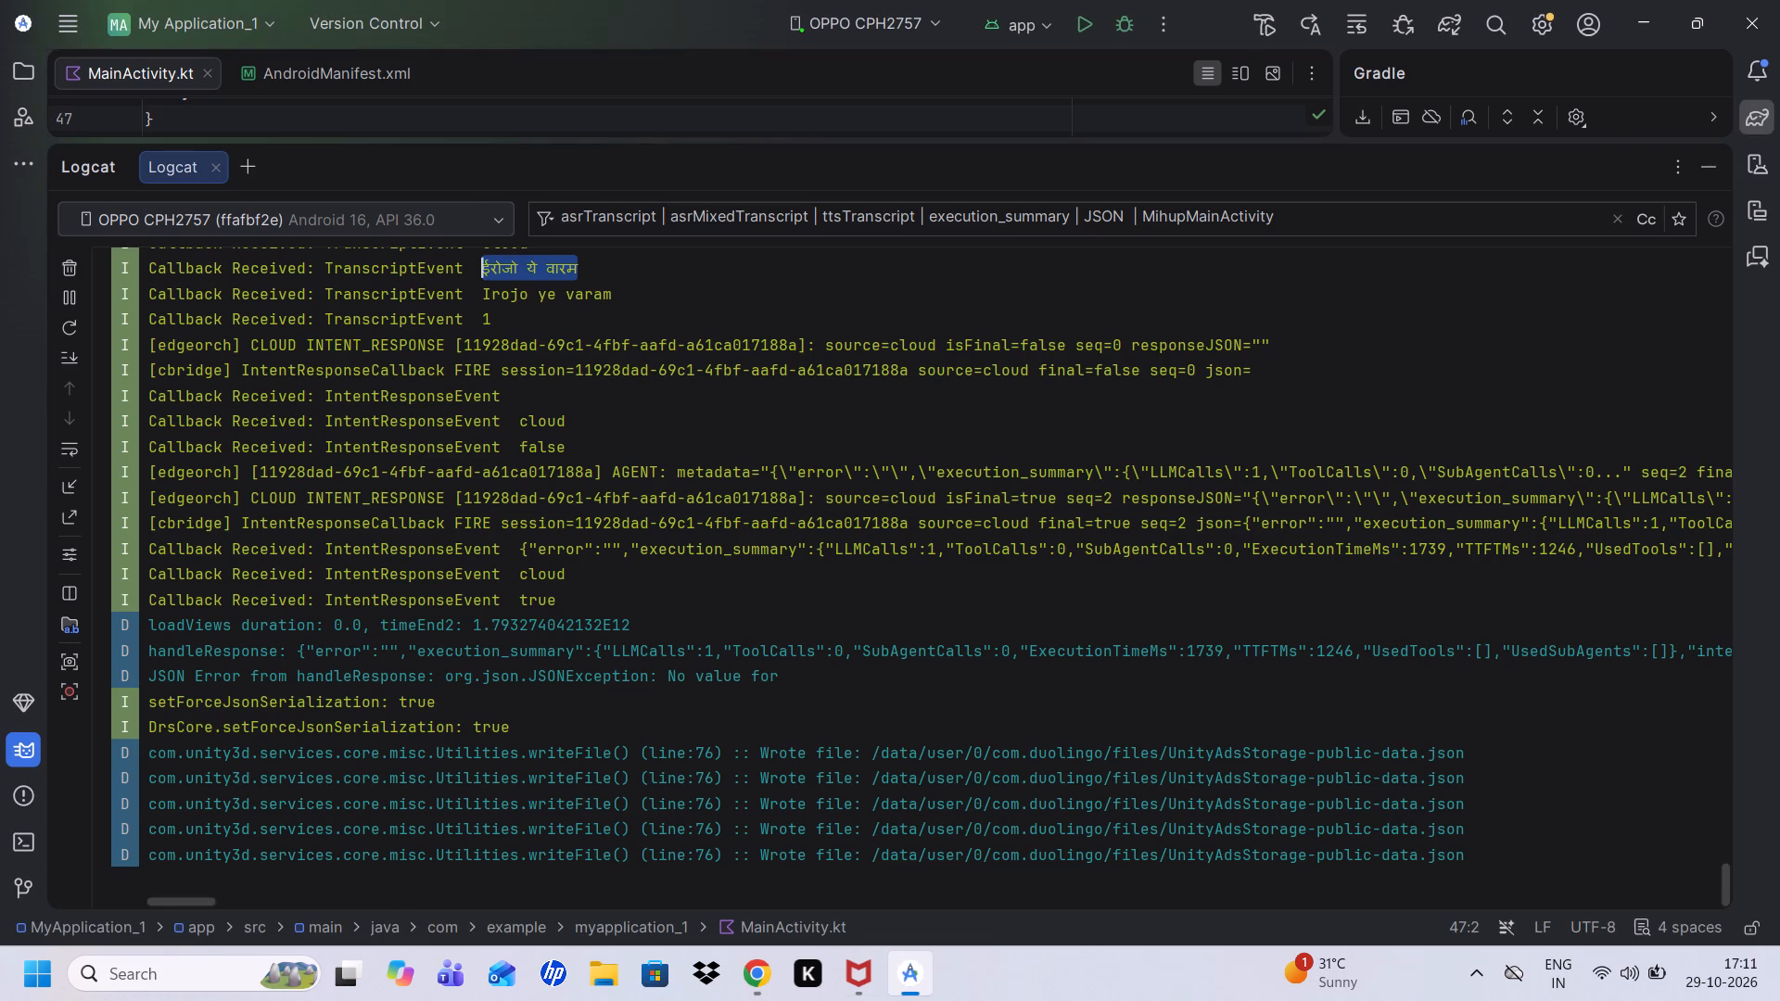
{"action": "left_click_drag", "start_coordinate": [642, 290], "coordinate": [474, 283]}
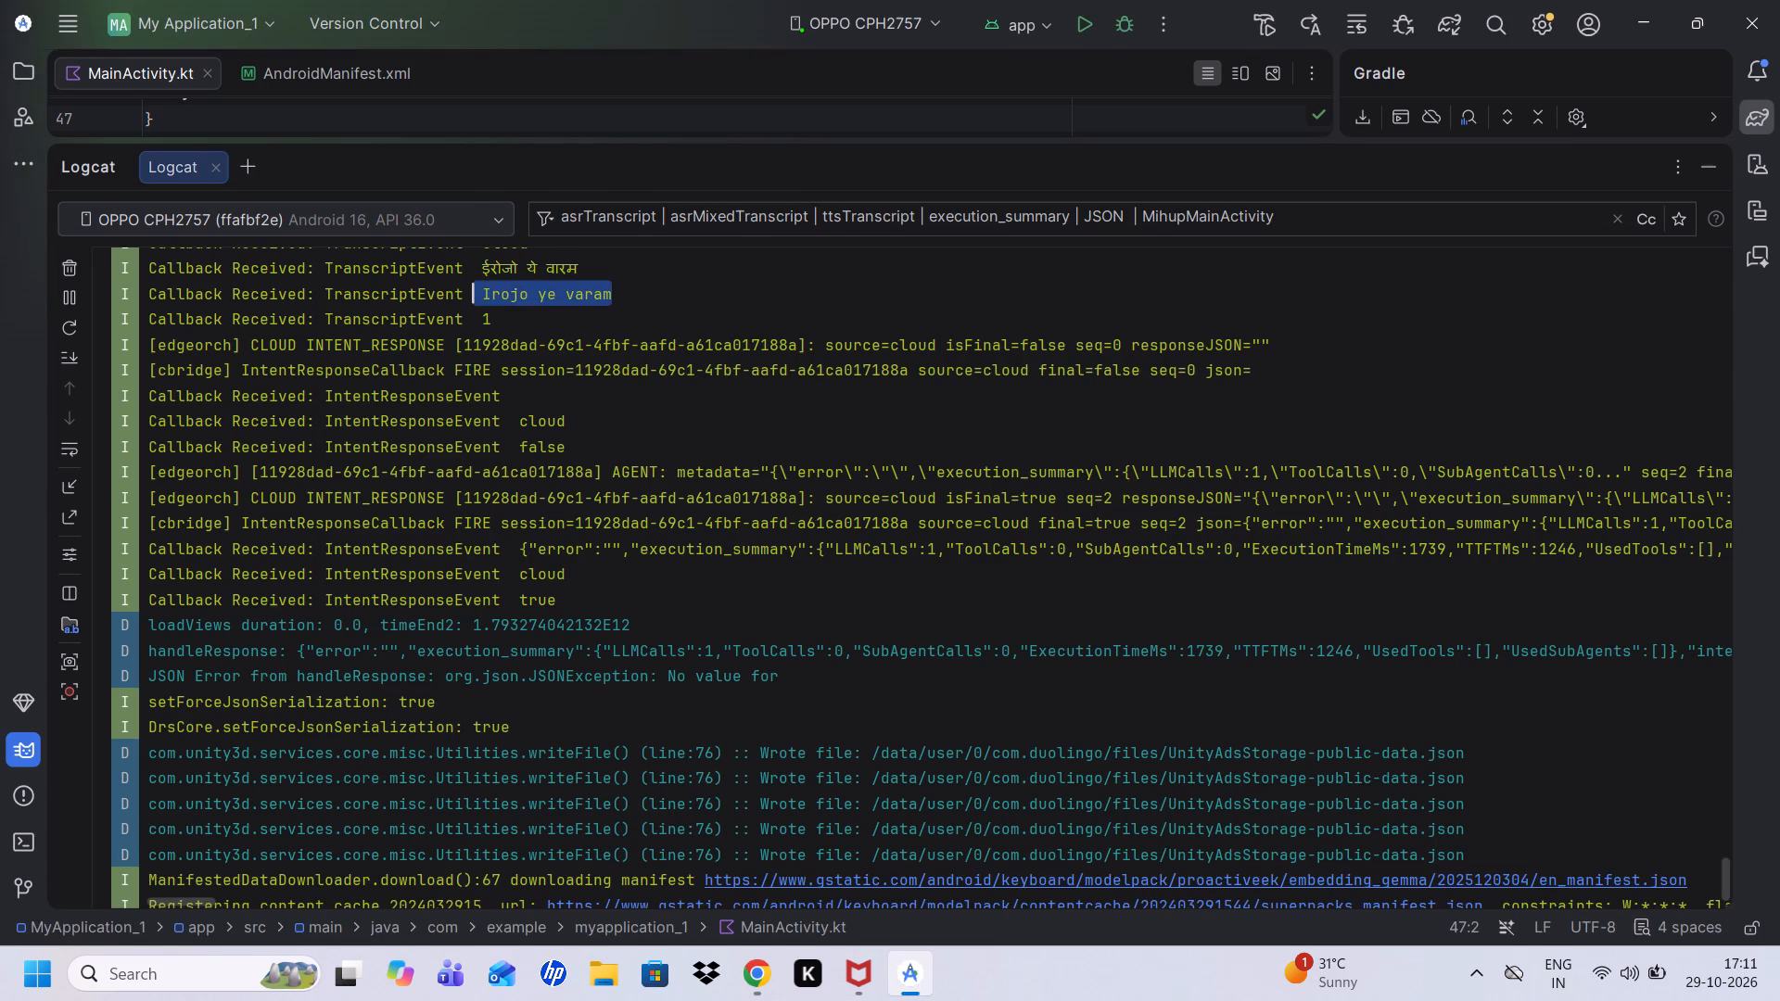
{"action": "left_click_drag", "start_coordinate": [474, 283], "coordinate": [480, 287]}
{"action": "key", "text": "ctrl+c"}
{"action": "left_click", "coordinate": [755, 987]}
{"action": "left_click", "coordinate": [649, 850]}
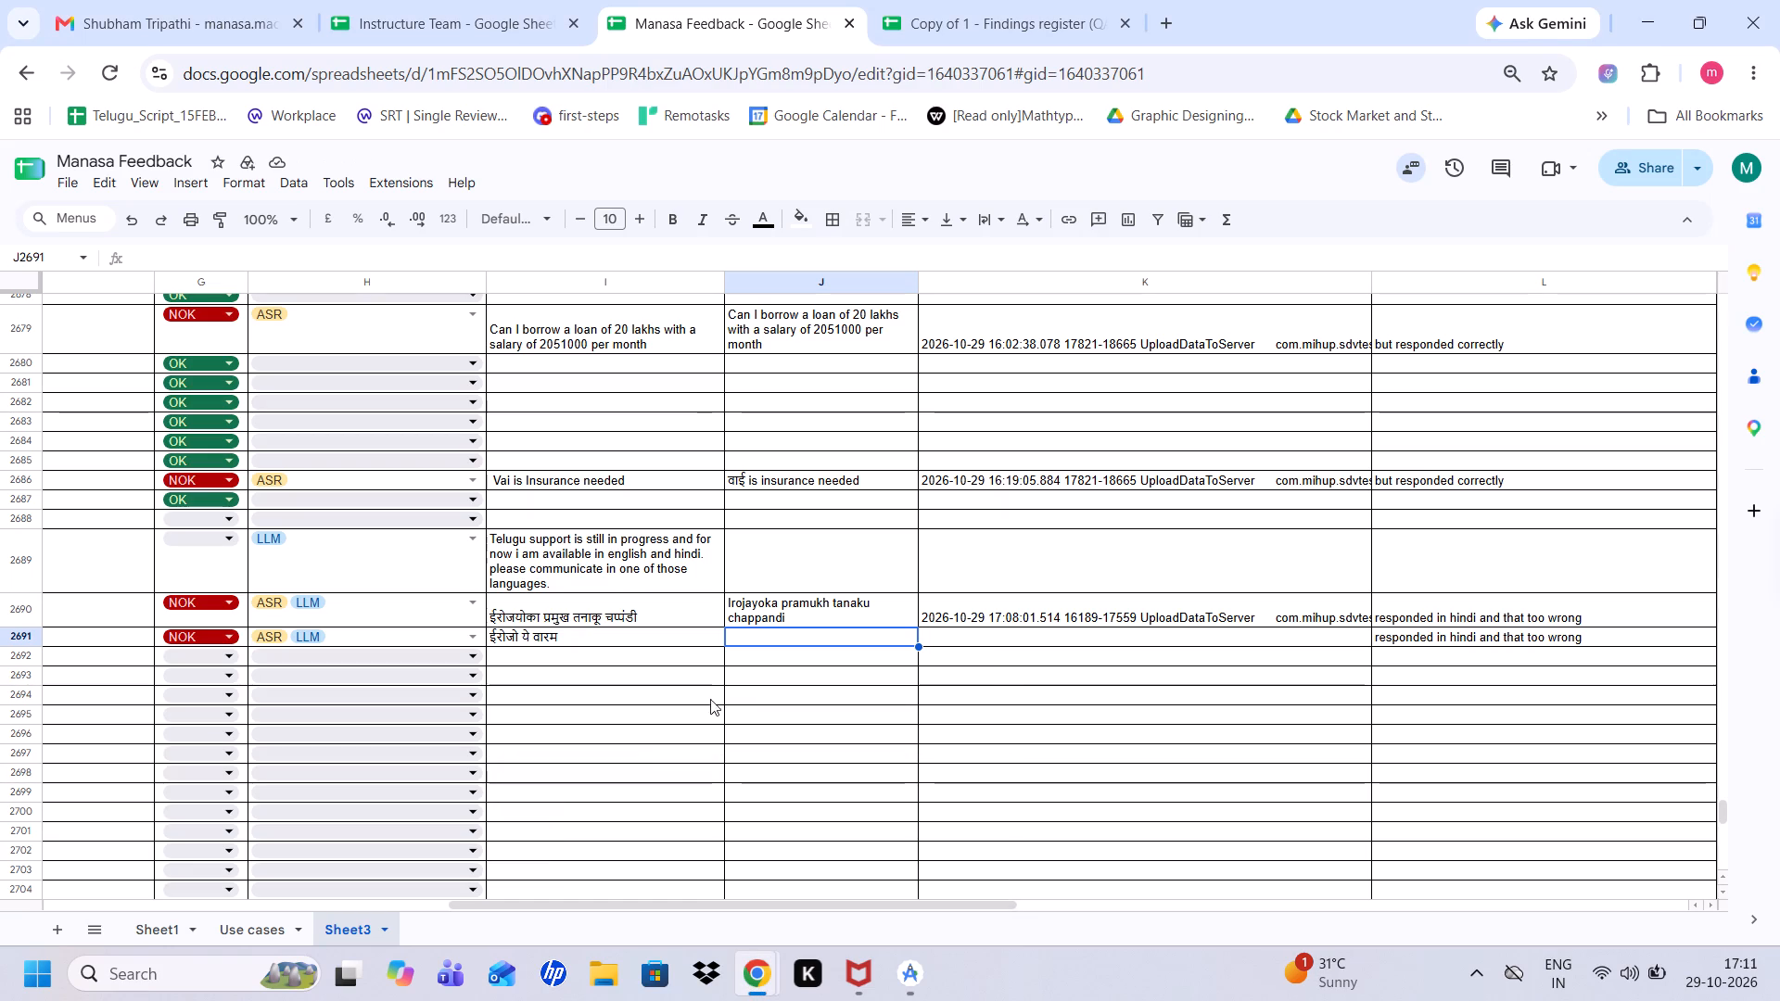
{"action": "double_click", "coordinate": [762, 640]}
{"action": "key", "text": "ctrl+v"}
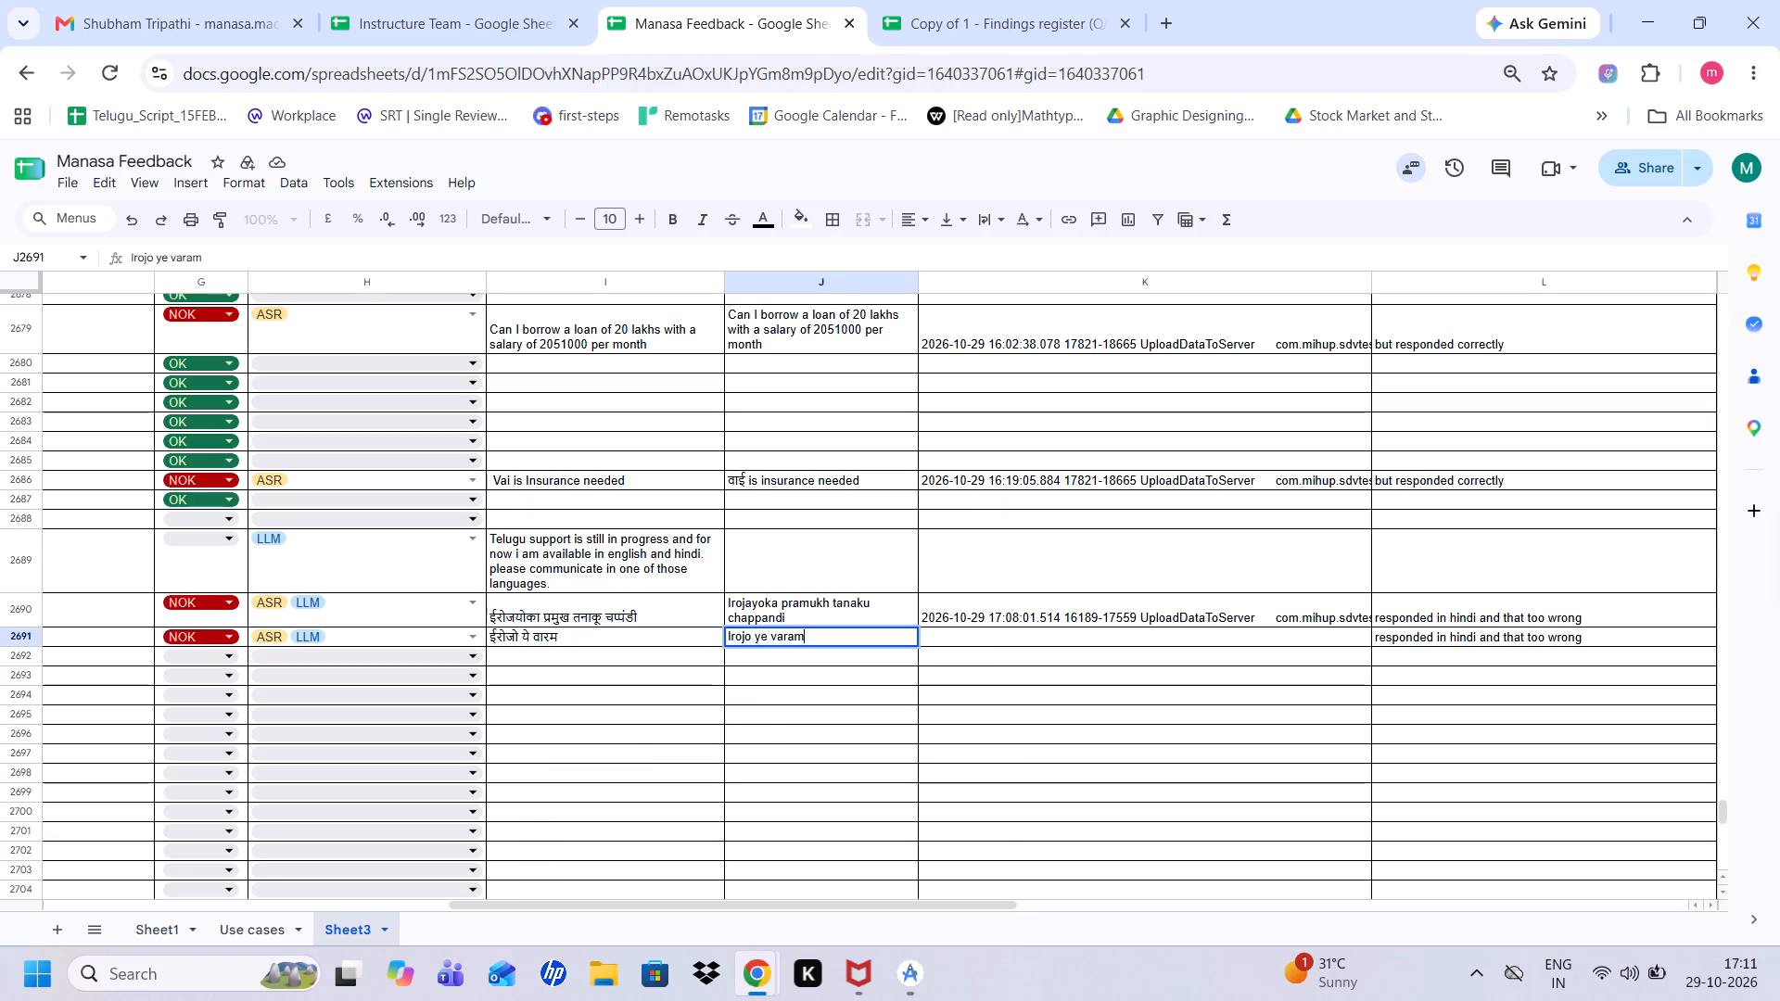
{"action": "left_click", "coordinate": [1011, 645]}
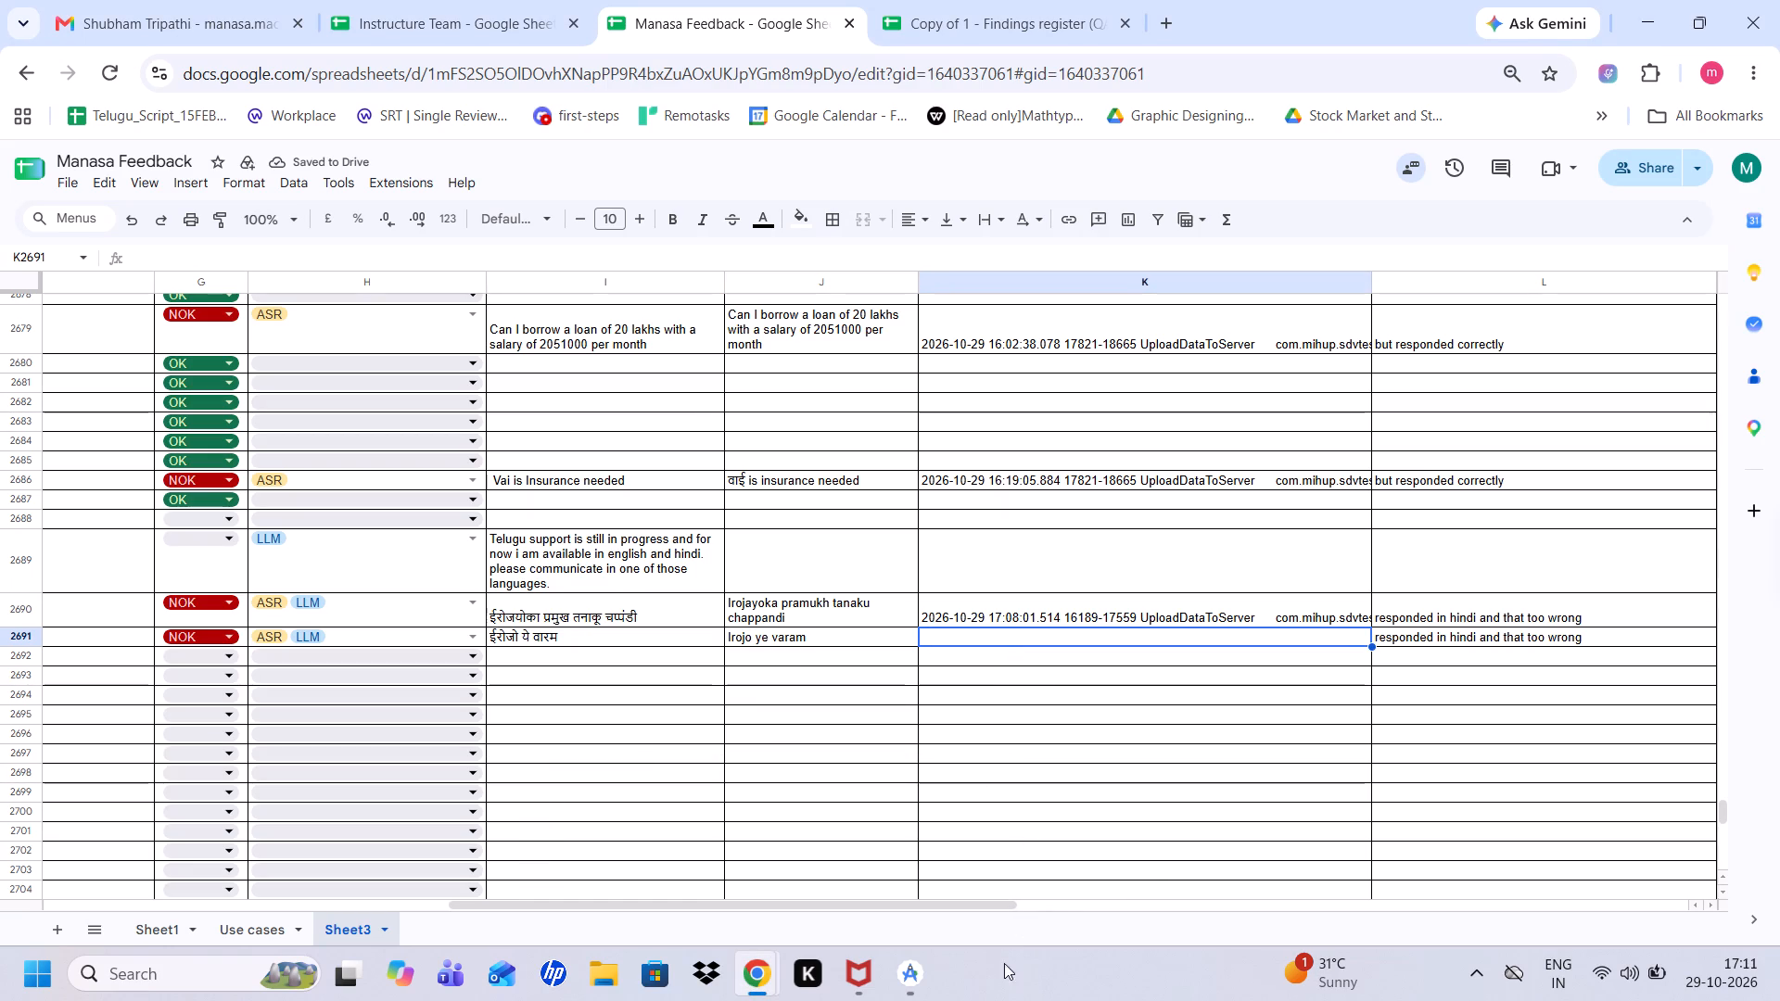
Copy the question's full handleResponse JSON log line from Android Studio's Logcat into column K of row 2691 in Manasa Feedback.
{"action": "left_click", "coordinate": [908, 969]}
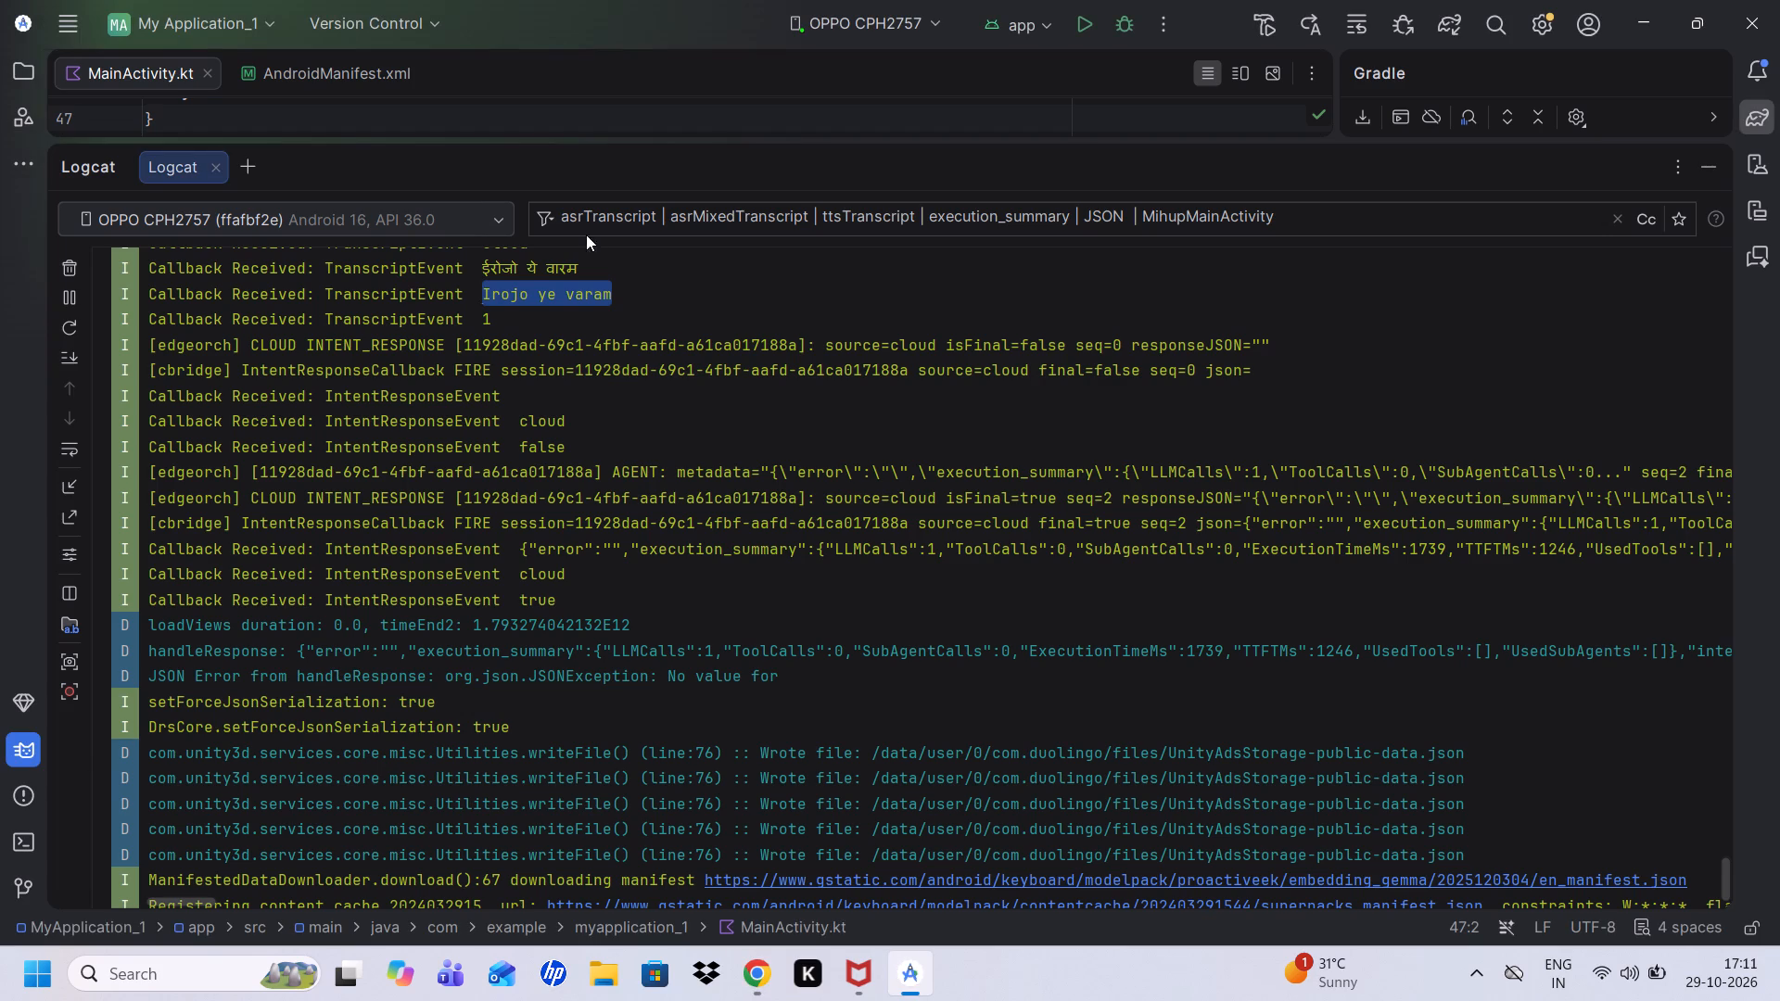
{"action": "triple_click", "coordinate": [572, 645]}
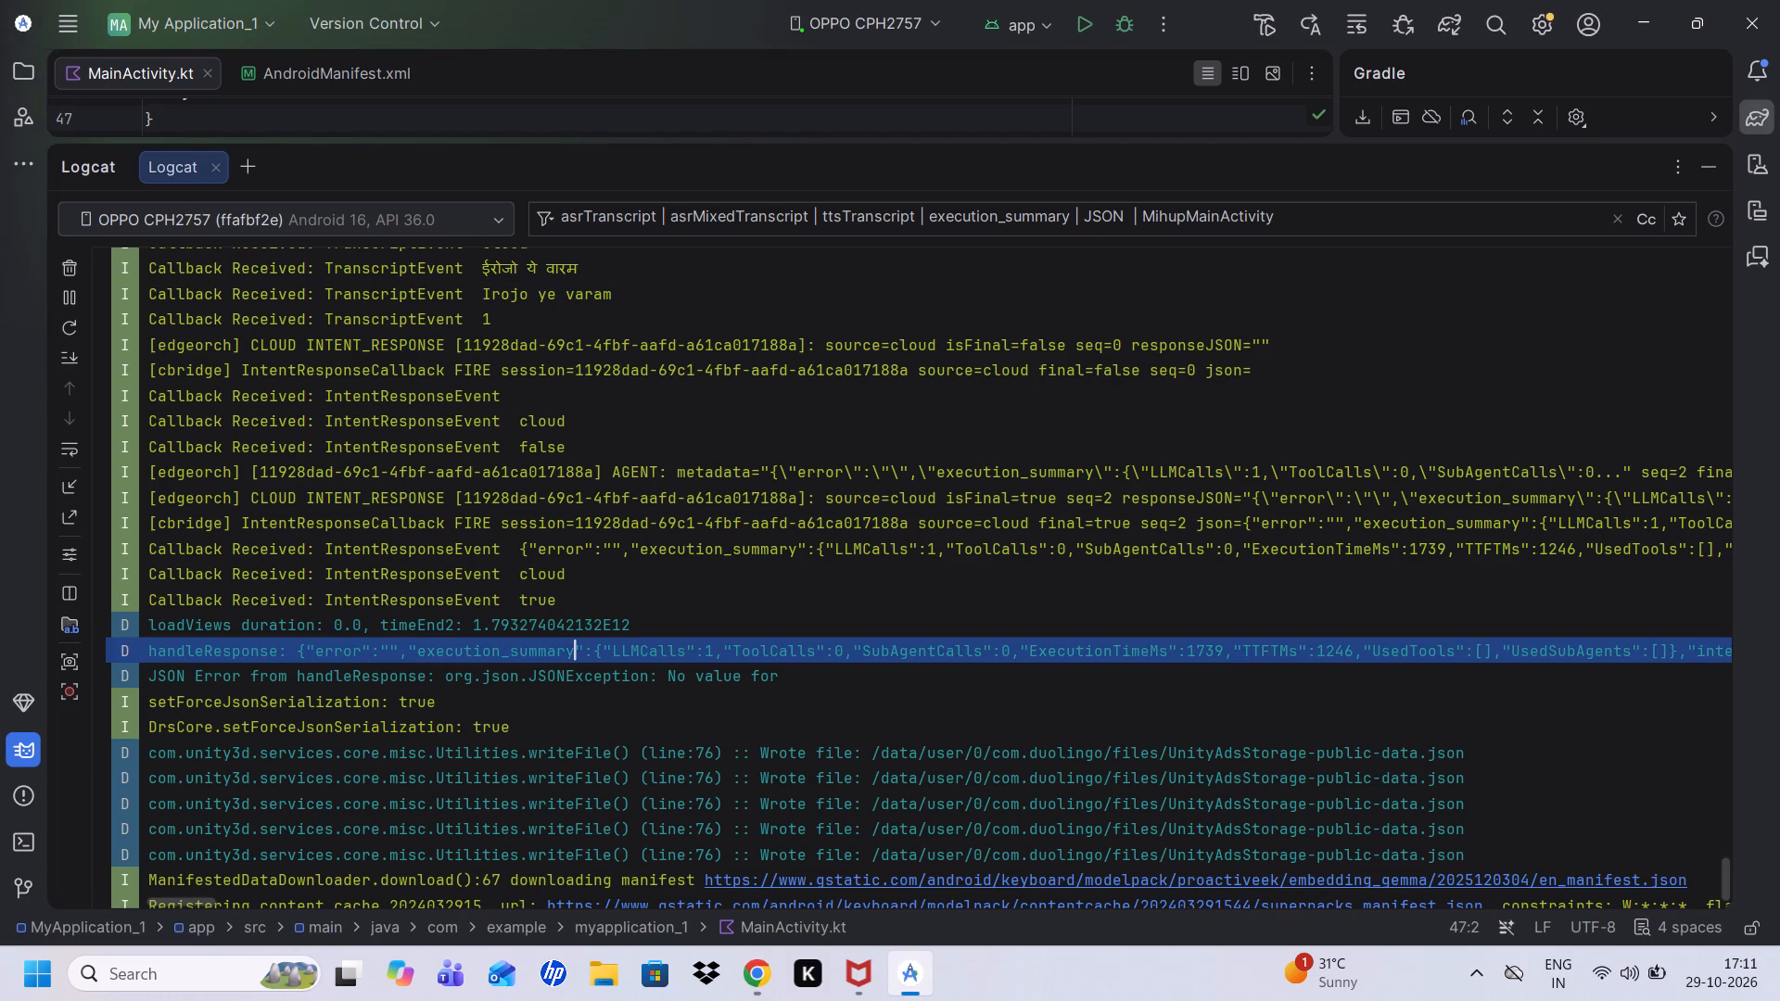
{"action": "key", "text": "ctrl+c"}
{"action": "left_click", "coordinate": [751, 983]}
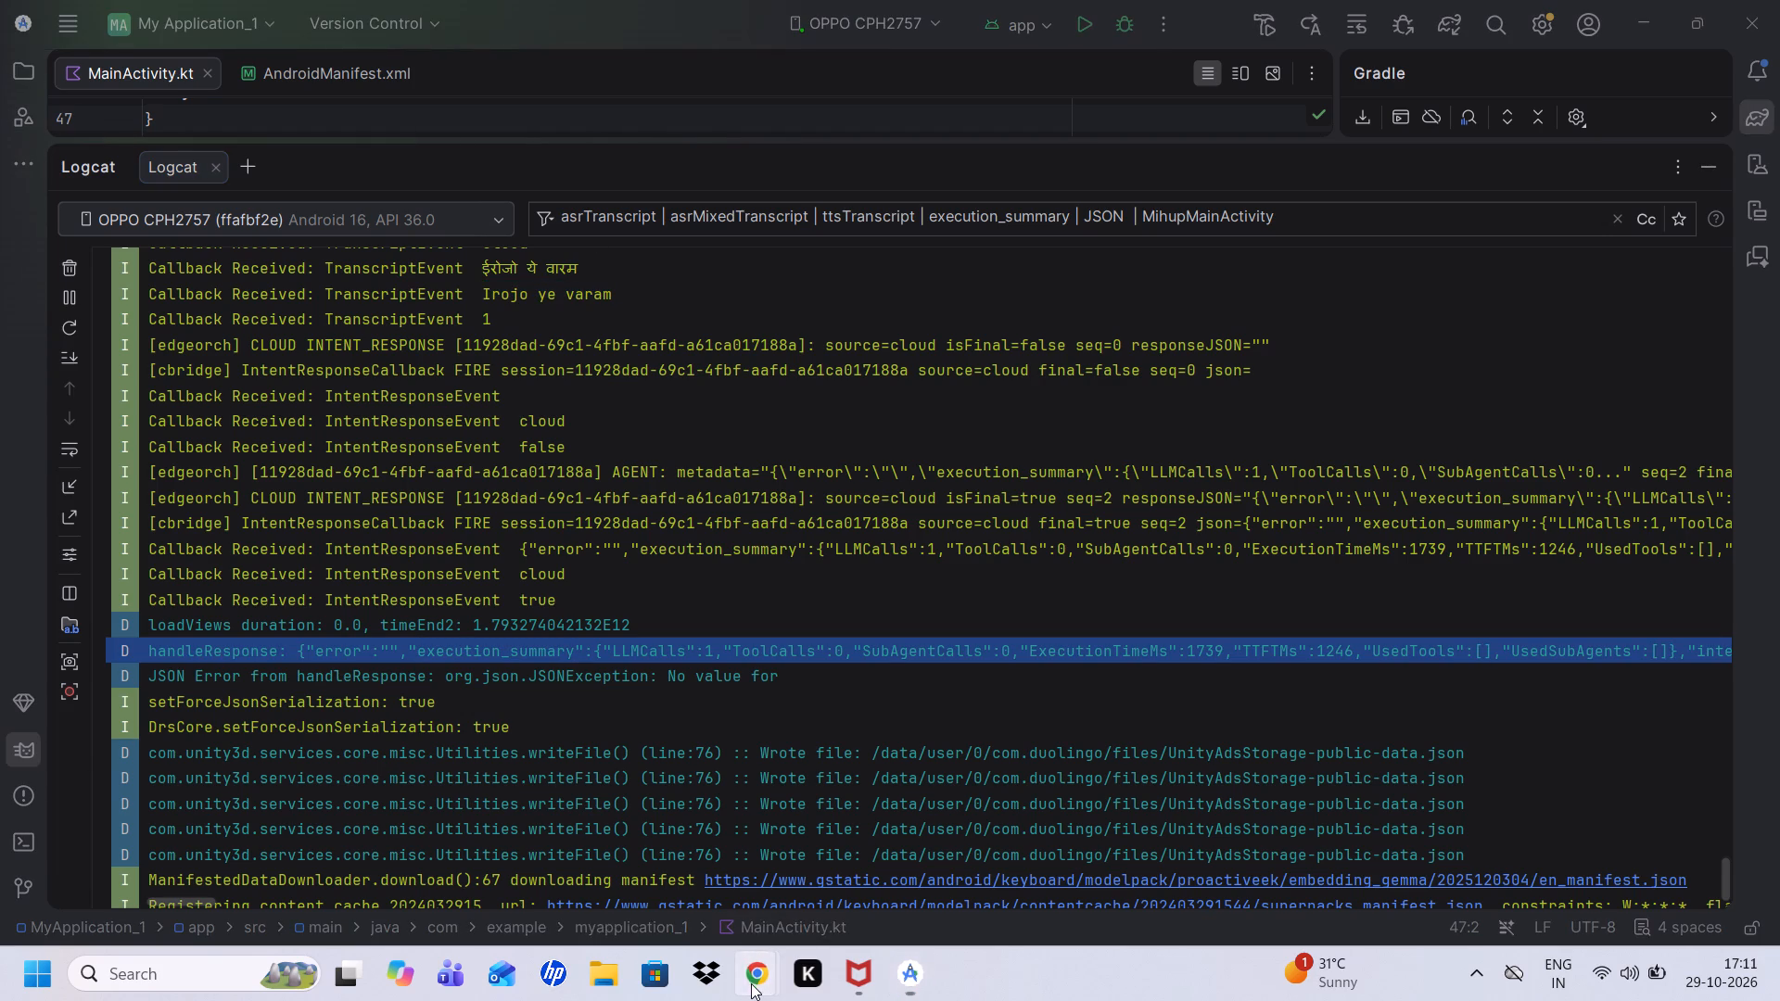
{"action": "left_click", "coordinate": [675, 915]}
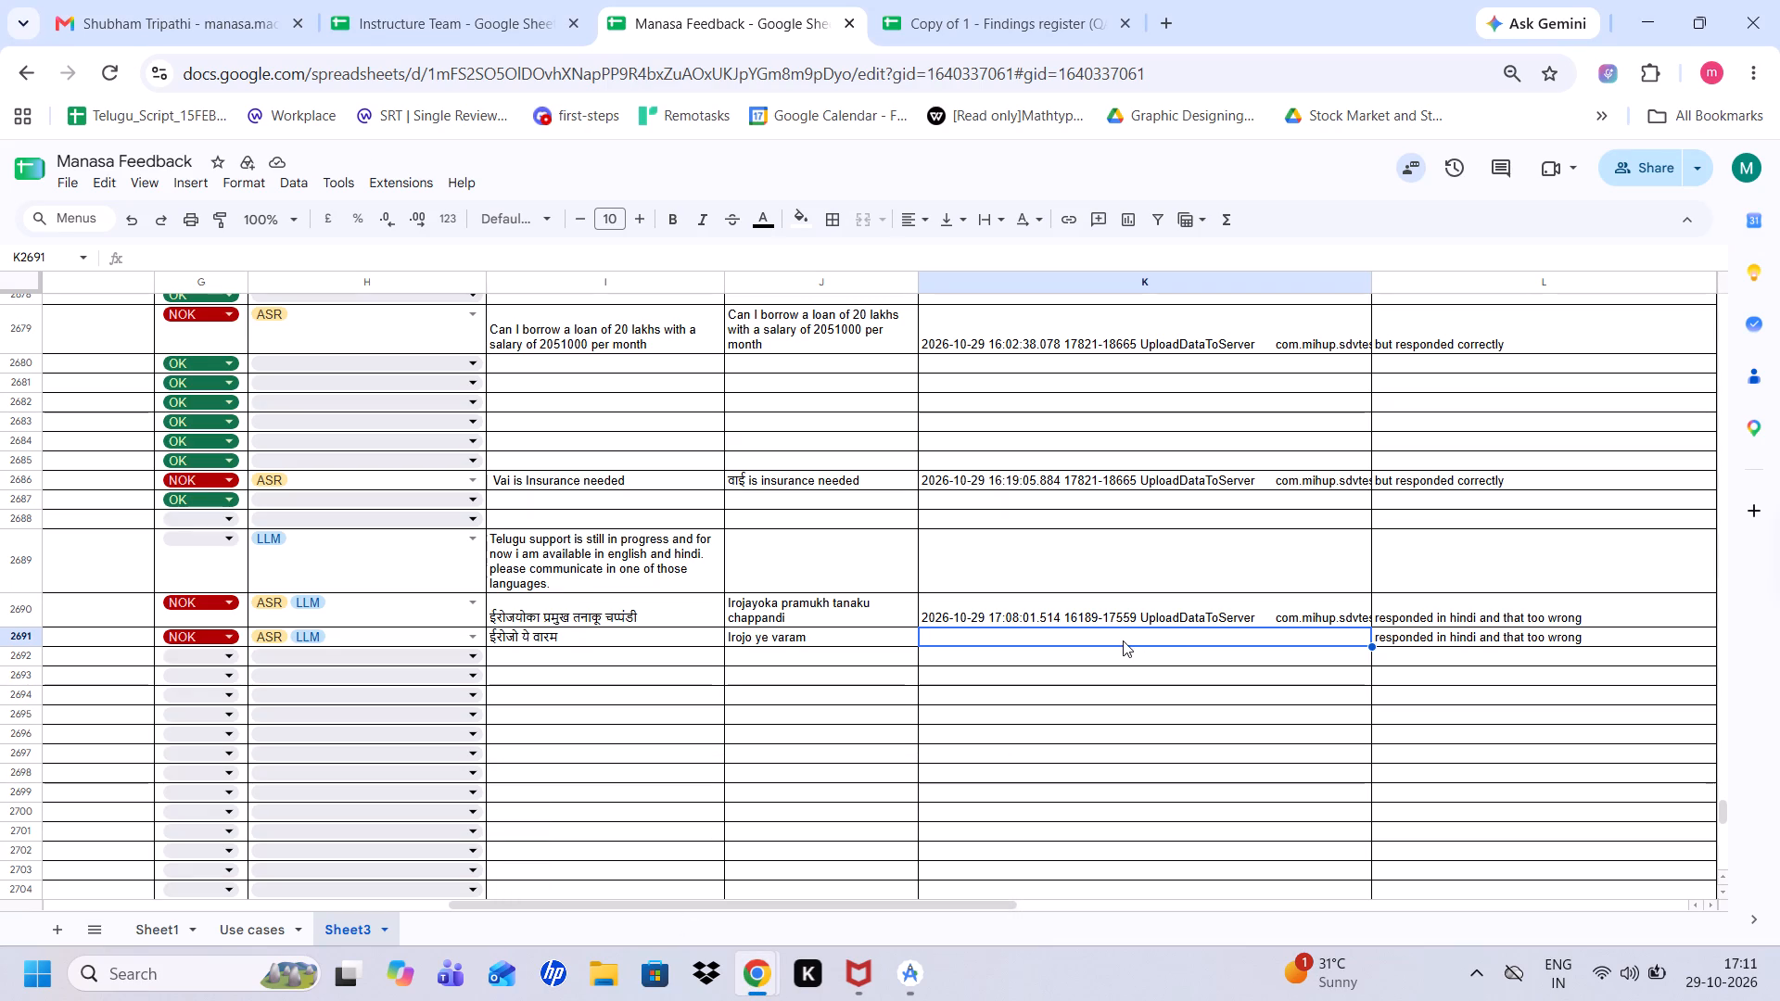
{"action": "double_click", "coordinate": [1121, 639]}
{"action": "key", "text": "ctrl+v"}
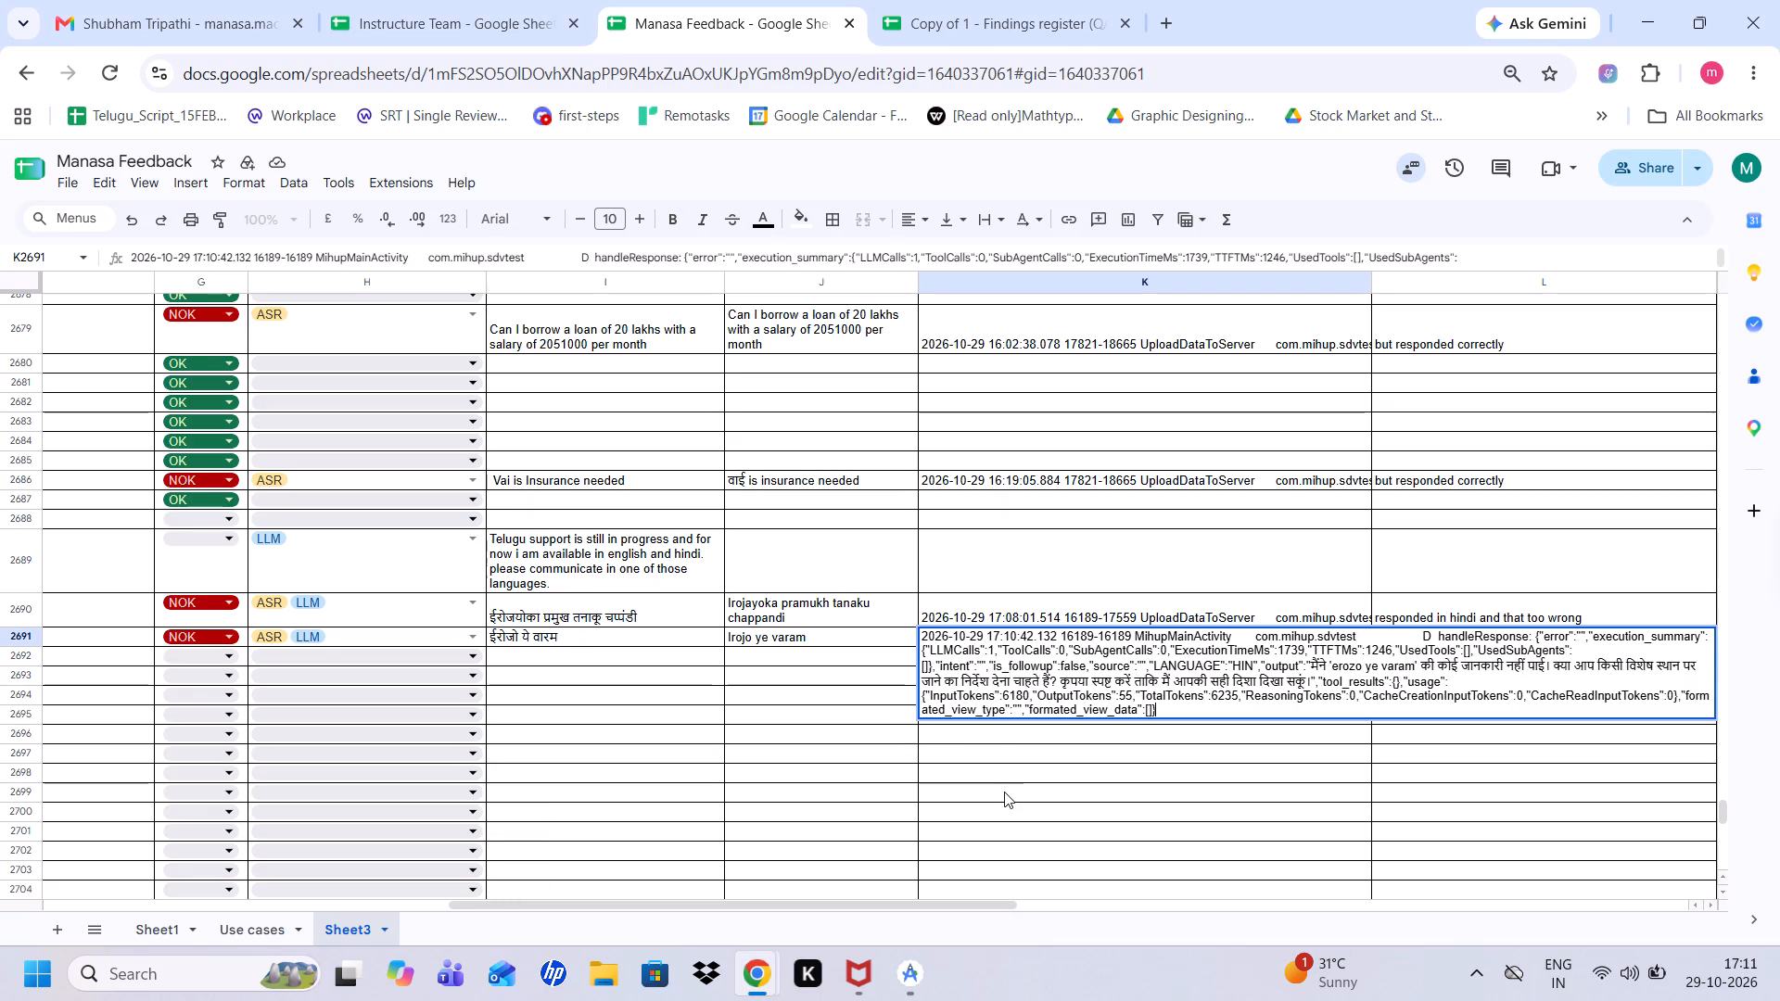
{"action": "left_click", "coordinate": [1006, 793]}
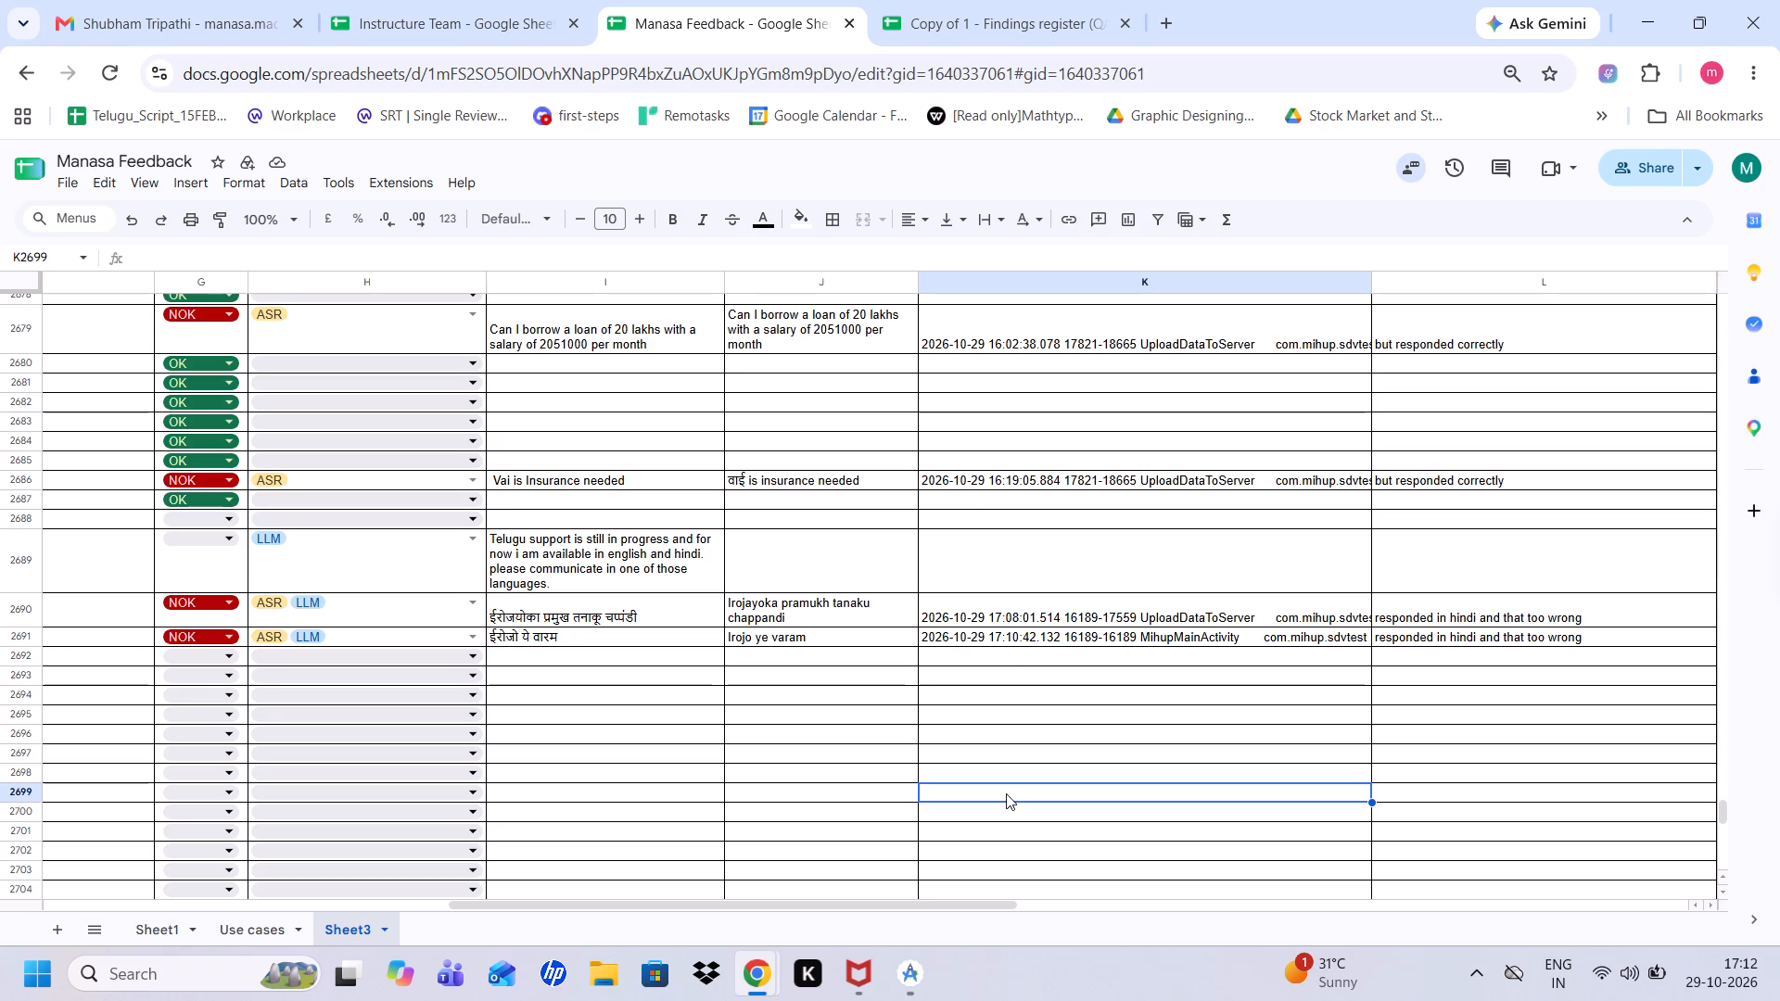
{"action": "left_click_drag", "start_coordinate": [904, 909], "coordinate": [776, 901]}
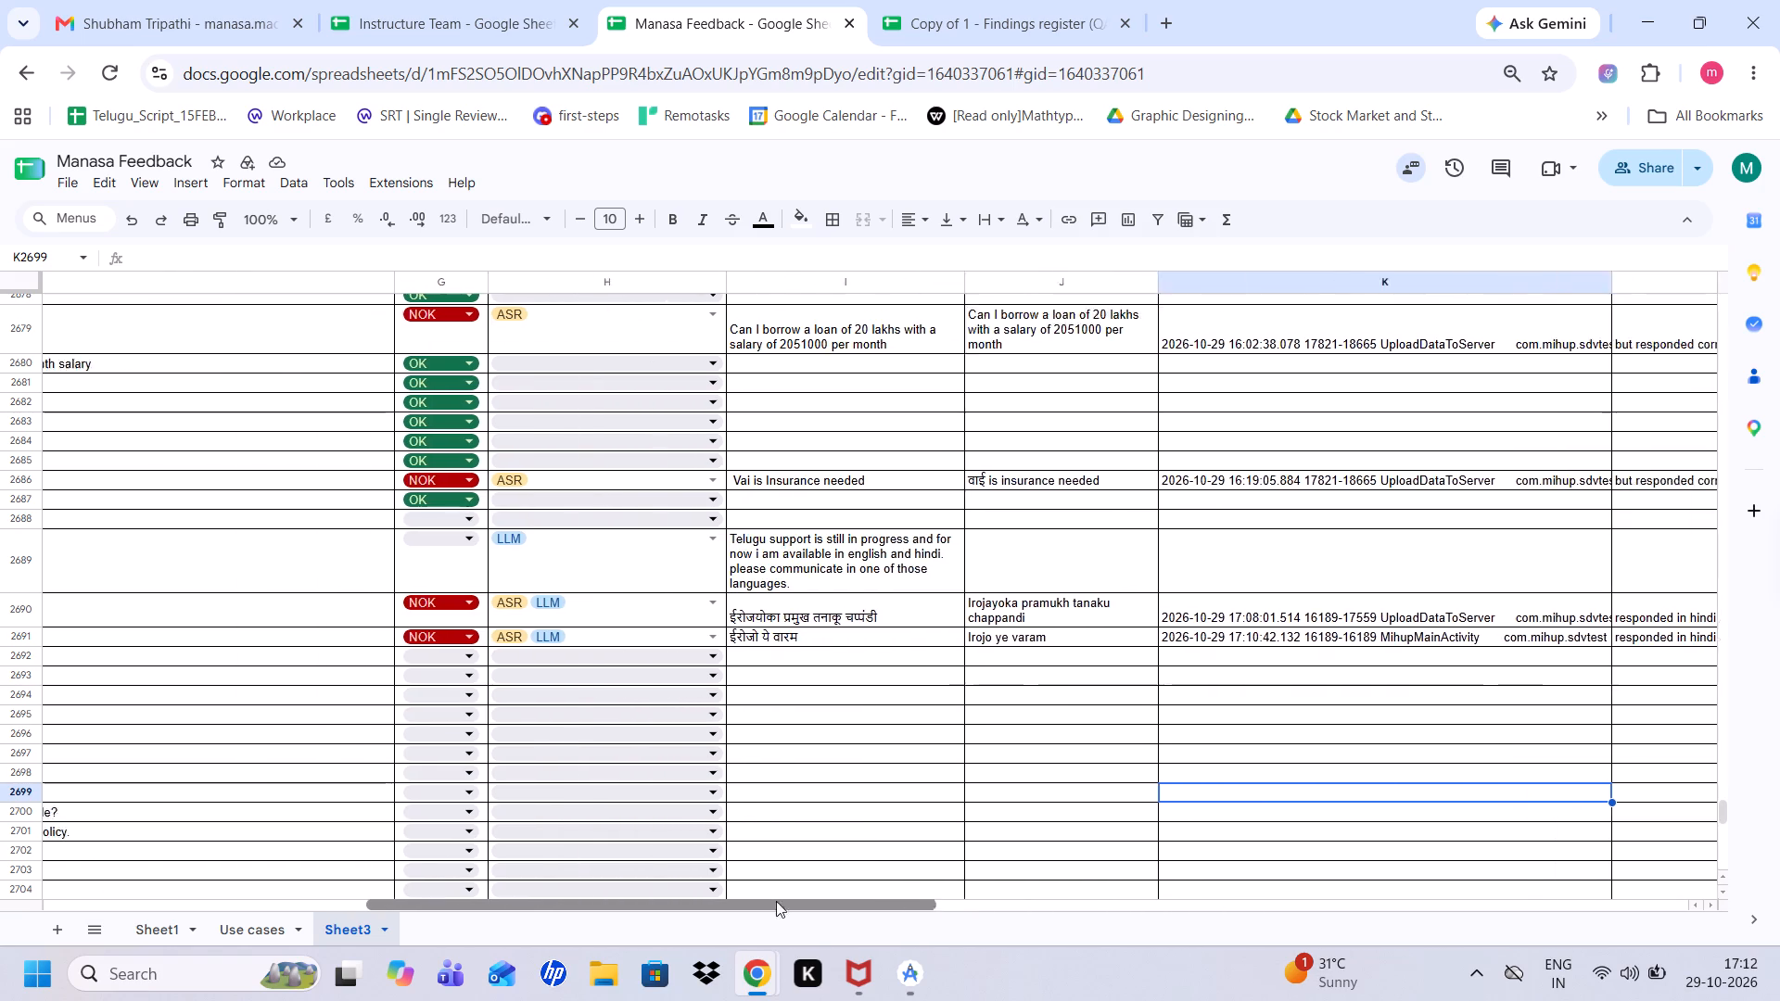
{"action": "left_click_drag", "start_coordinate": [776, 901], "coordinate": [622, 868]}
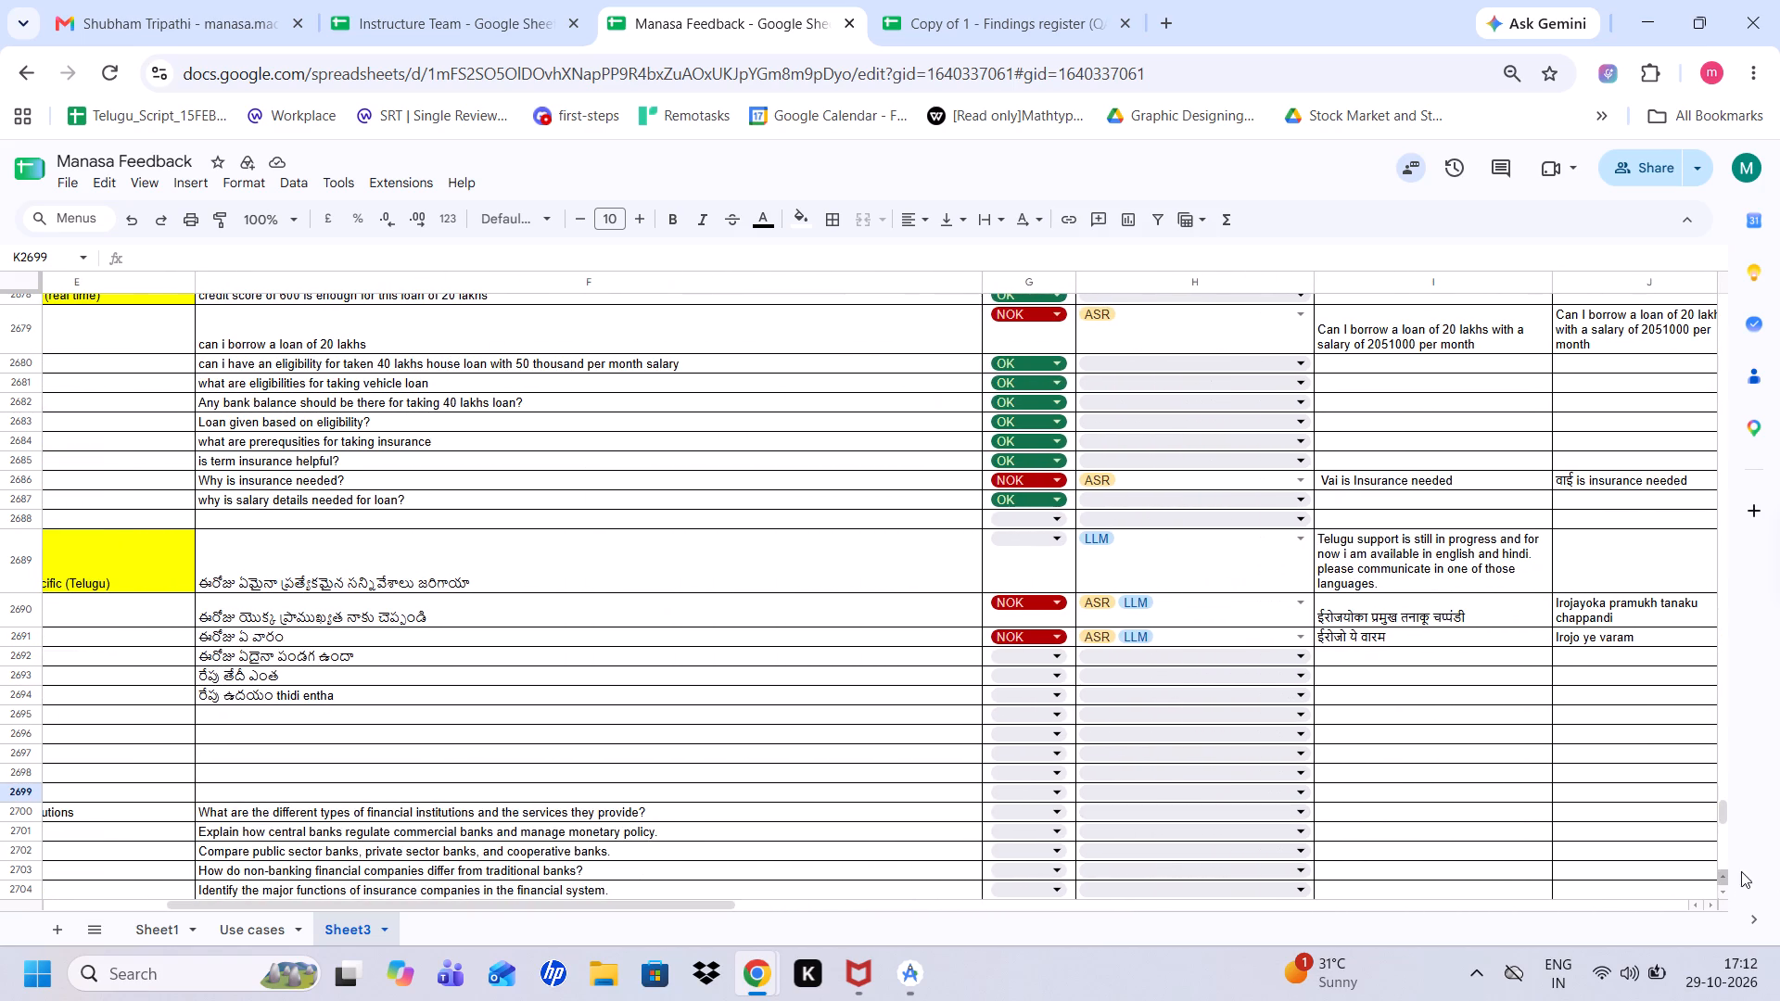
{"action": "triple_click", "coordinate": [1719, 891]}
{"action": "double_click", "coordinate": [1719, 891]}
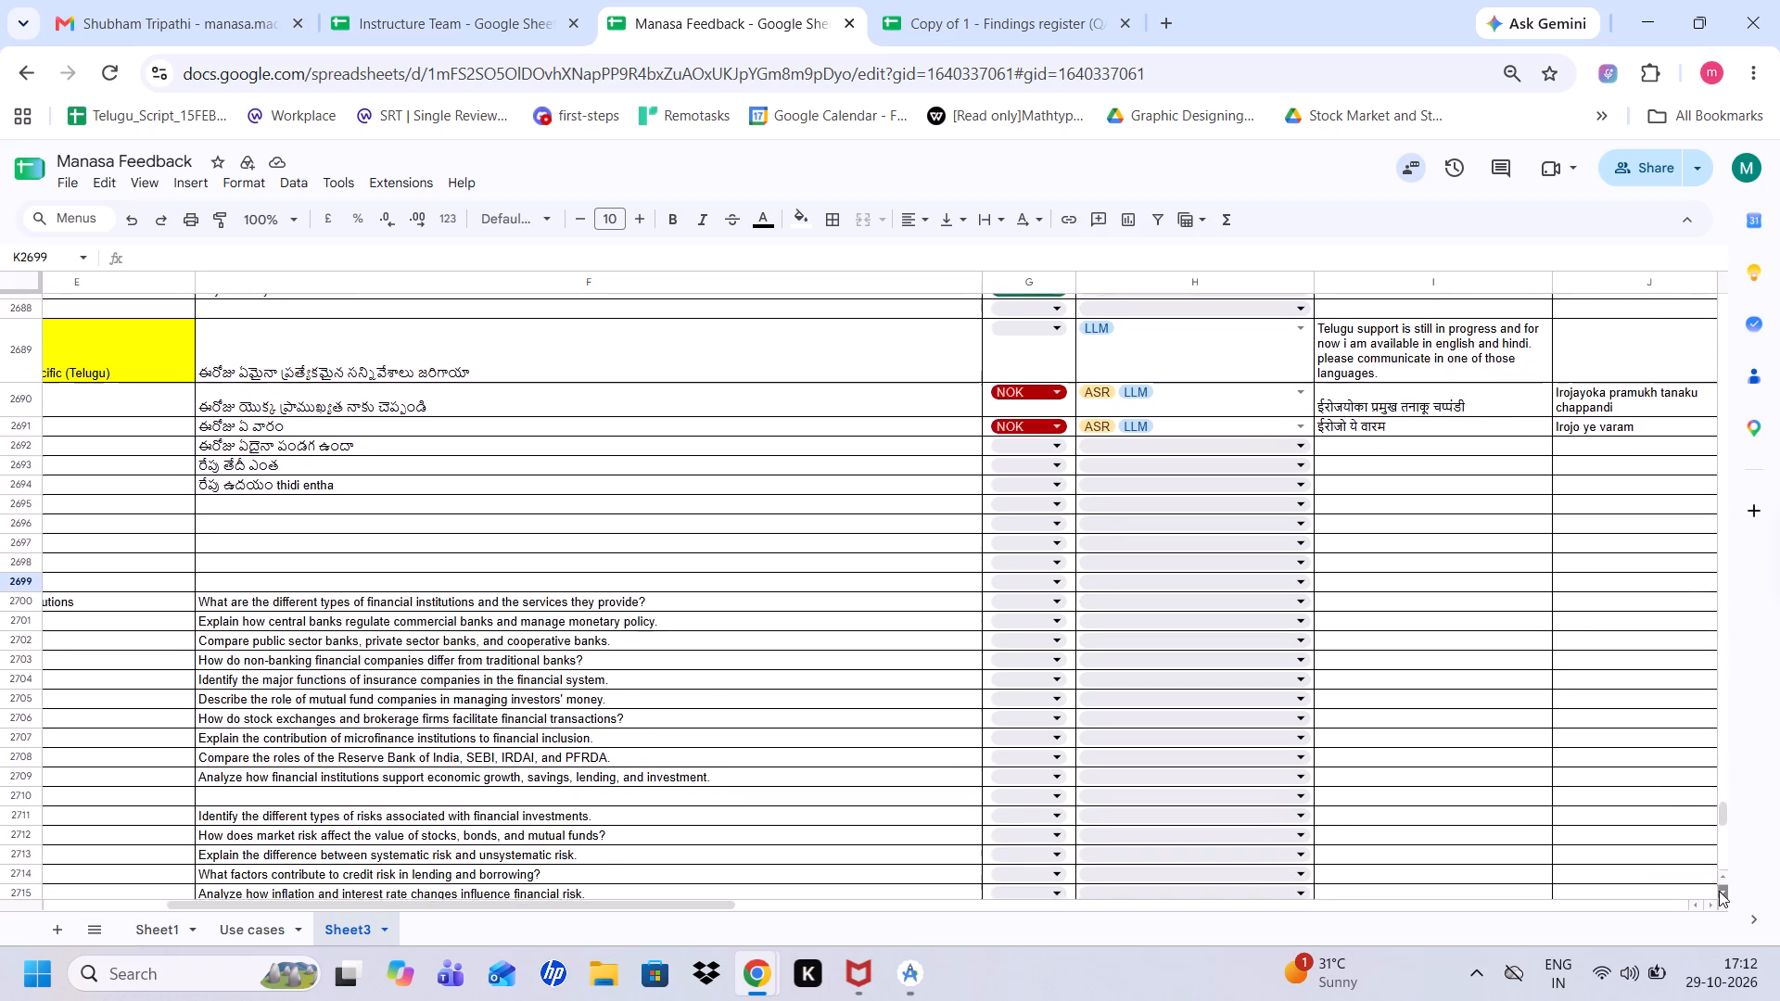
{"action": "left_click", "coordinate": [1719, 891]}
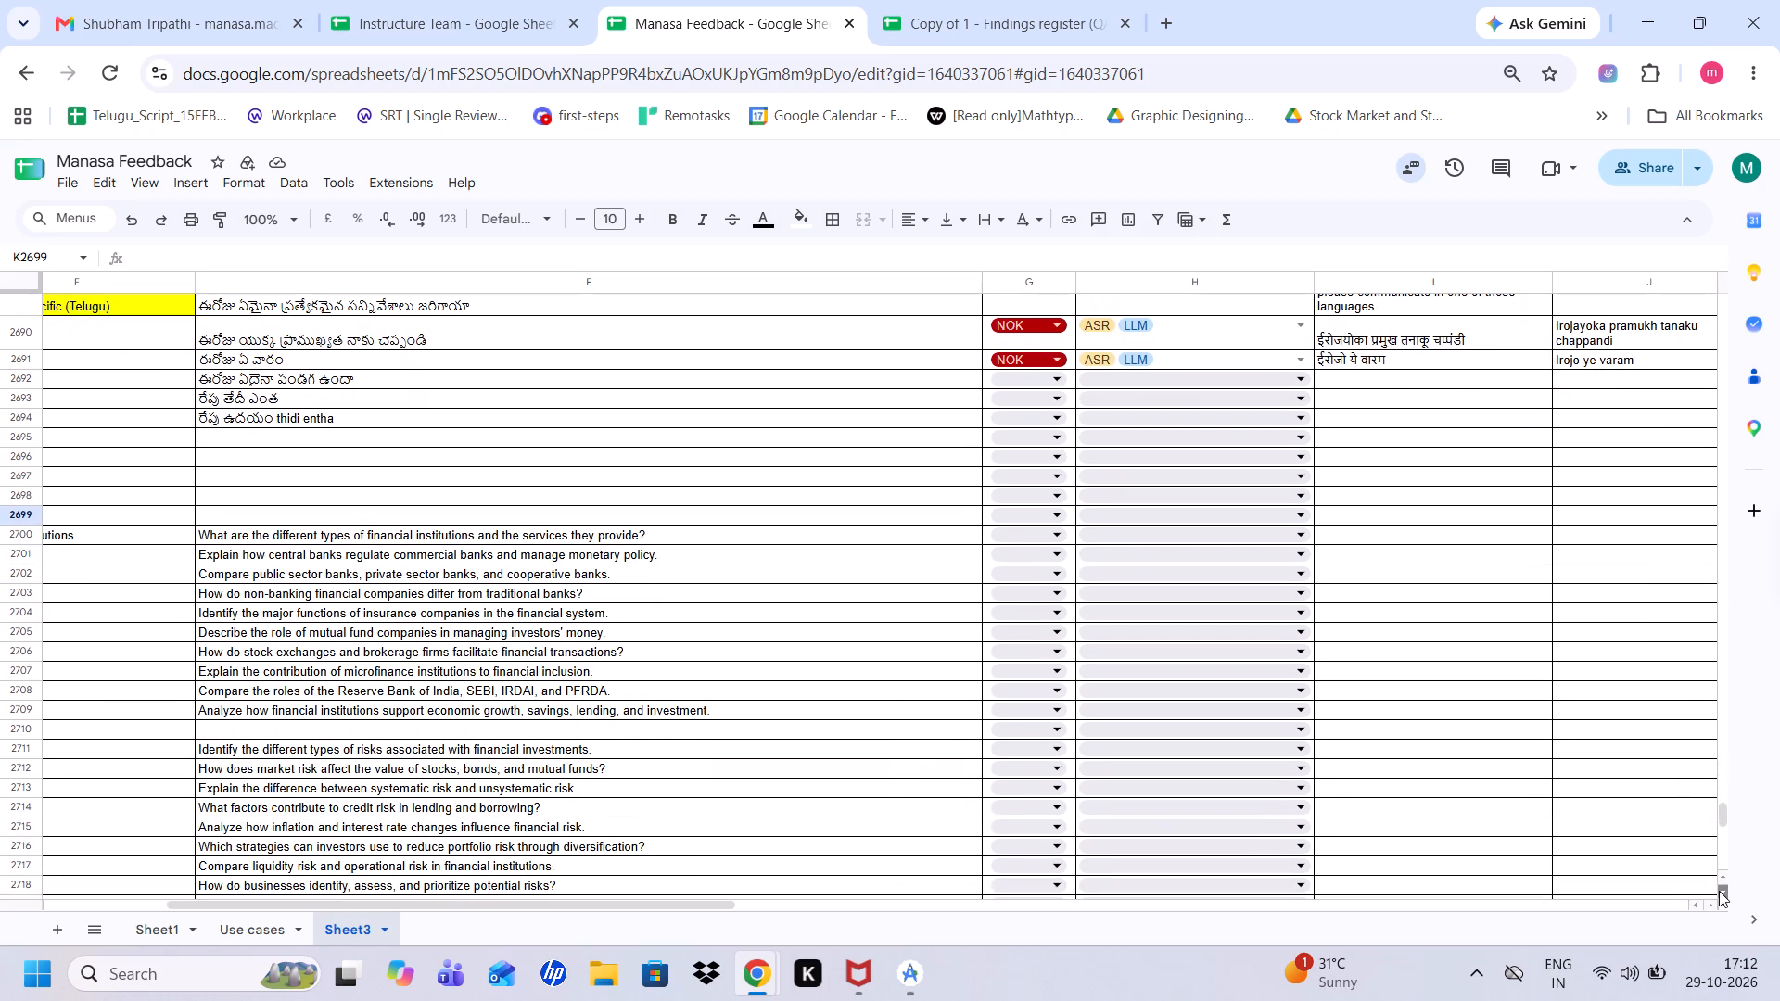
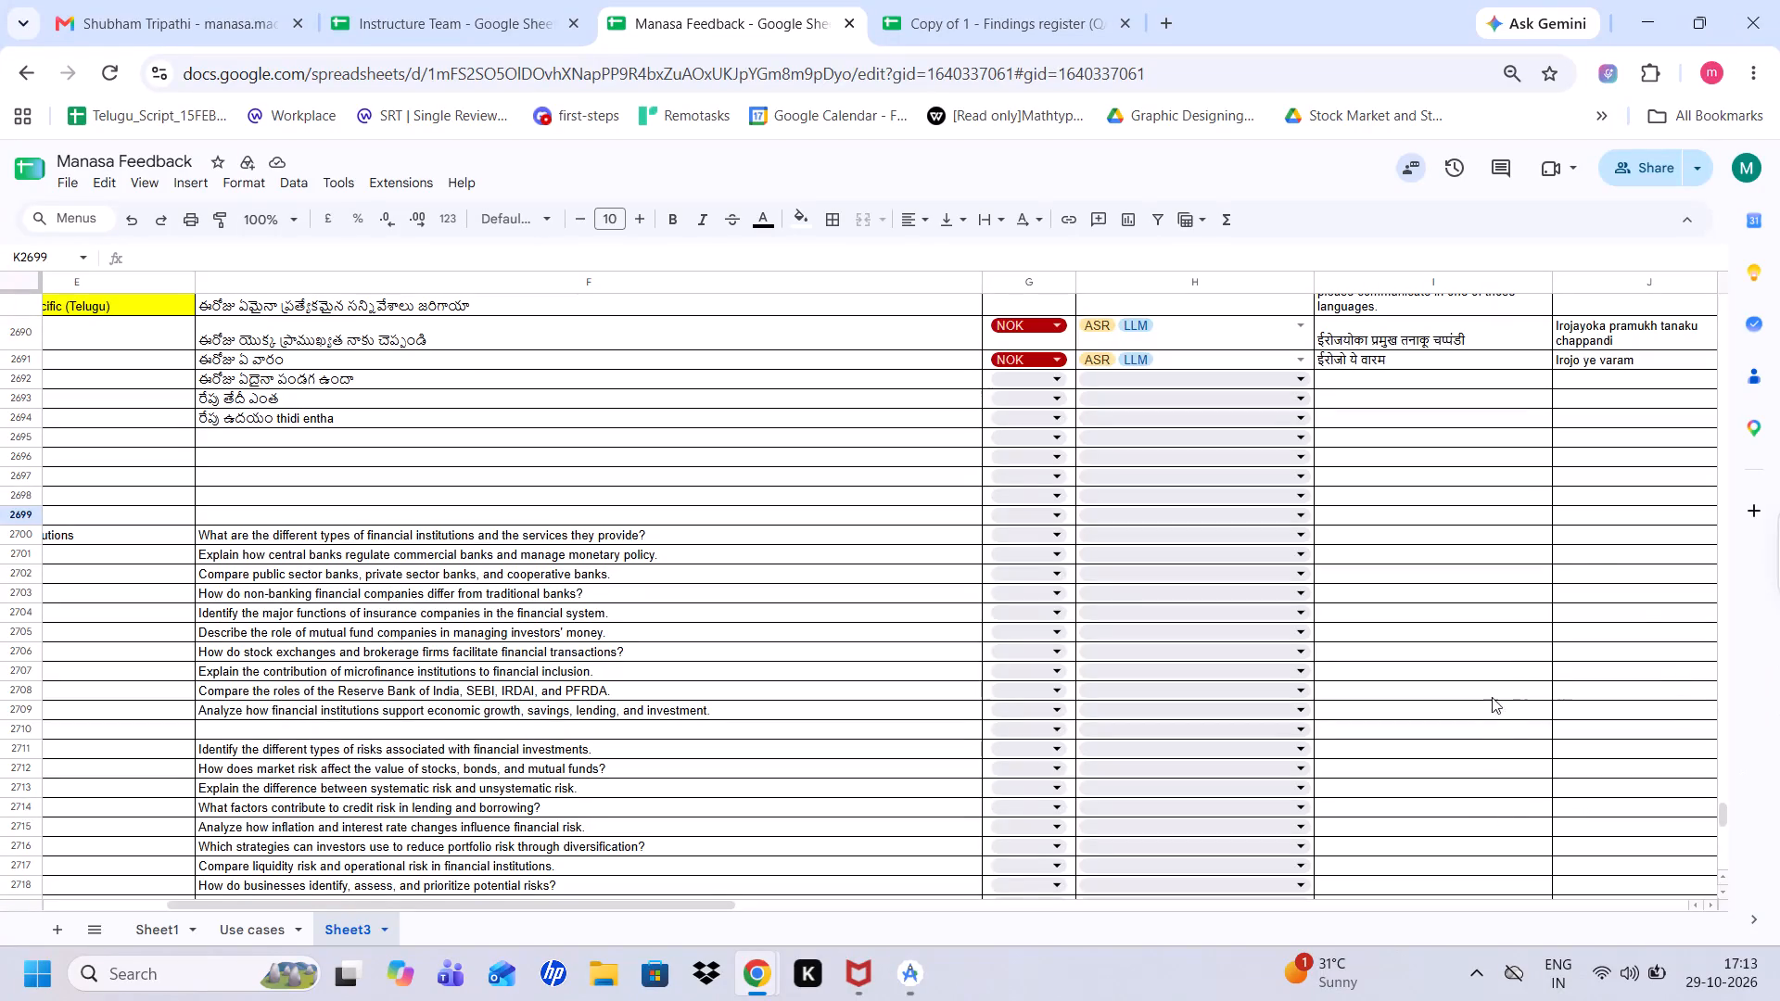
Copy the Telugu-support-in-progress response text from column I of row 2689 into column I of row 2692.
{"action": "left_click", "coordinate": [1564, 549]}
{"action": "key", "text": "Up"}
{"action": "key", "text": "Up"}
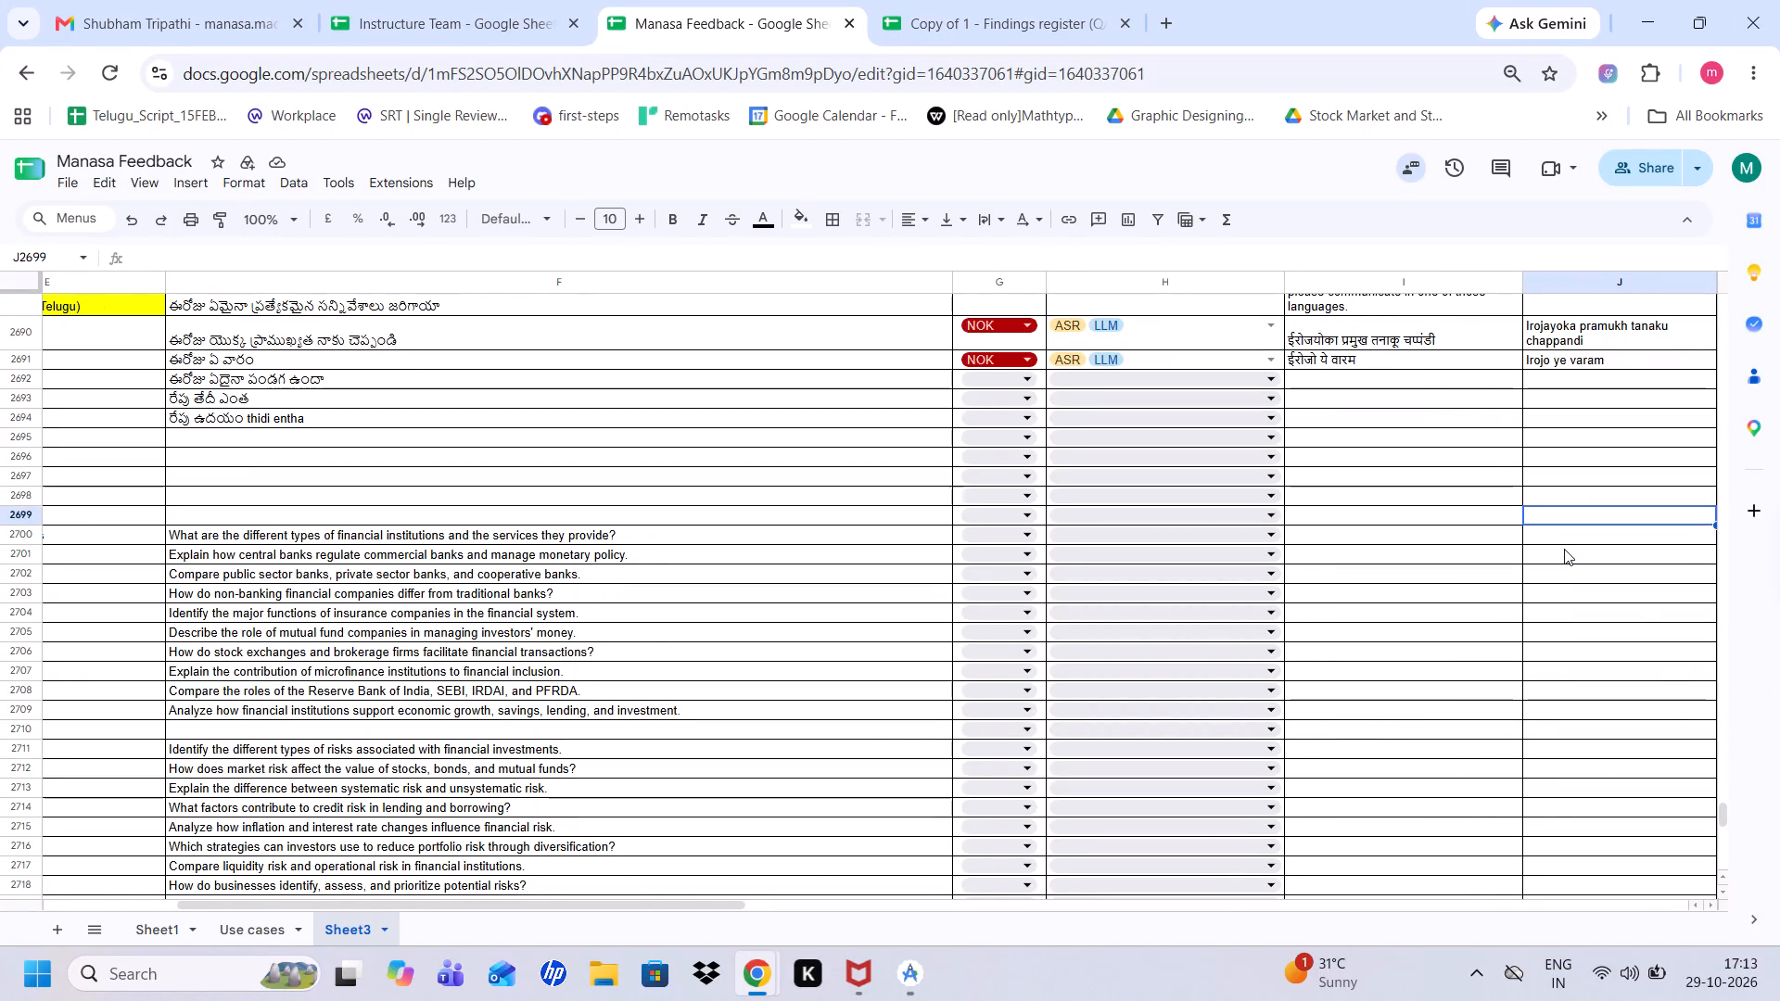
{"action": "key", "text": "Up"}
{"action": "key", "text": "Up"}
{"action": "key", "text": "Up"}
{"action": "key", "text": "Up"}
{"action": "key", "text": "Up"}
{"action": "key", "text": "Up"}
{"action": "key", "text": "Up"}
{"action": "key", "text": "Up"}
{"action": "key", "text": "Up"}
{"action": "key", "text": "Up"}
{"action": "key", "text": "Up"}
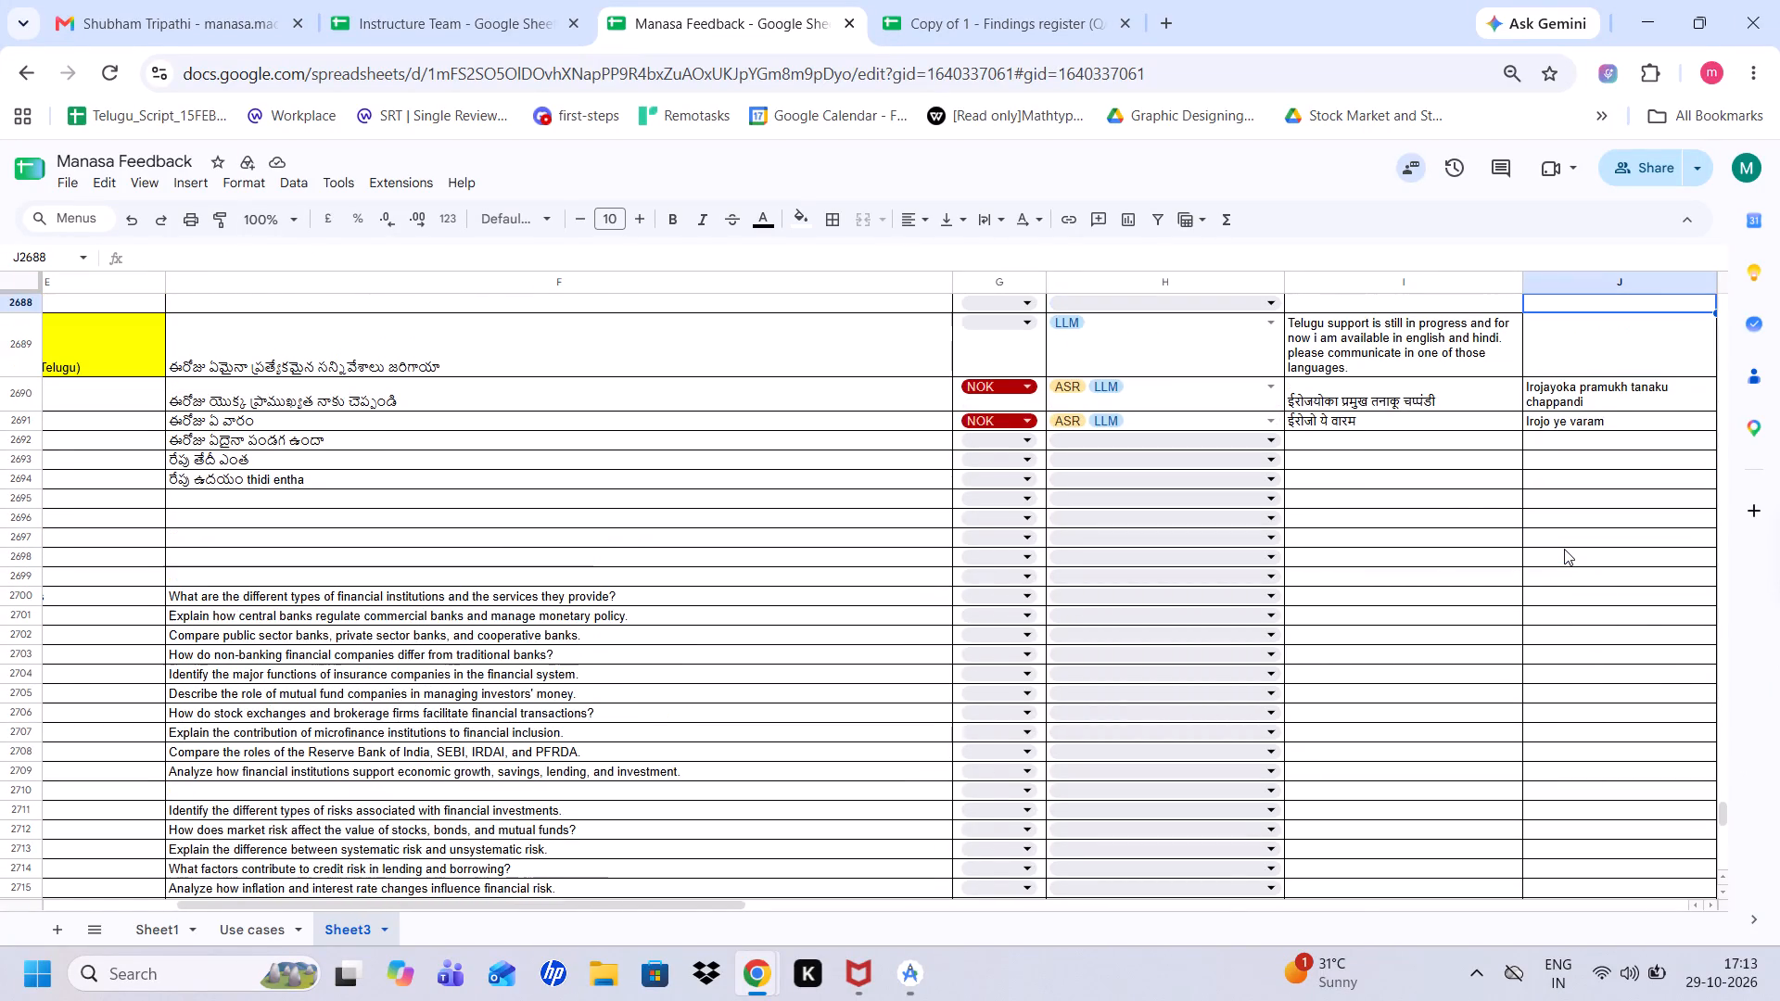
{"action": "left_click", "coordinate": [1391, 364]}
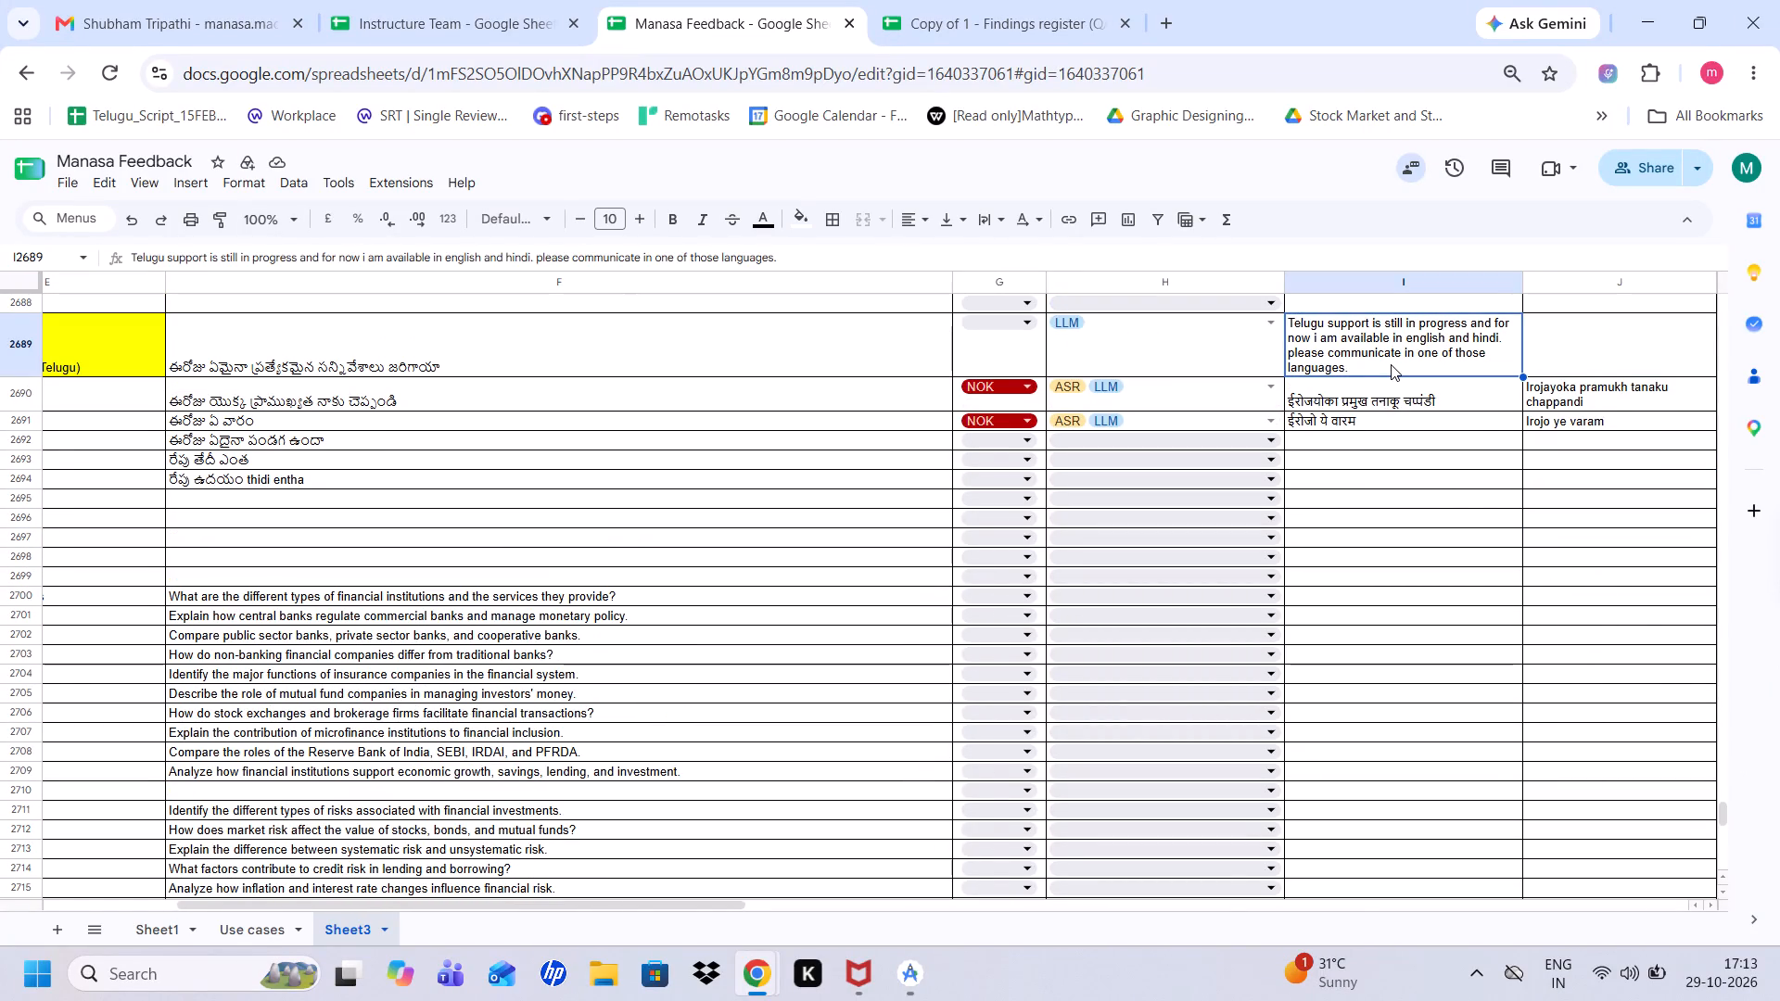
{"action": "key", "text": "ctrl+c"}
{"action": "double_click", "coordinate": [1355, 437]}
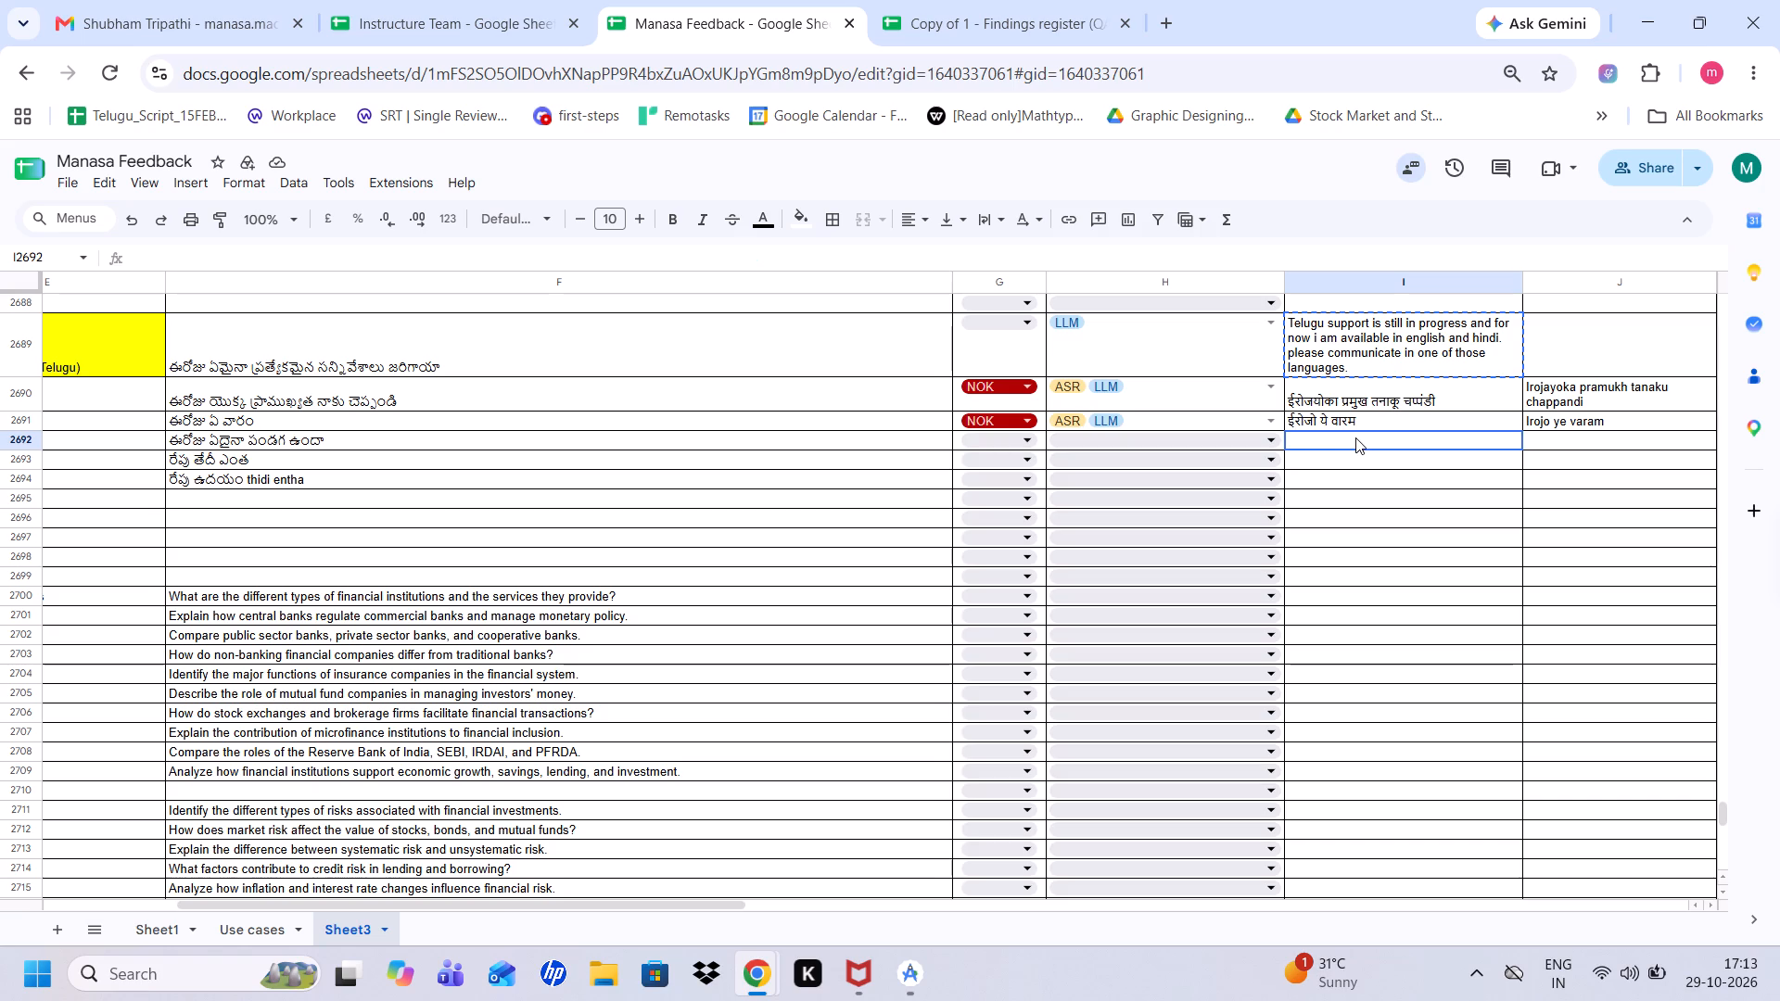
{"action": "key", "text": "ctrl+v"}
{"action": "left_click", "coordinate": [1342, 519]}
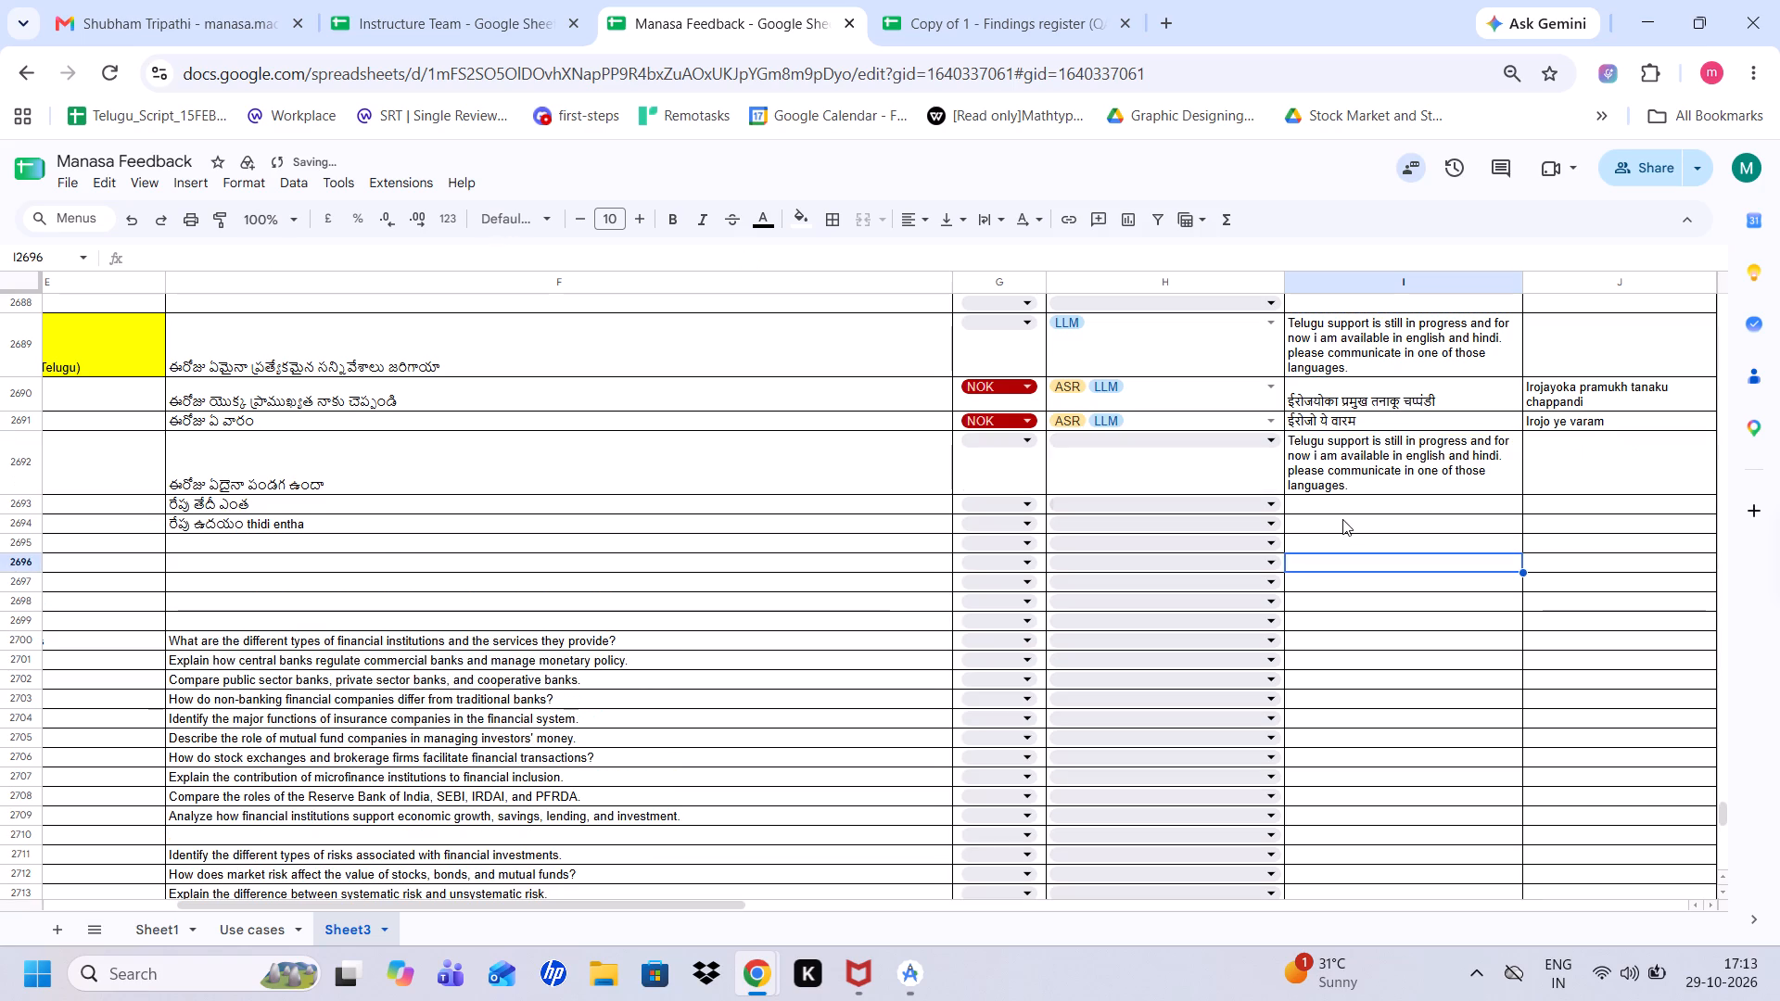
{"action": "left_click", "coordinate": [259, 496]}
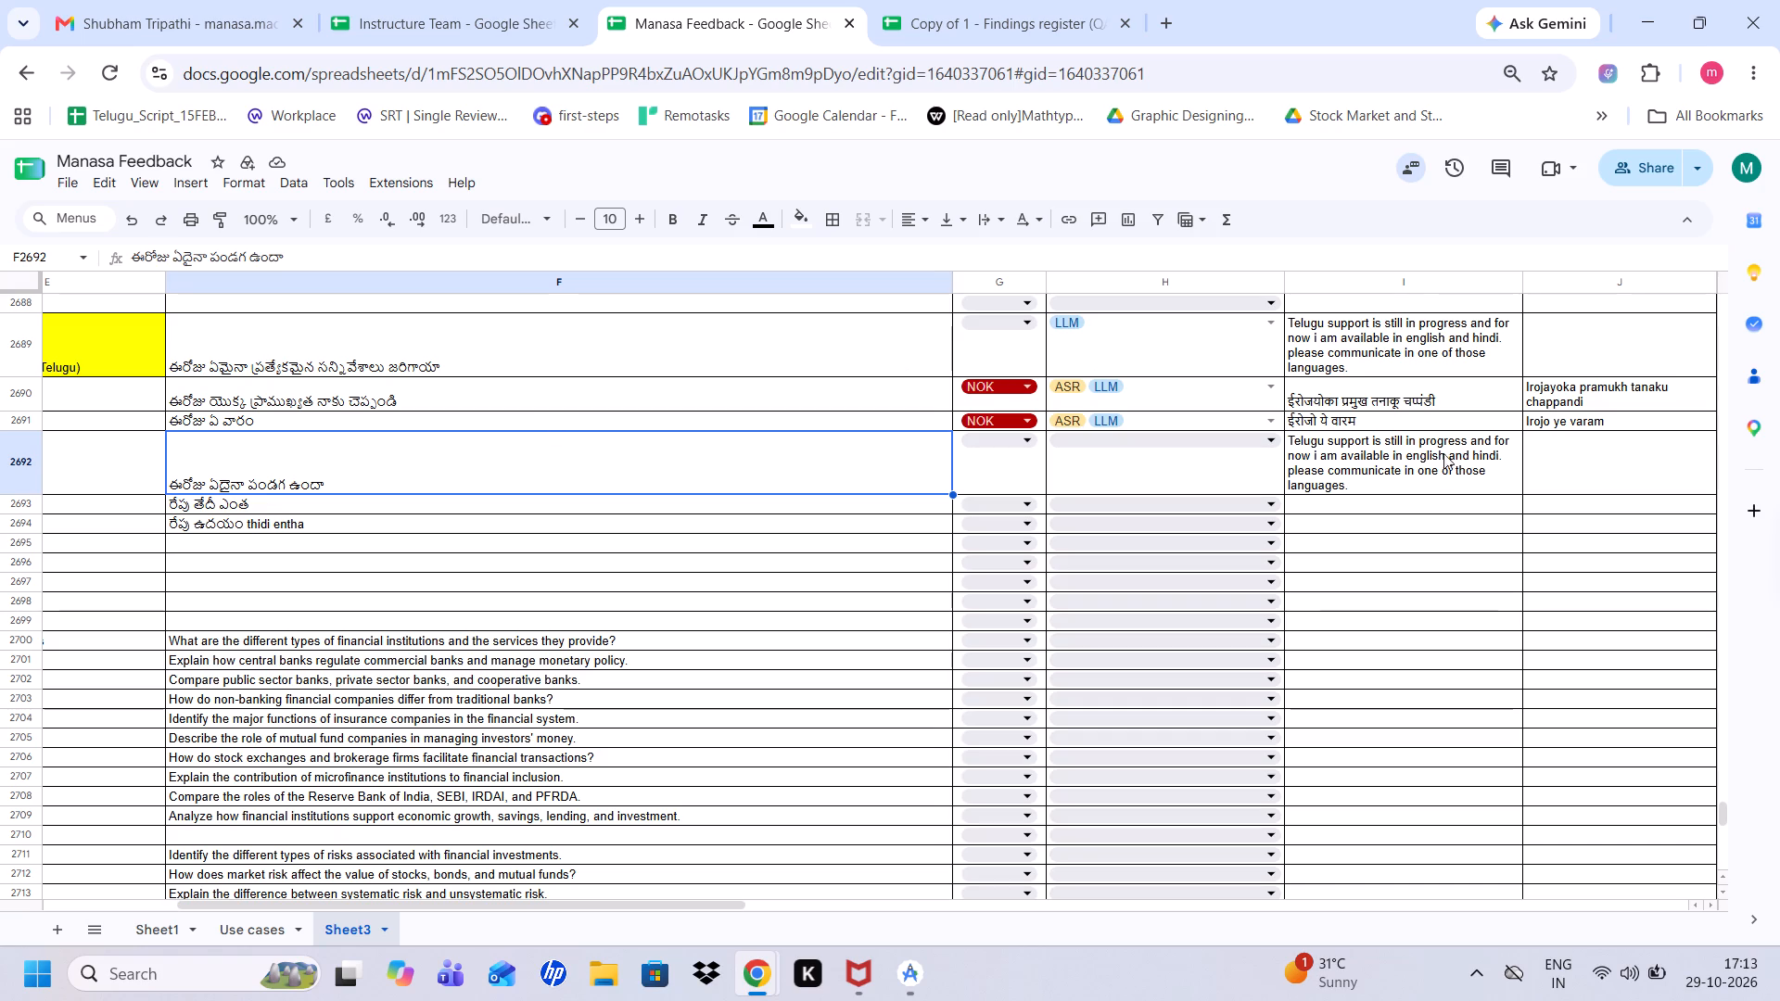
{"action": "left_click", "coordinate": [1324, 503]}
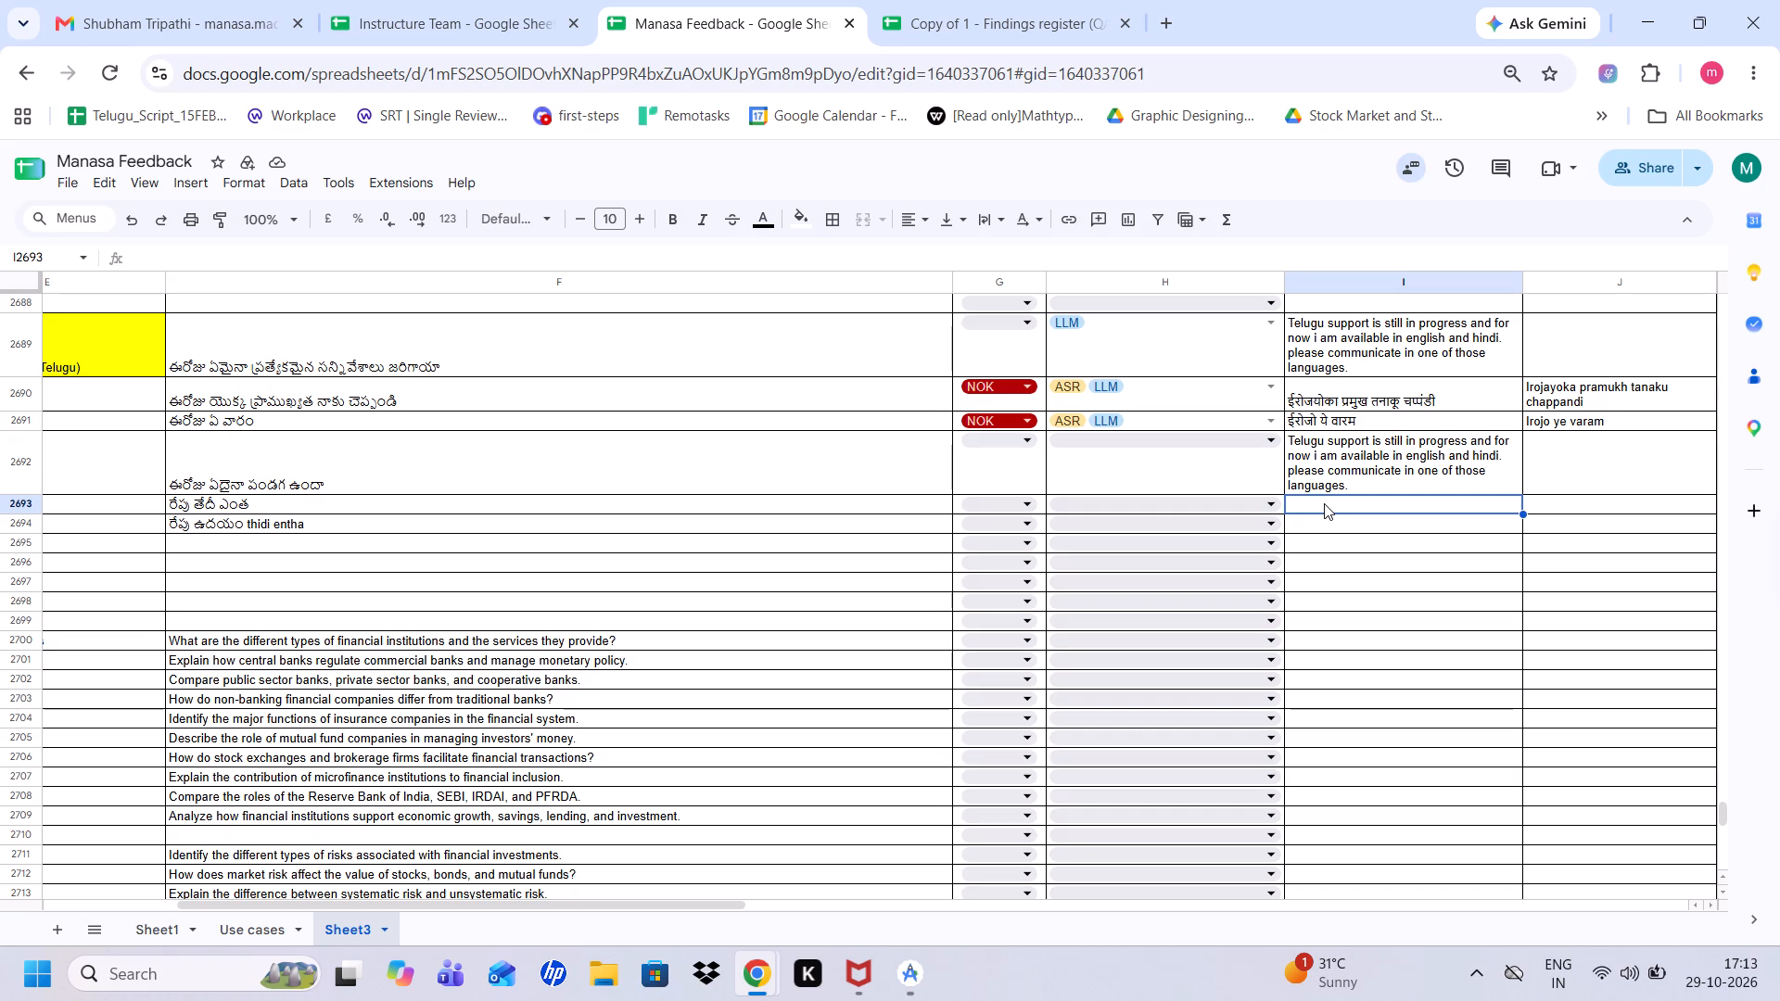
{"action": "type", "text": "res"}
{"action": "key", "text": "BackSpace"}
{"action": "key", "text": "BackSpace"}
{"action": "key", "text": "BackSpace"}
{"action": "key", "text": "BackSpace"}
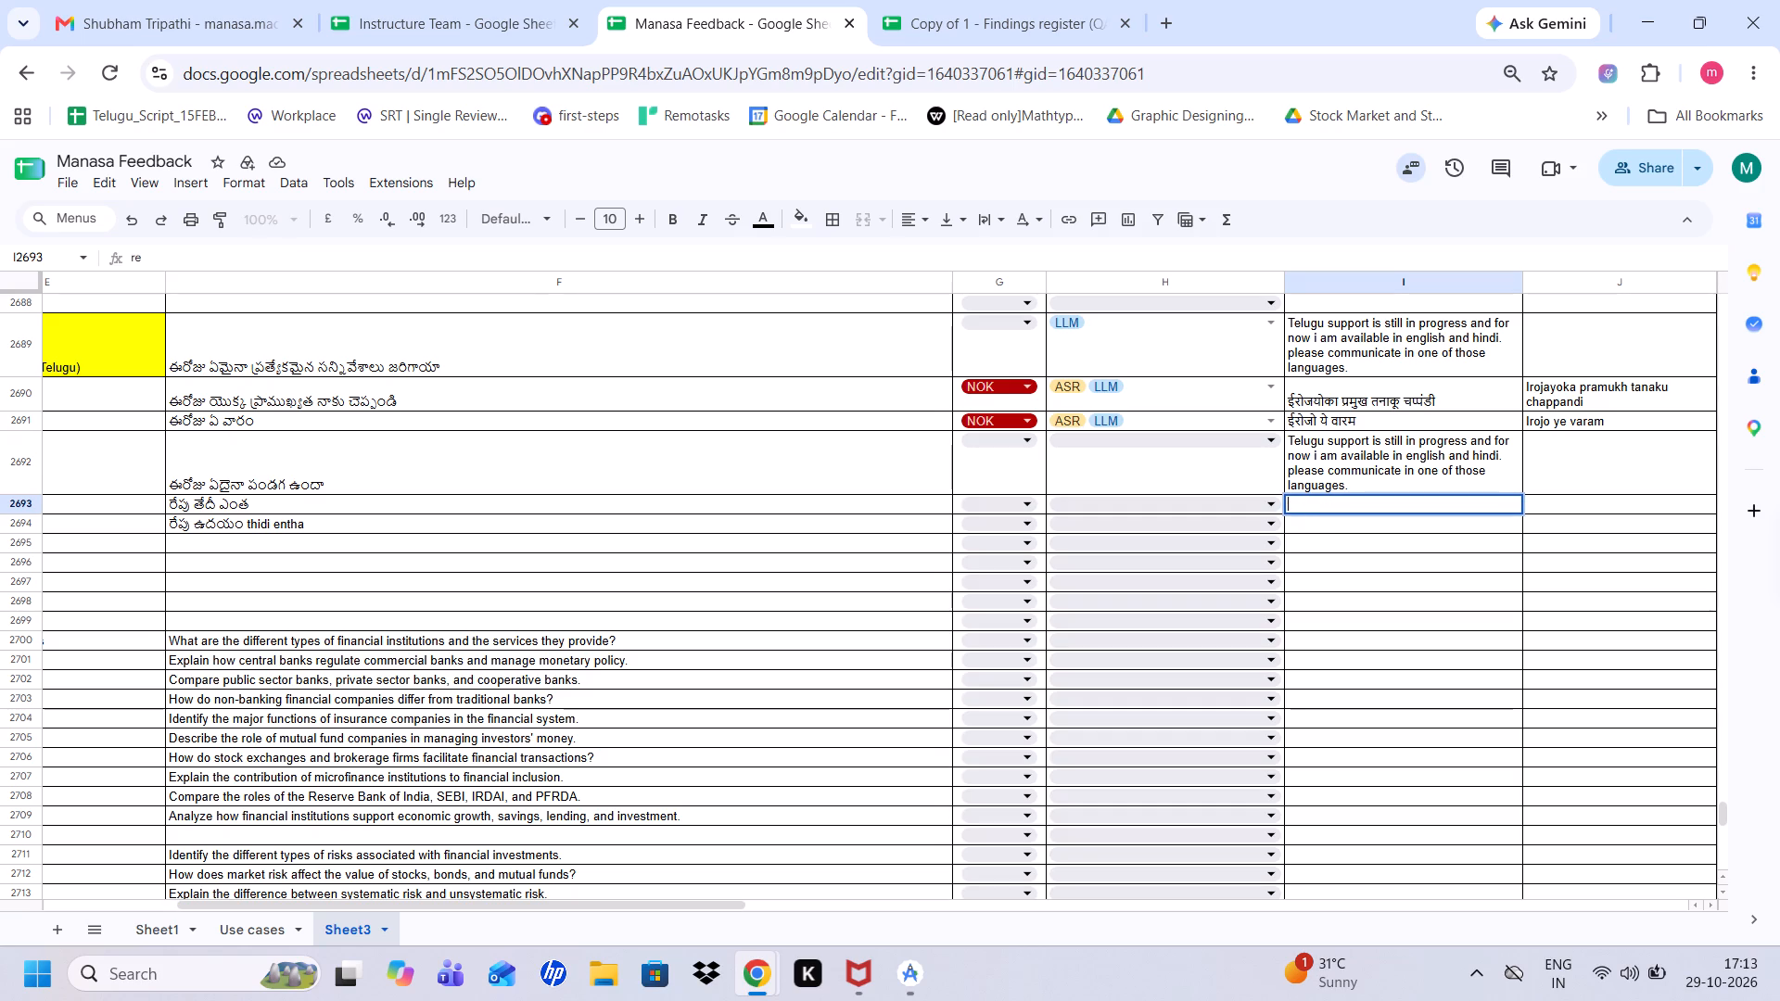
Rate the question in row 2693 as NOK and set its issue categories to ASR and LLM.
{"action": "left_click", "coordinate": [1026, 505]}
{"action": "left_click", "coordinate": [990, 559]}
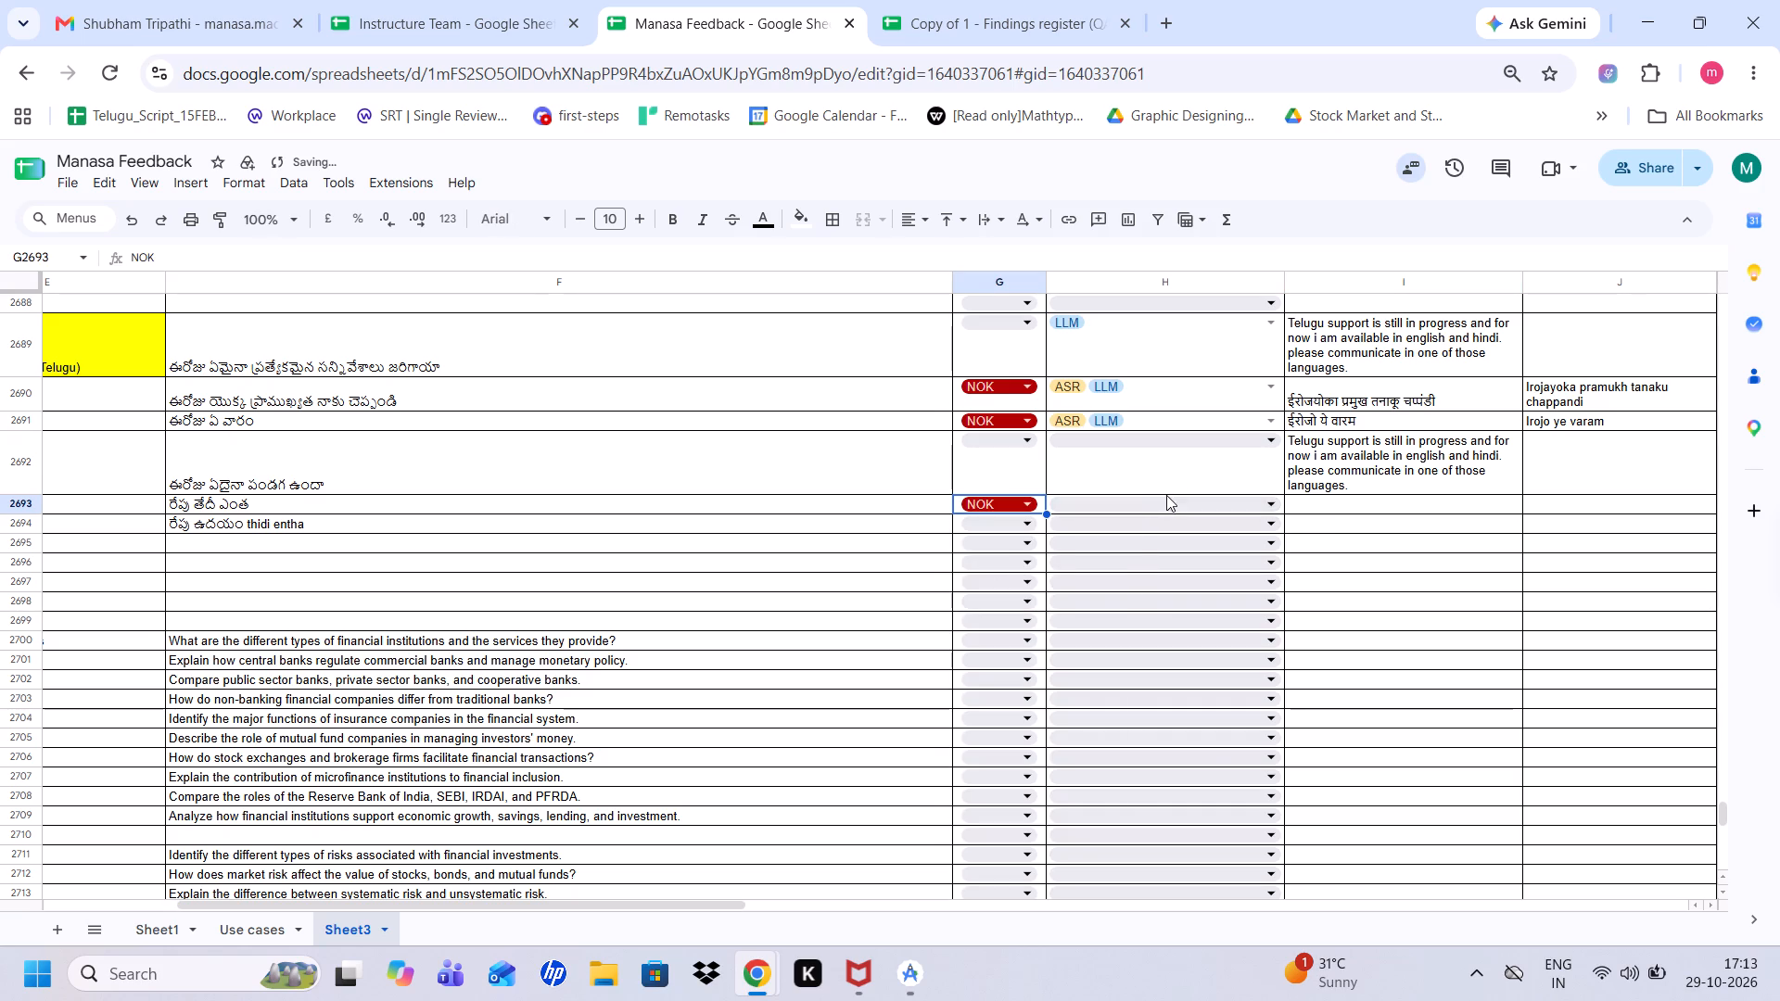
{"action": "left_click", "coordinate": [1158, 510]}
{"action": "left_click", "coordinate": [1099, 572]}
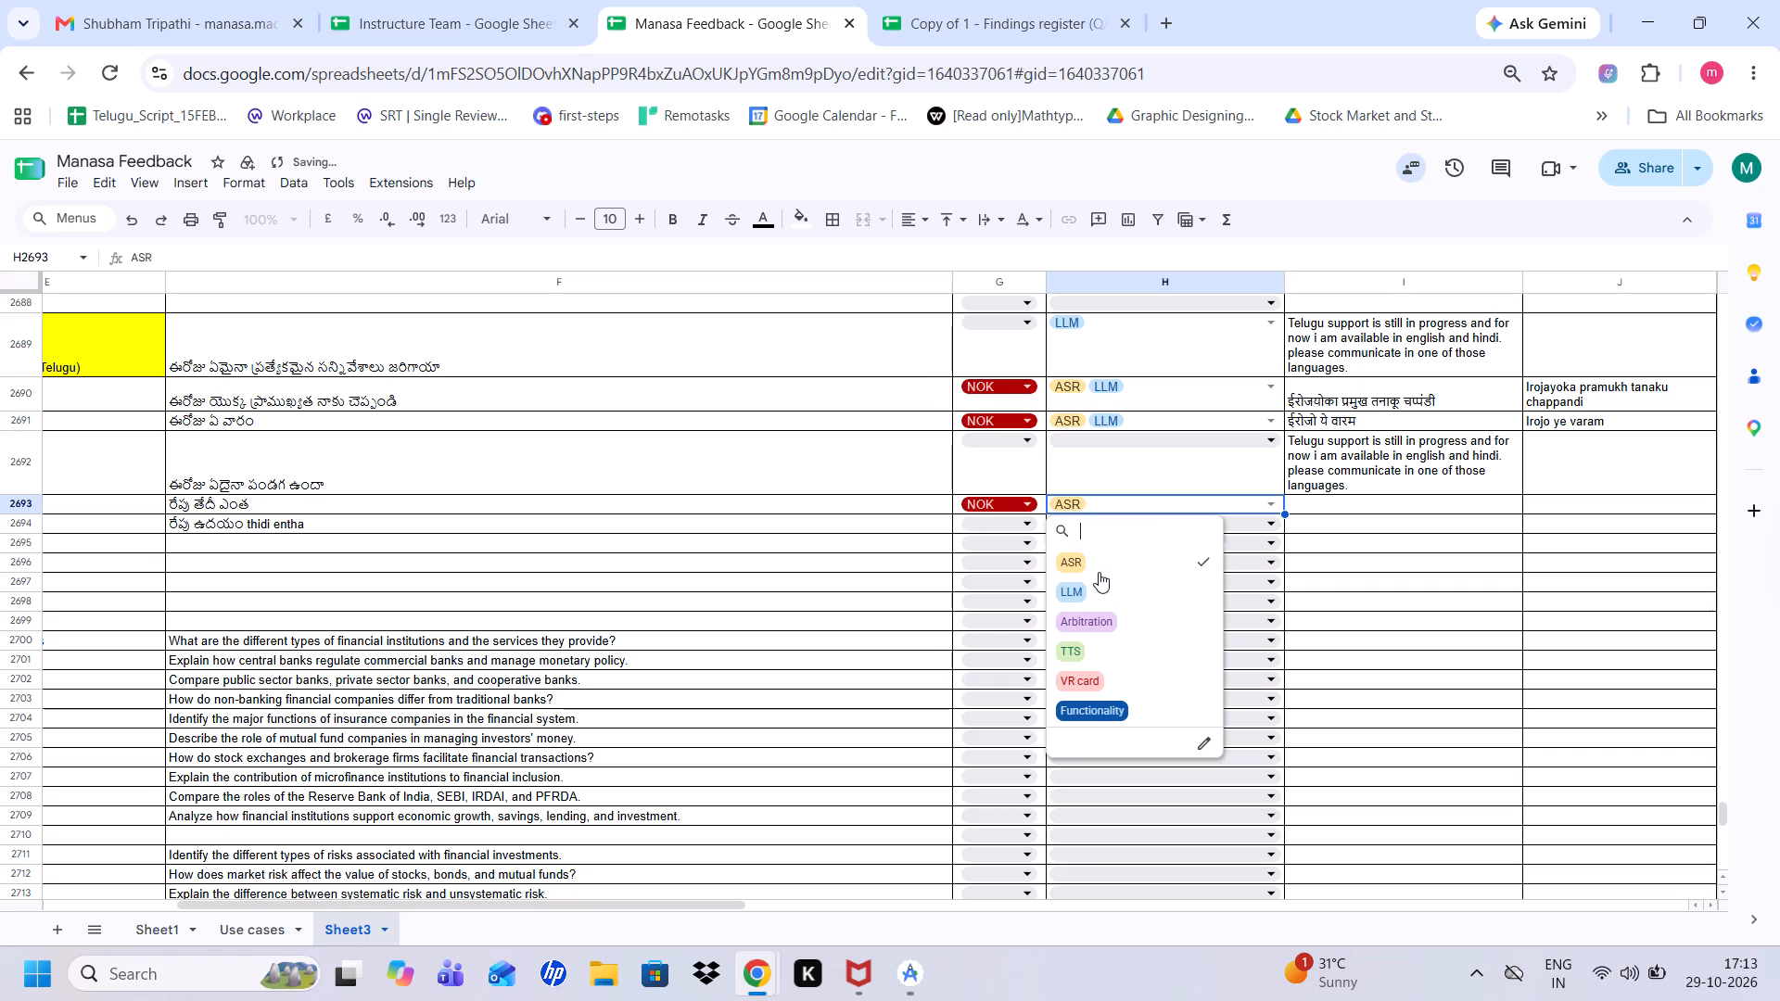
{"action": "left_click", "coordinate": [1083, 588]}
{"action": "left_click", "coordinate": [1430, 587]}
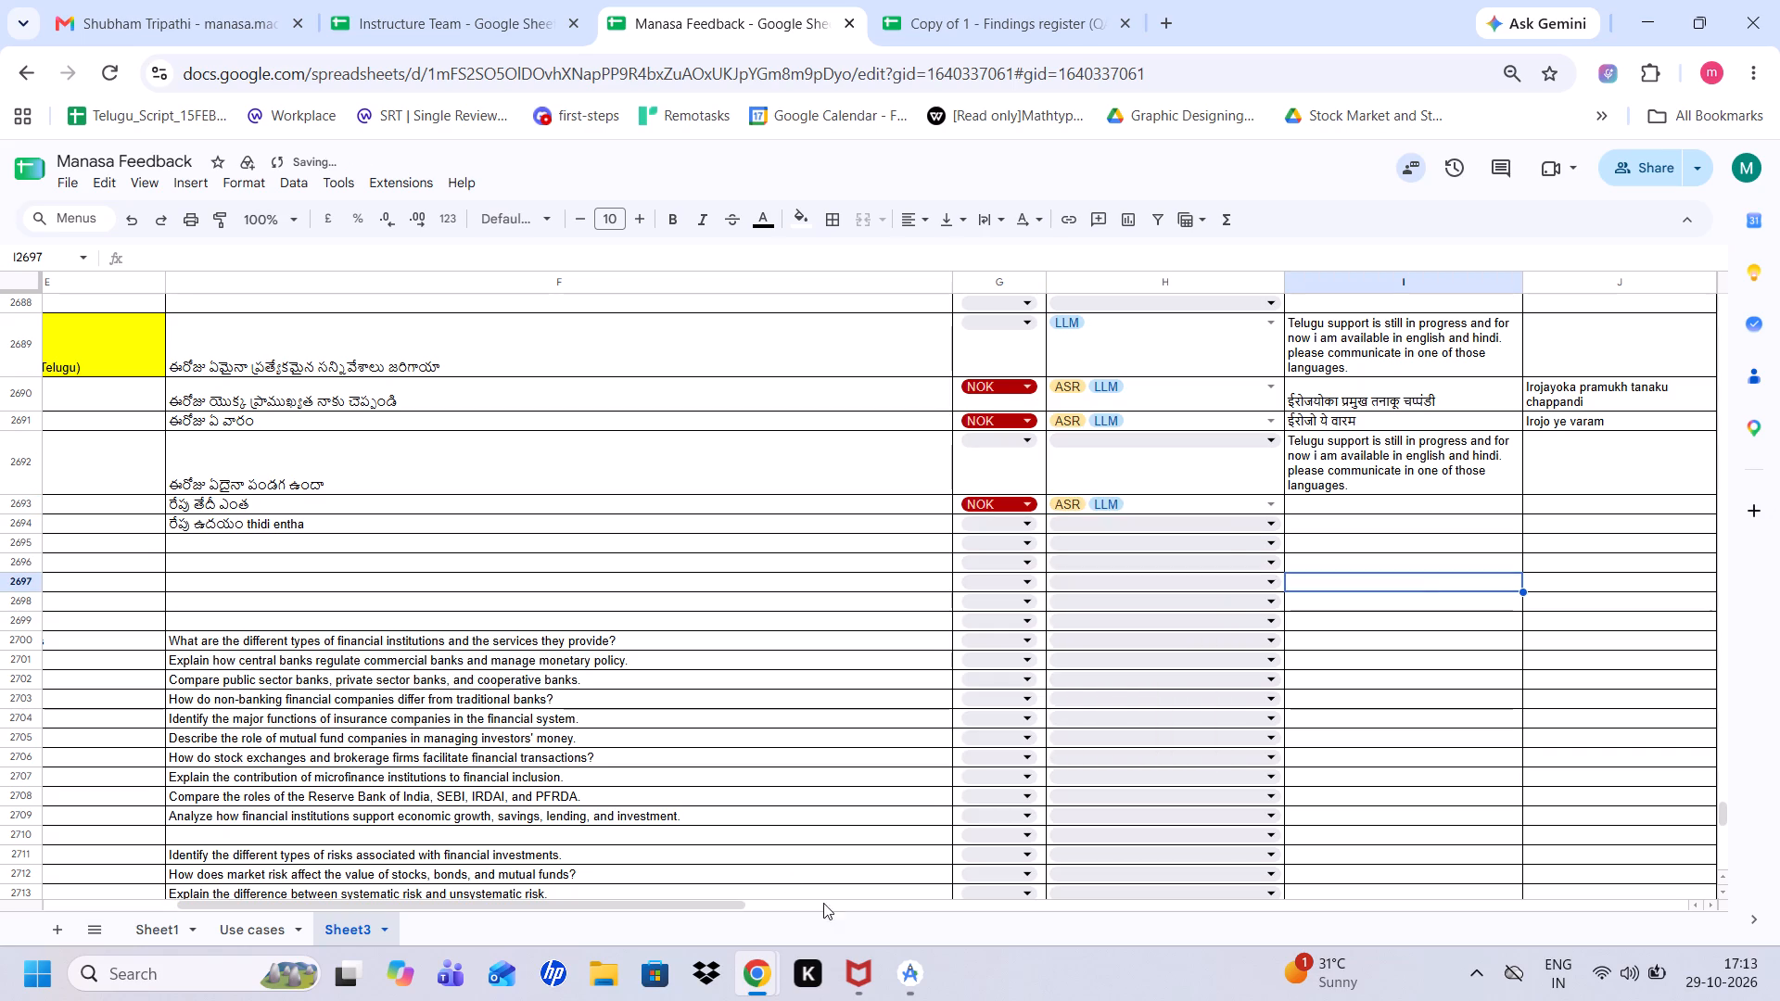
Copy the cloud Devanagari transcript "रेपुतेदि यंता" from Android Studio's Logcat into column I of row 2693 in Manasa Feedback.
{"action": "left_click", "coordinate": [902, 995]}
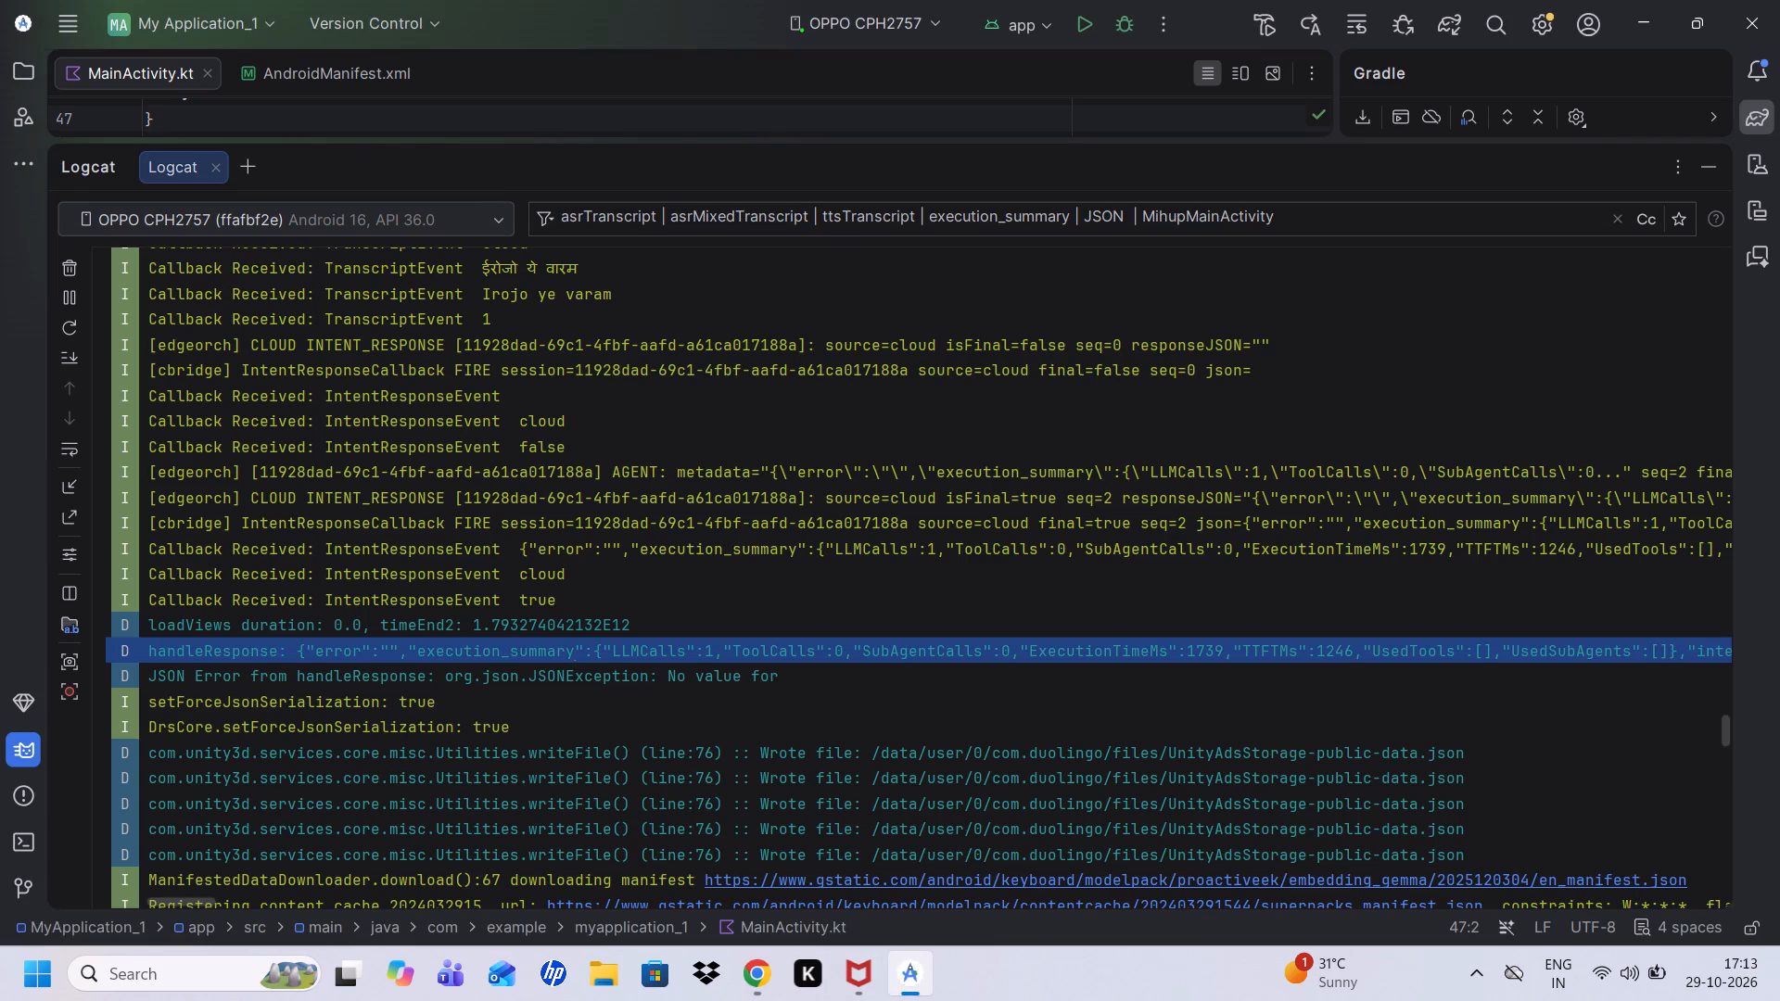
{"action": "left_click_drag", "start_coordinate": [1725, 730], "coordinate": [1724, 778]}
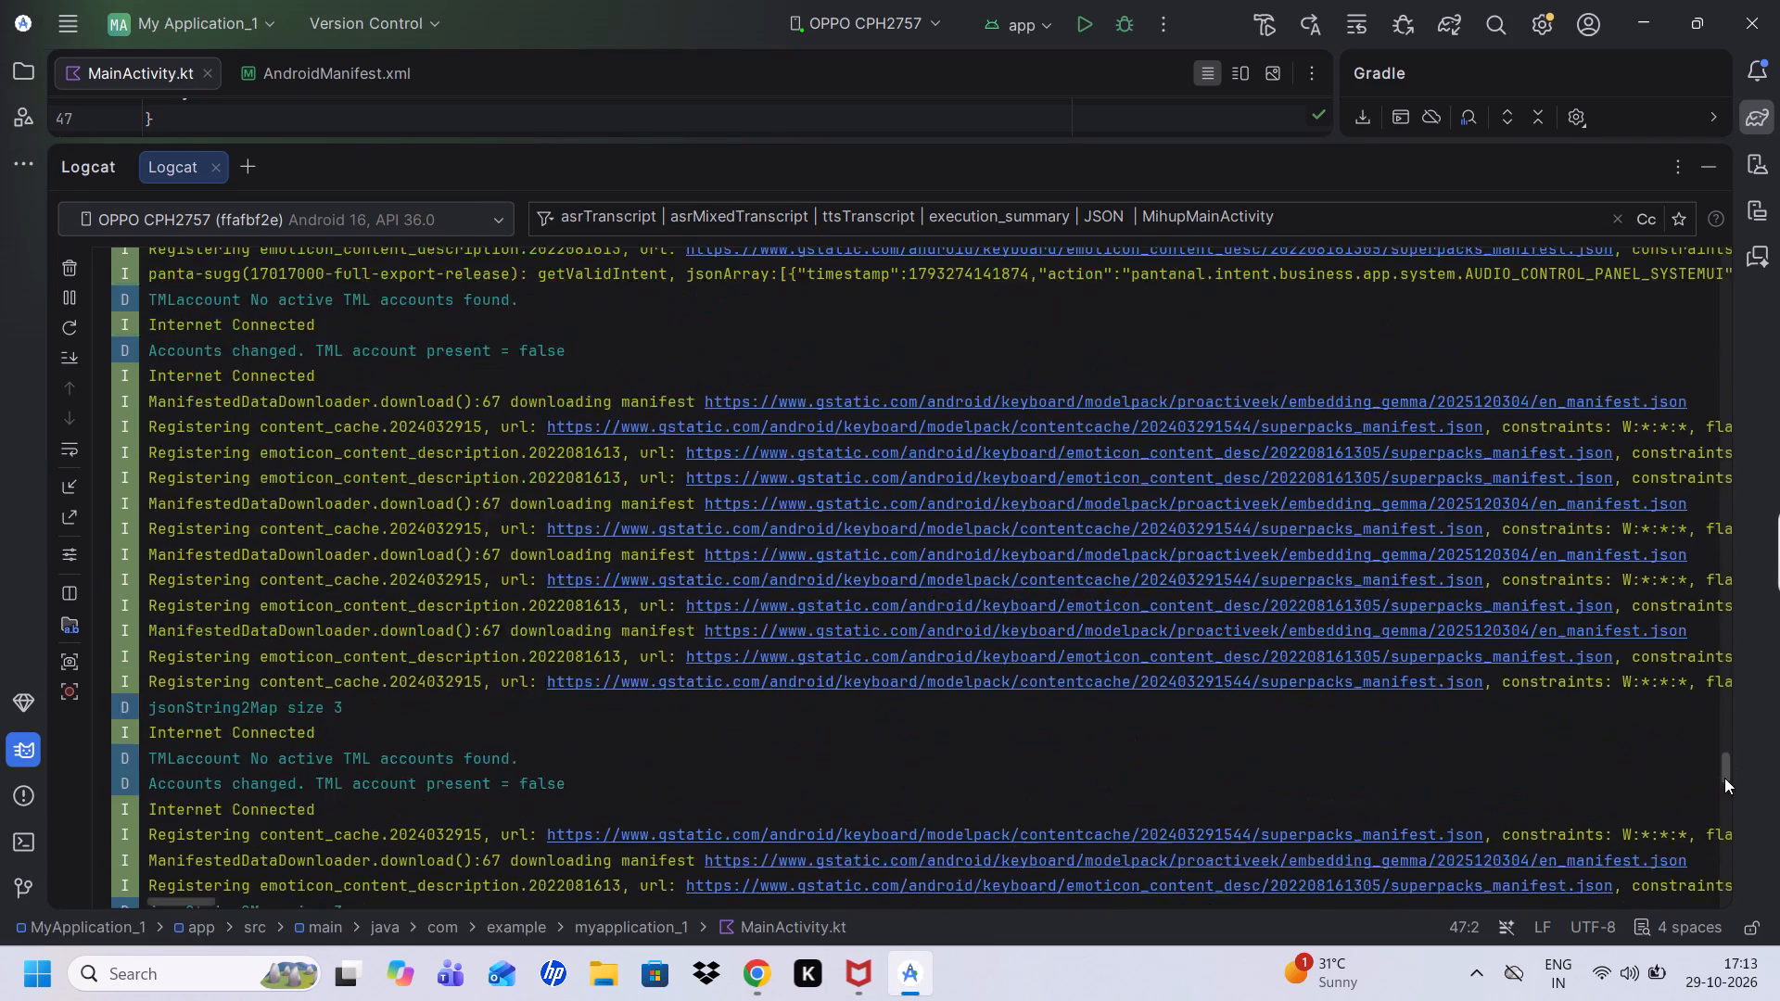
{"action": "left_click_drag", "start_coordinate": [1724, 778], "coordinate": [1716, 898]}
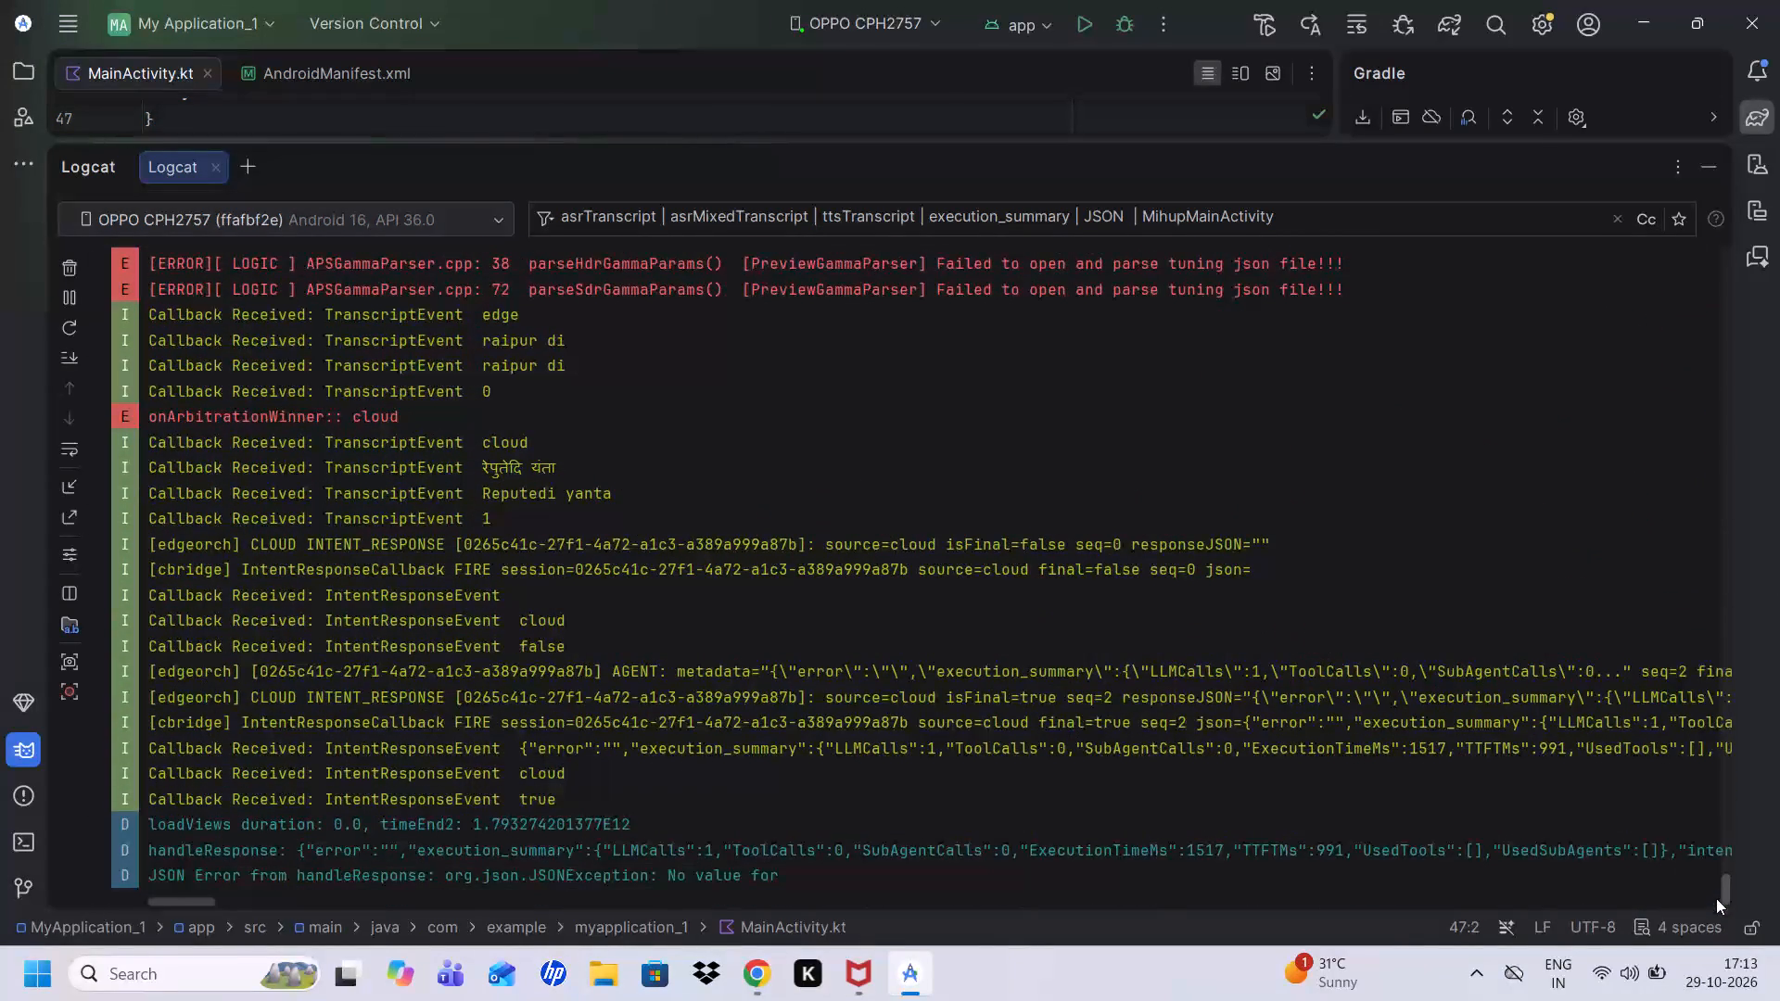
{"action": "left_click_drag", "start_coordinate": [1716, 898], "coordinate": [1716, 918]}
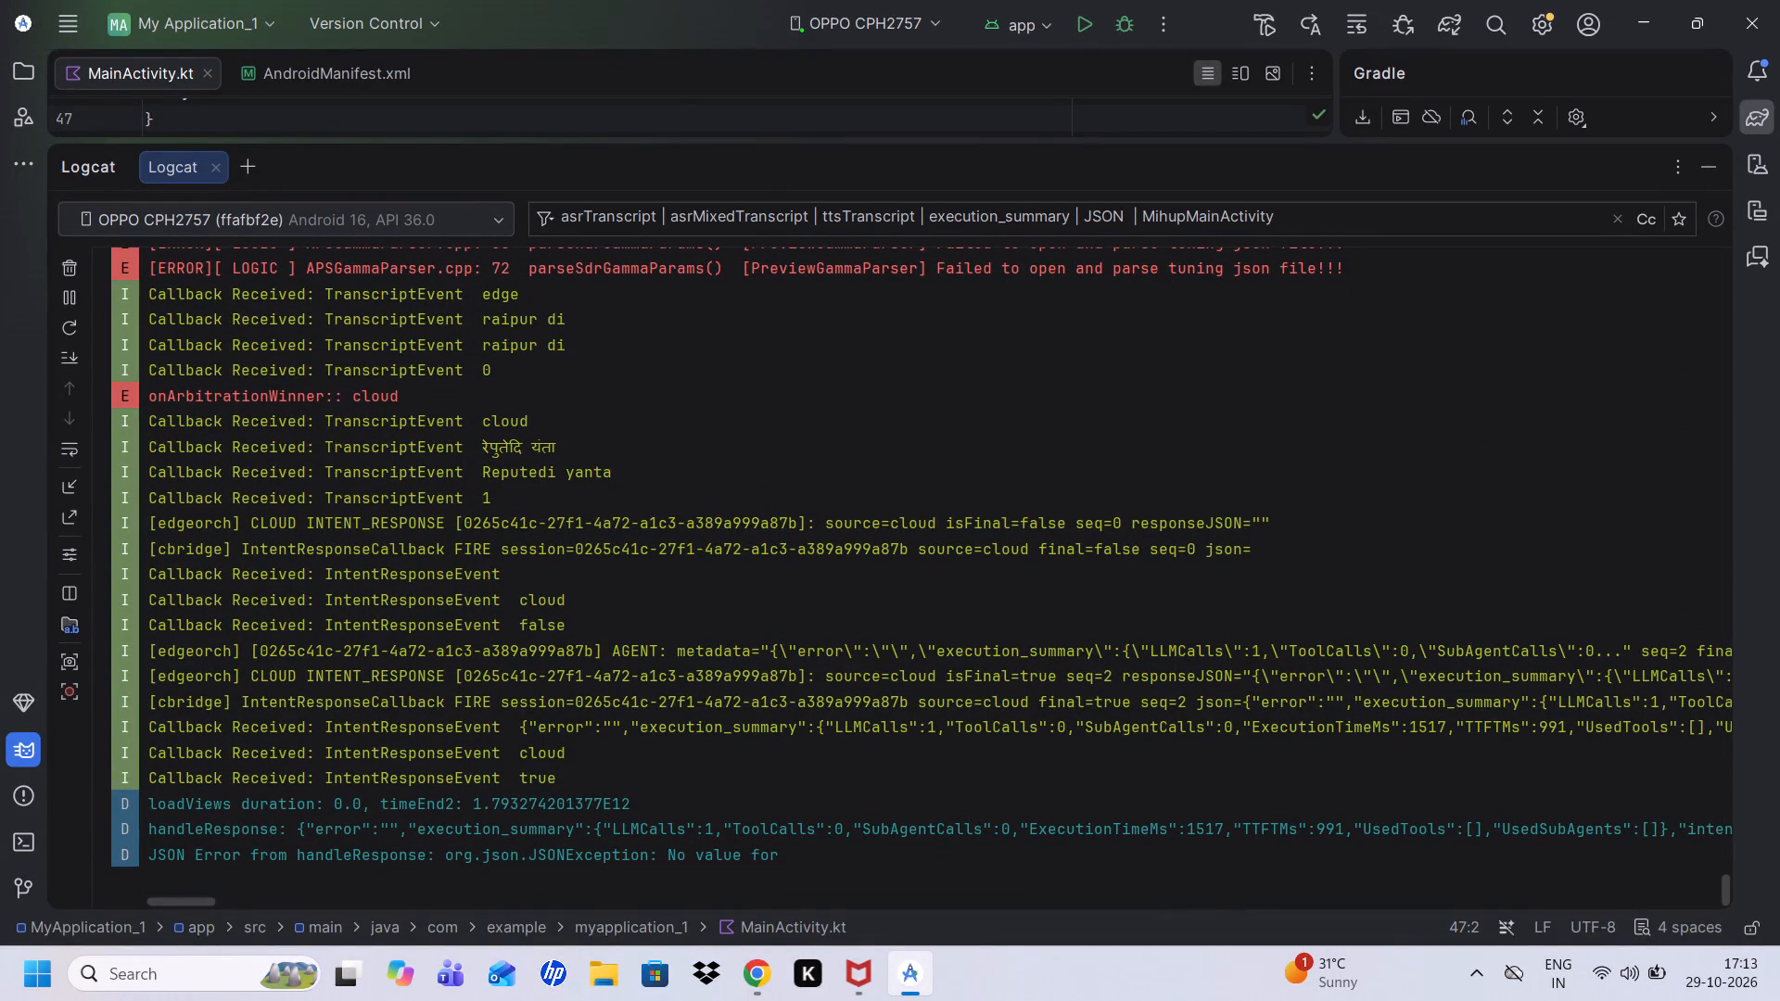
{"action": "left_click_drag", "start_coordinate": [588, 445], "coordinate": [495, 435]}
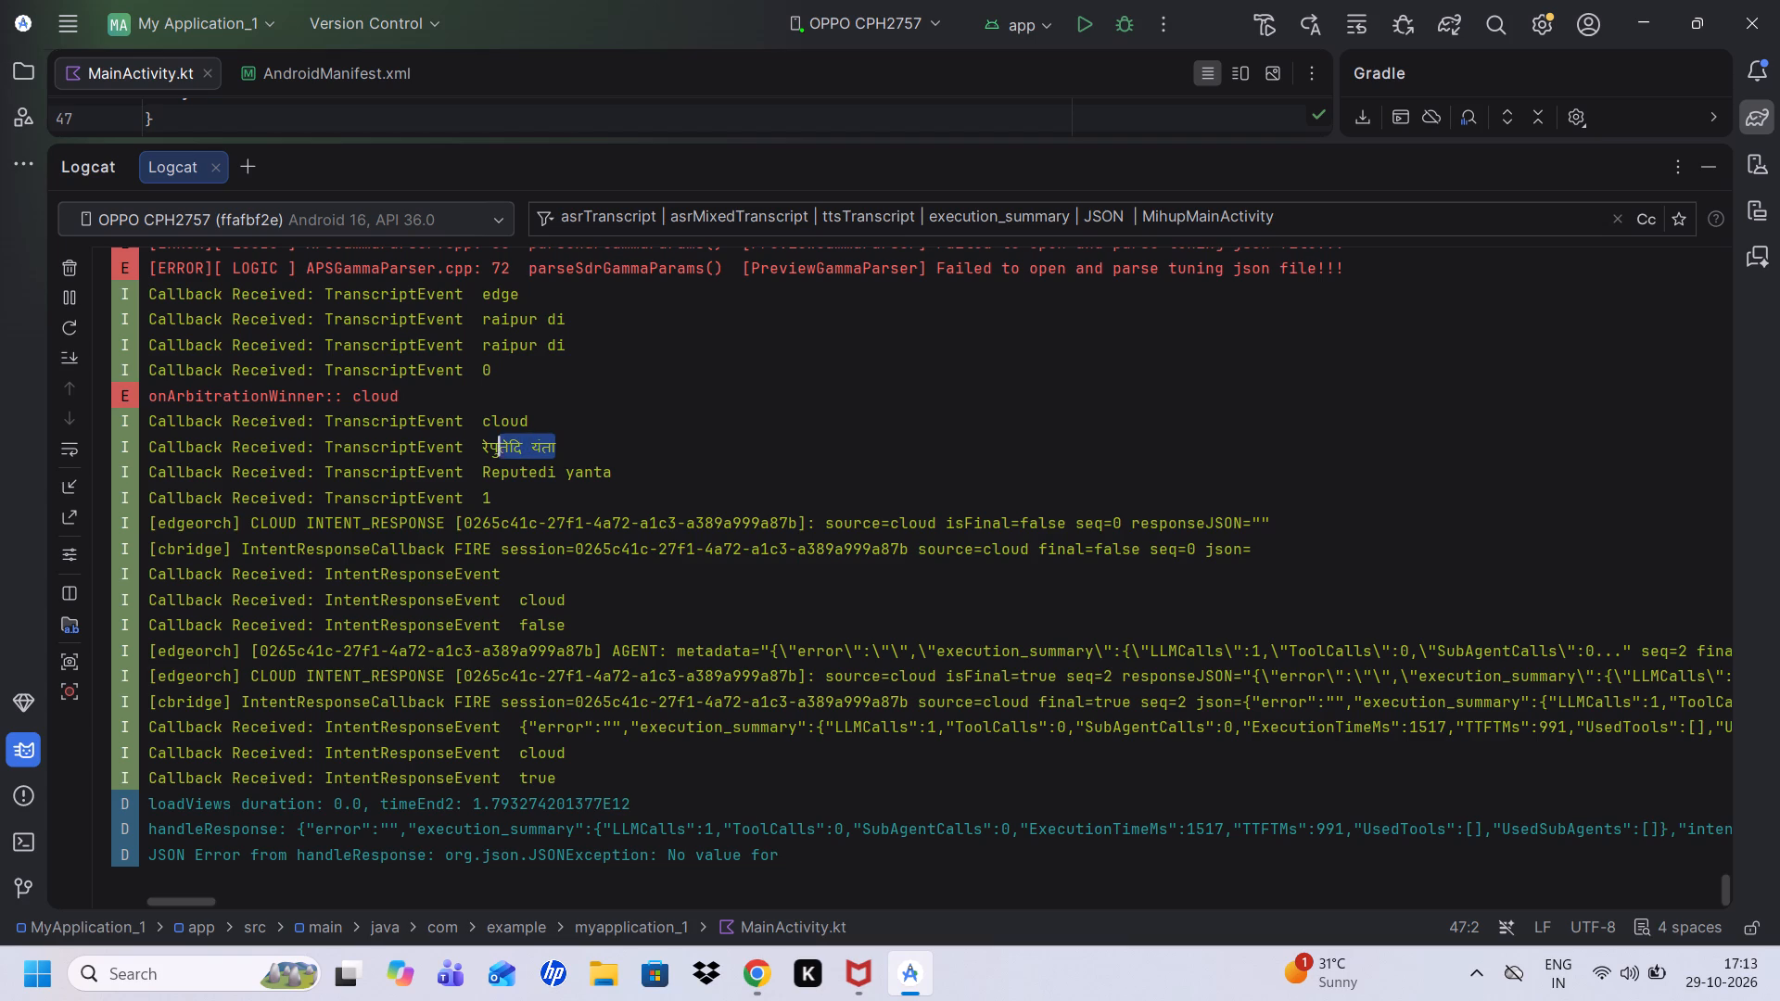
{"action": "left_click_drag", "start_coordinate": [495, 435], "coordinate": [481, 437]}
{"action": "key", "text": "ctrl+c"}
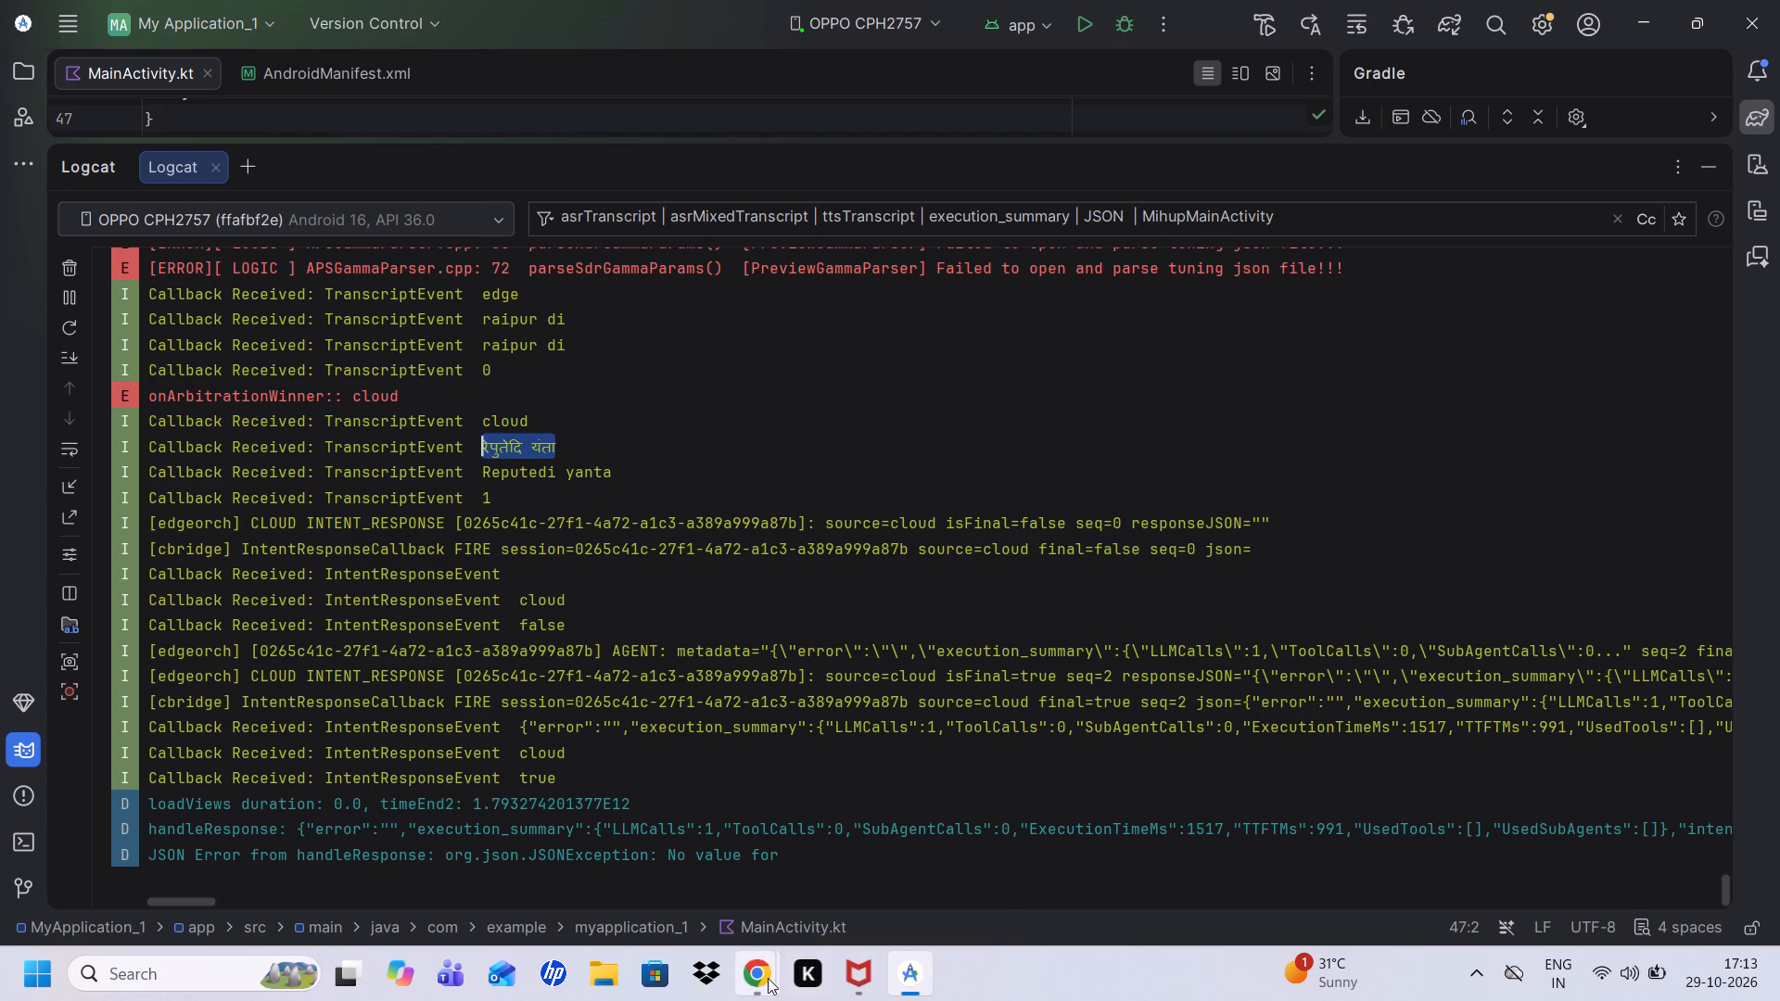
{"action": "left_click", "coordinate": [745, 973]}
{"action": "left_click", "coordinate": [680, 906]}
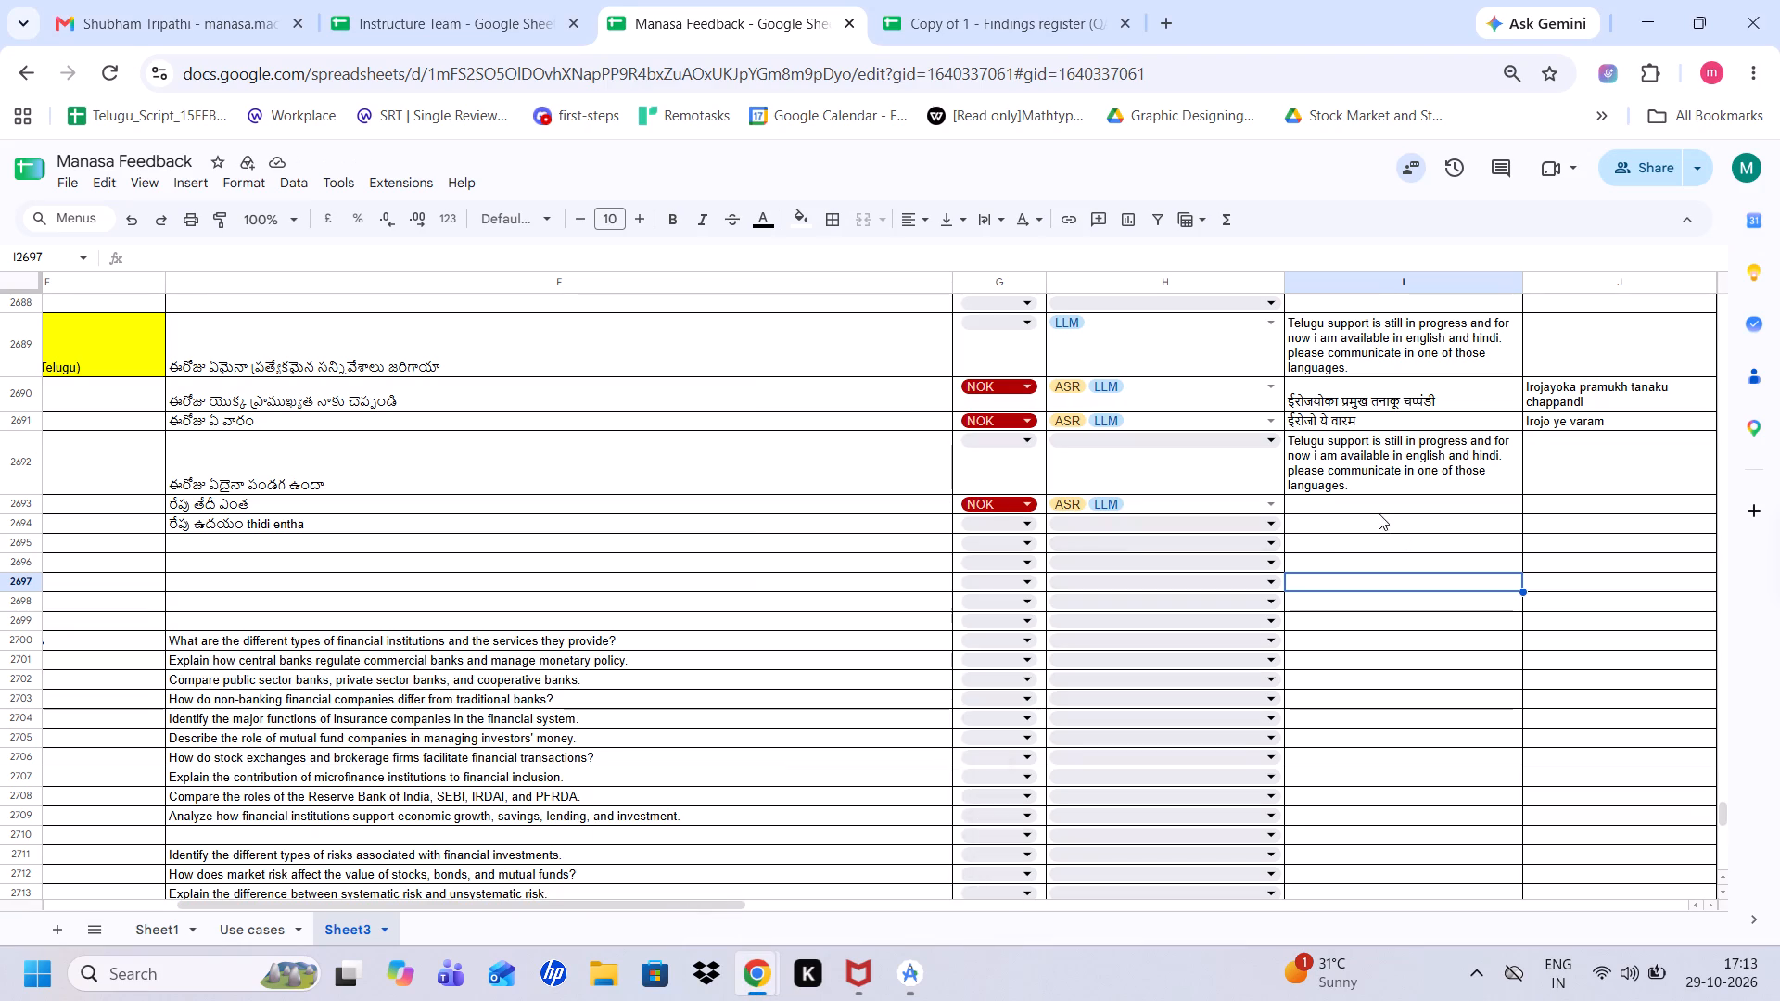
{"action": "double_click", "coordinate": [1369, 517]}
{"action": "double_click", "coordinate": [1352, 499]}
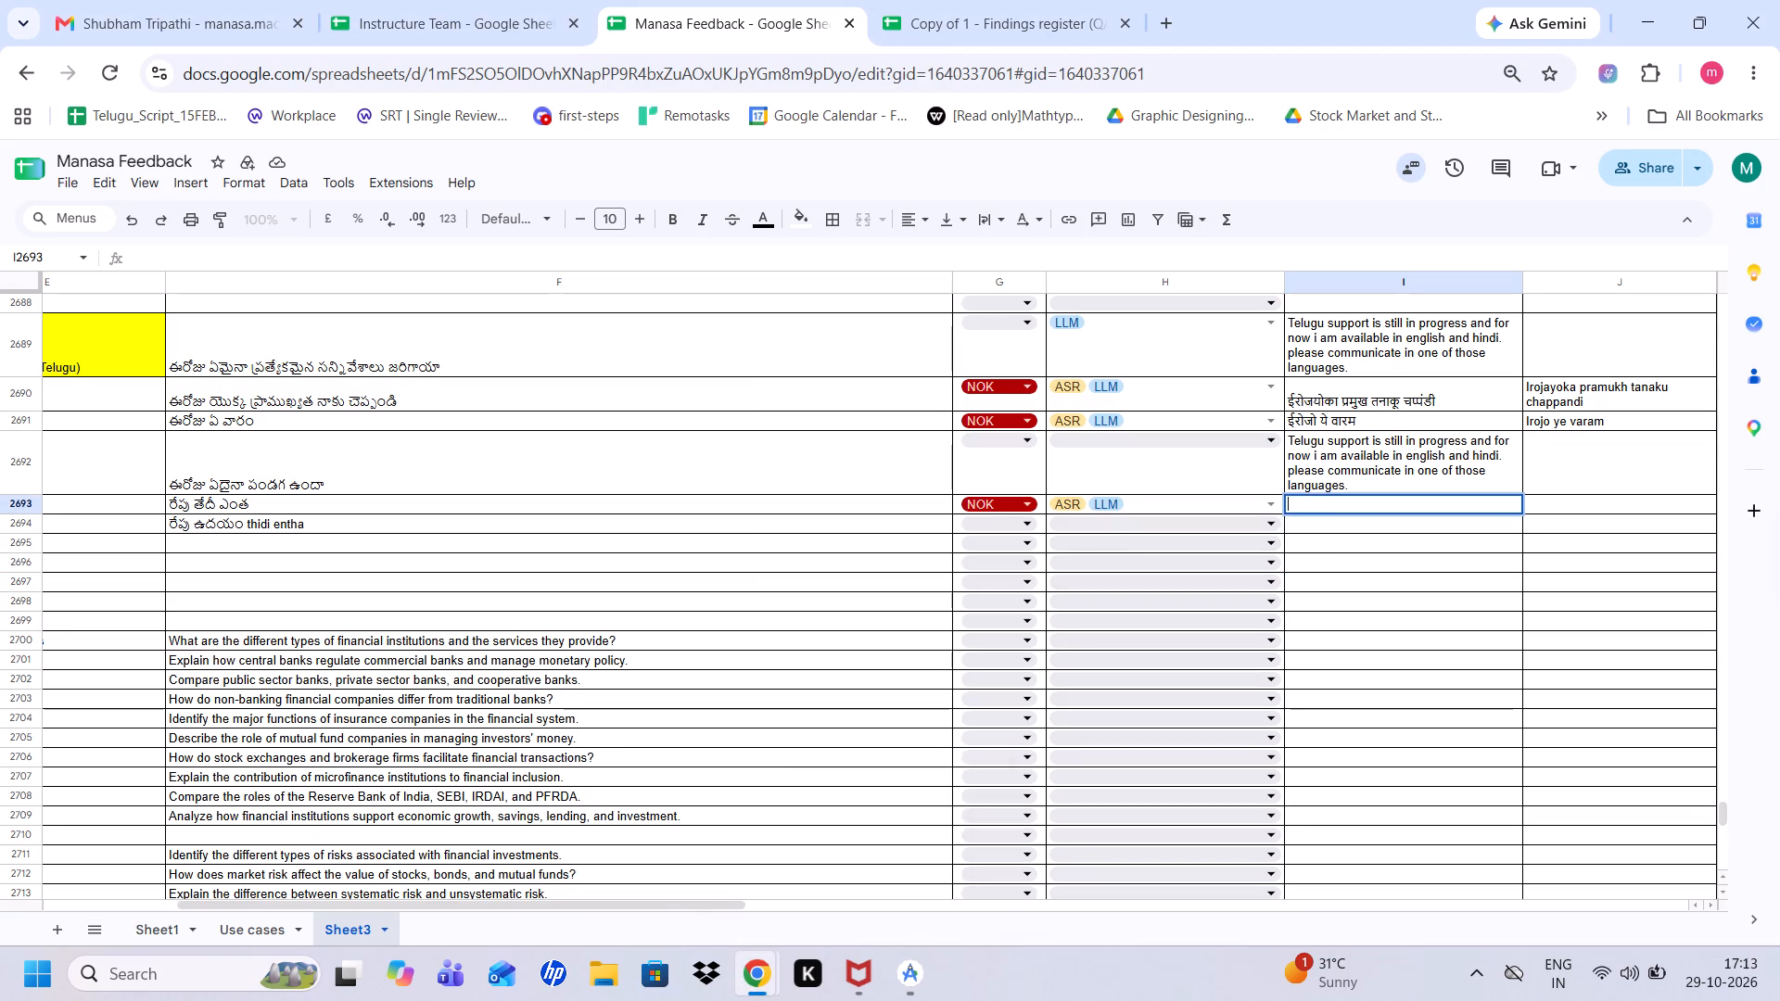
{"action": "key", "text": "ctrl+v"}
{"action": "left_click", "coordinate": [1566, 506]}
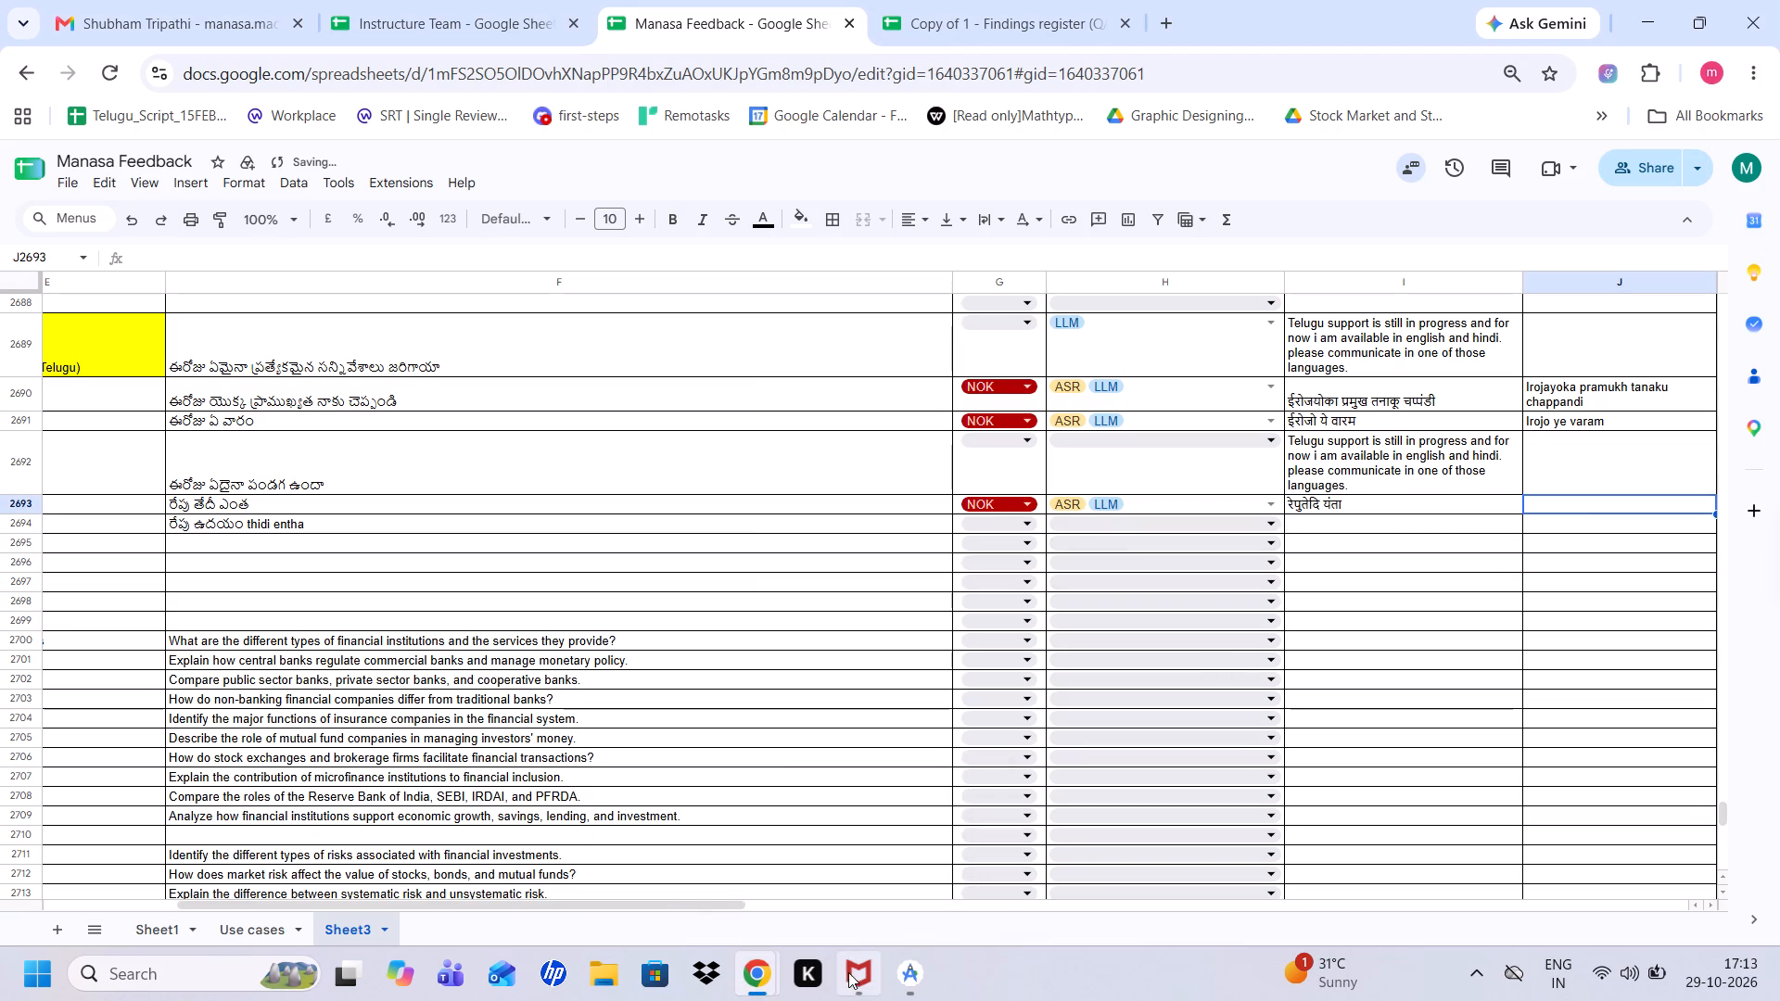
Copy the romanised transcript "Reputedi yanta" from Android Studio's Logcat into column J of row 2693 in Manasa Feedback.
{"action": "left_click", "coordinate": [746, 980]}
{"action": "left_click", "coordinate": [634, 877]}
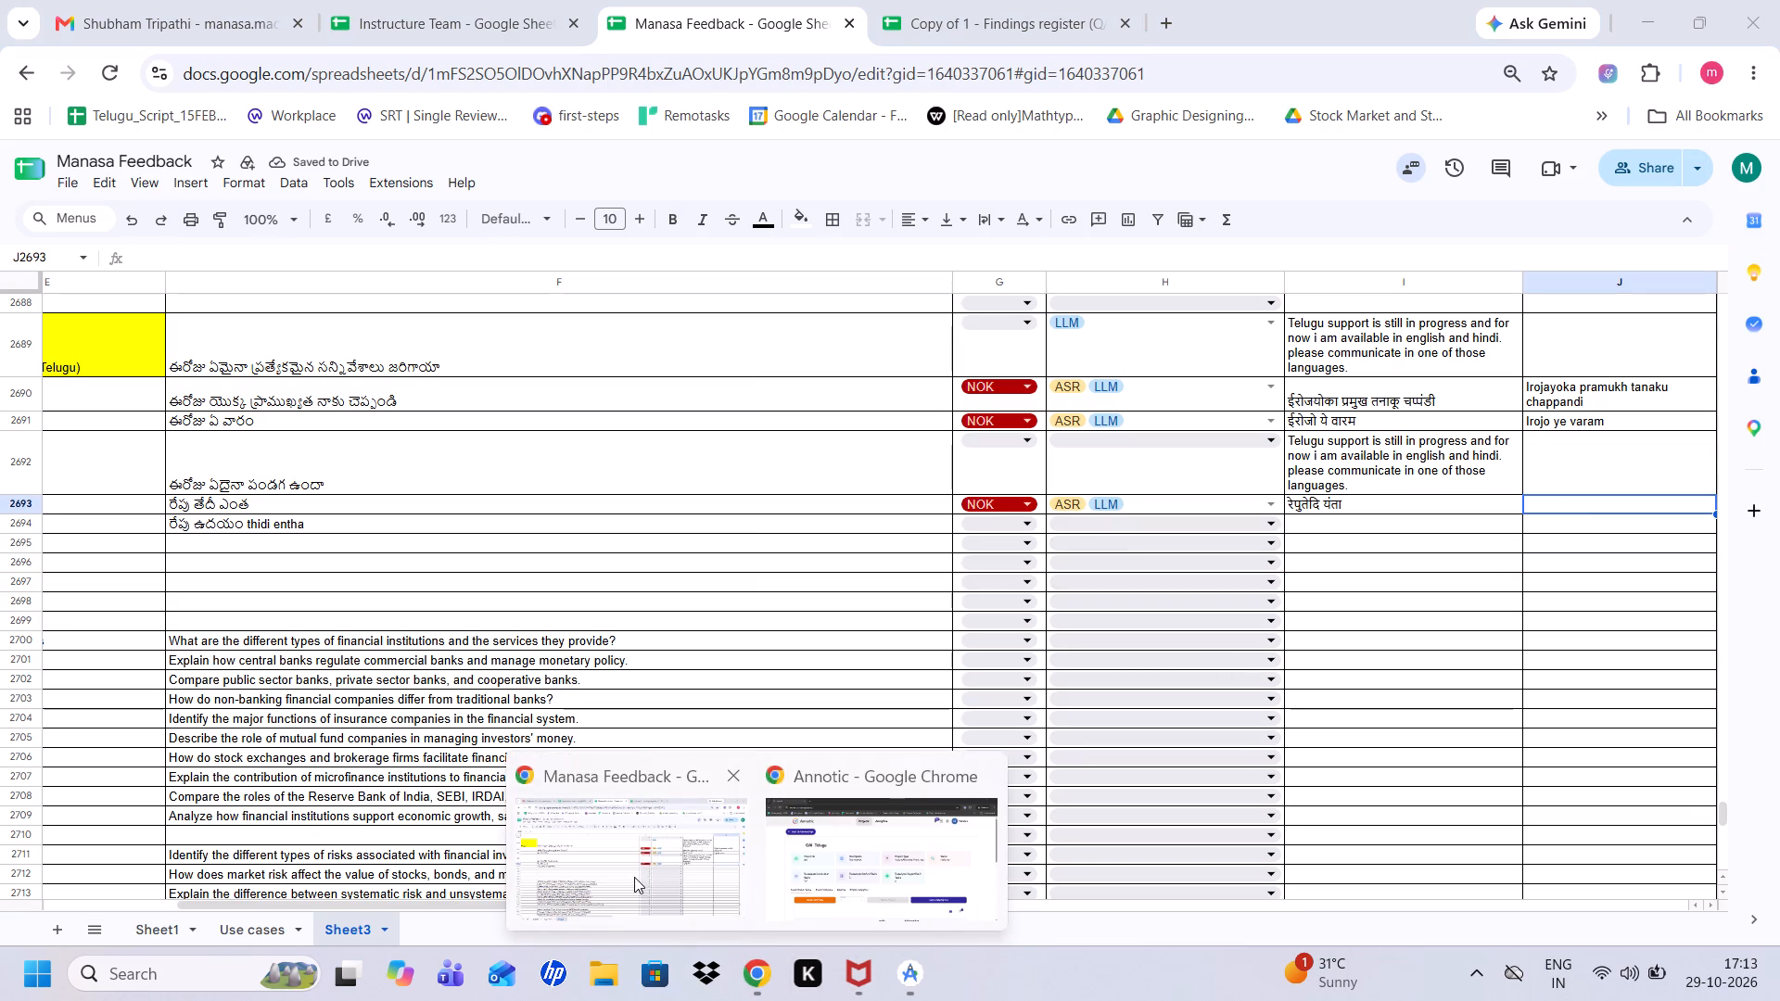
{"action": "left_click", "coordinate": [919, 972]}
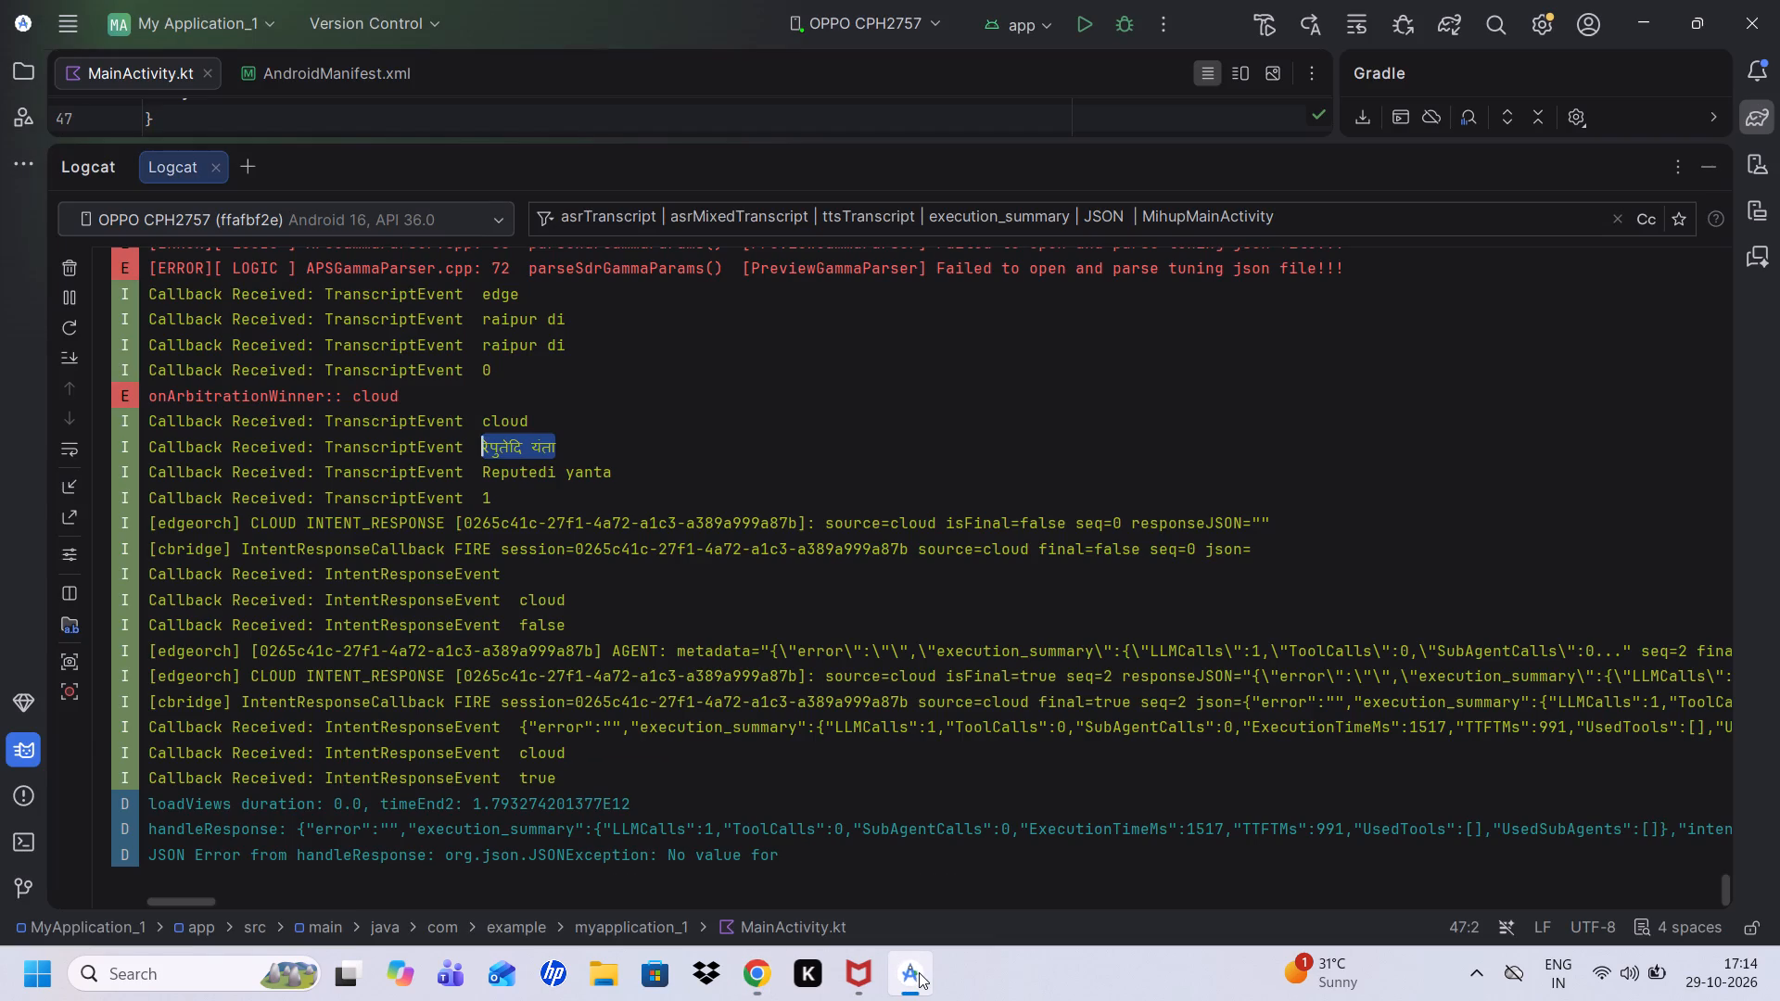
{"action": "left_click_drag", "start_coordinate": [622, 469], "coordinate": [478, 460]}
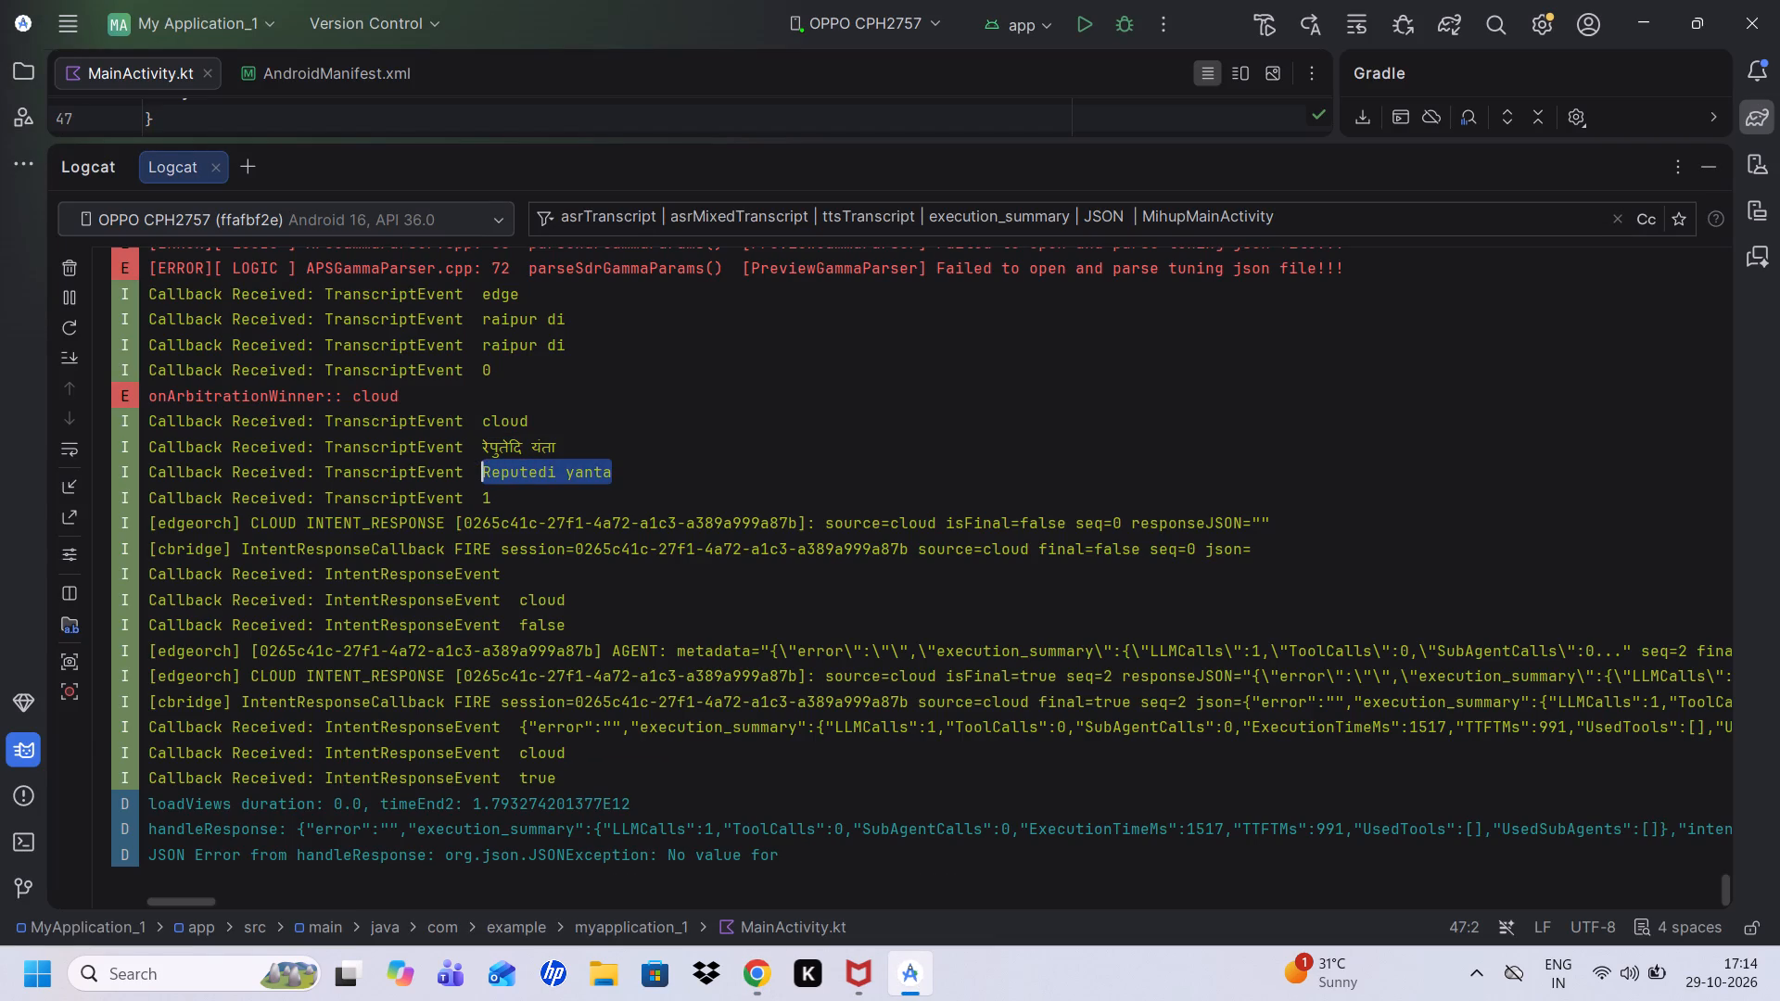
{"action": "key", "text": "ctrl+c"}
{"action": "left_click", "coordinate": [748, 974]}
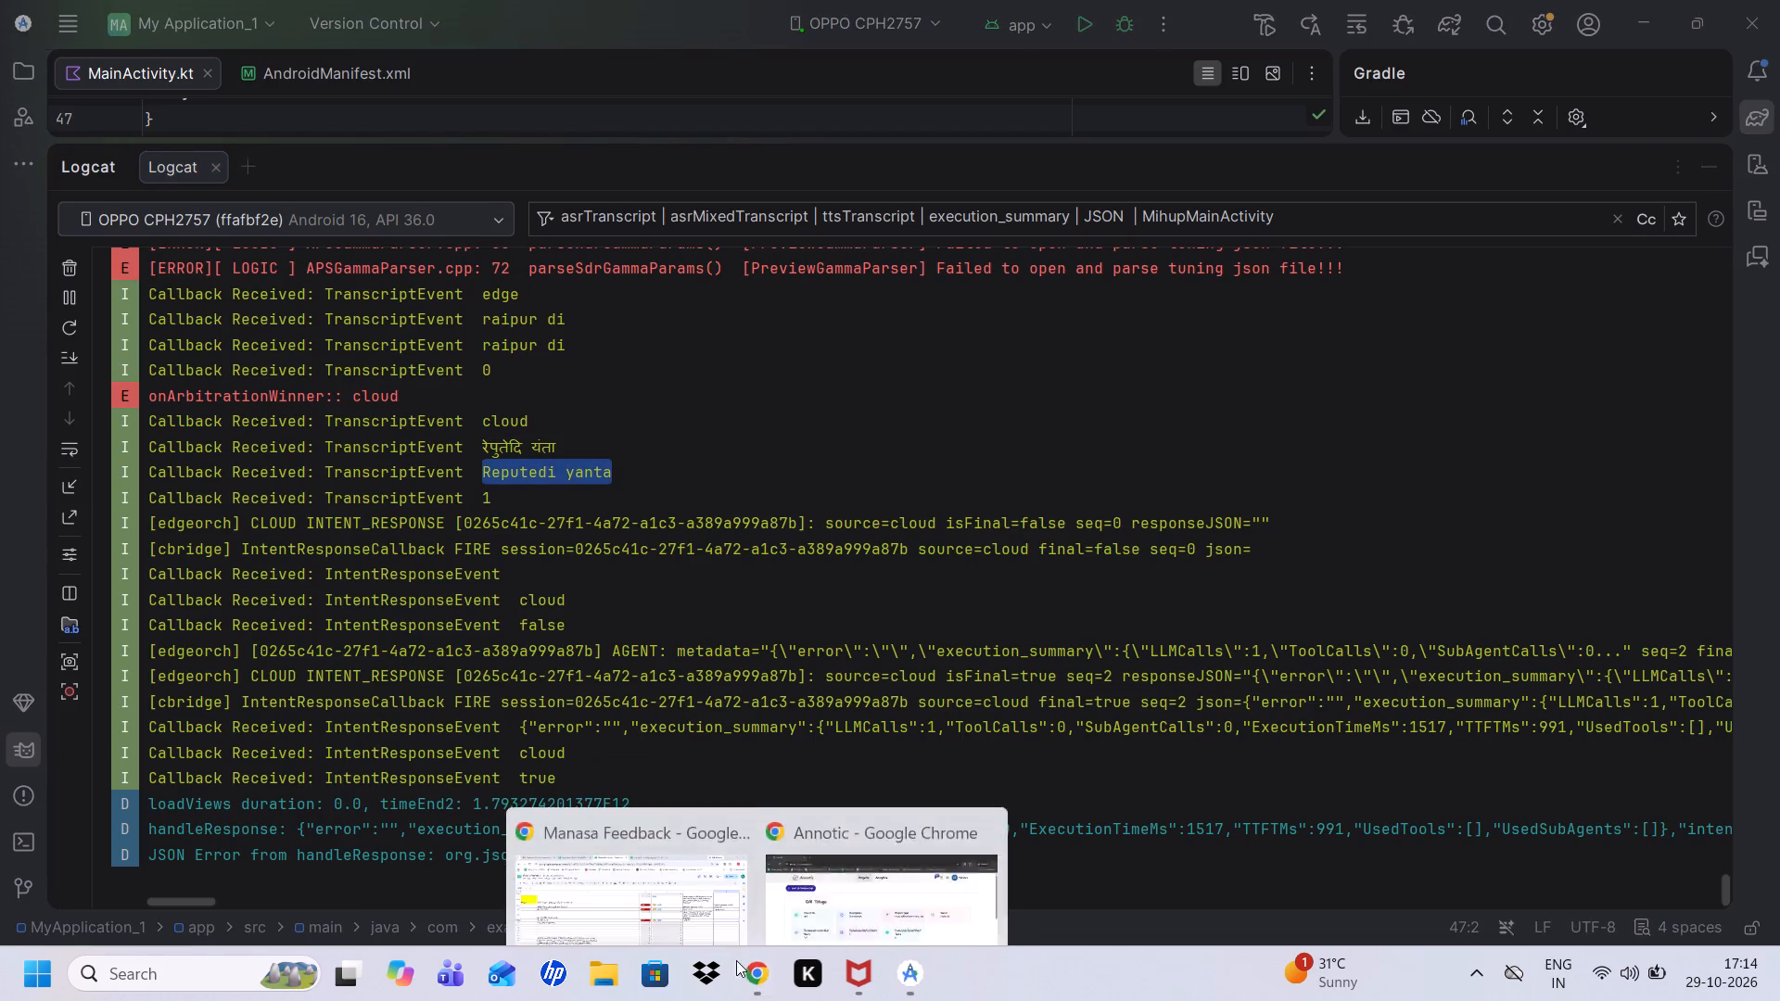
{"action": "left_click", "coordinate": [677, 899]}
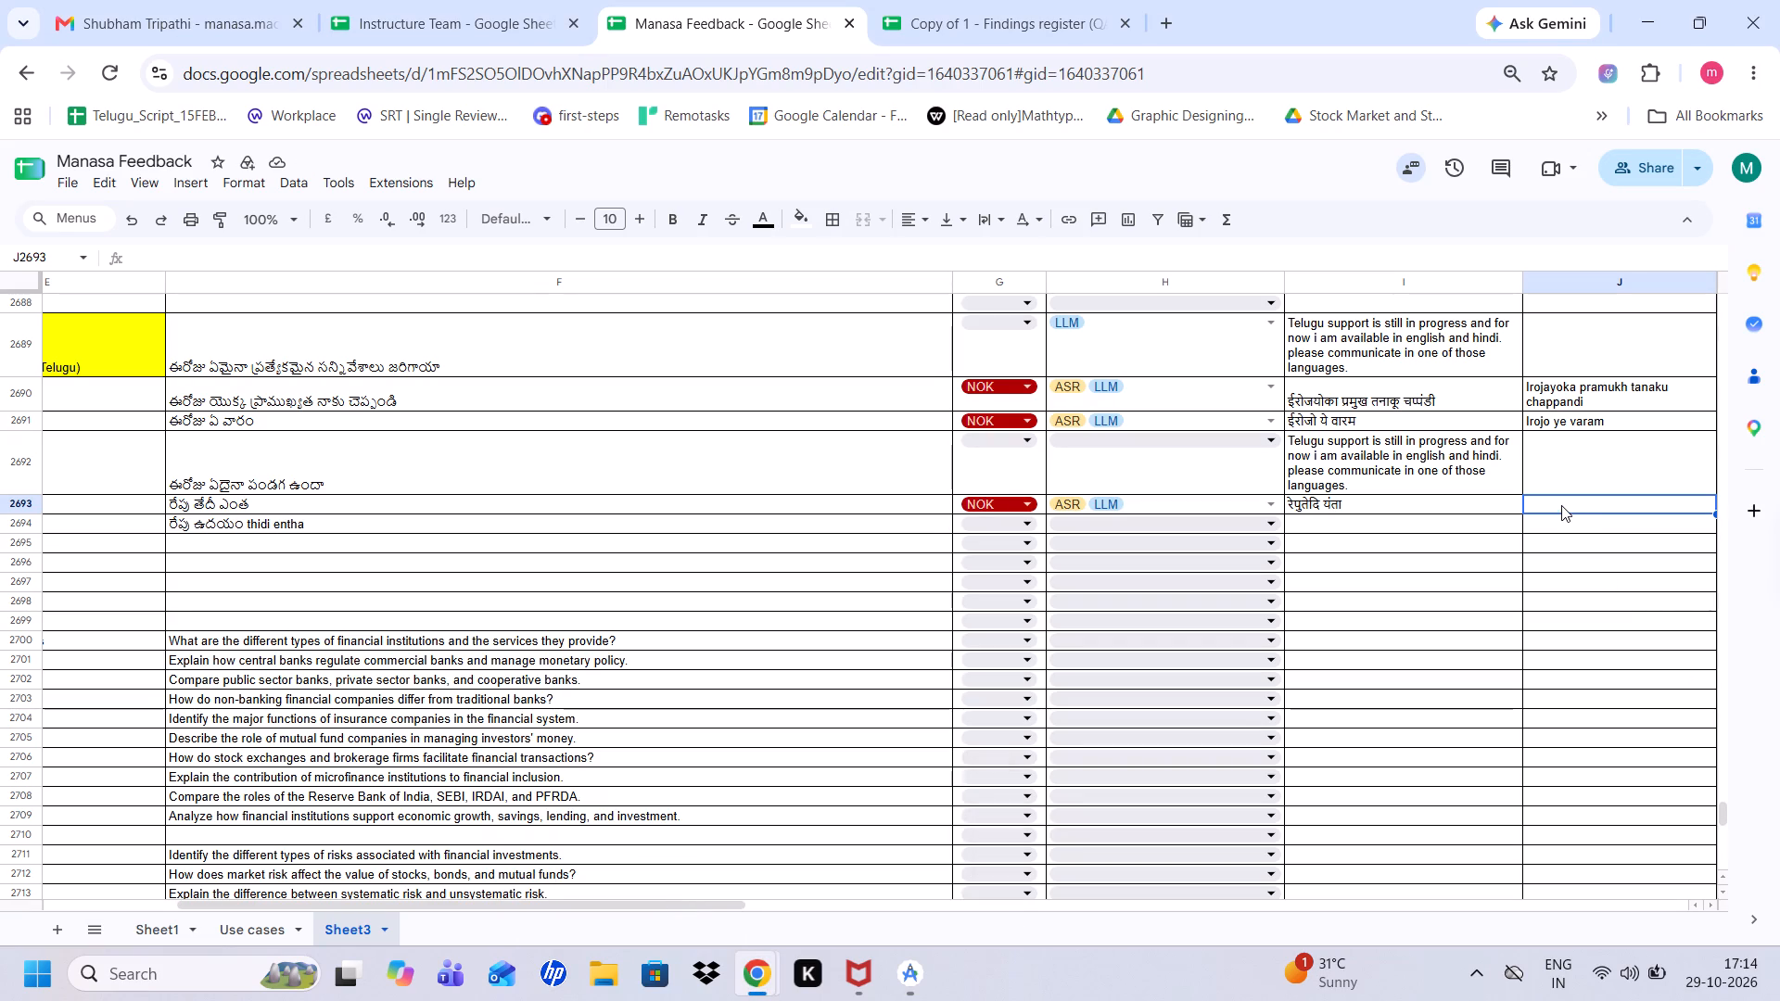
{"action": "double_click", "coordinate": [1561, 505]}
{"action": "key", "text": "ctrl+v"}
{"action": "left_click", "coordinate": [1483, 501]}
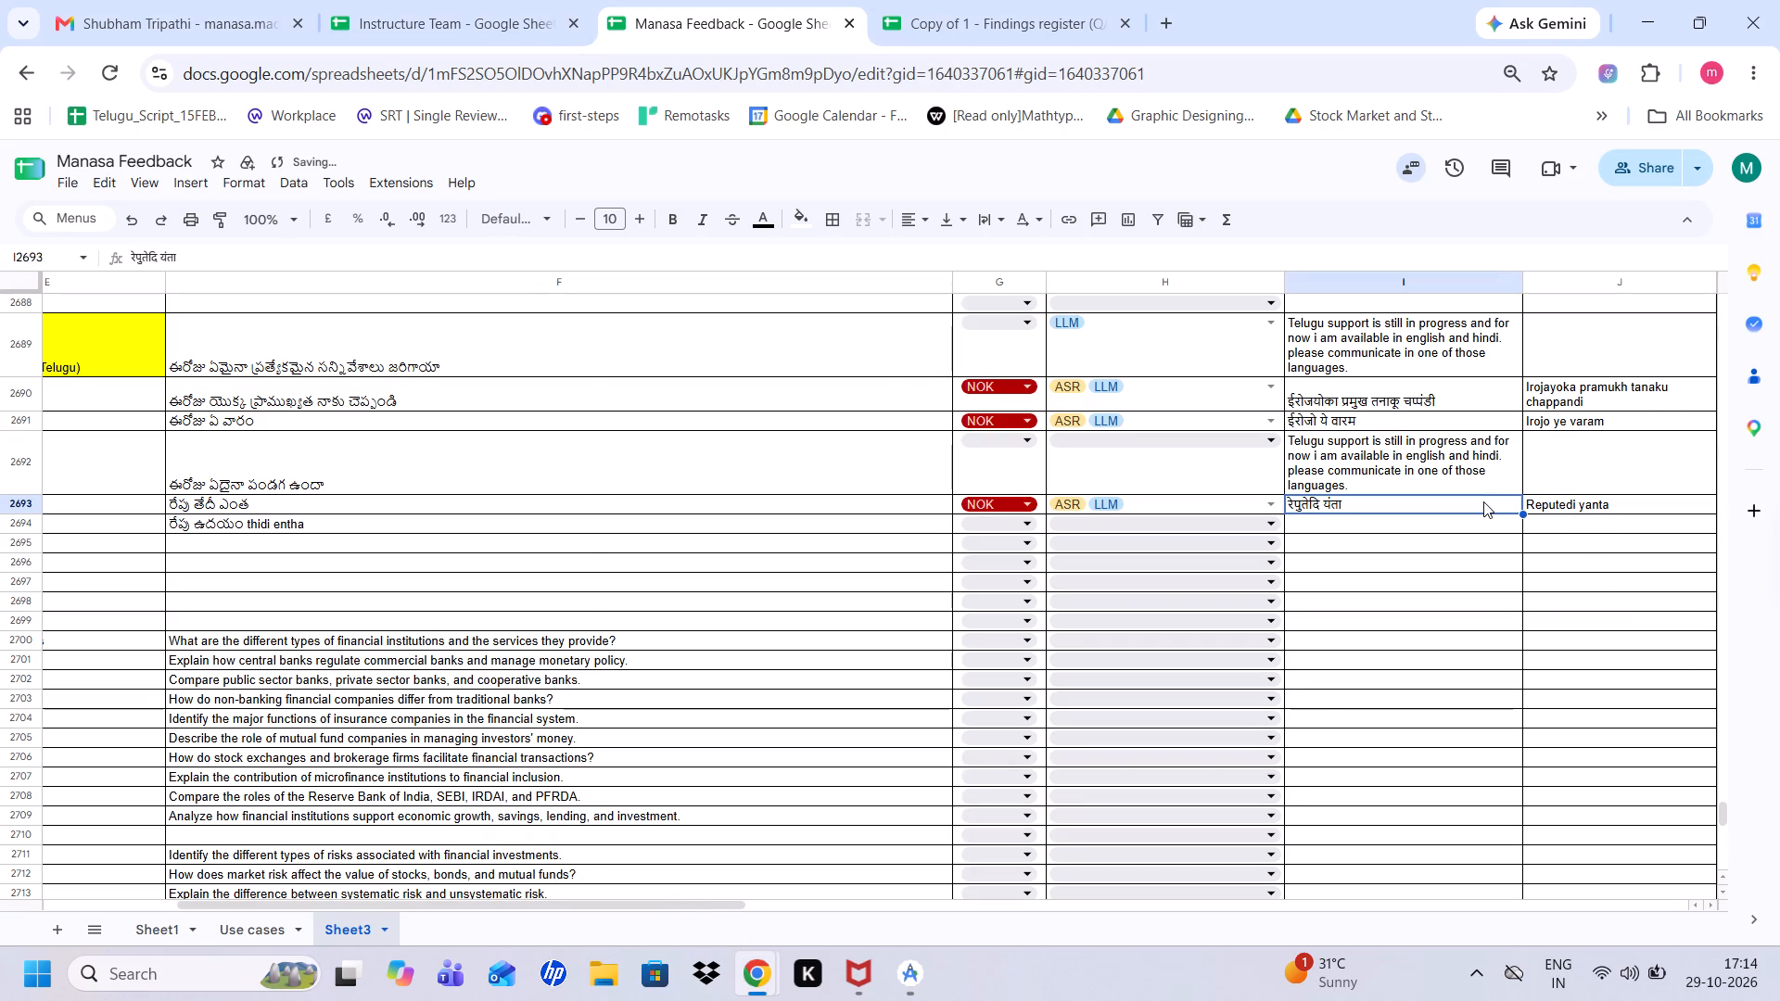
Copy the question's full handleResponse JSON log line from Android Studio's Logcat into column K of row 2693 in Manasa Feedback.
{"action": "key", "text": "Right"}
{"action": "key", "text": "Right"}
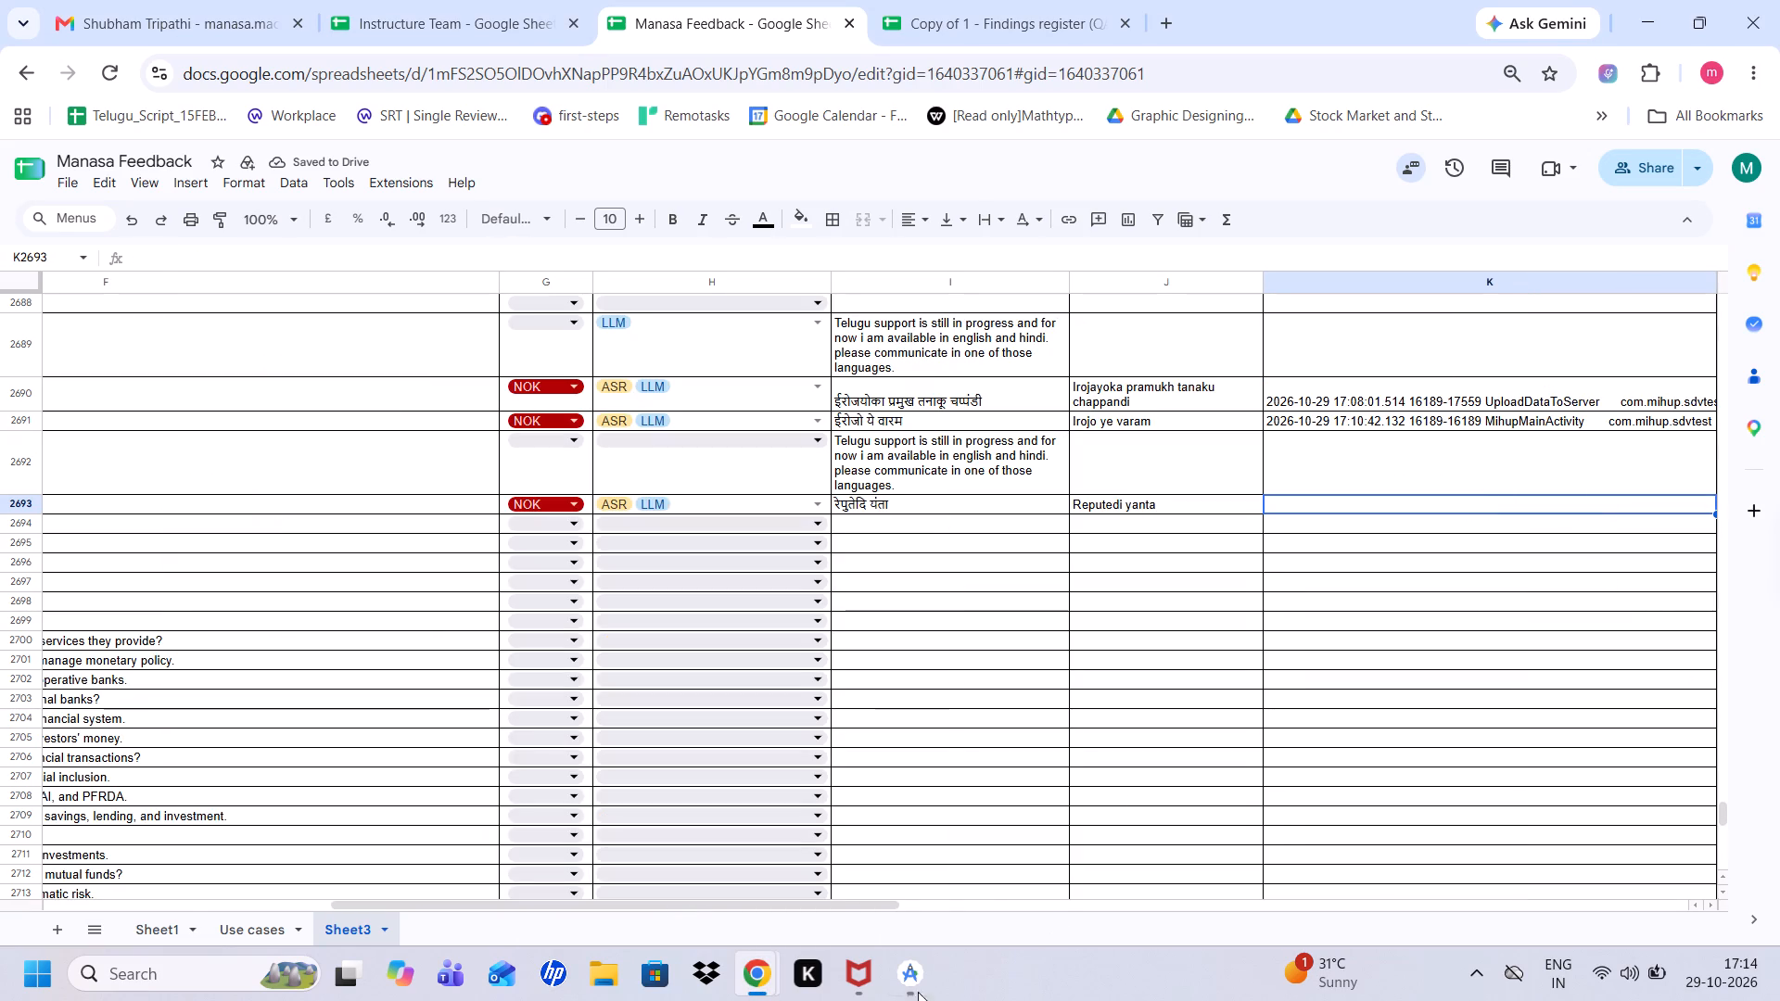
{"action": "left_click", "coordinate": [912, 975]}
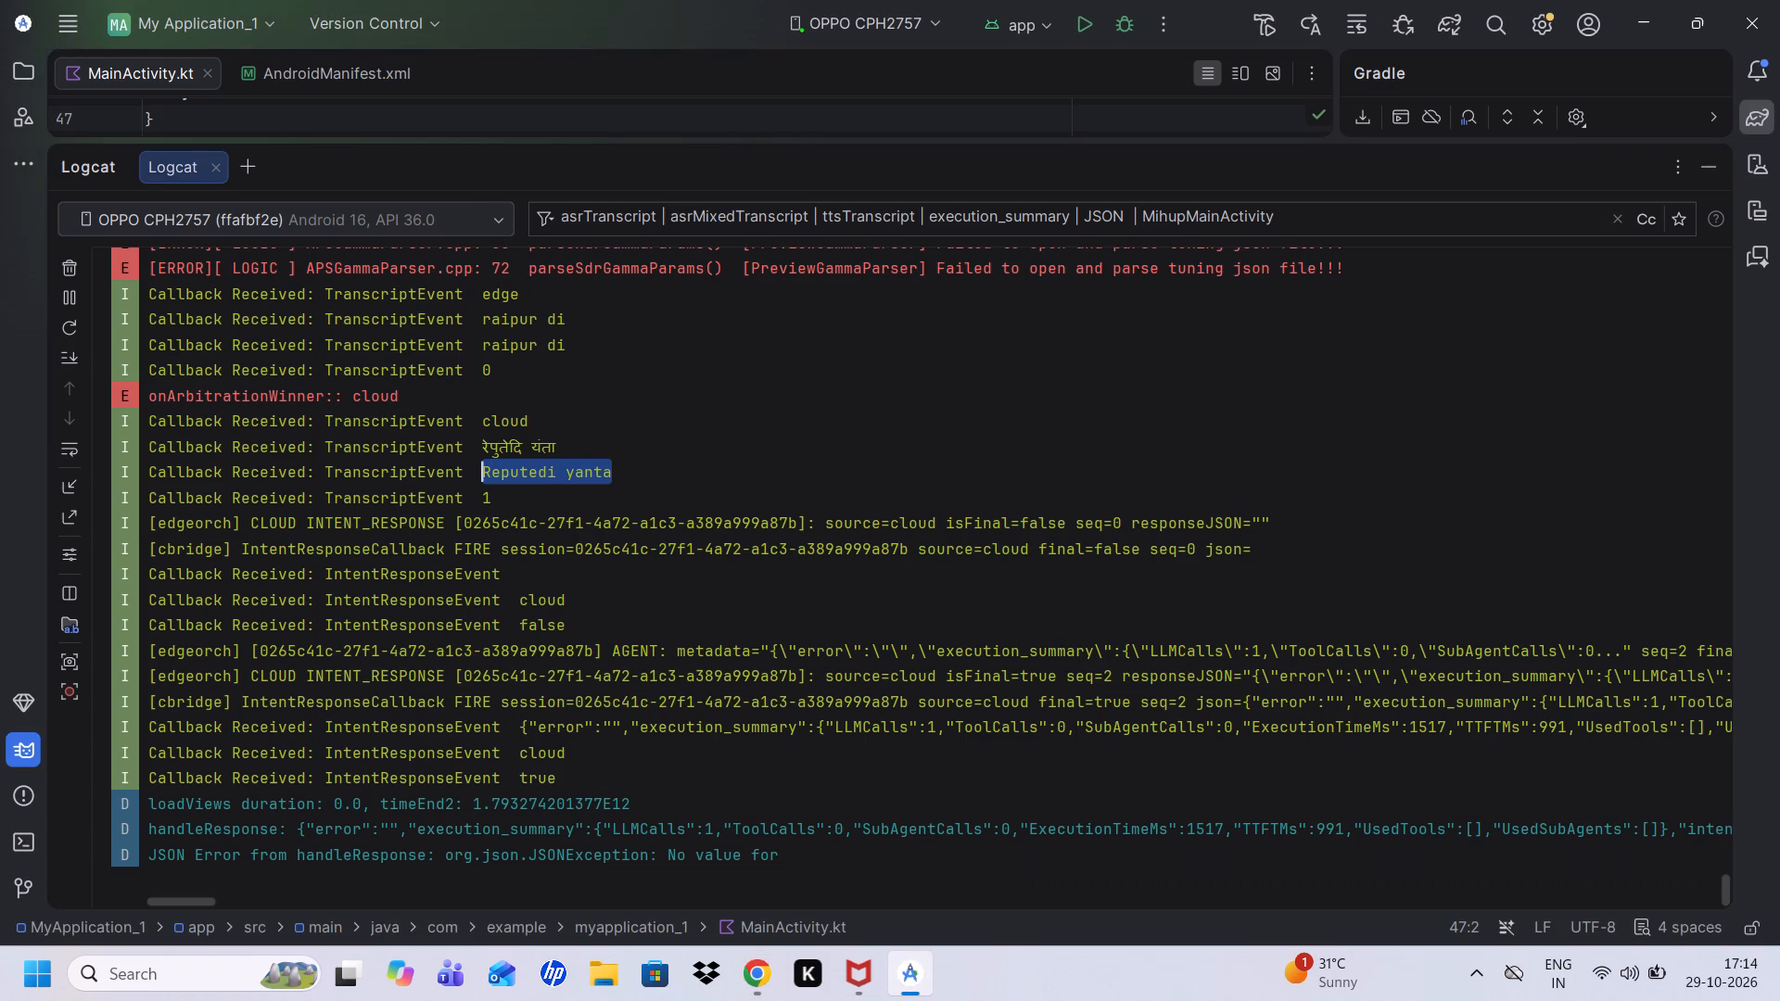
{"action": "triple_click", "coordinate": [553, 837]}
{"action": "key", "text": "ctrl+c"}
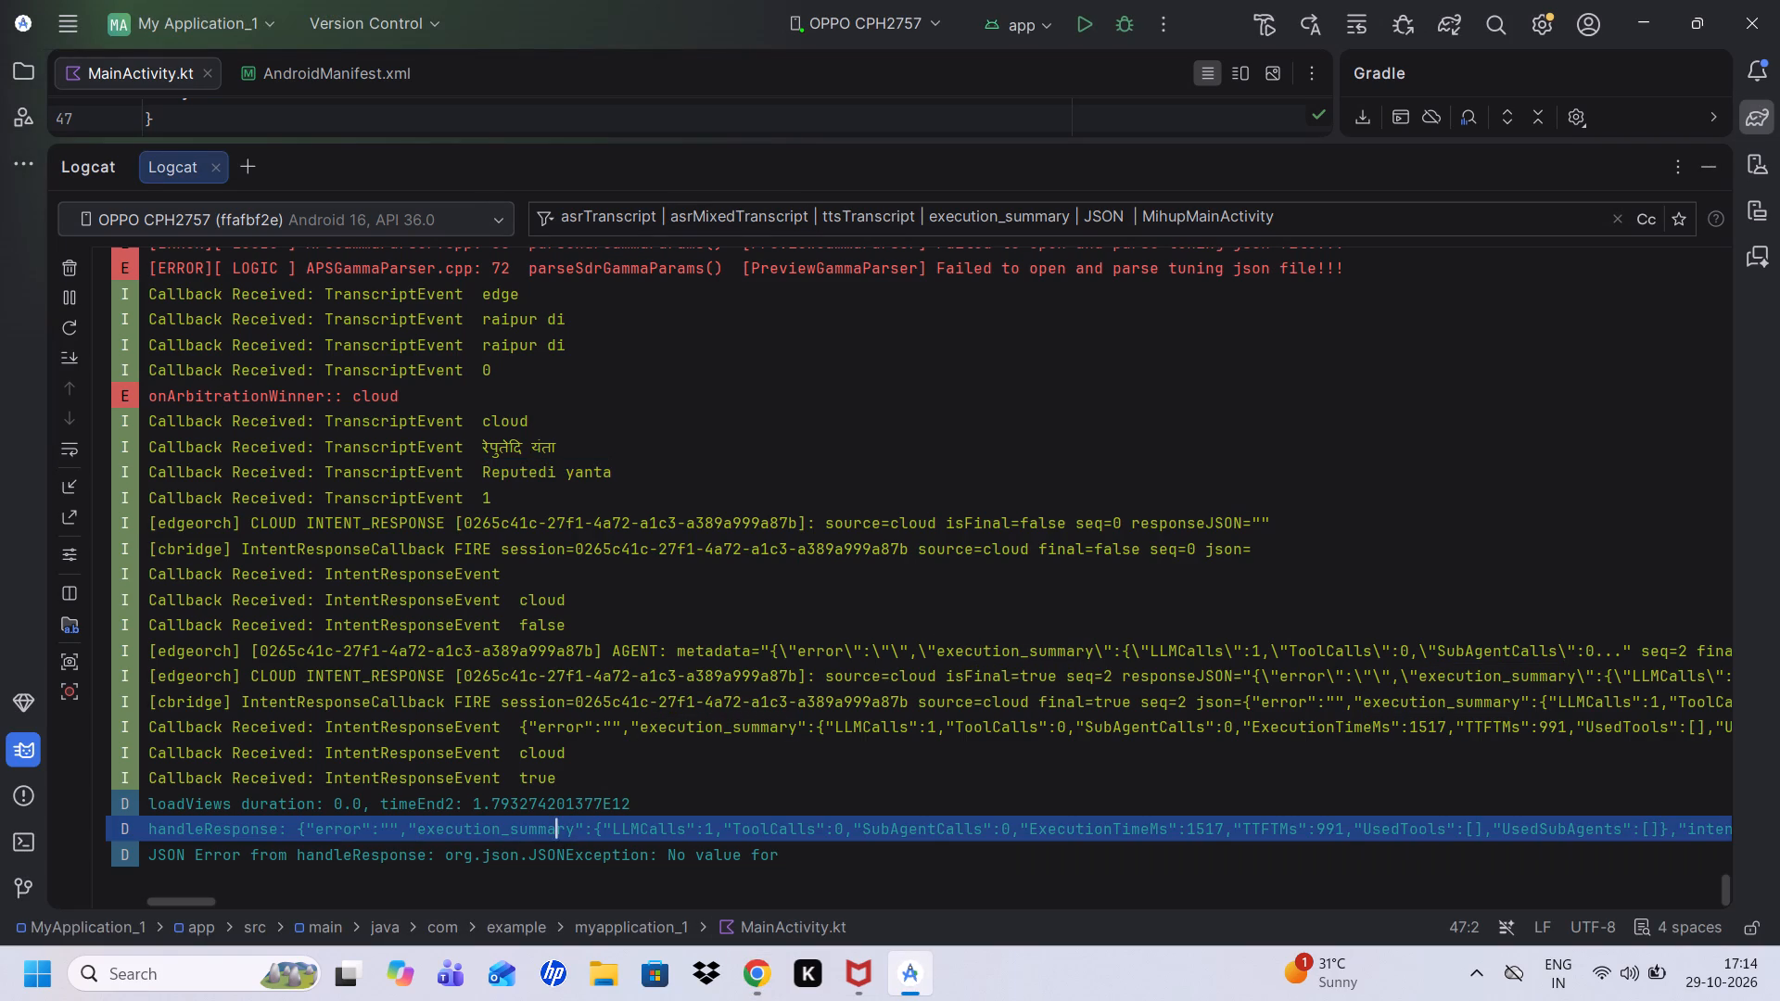
{"action": "left_click", "coordinate": [750, 973]}
{"action": "left_click", "coordinate": [686, 904]}
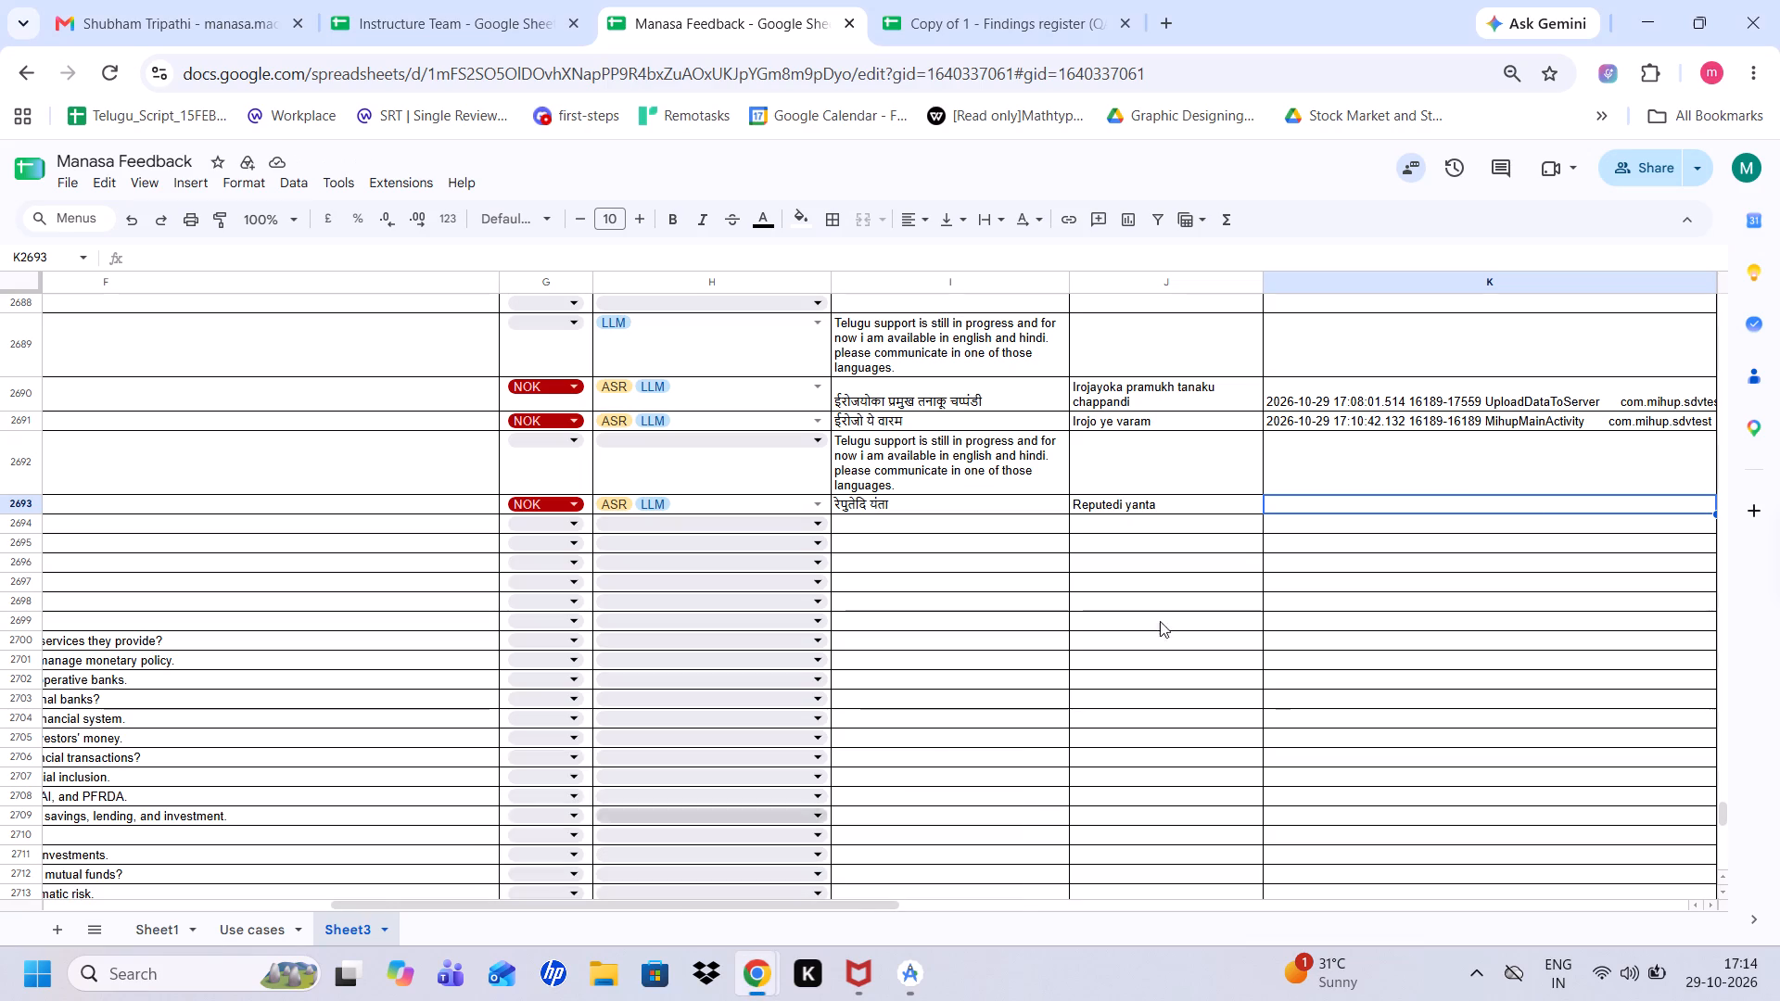
{"action": "double_click", "coordinate": [1451, 504]}
{"action": "key", "text": "ctrl+v"}
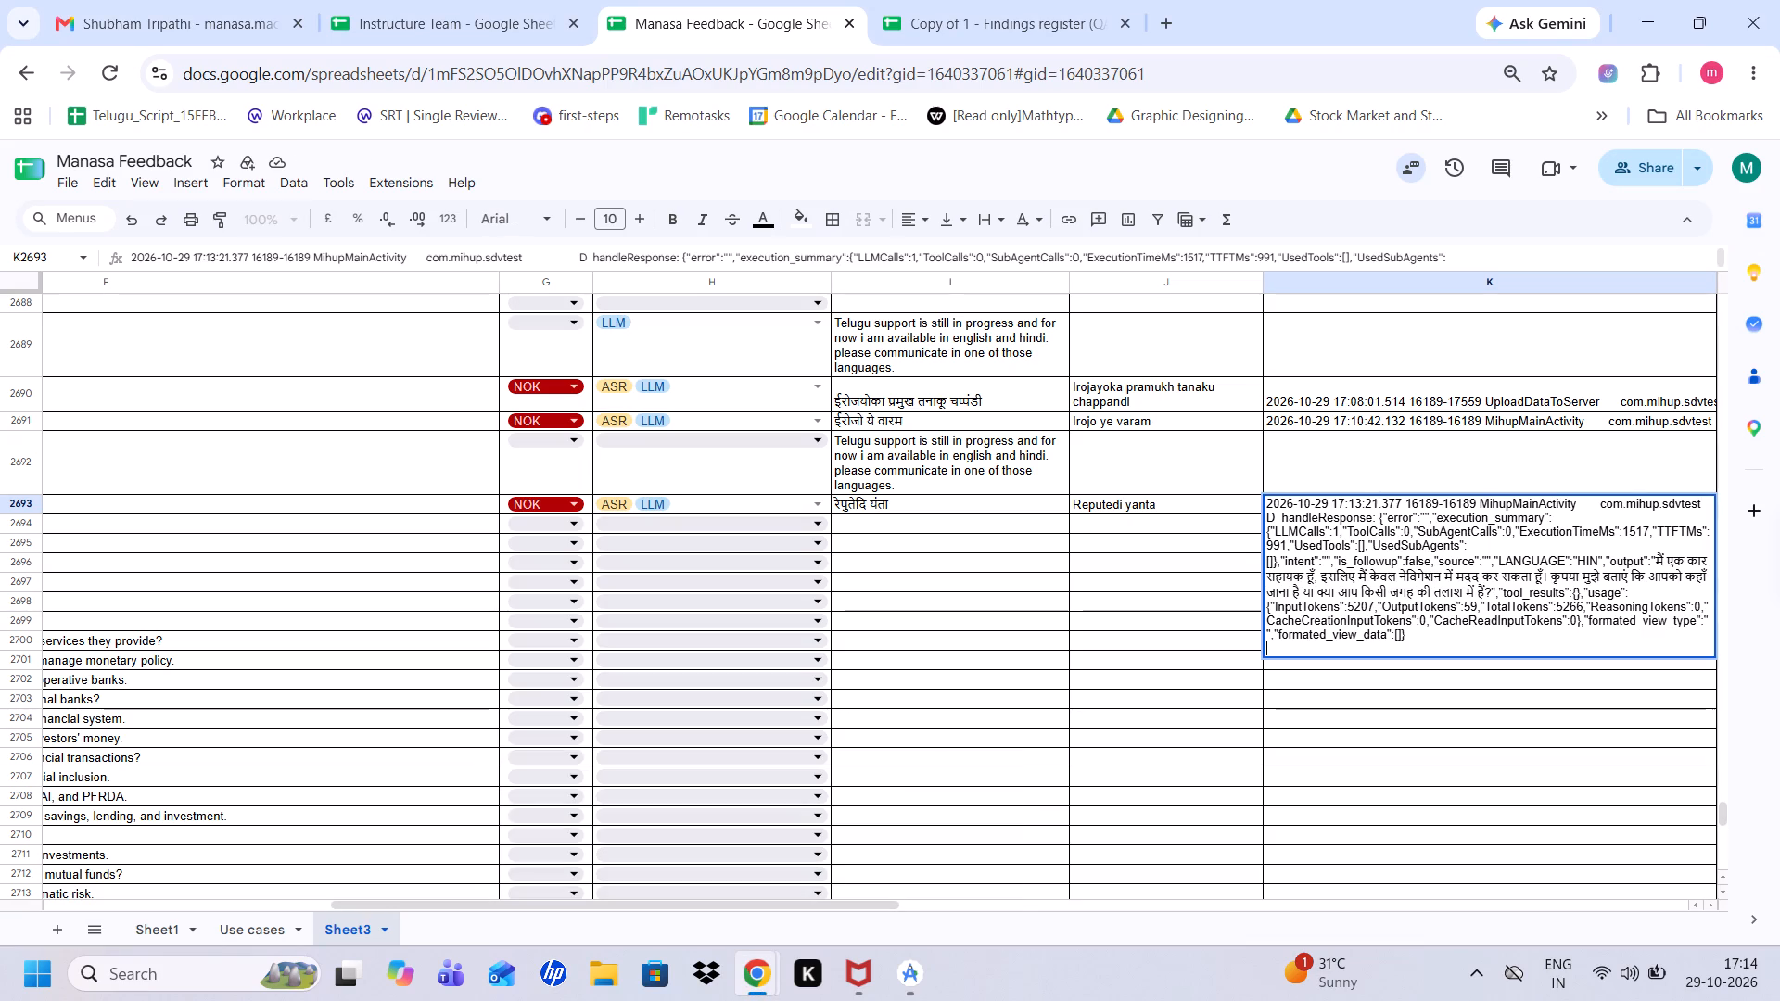
{"action": "left_click", "coordinate": [1248, 495]}
Copy the remark "responded in hindi and that too wrong" from column L of row 2691 into the same column of row 2693.
{"action": "key", "text": "Right"}
{"action": "key", "text": "Right"}
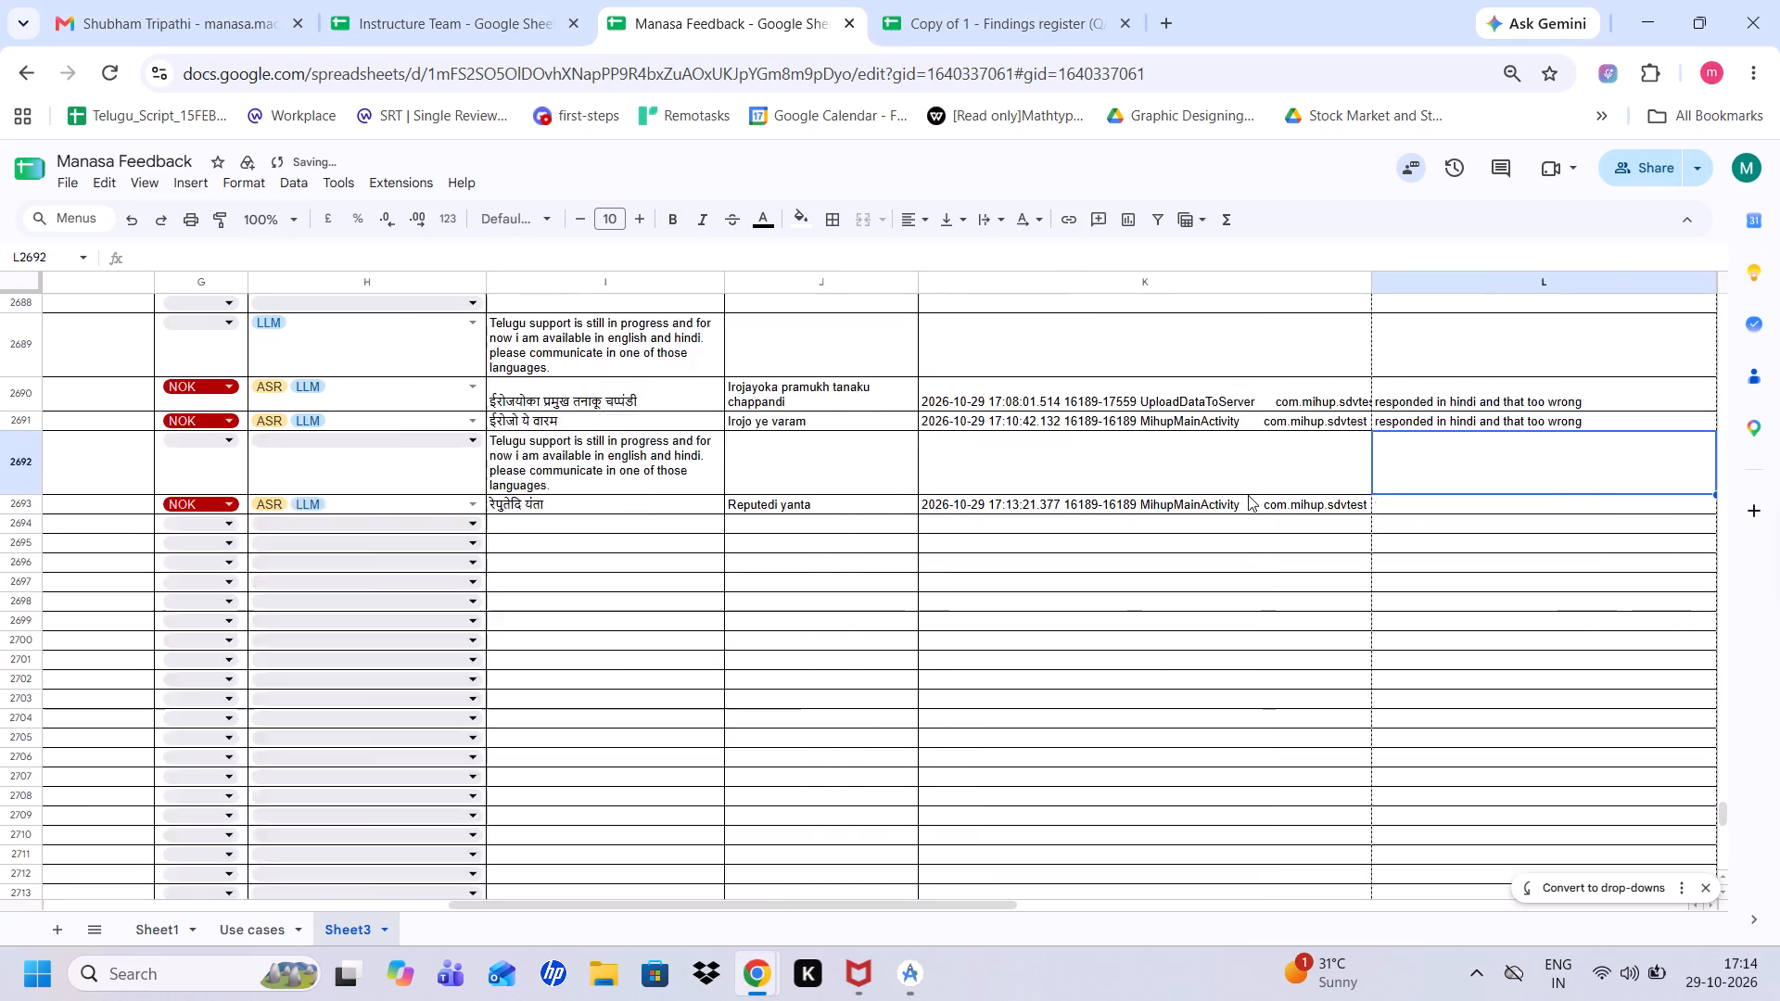
{"action": "key", "text": "Right"}
{"action": "left_click", "coordinate": [1387, 417]}
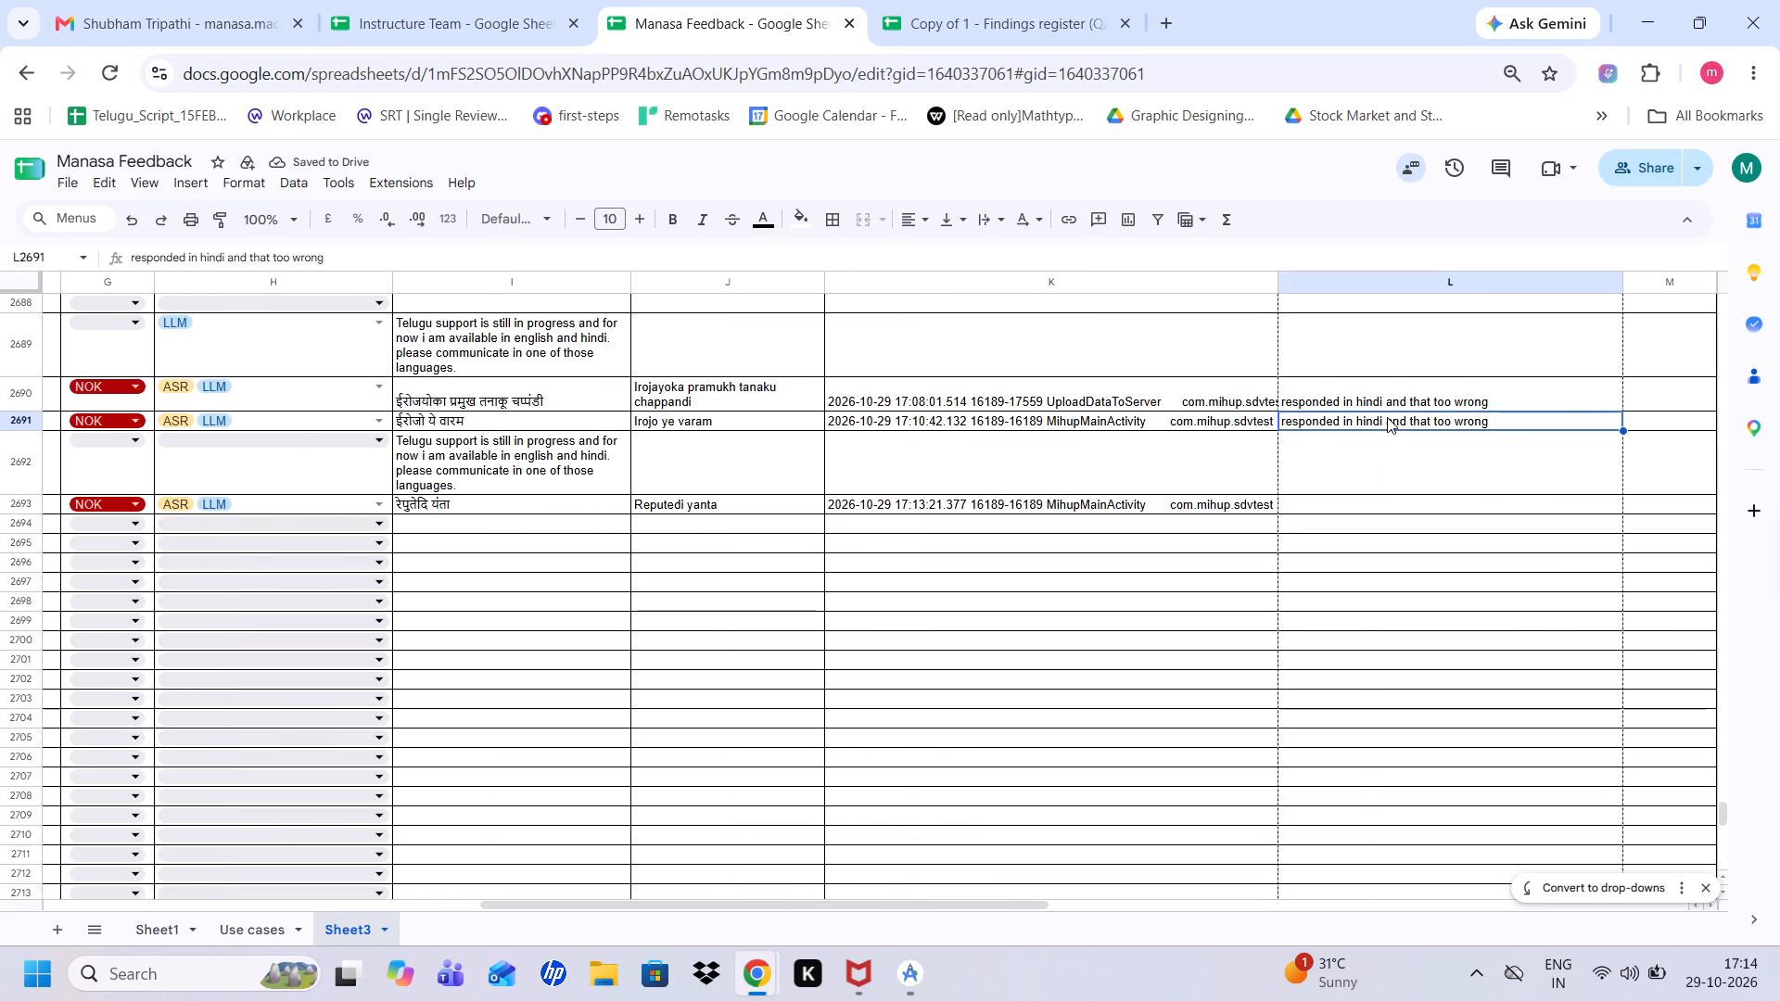
{"action": "key", "text": "ctrl+c"}
{"action": "left_click", "coordinate": [1338, 508]}
{"action": "key", "text": "ctrl+v"}
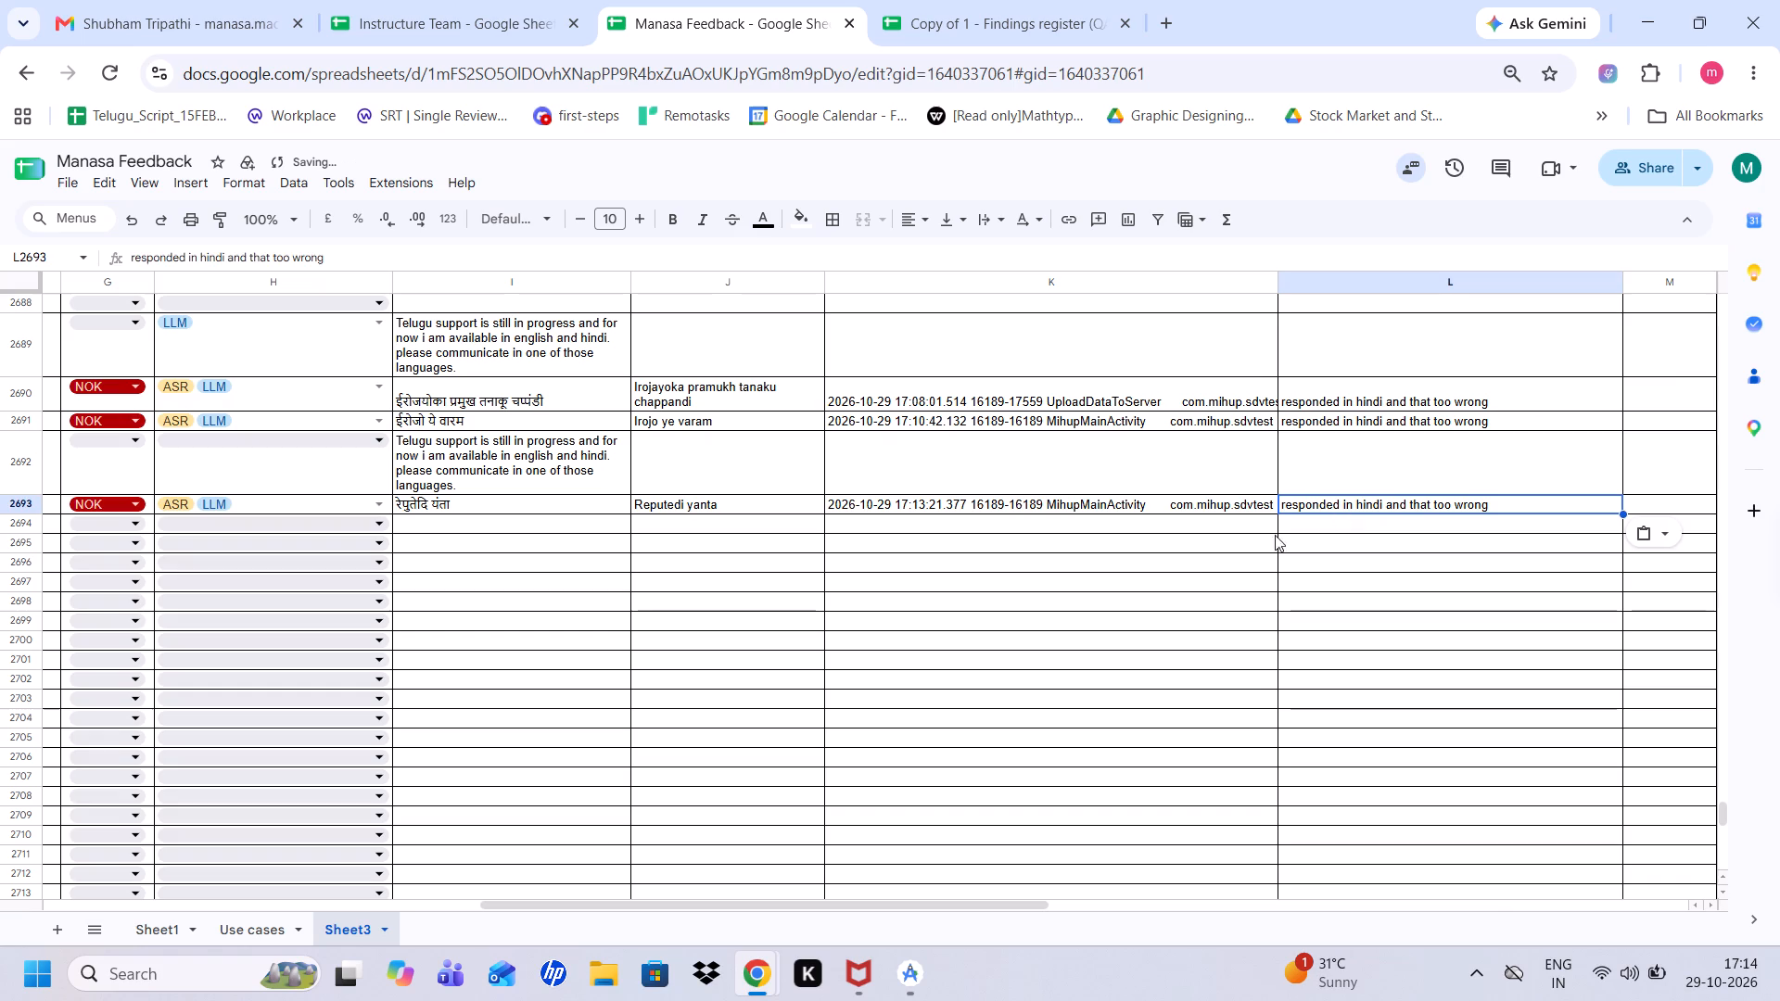
{"action": "left_click", "coordinate": [1131, 589]}
{"action": "left_click_drag", "start_coordinate": [862, 905], "coordinate": [584, 889]}
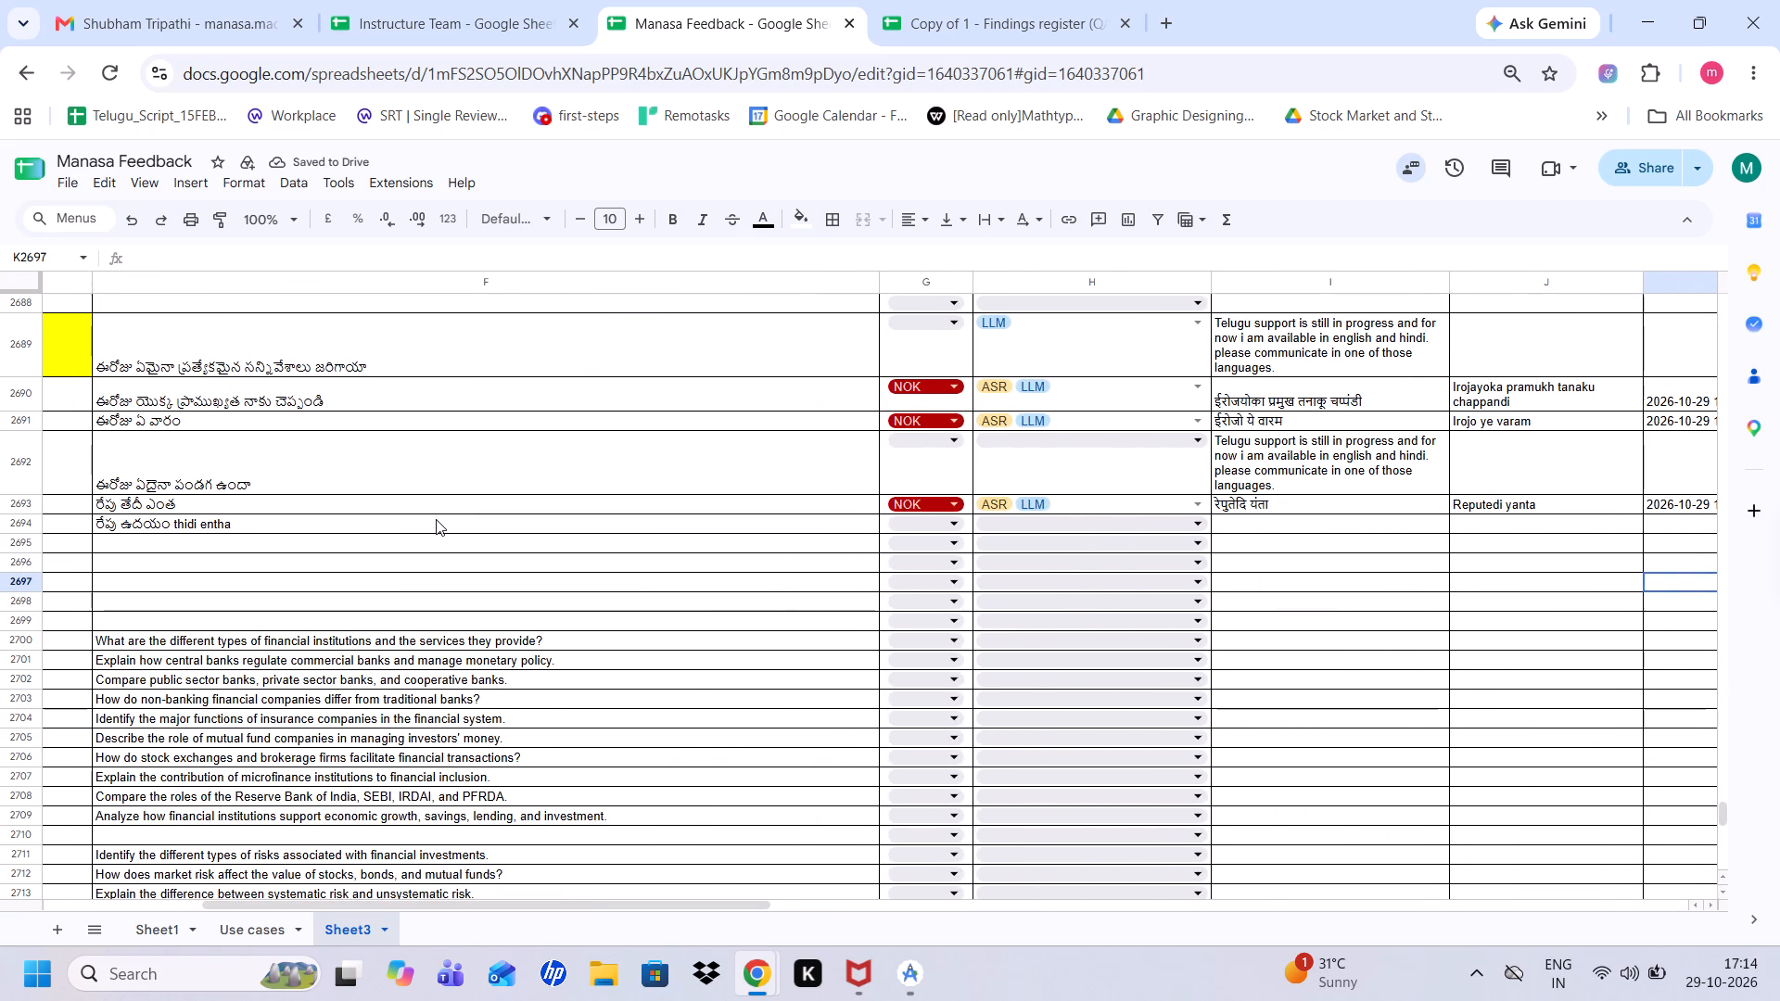
Rate the Telugu question in row 2694 of Manasa Feedback as NOK with the issue categories ASR and LLM.
{"action": "left_click", "coordinate": [436, 519]}
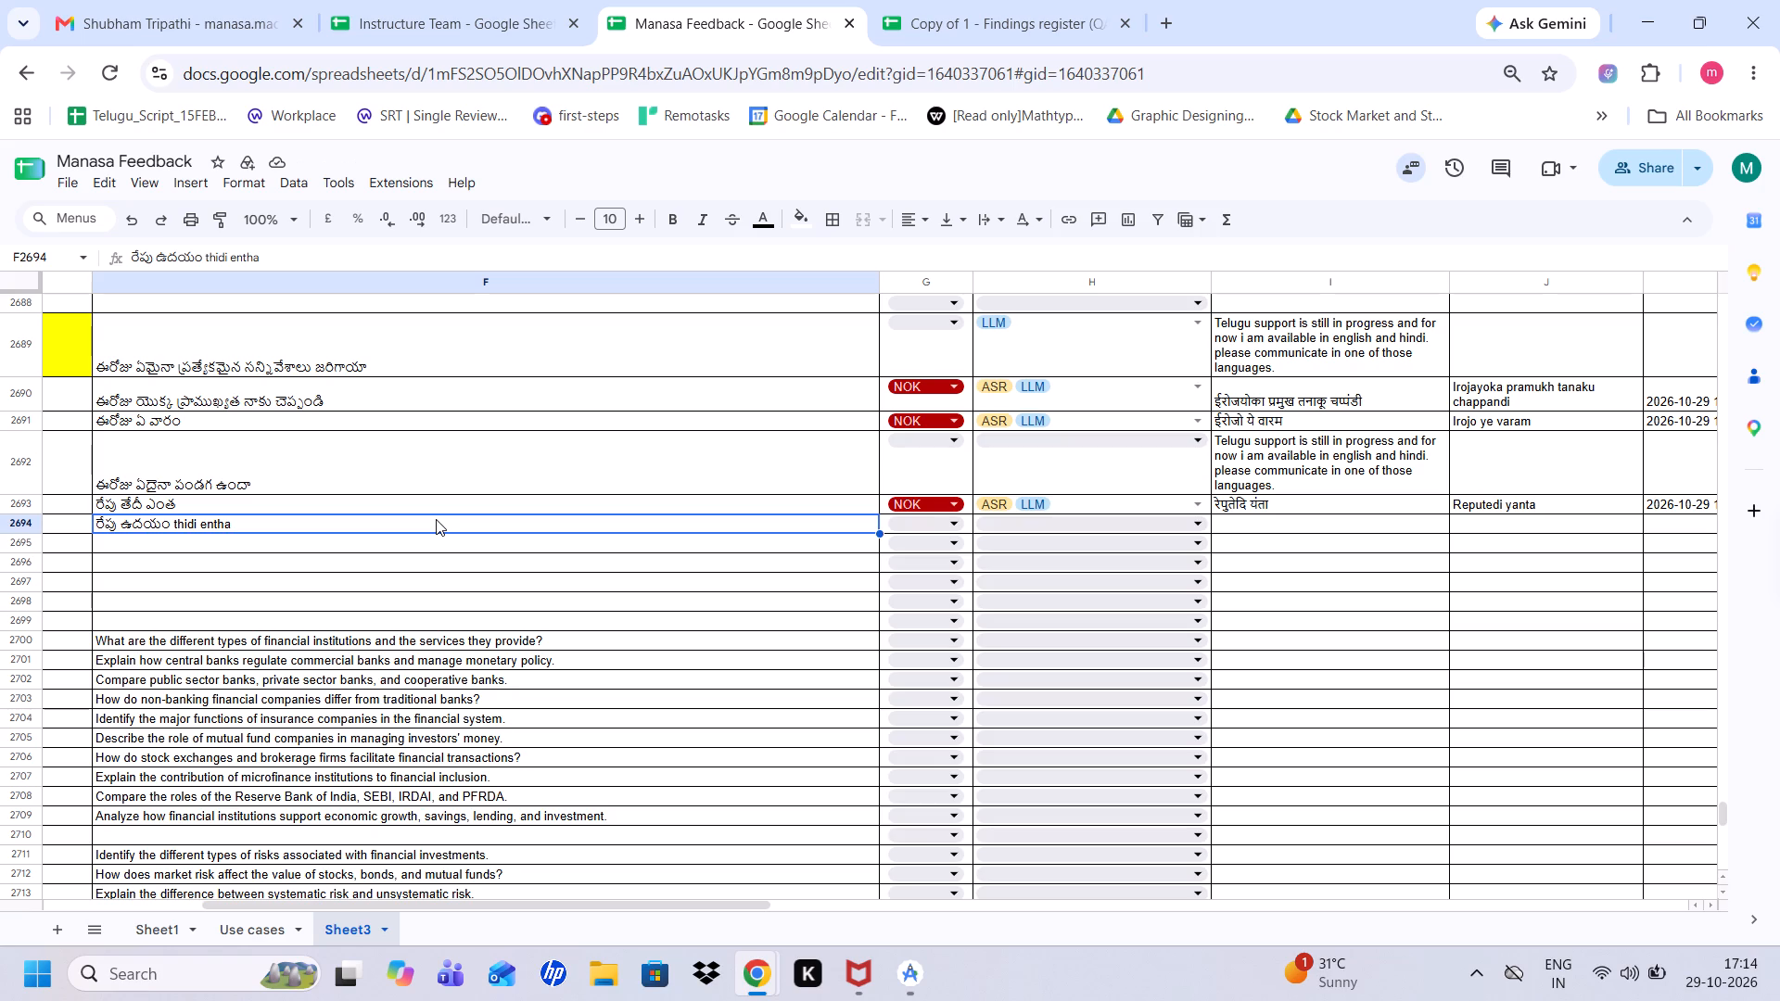
{"action": "left_click", "coordinate": [954, 523]}
{"action": "left_click", "coordinate": [929, 577]}
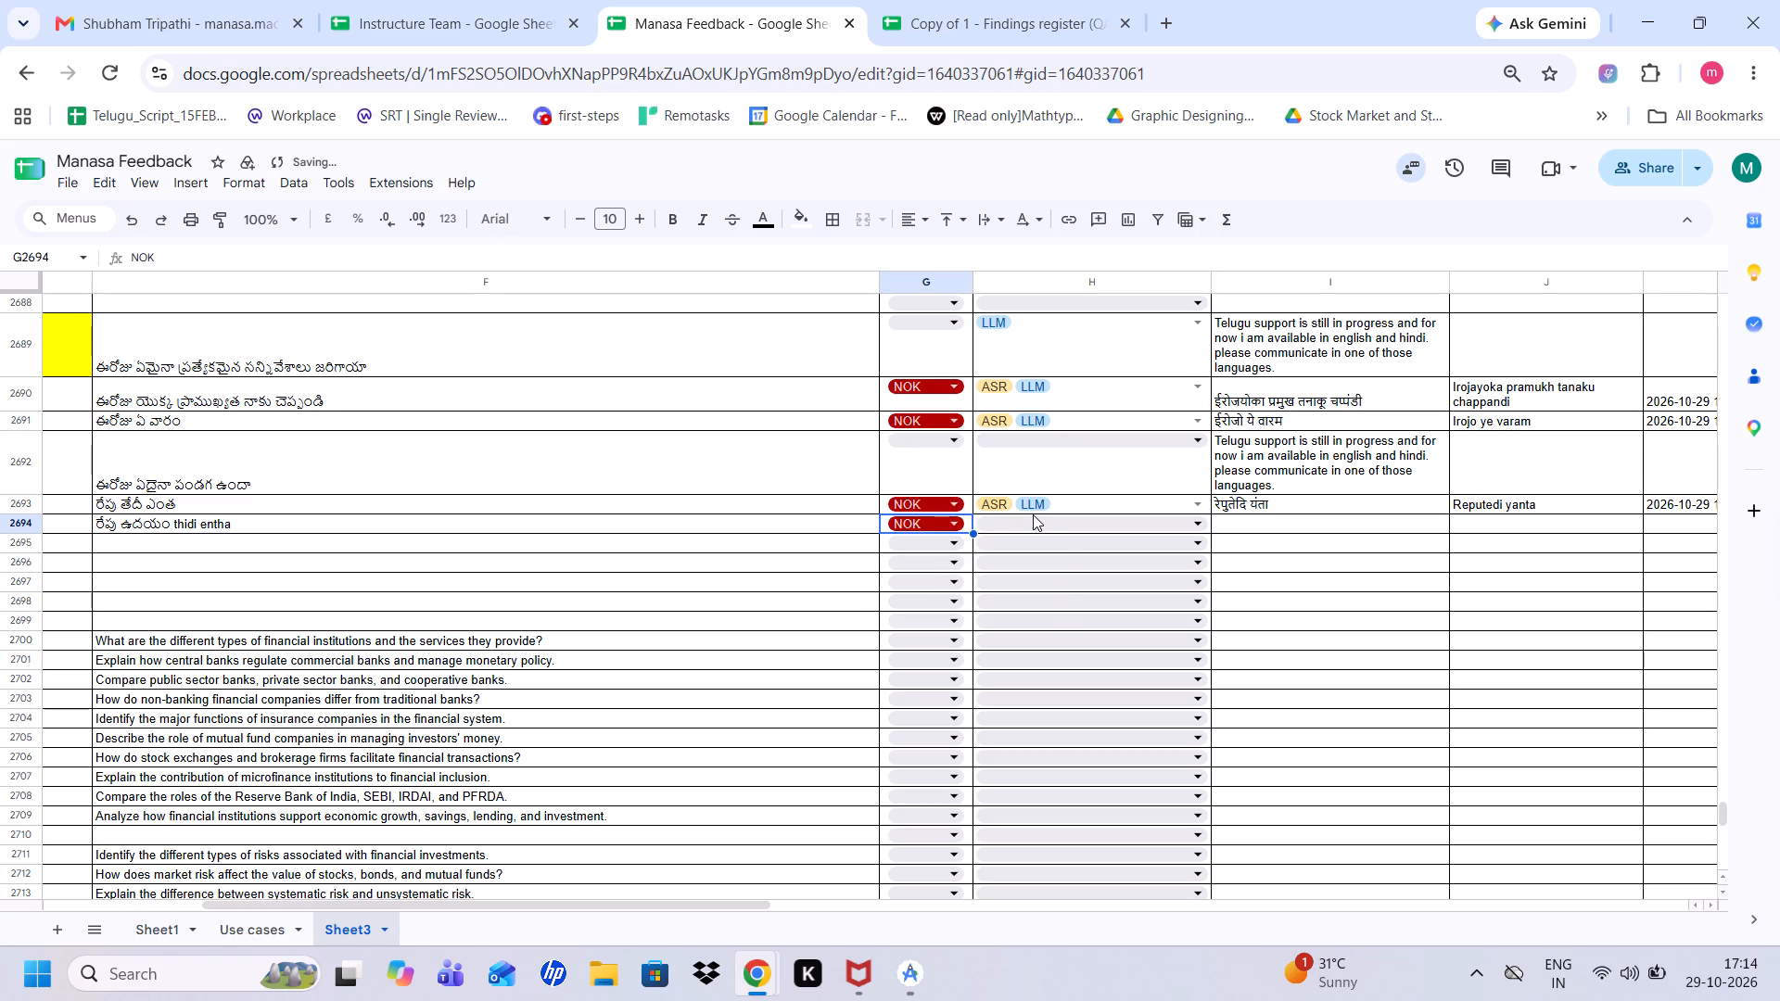
{"action": "left_click", "coordinate": [1046, 517]}
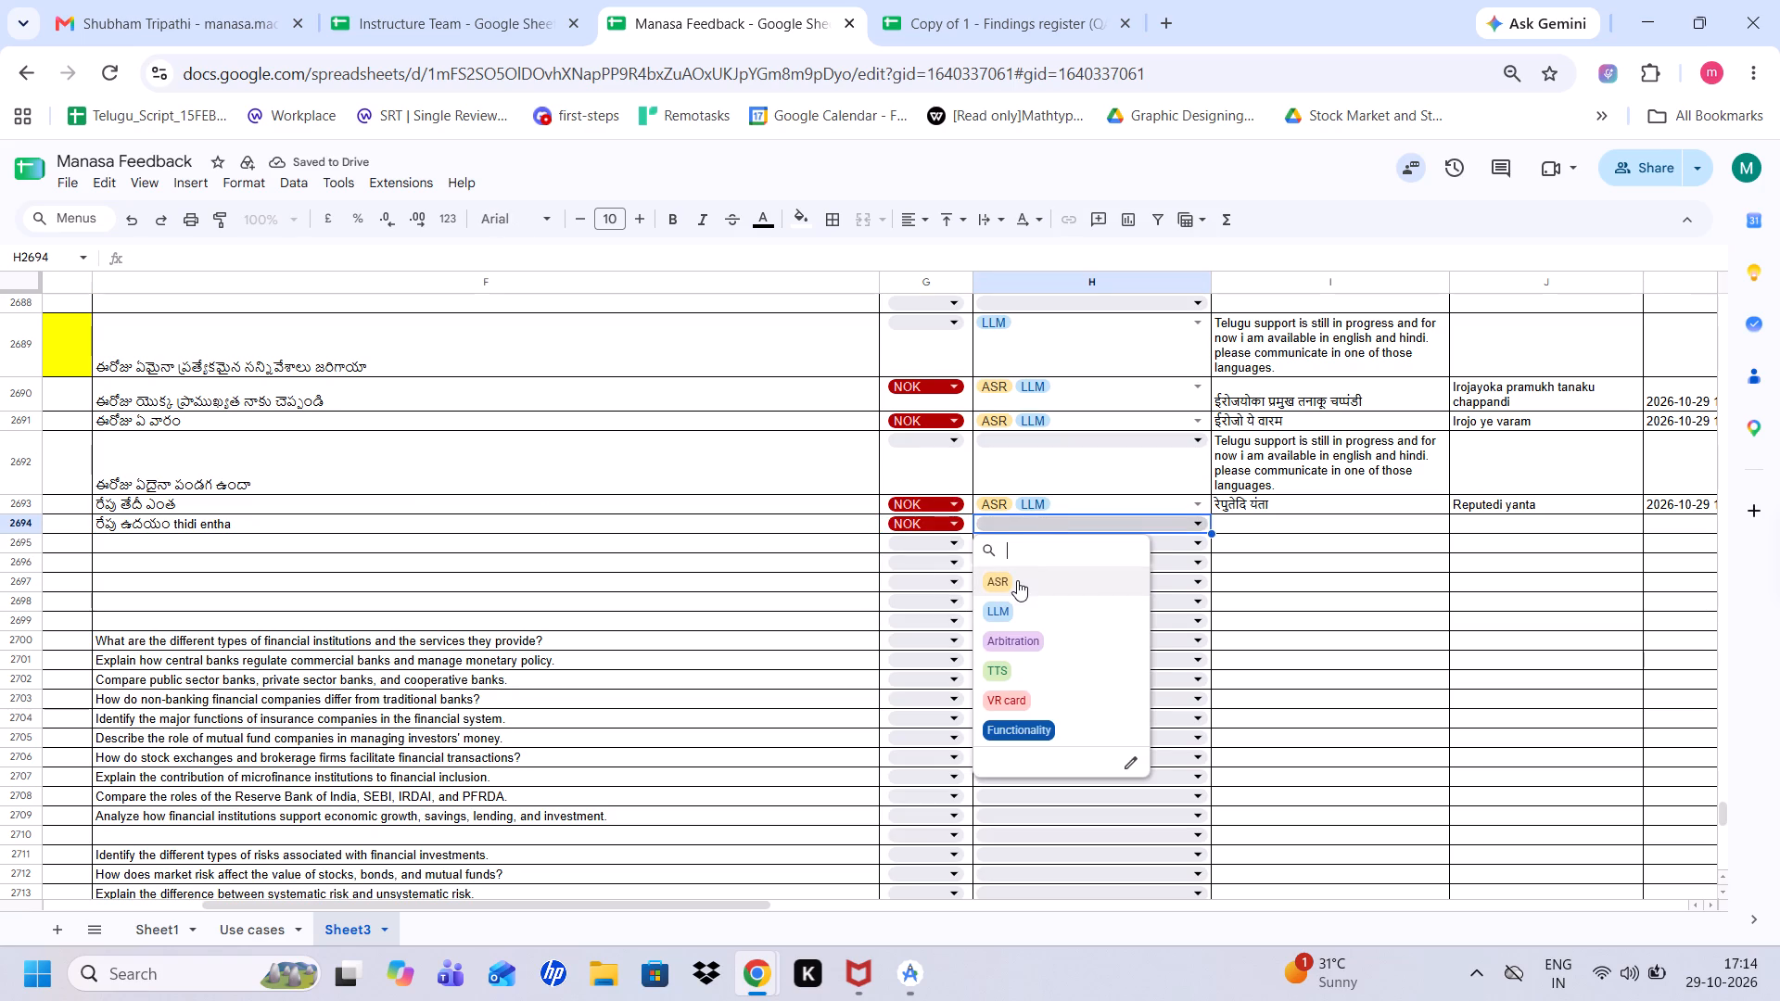
{"action": "left_click", "coordinate": [1017, 580]}
{"action": "left_click", "coordinate": [1003, 618]}
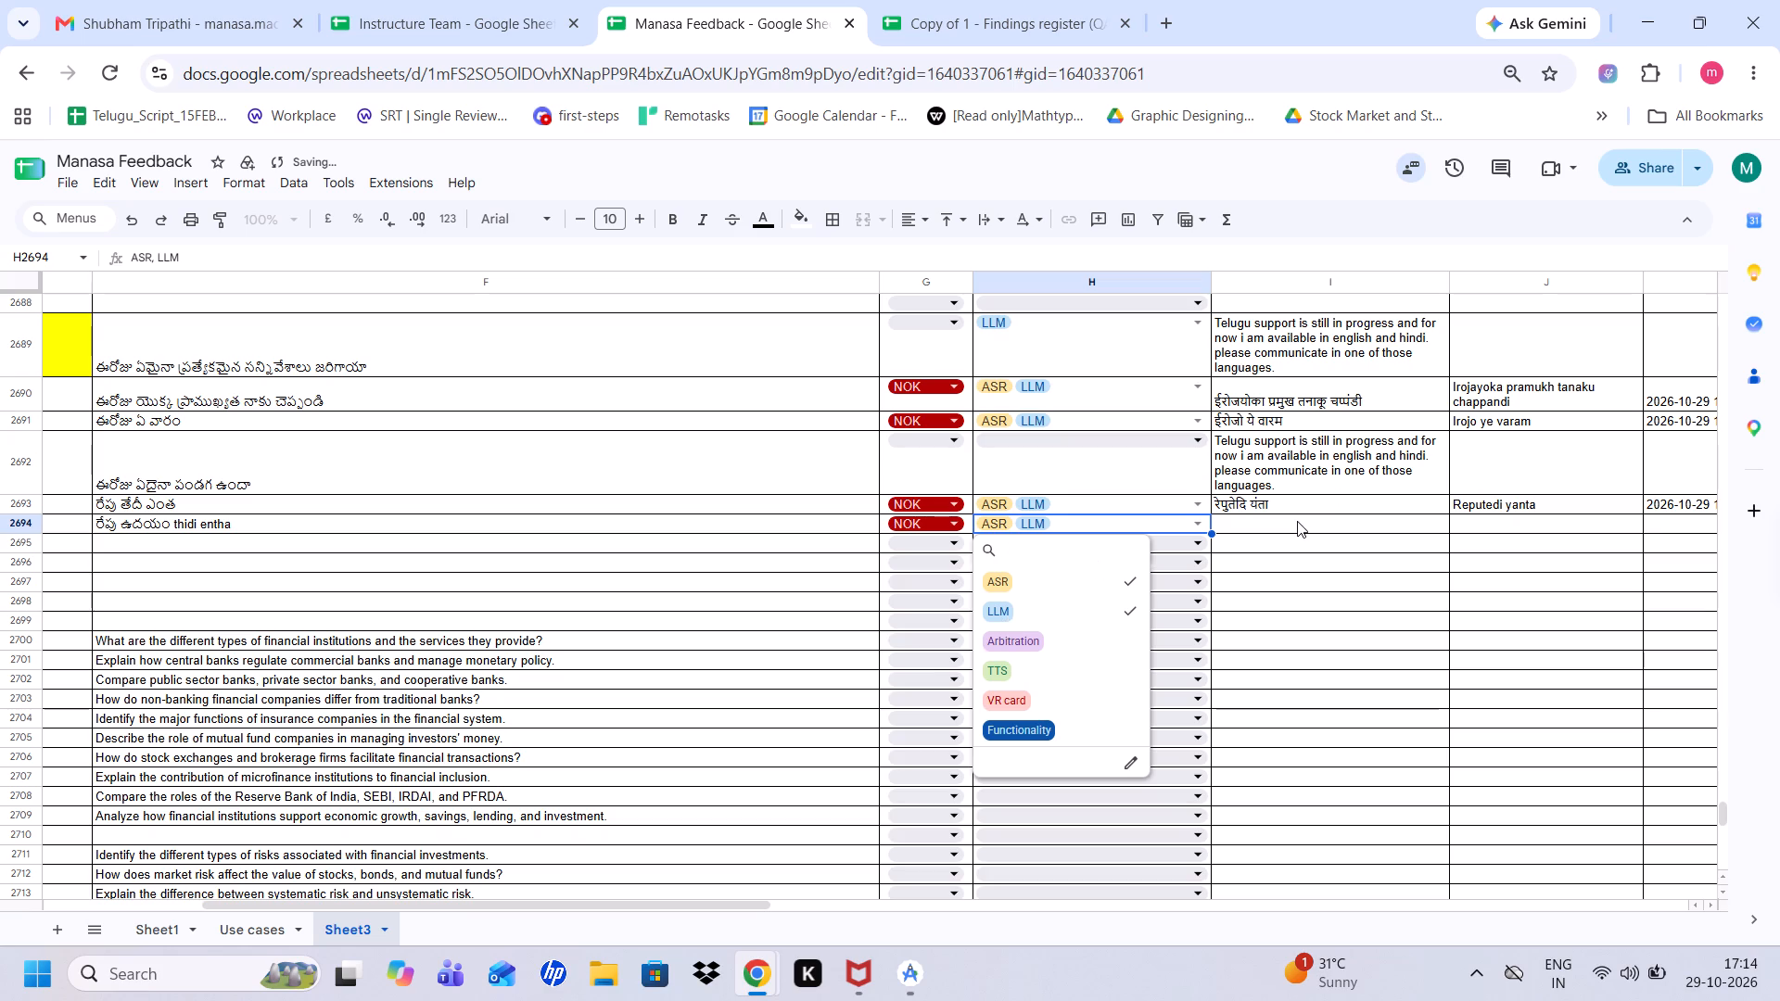
Copy the cloud Devanagari transcript "रेपुवोदयम तिदियंता" from Android Studio's Logcat into column I of row 2694 in Manasa Feedback.
{"action": "left_click", "coordinate": [1297, 521]}
{"action": "left_click", "coordinate": [899, 970]}
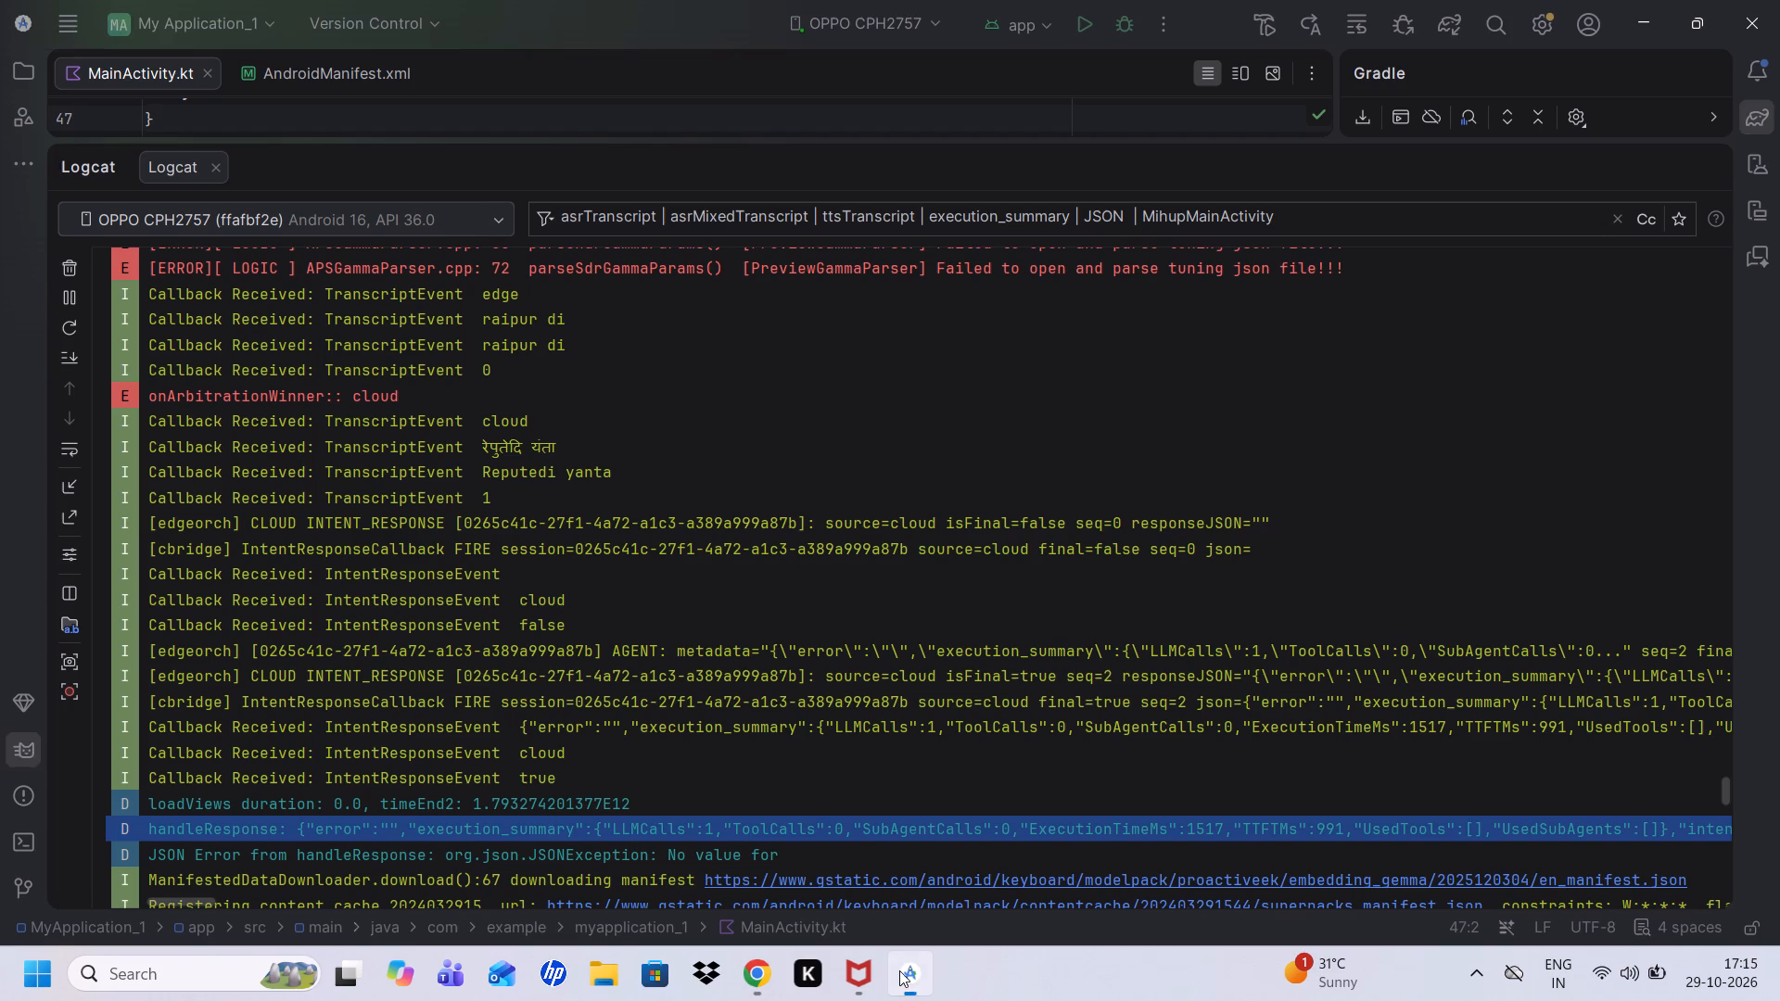
{"action": "triple_click", "coordinate": [1729, 794]}
{"action": "left_click_drag", "start_coordinate": [1723, 782], "coordinate": [1727, 847]}
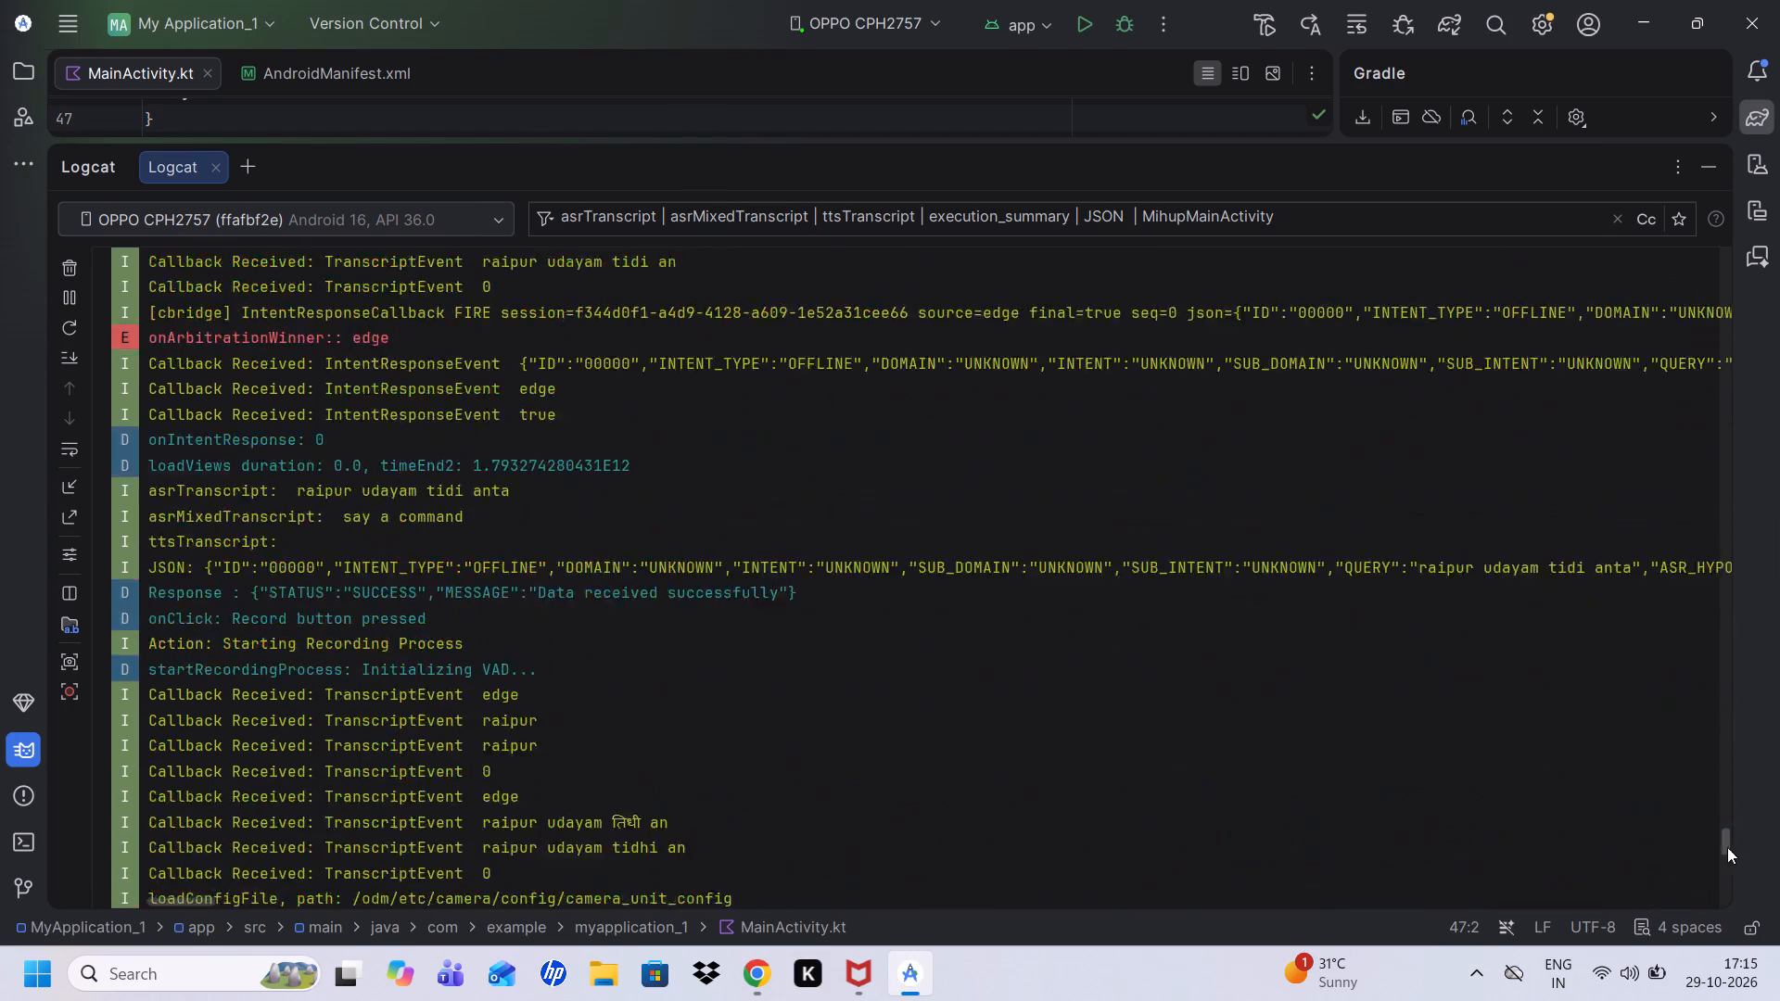
{"action": "left_click_drag", "start_coordinate": [1727, 847], "coordinate": [1709, 923]}
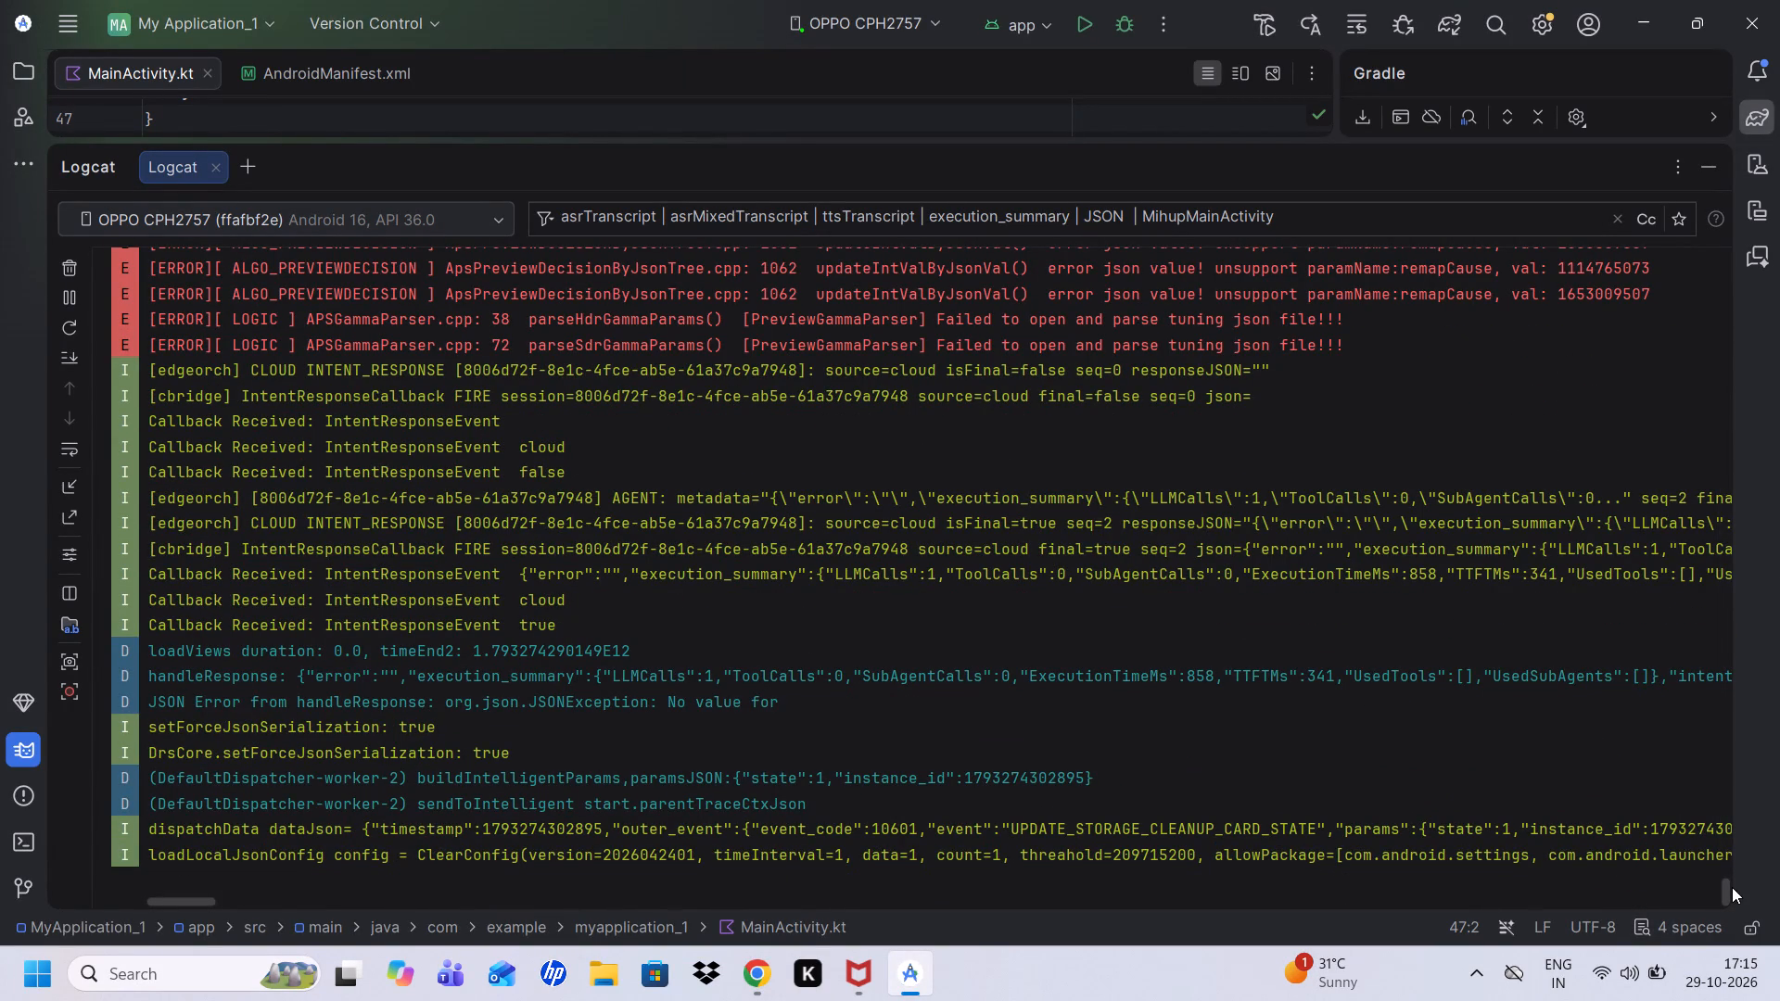
{"action": "left_click_drag", "start_coordinate": [1728, 888], "coordinate": [1728, 875]}
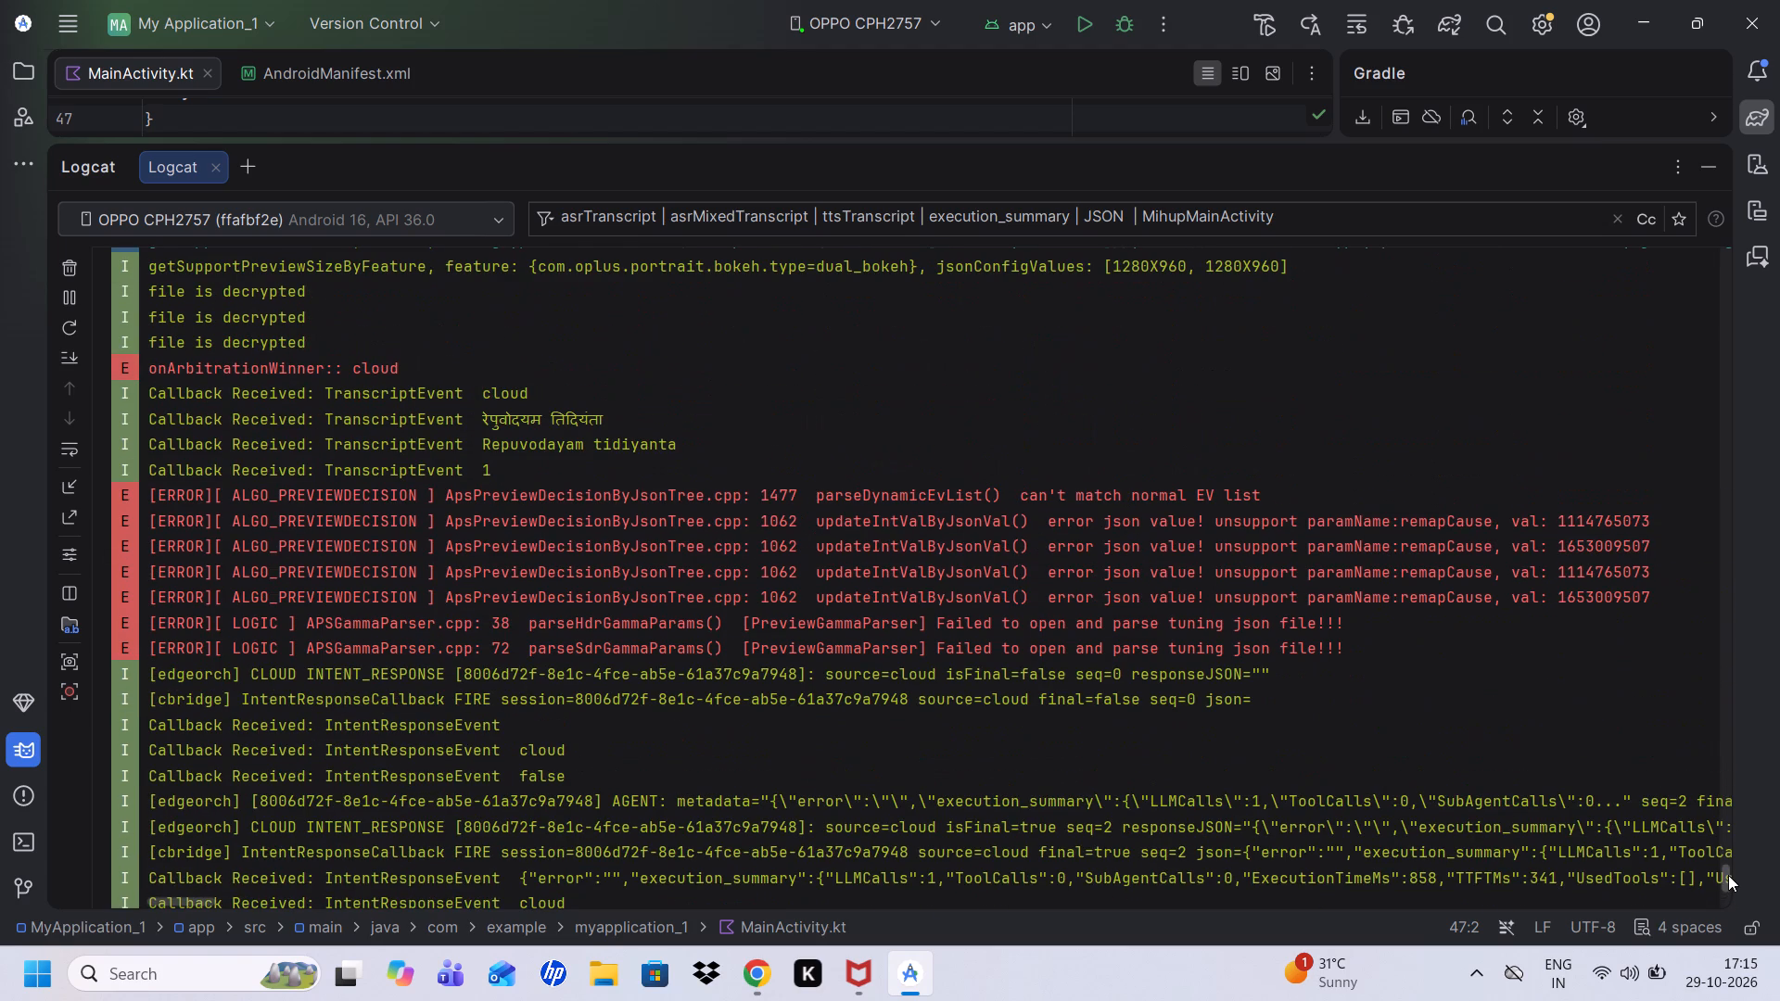
{"action": "left_click_drag", "start_coordinate": [619, 426], "coordinate": [477, 412]}
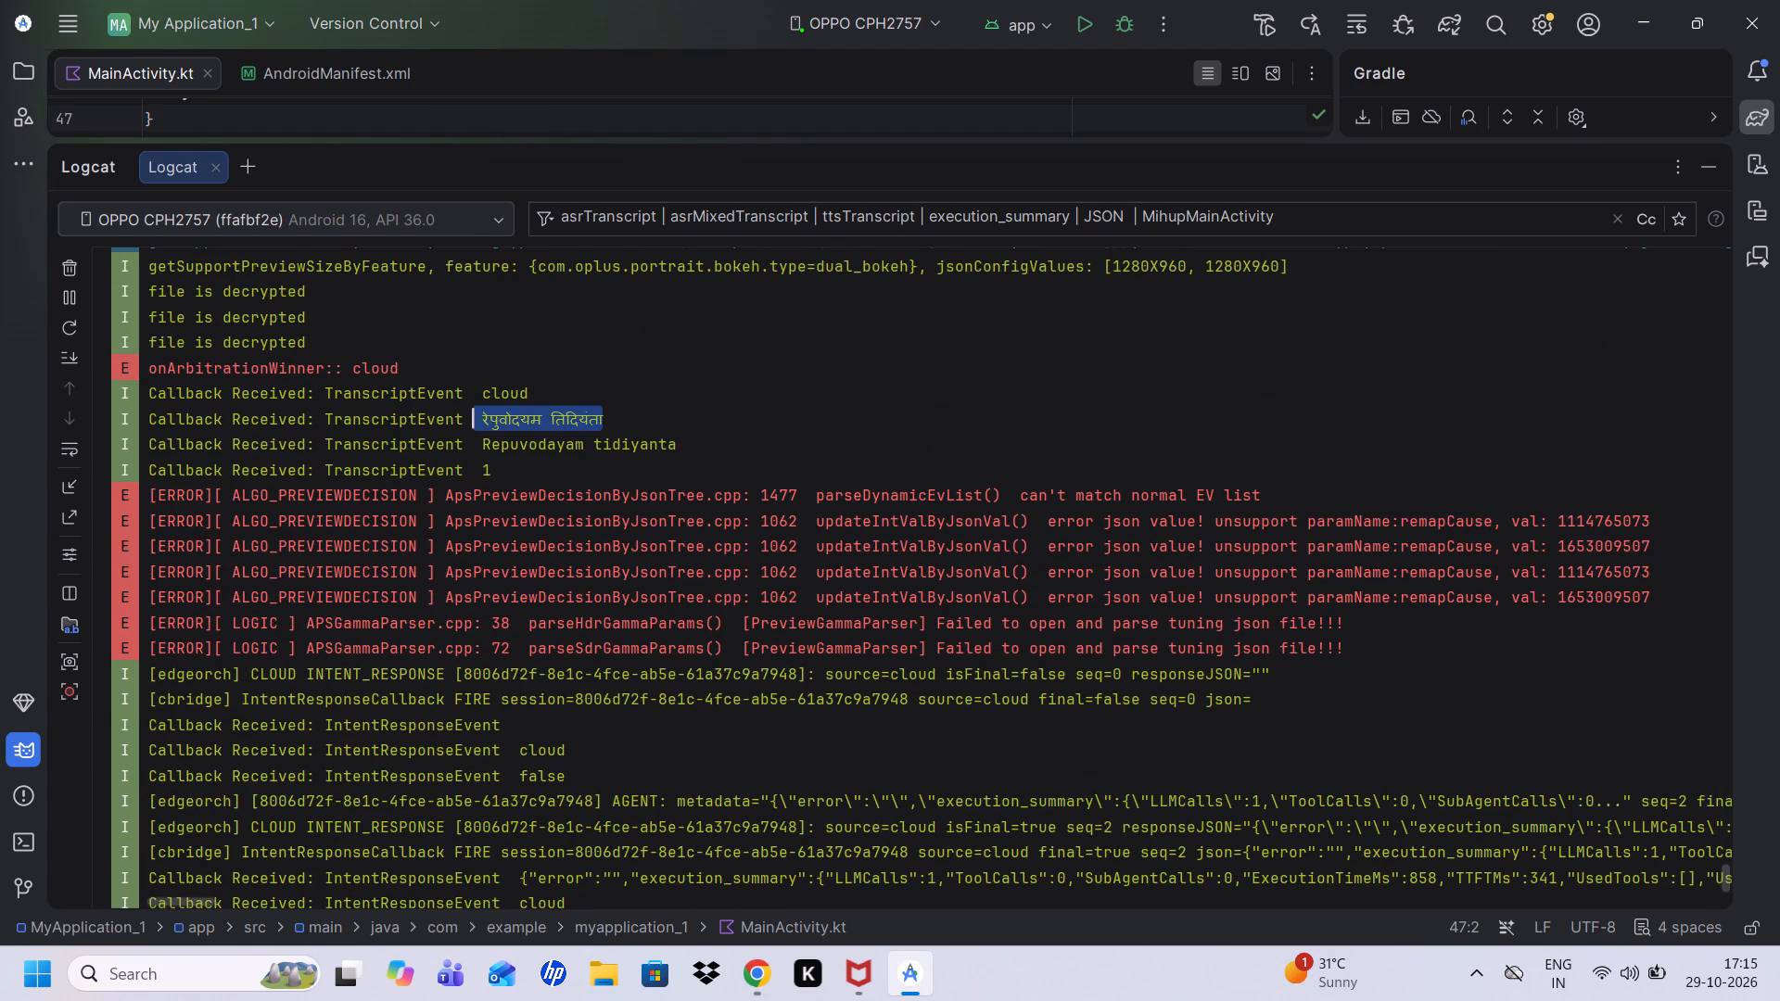
{"action": "key", "text": "ctrl+c"}
{"action": "left_click", "coordinate": [756, 983]}
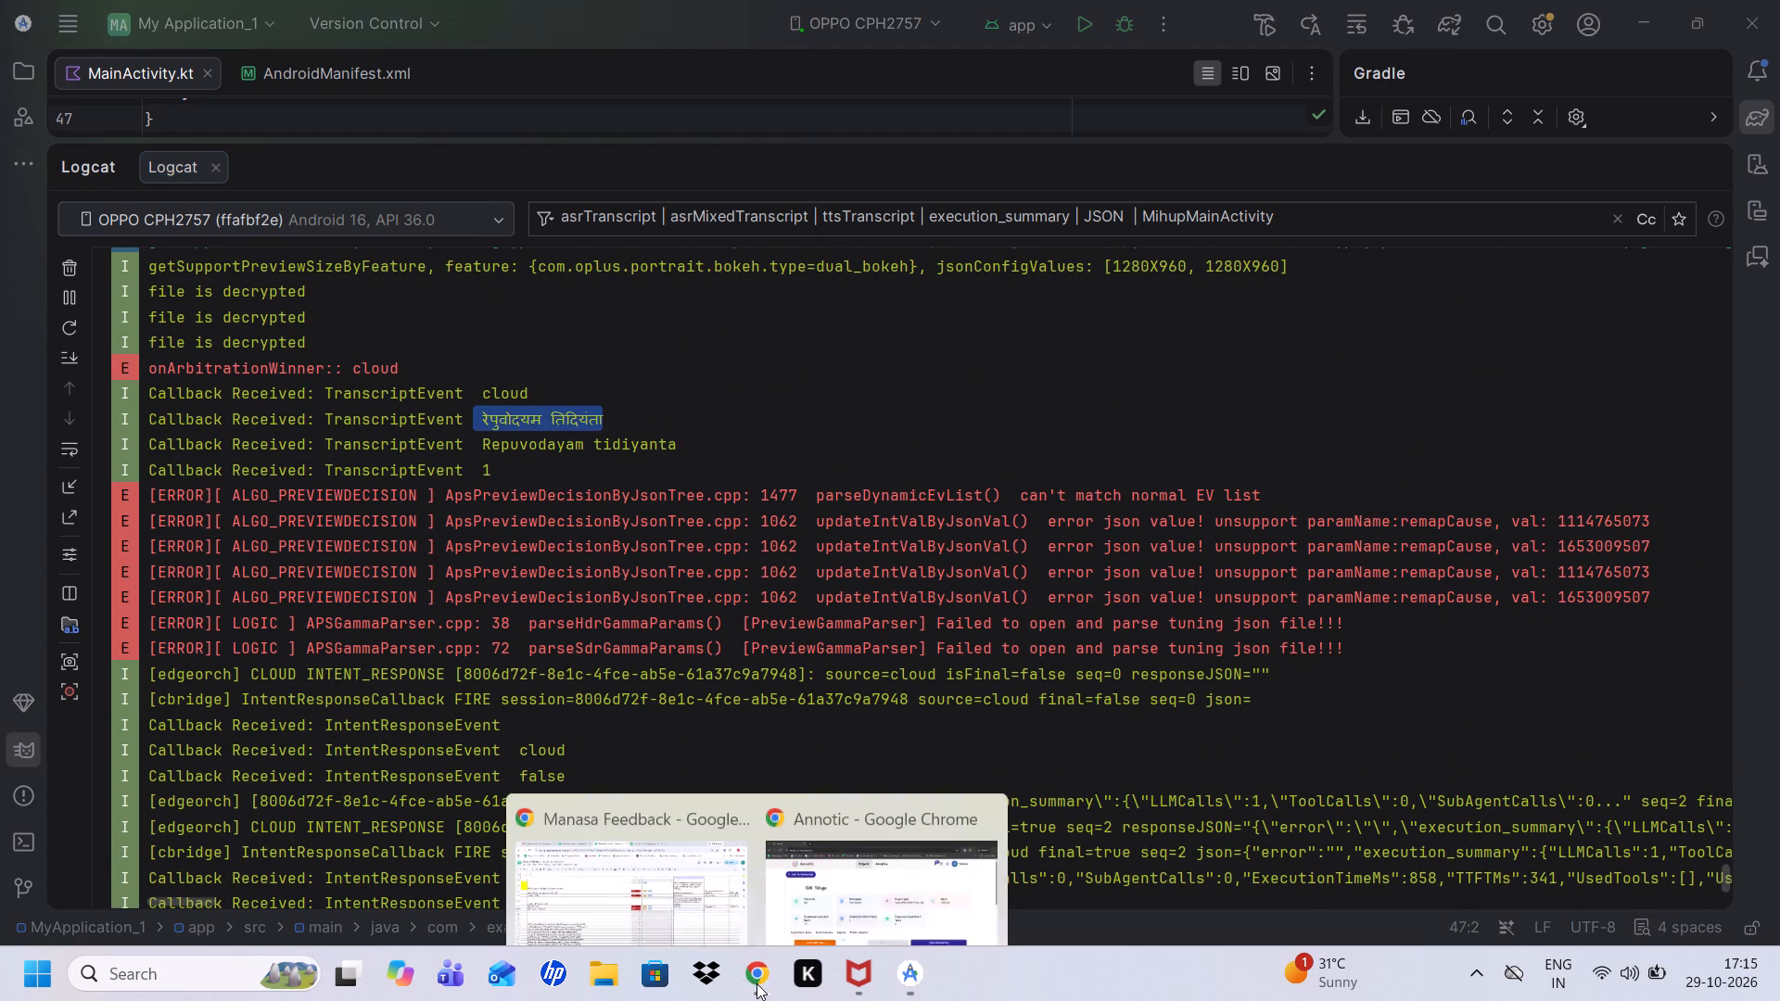
{"action": "left_click", "coordinate": [712, 868]}
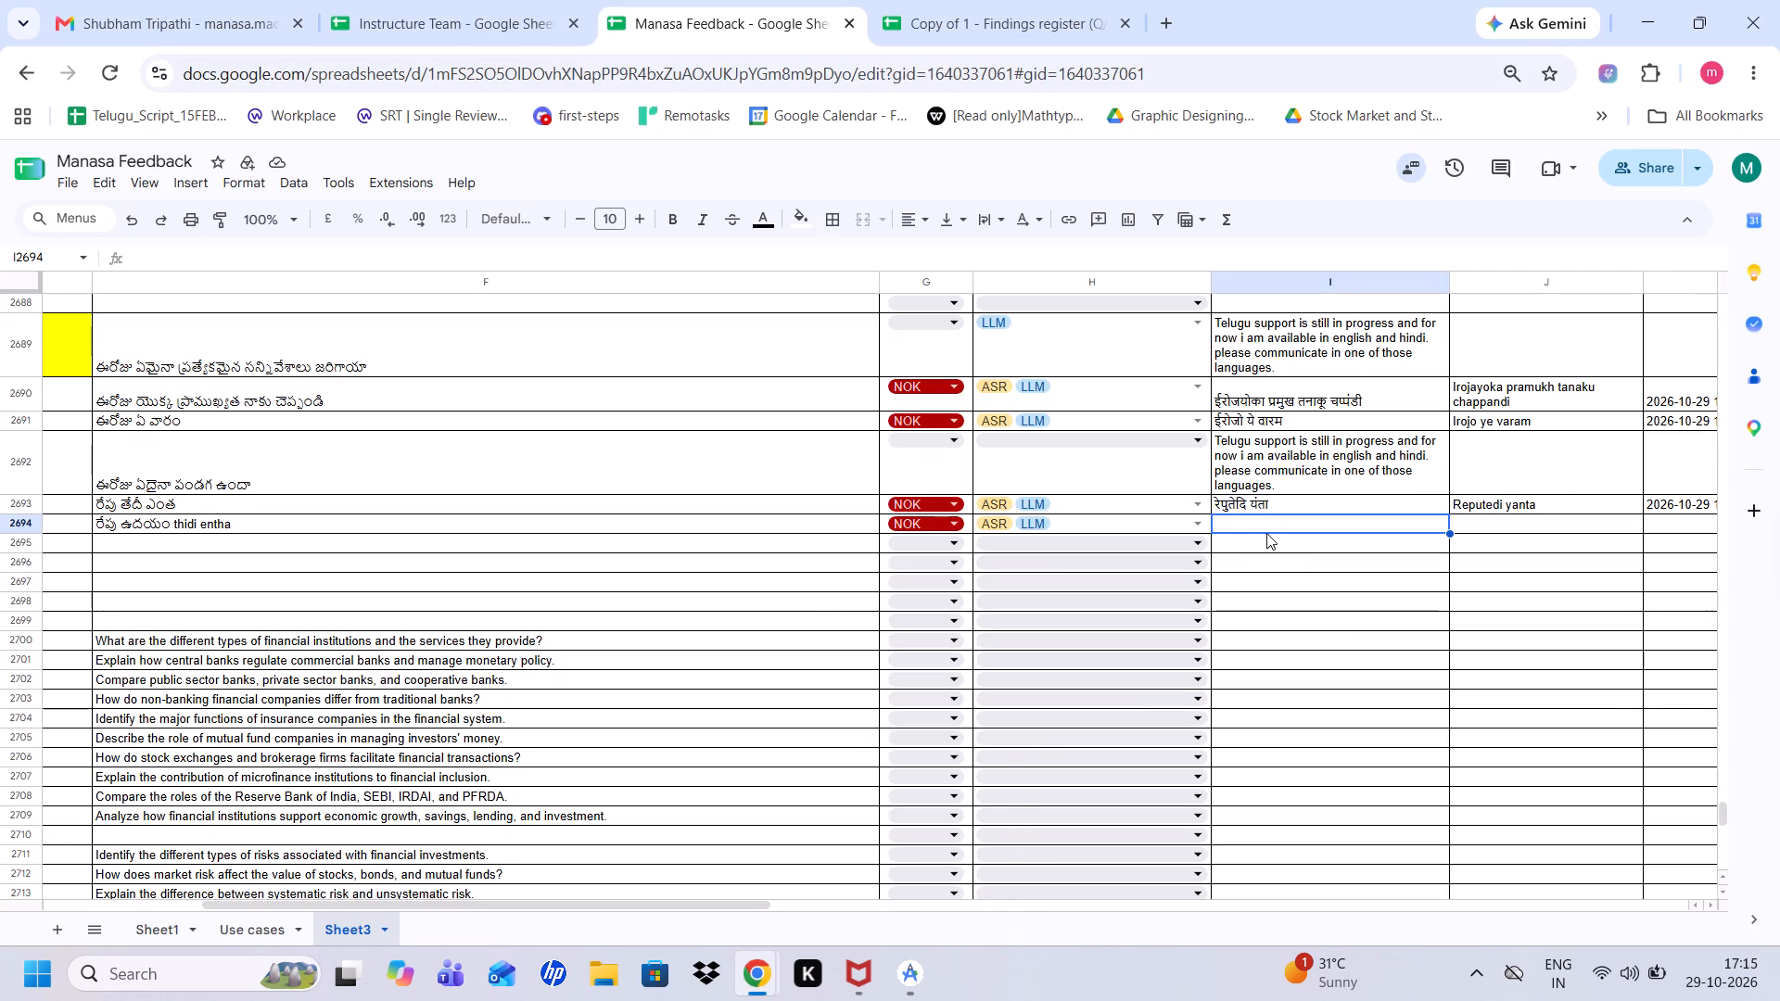
{"action": "double_click", "coordinate": [1258, 523]}
{"action": "key", "text": "ctrl+v"}
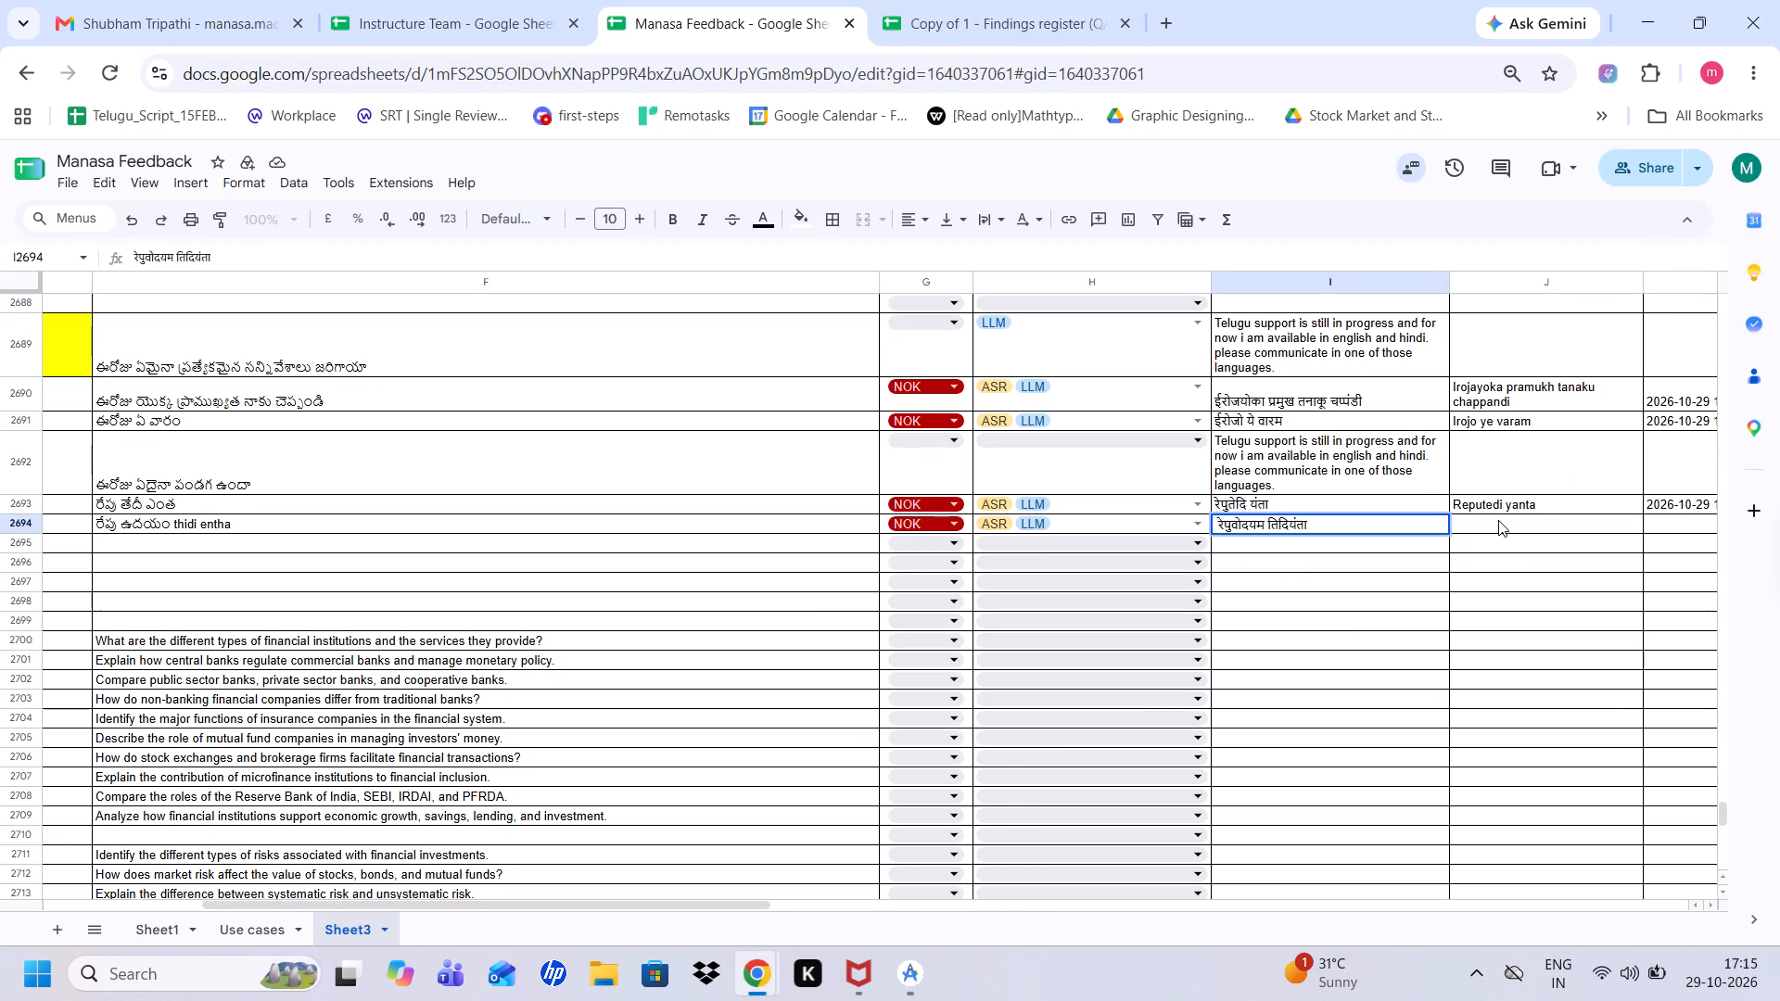
Copy the romanised transcript "Repuvodayam tidiyanta" from Android Studio's Logcat into column J of row 2694 in Manasa Feedback.
{"action": "left_click", "coordinate": [1498, 520]}
{"action": "left_click", "coordinate": [911, 981]}
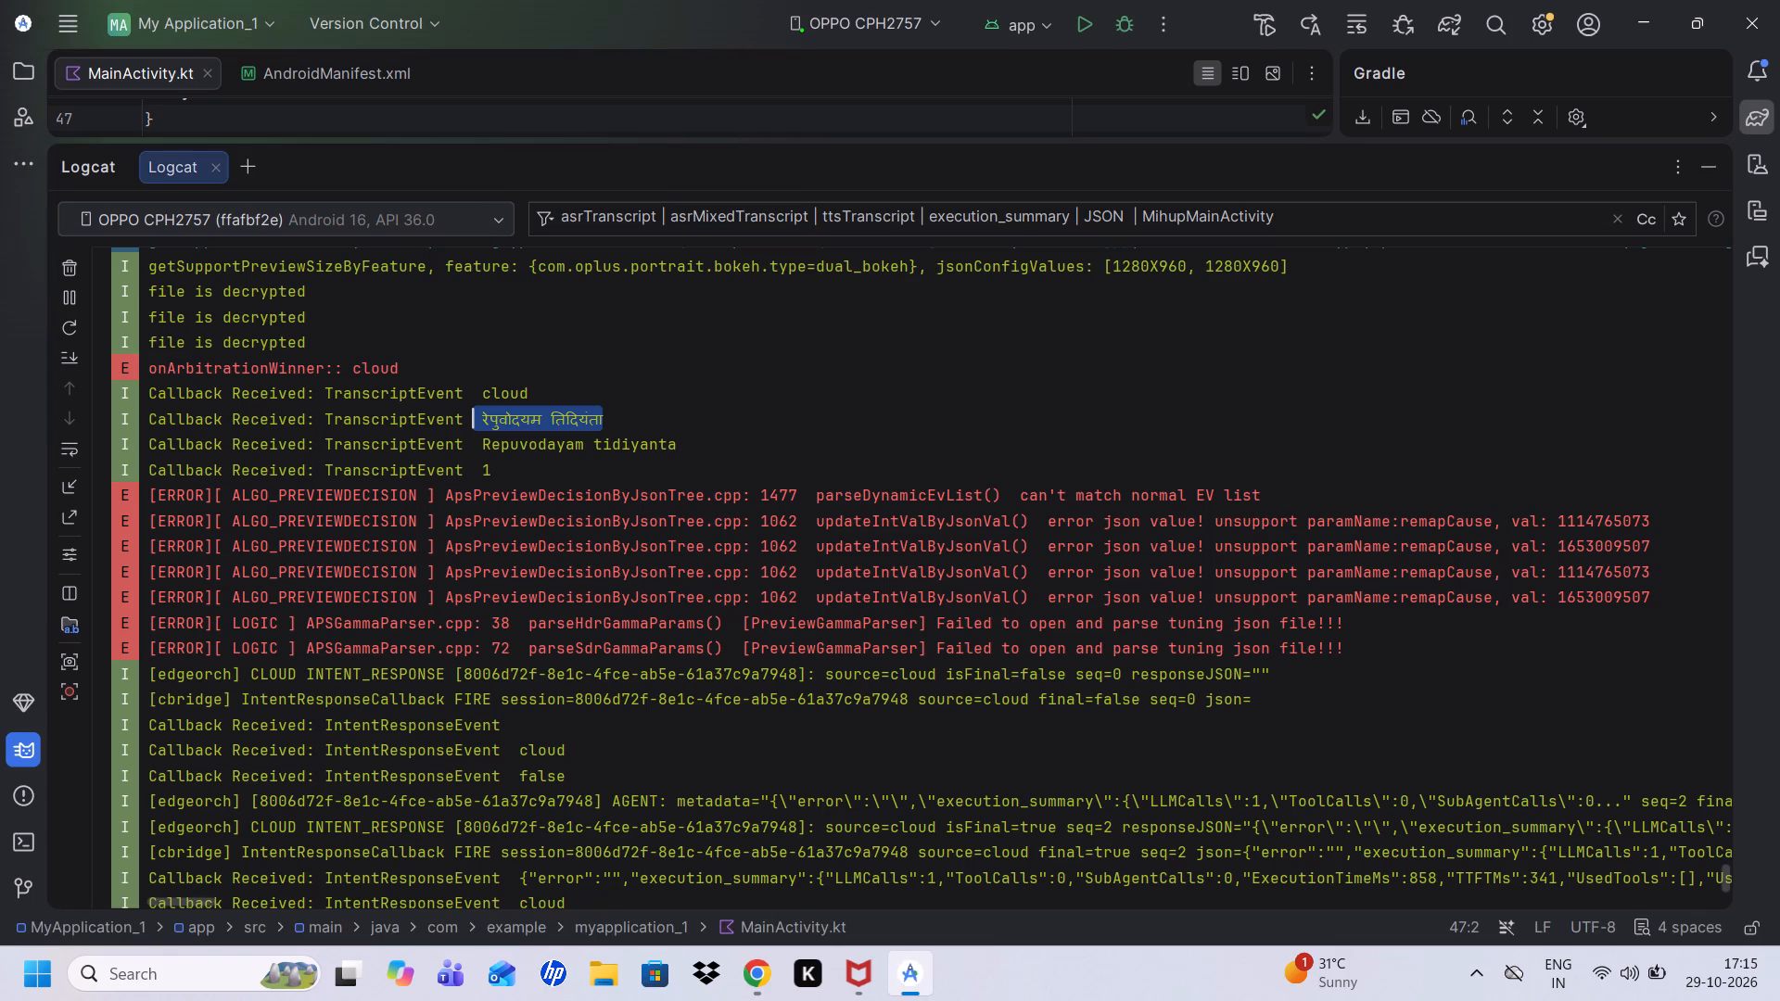
{"action": "left_click_drag", "start_coordinate": [687, 455], "coordinate": [484, 437]}
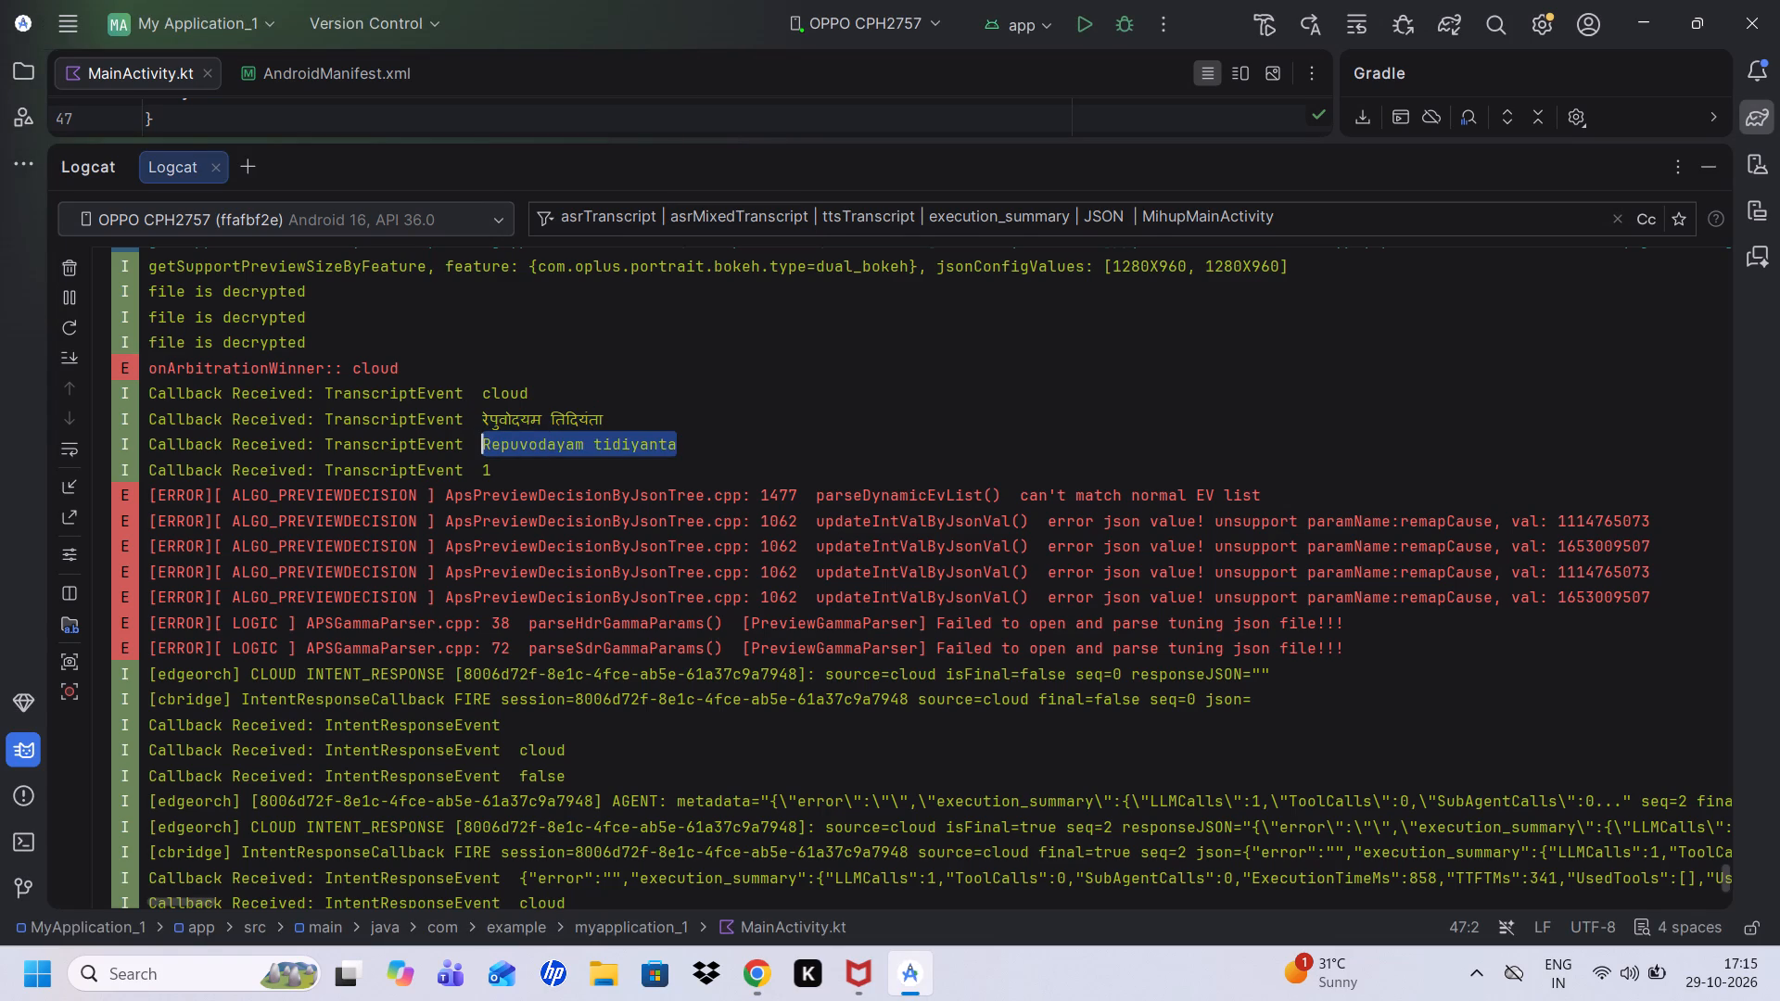
{"action": "key", "text": "ctrl+c"}
{"action": "left_click", "coordinate": [754, 974]}
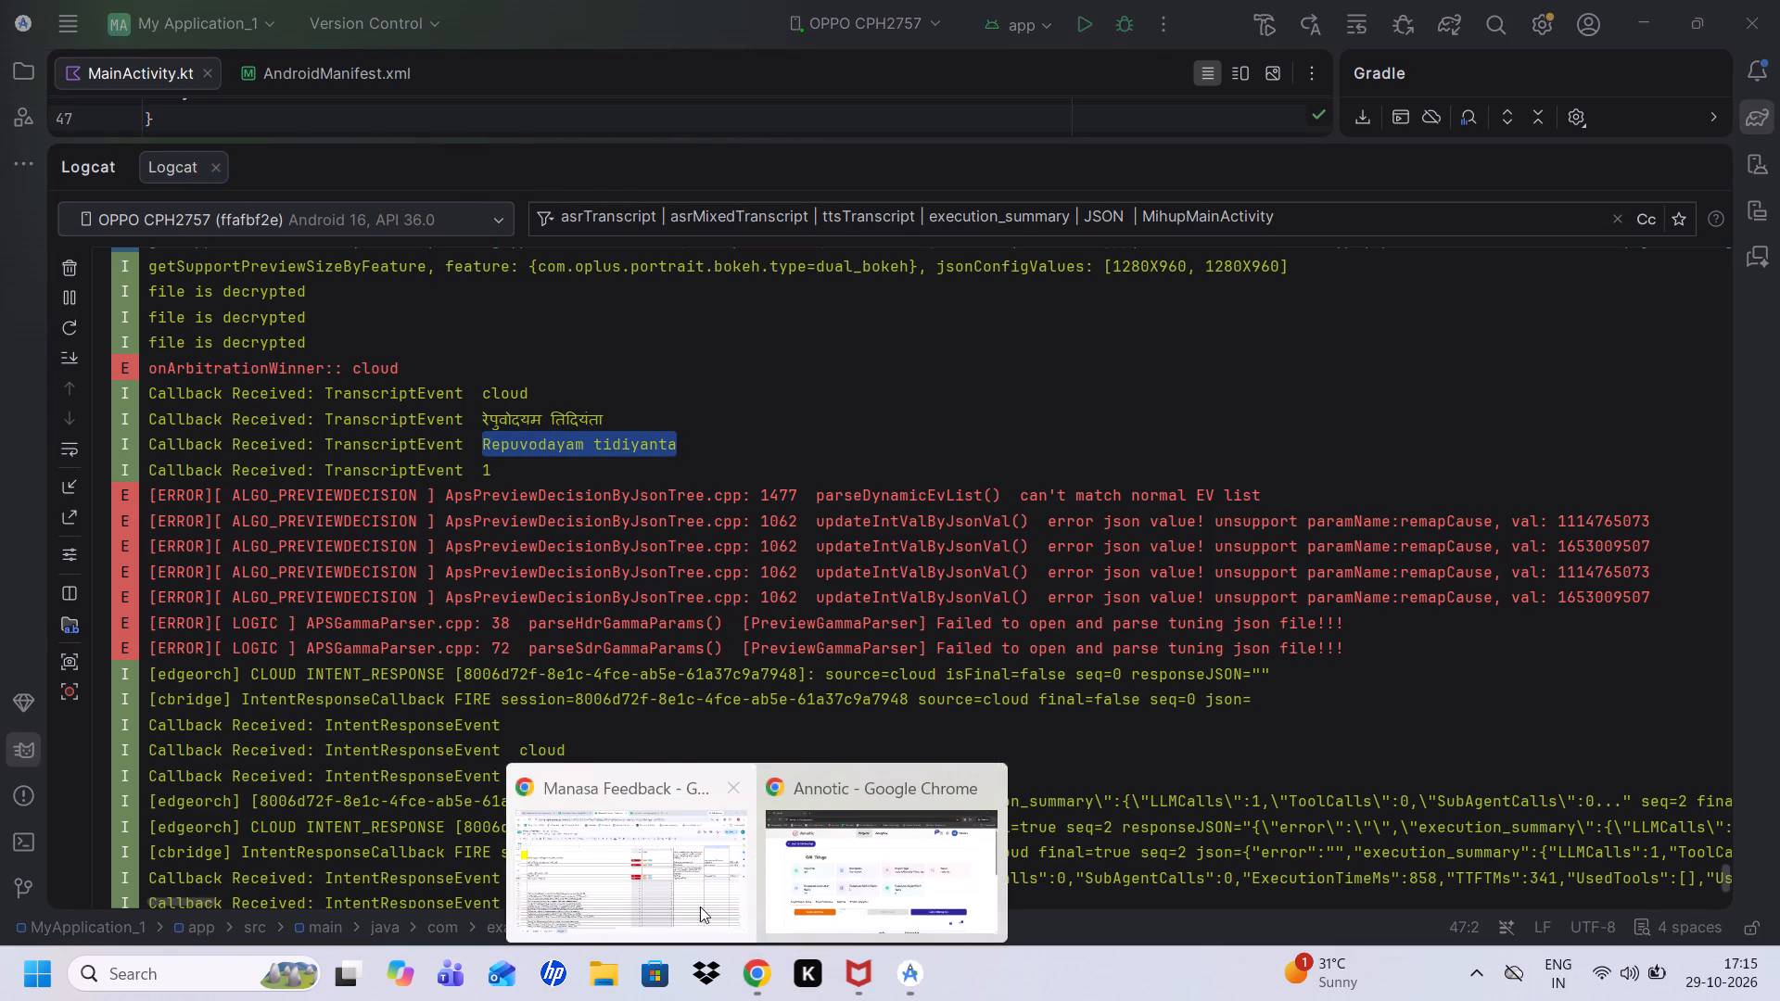
{"action": "left_click", "coordinate": [686, 887]}
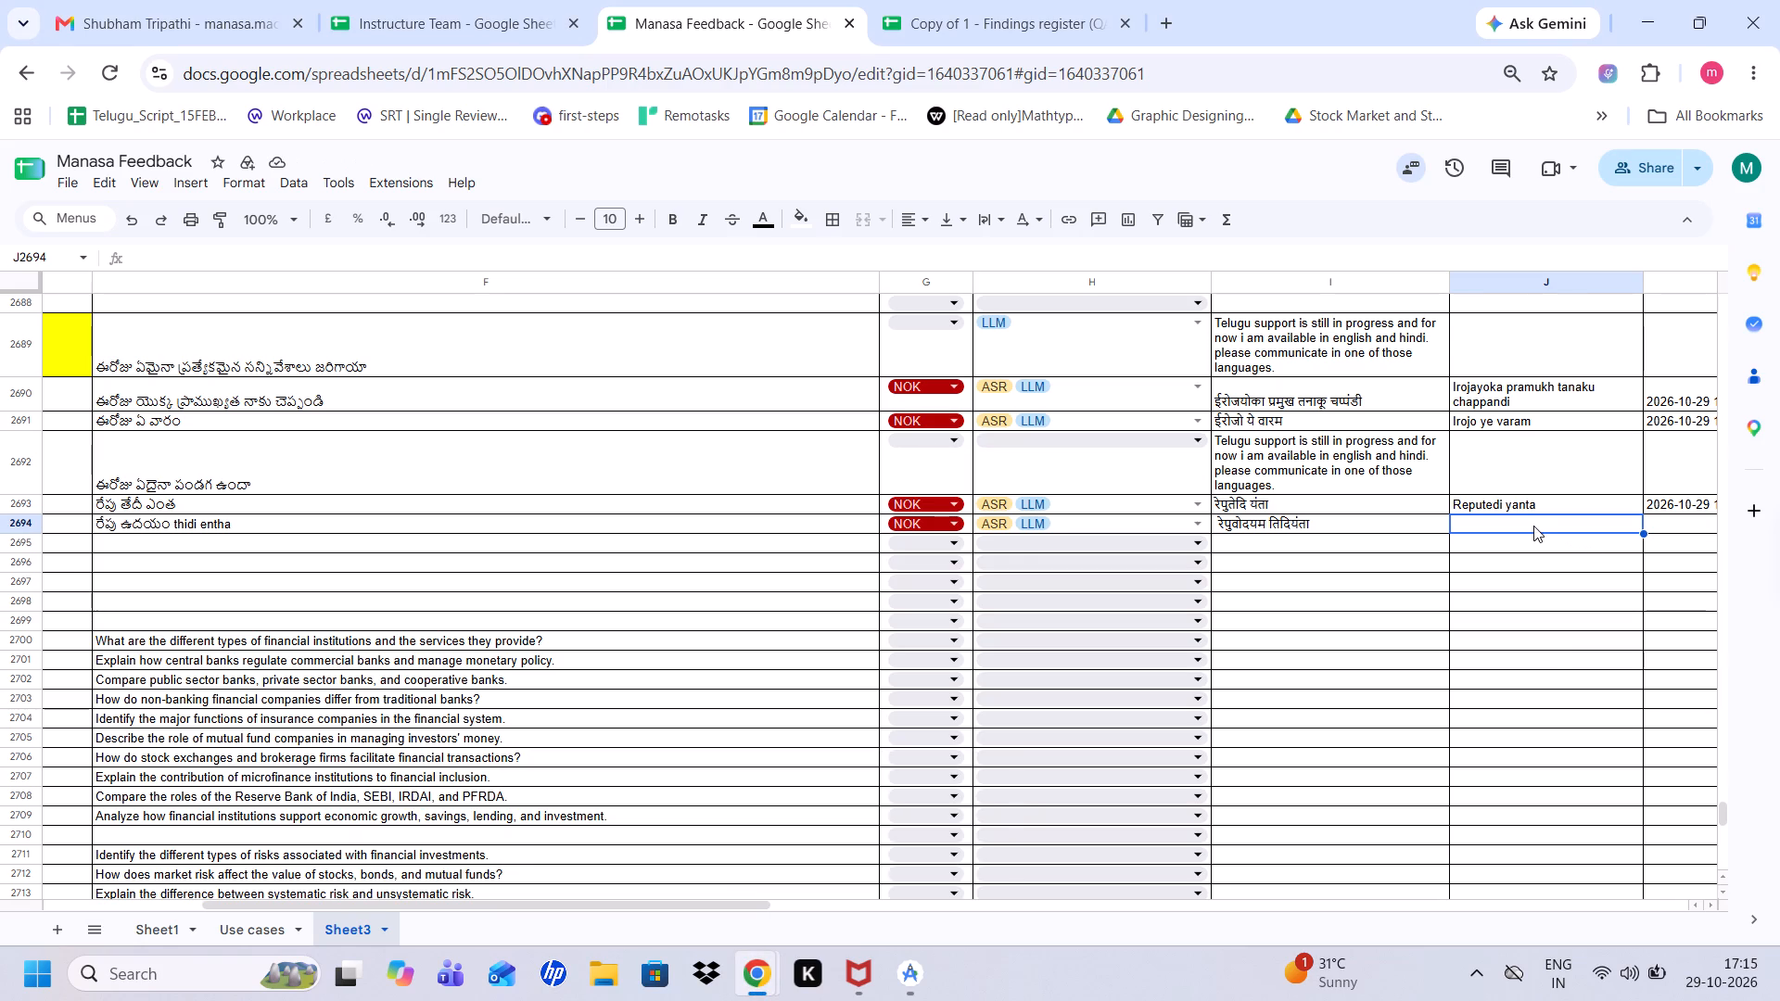
{"action": "double_click", "coordinate": [1532, 526]}
{"action": "key", "text": "ctrl+v"}
{"action": "left_click", "coordinate": [1409, 527]}
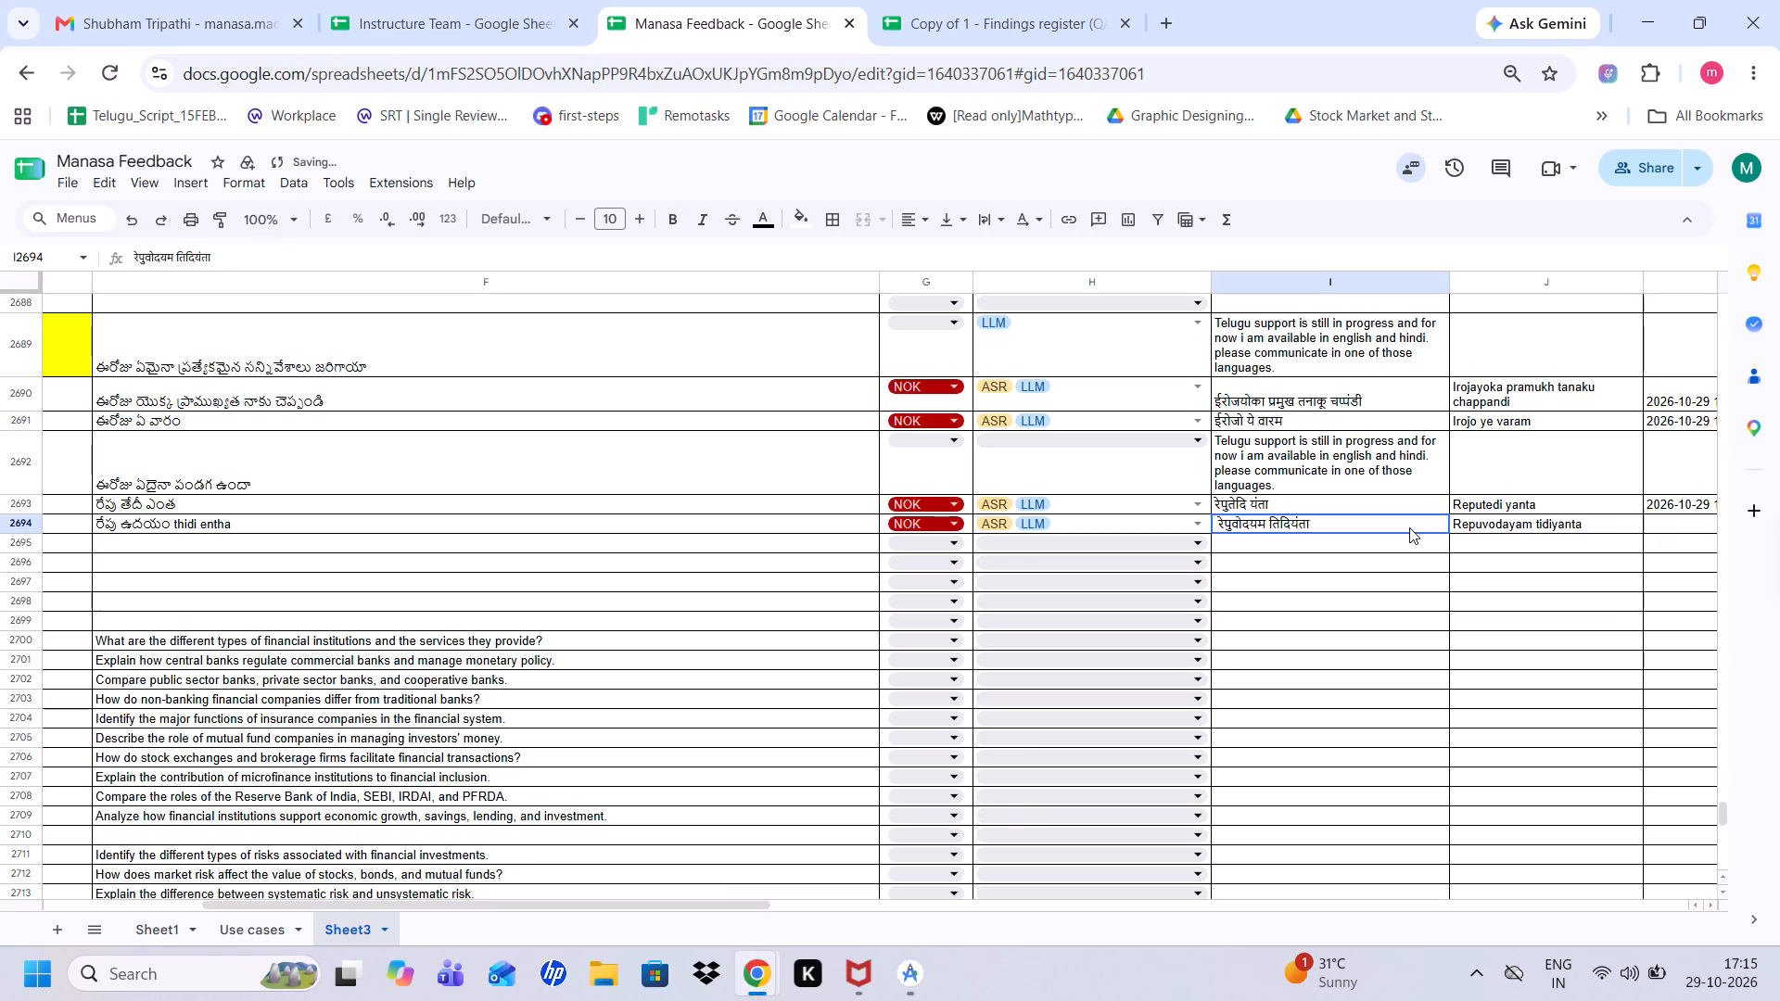
Copy the question's full handleResponse JSON log line from Android Studio's Logcat into column K of row 2694 in Manasa Feedback.
{"action": "key", "text": "Right"}
{"action": "key", "text": "Right"}
{"action": "key", "text": "Right"}
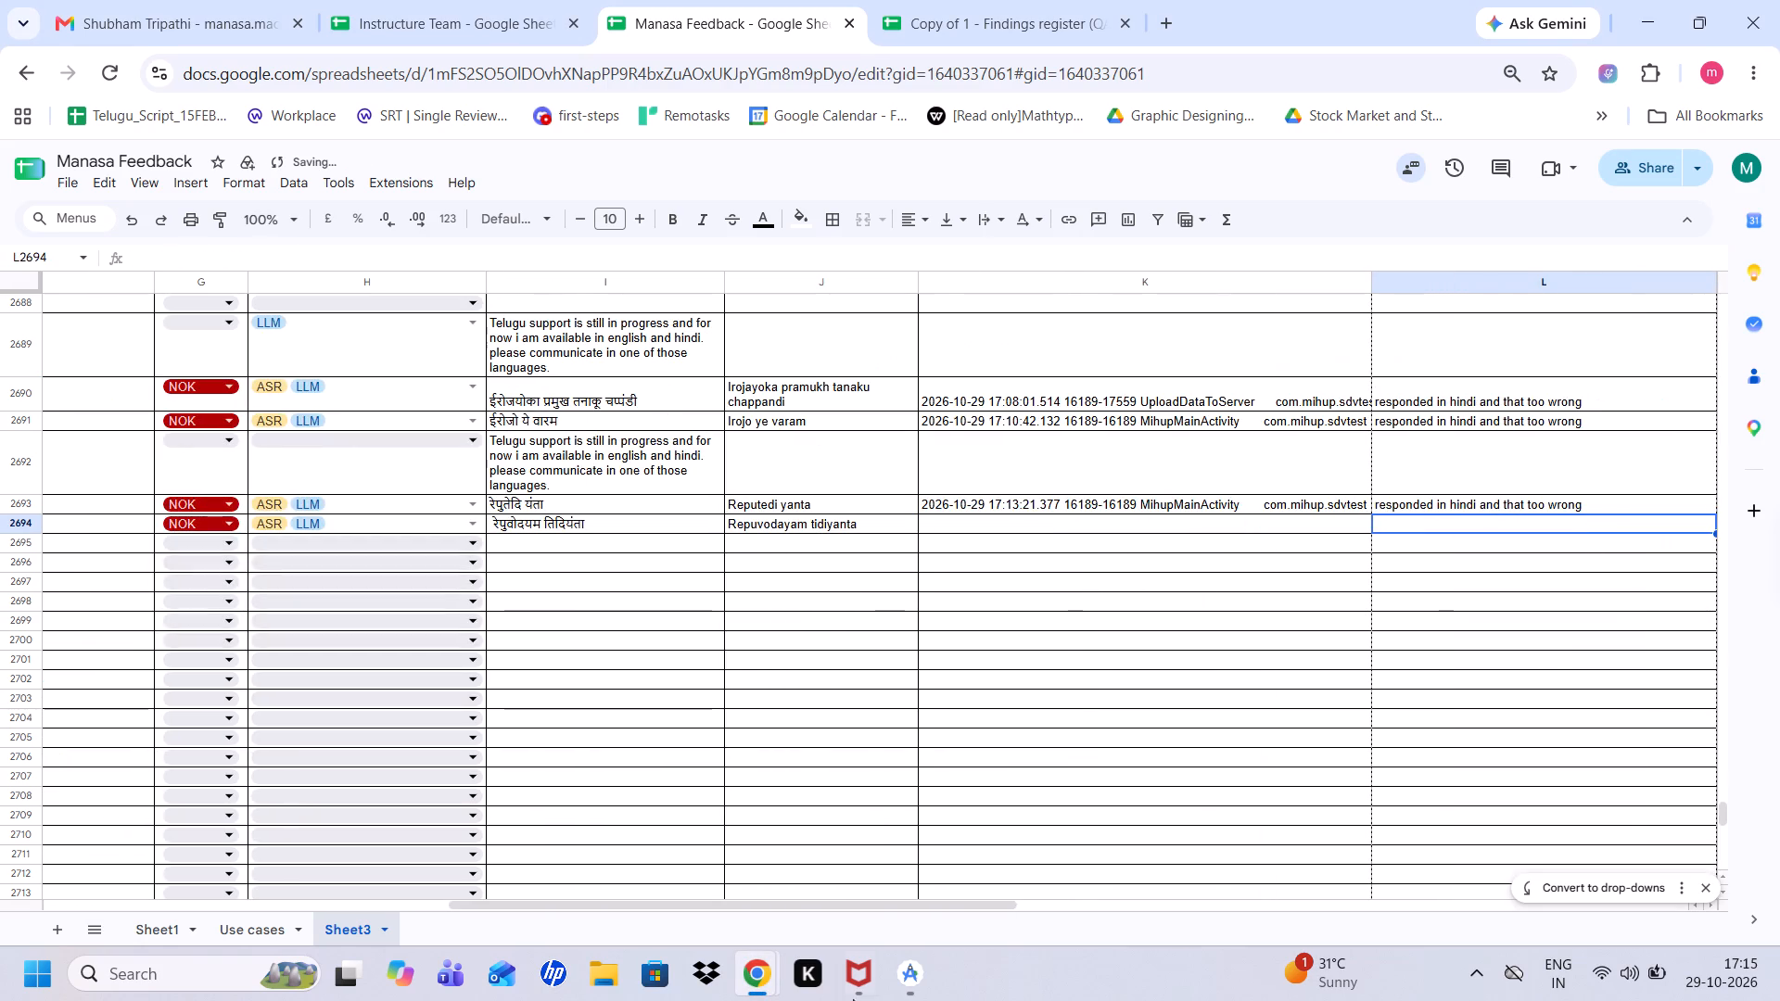
{"action": "left_click", "coordinate": [909, 988]}
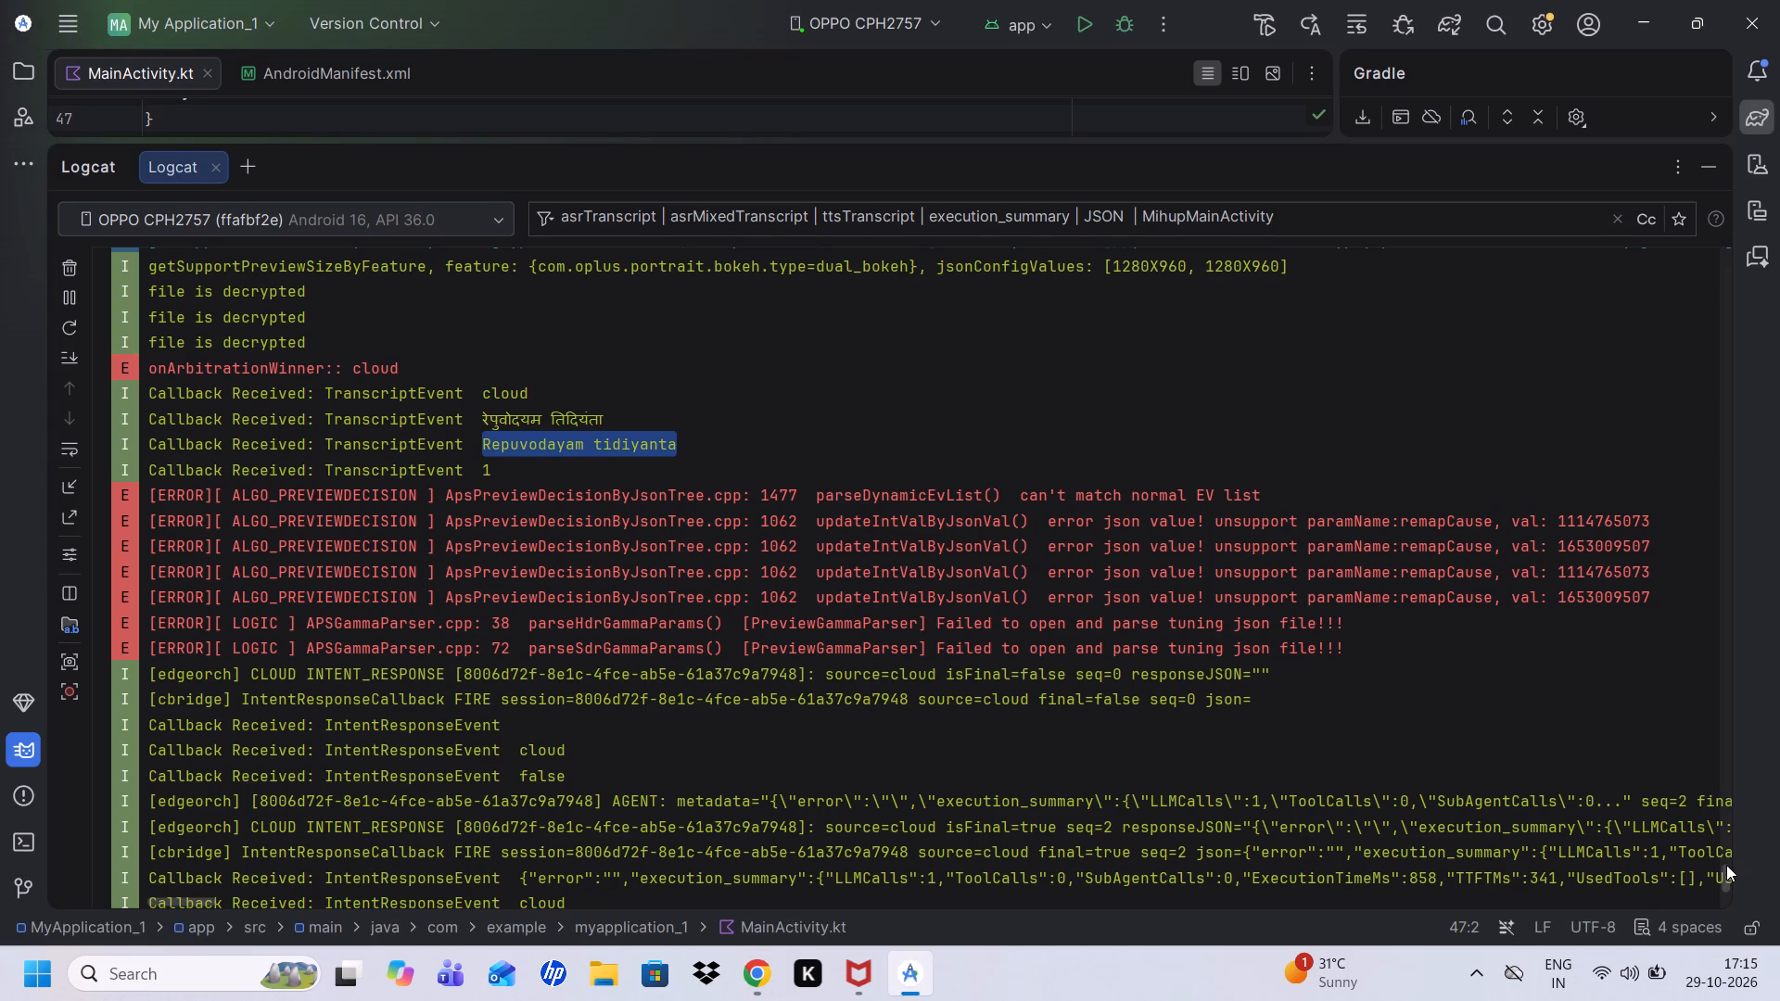
{"action": "left_click_drag", "start_coordinate": [1724, 867], "coordinate": [1726, 877]}
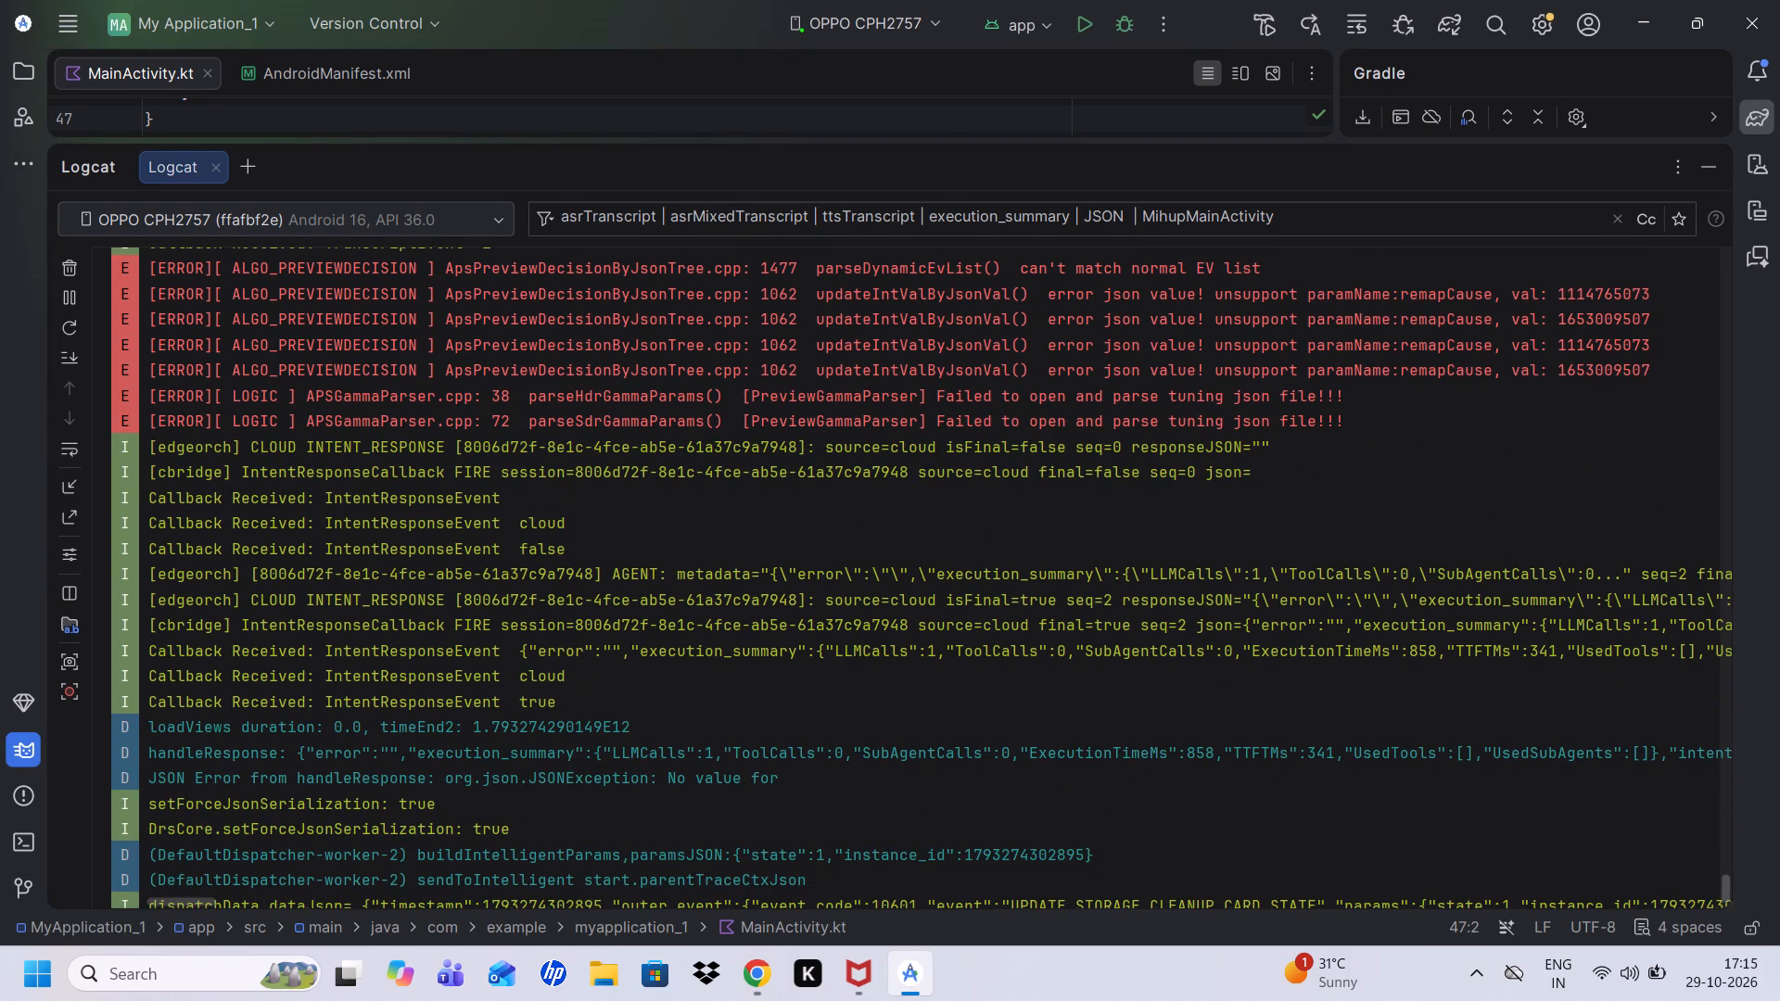
{"action": "triple_click", "coordinate": [512, 766]}
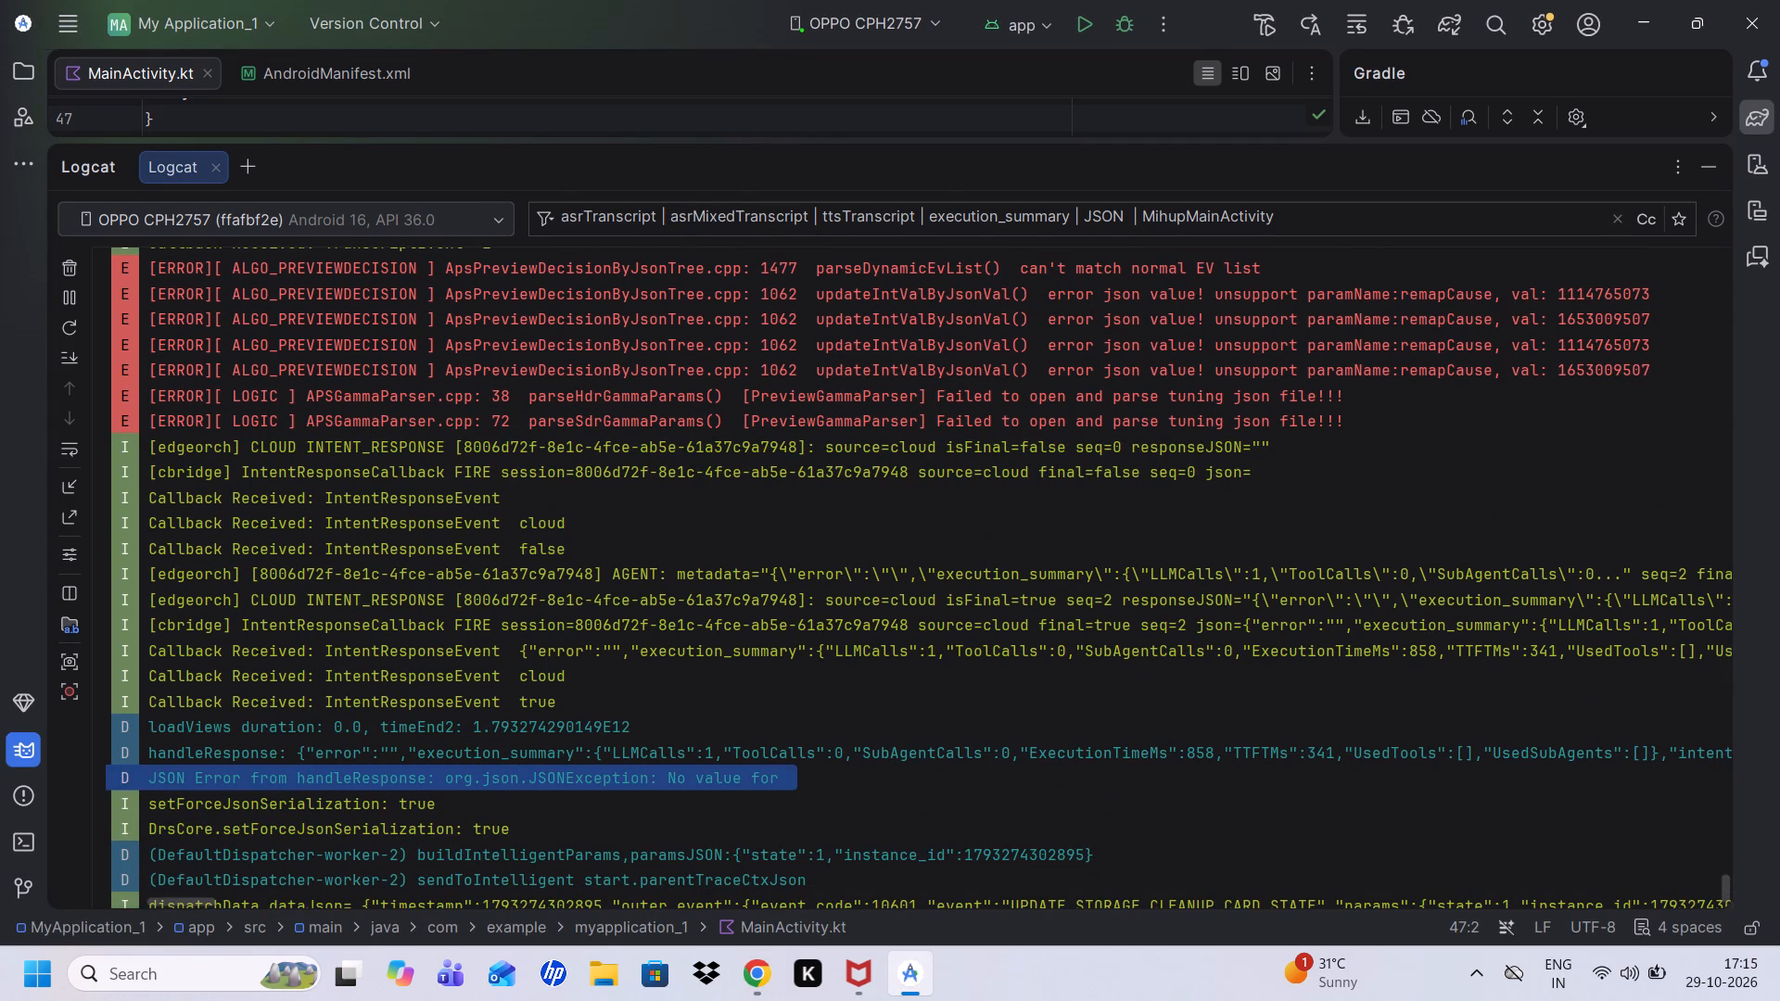
{"action": "triple_click", "coordinate": [479, 751]}
{"action": "key", "text": "ctrl+c"}
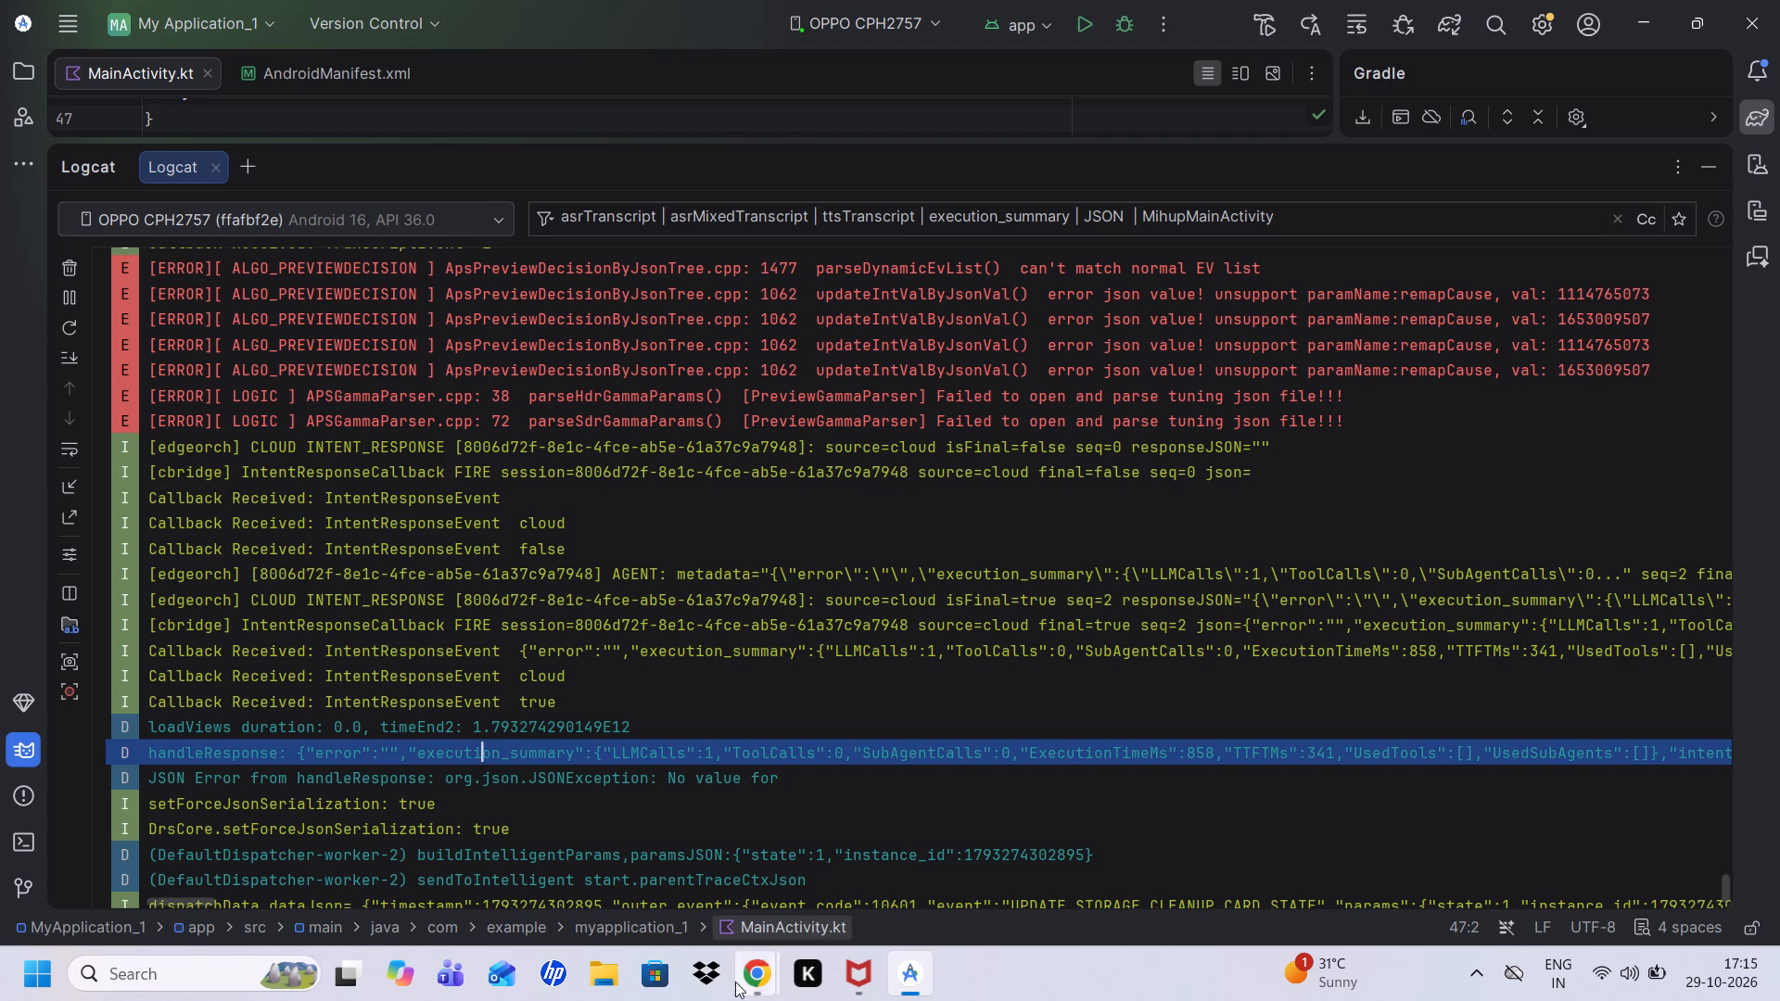
{"action": "left_click", "coordinate": [742, 975]}
{"action": "left_click", "coordinate": [625, 865]}
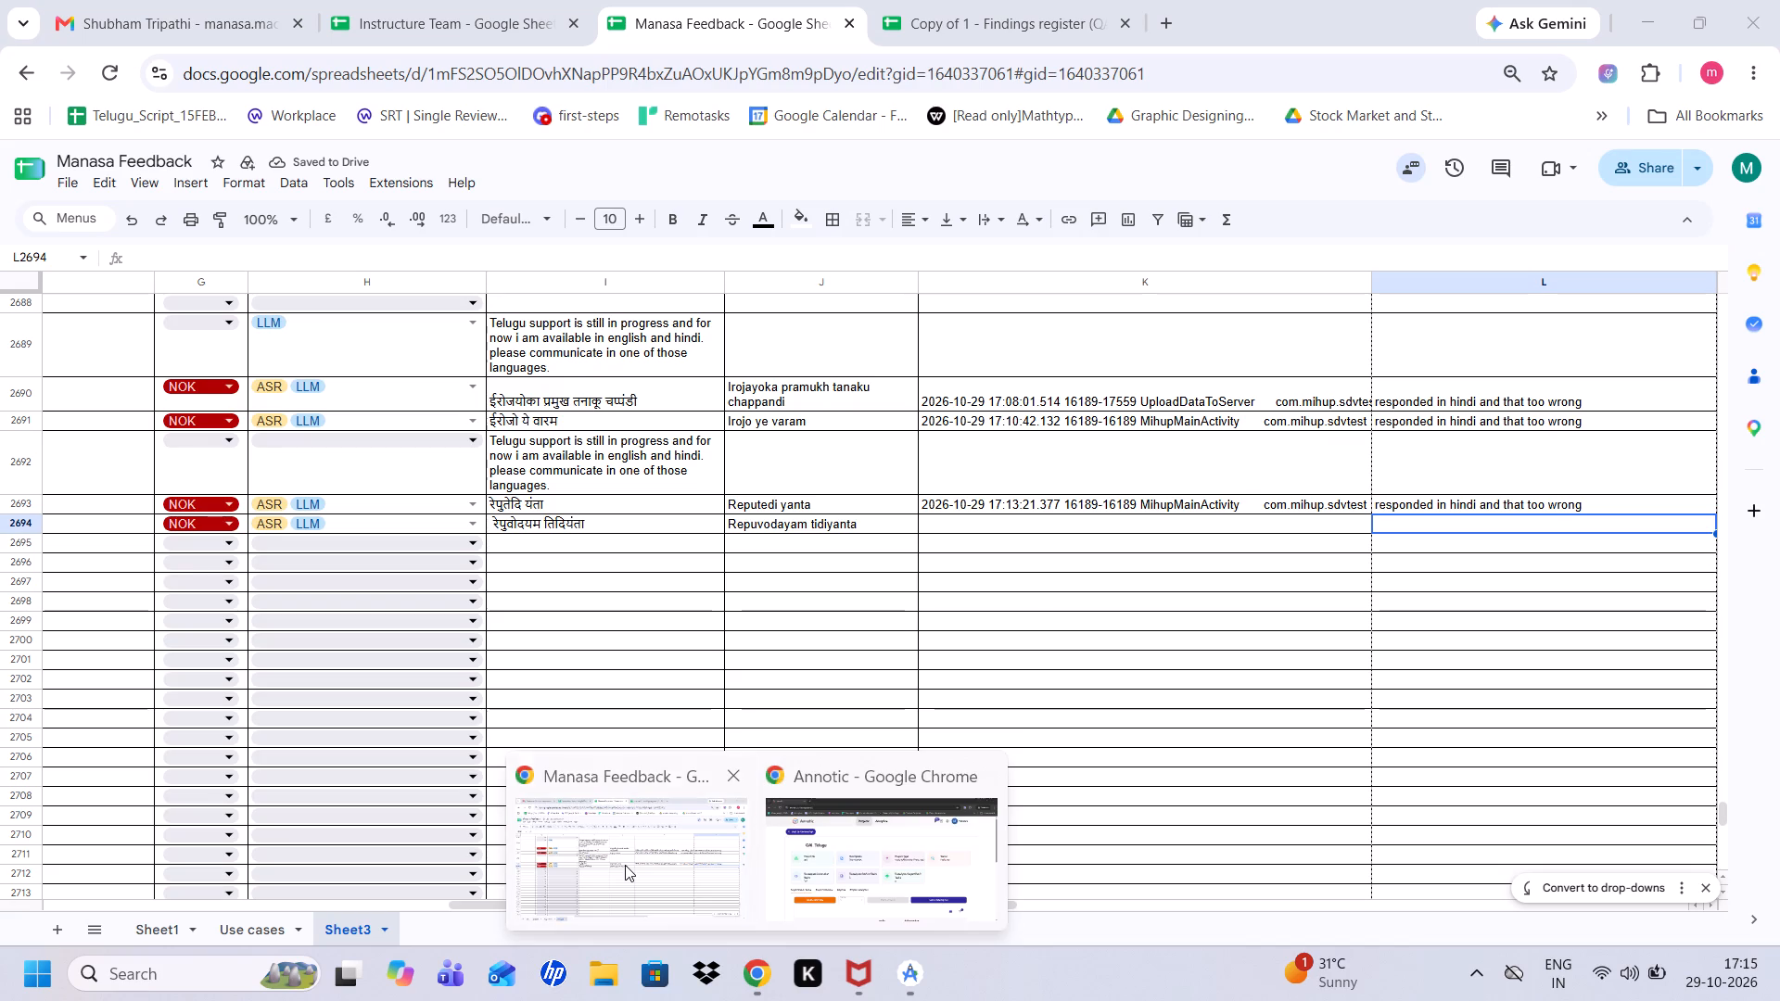
{"action": "double_click", "coordinate": [1225, 524]}
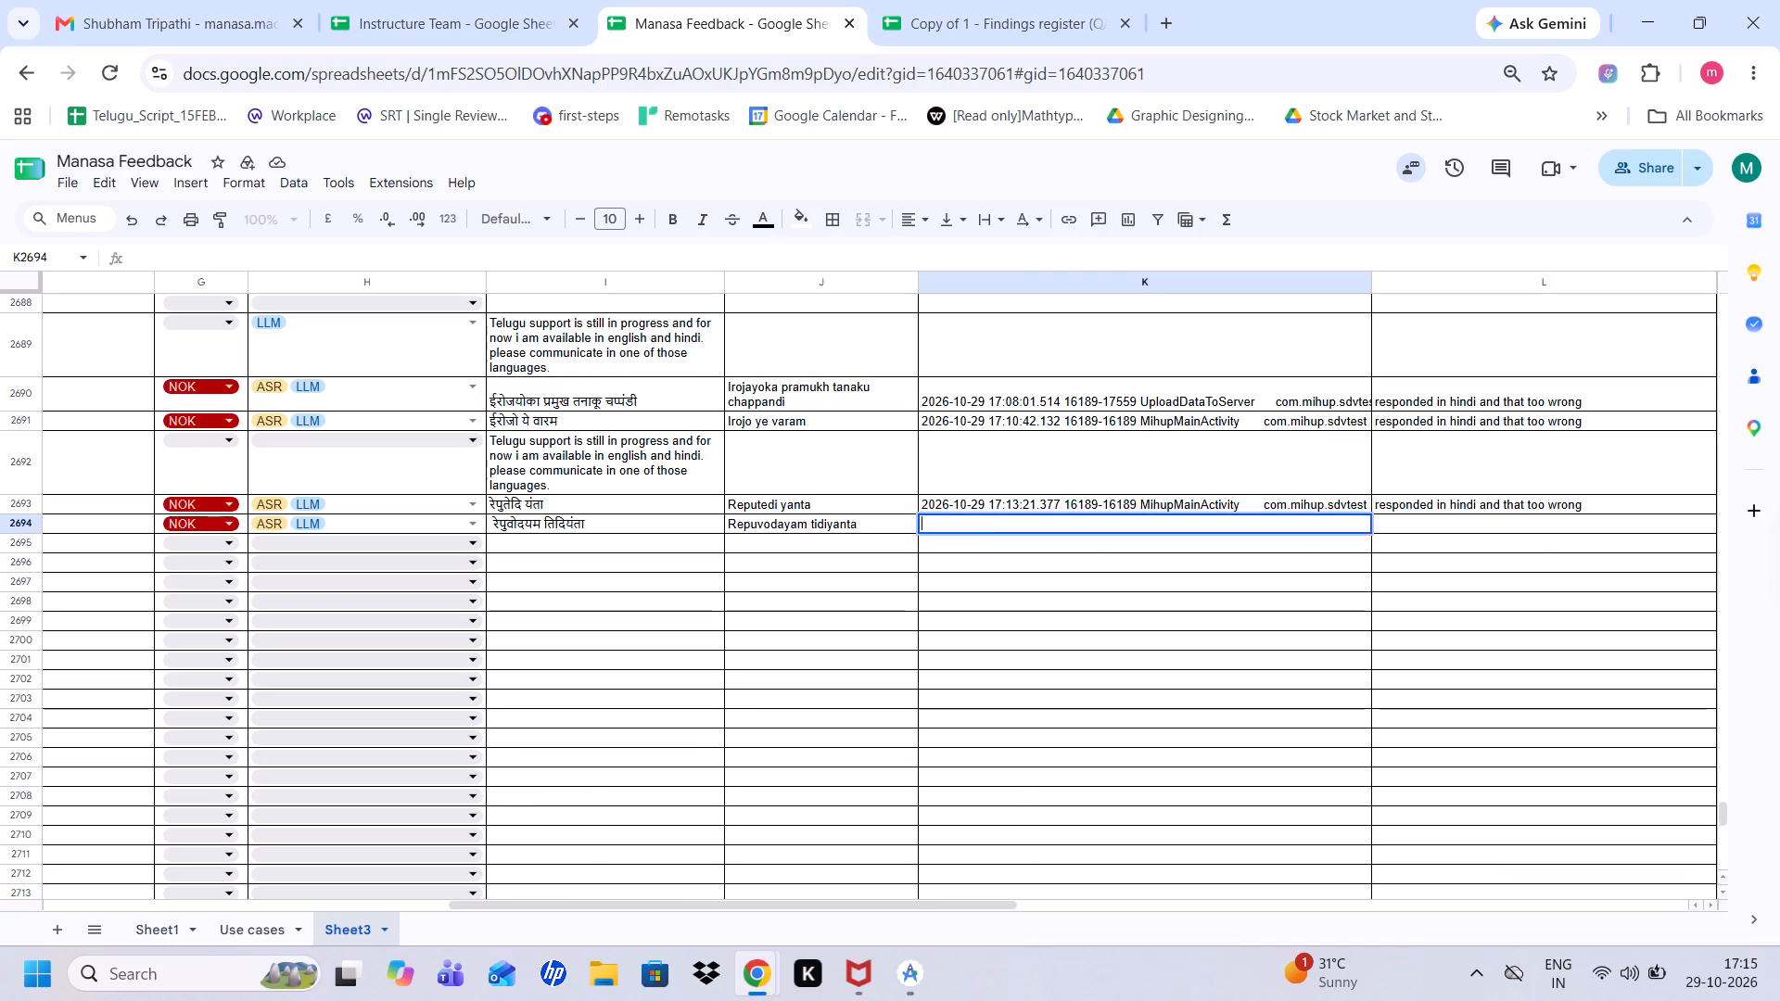
{"action": "key", "text": "ctrl+v"}
{"action": "left_click", "coordinate": [1234, 713]}
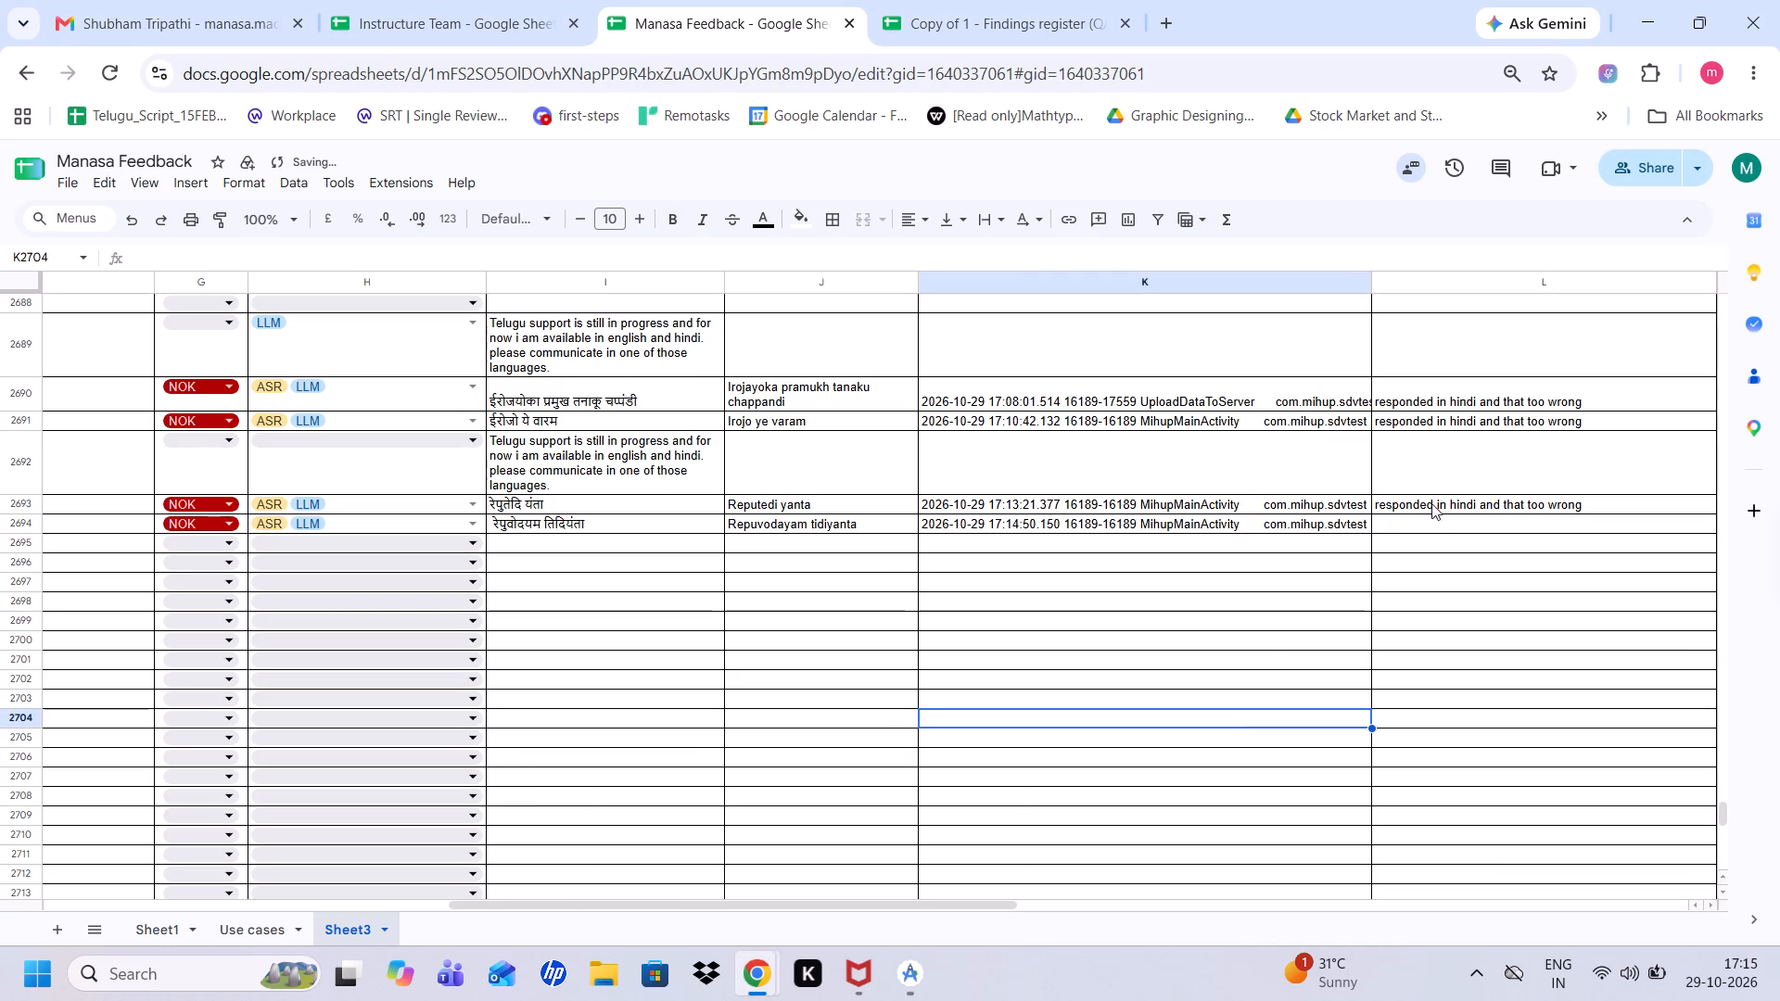
Copy the remark "responded in hindi and that too wrong" from column L of row 2693 into the same column of row 2694.
{"action": "left_click", "coordinate": [1430, 501]}
{"action": "key", "text": "ctrl+c"}
{"action": "double_click", "coordinate": [1415, 526]}
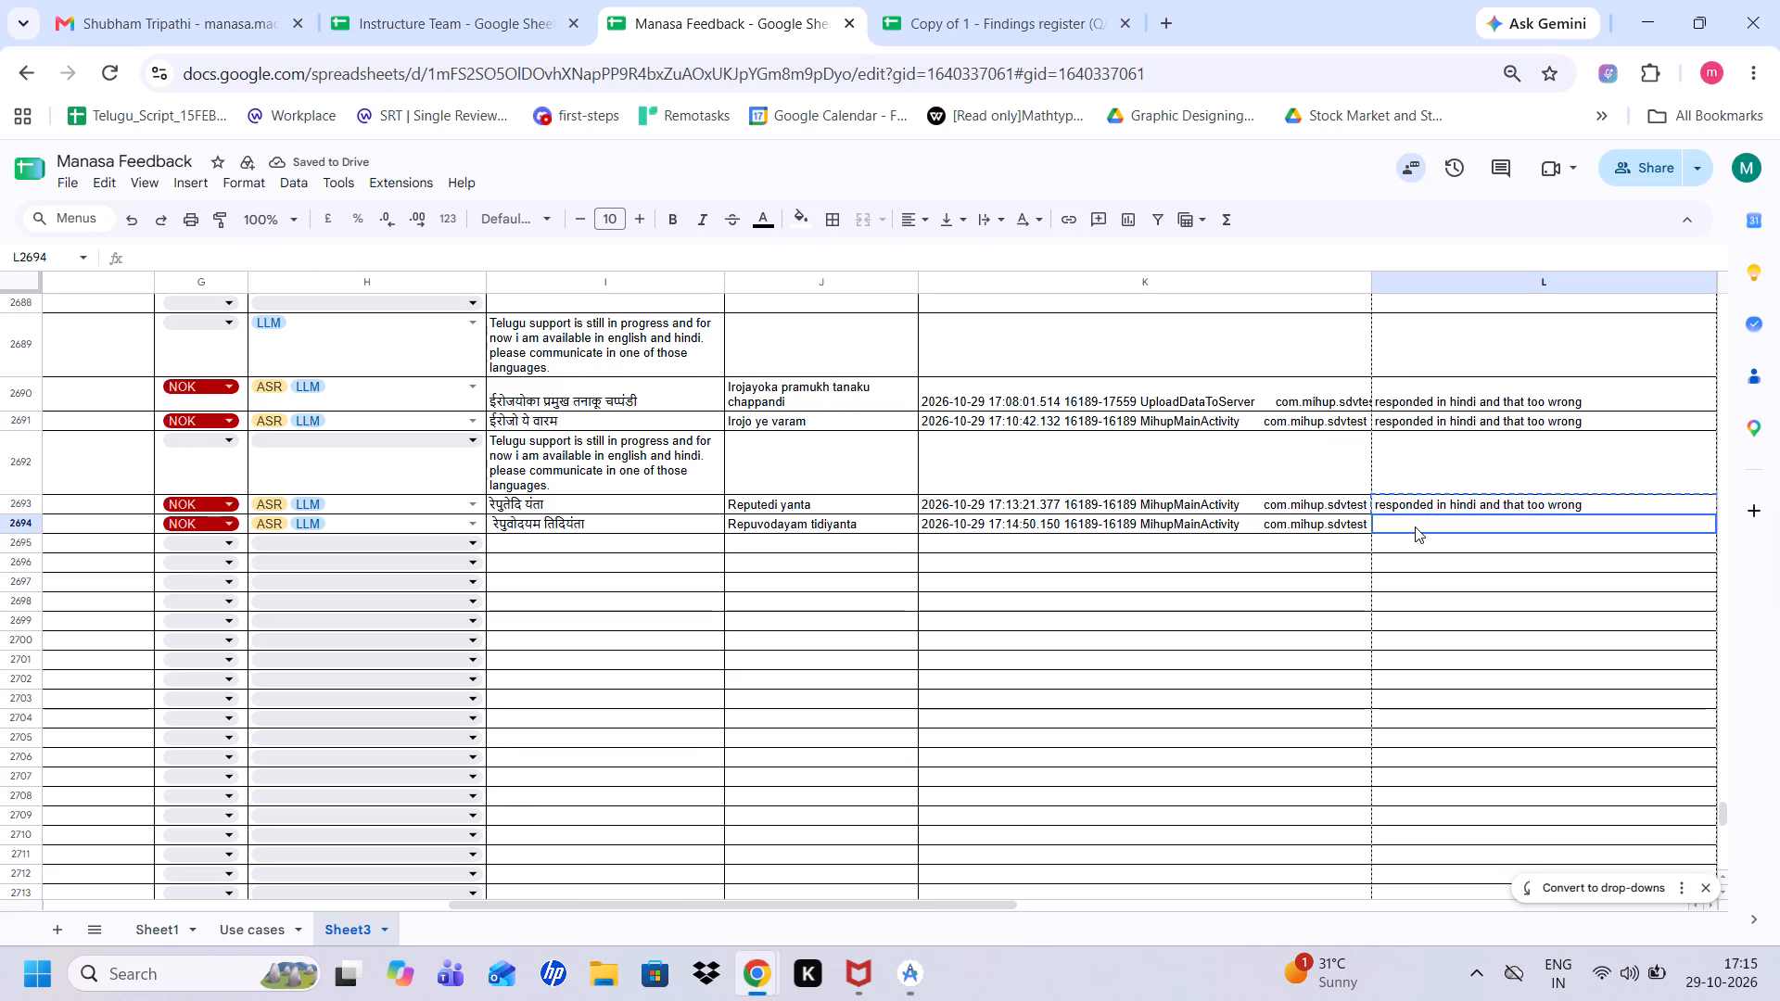
{"action": "key", "text": "ctrl+v"}
{"action": "left_click", "coordinate": [1202, 645]}
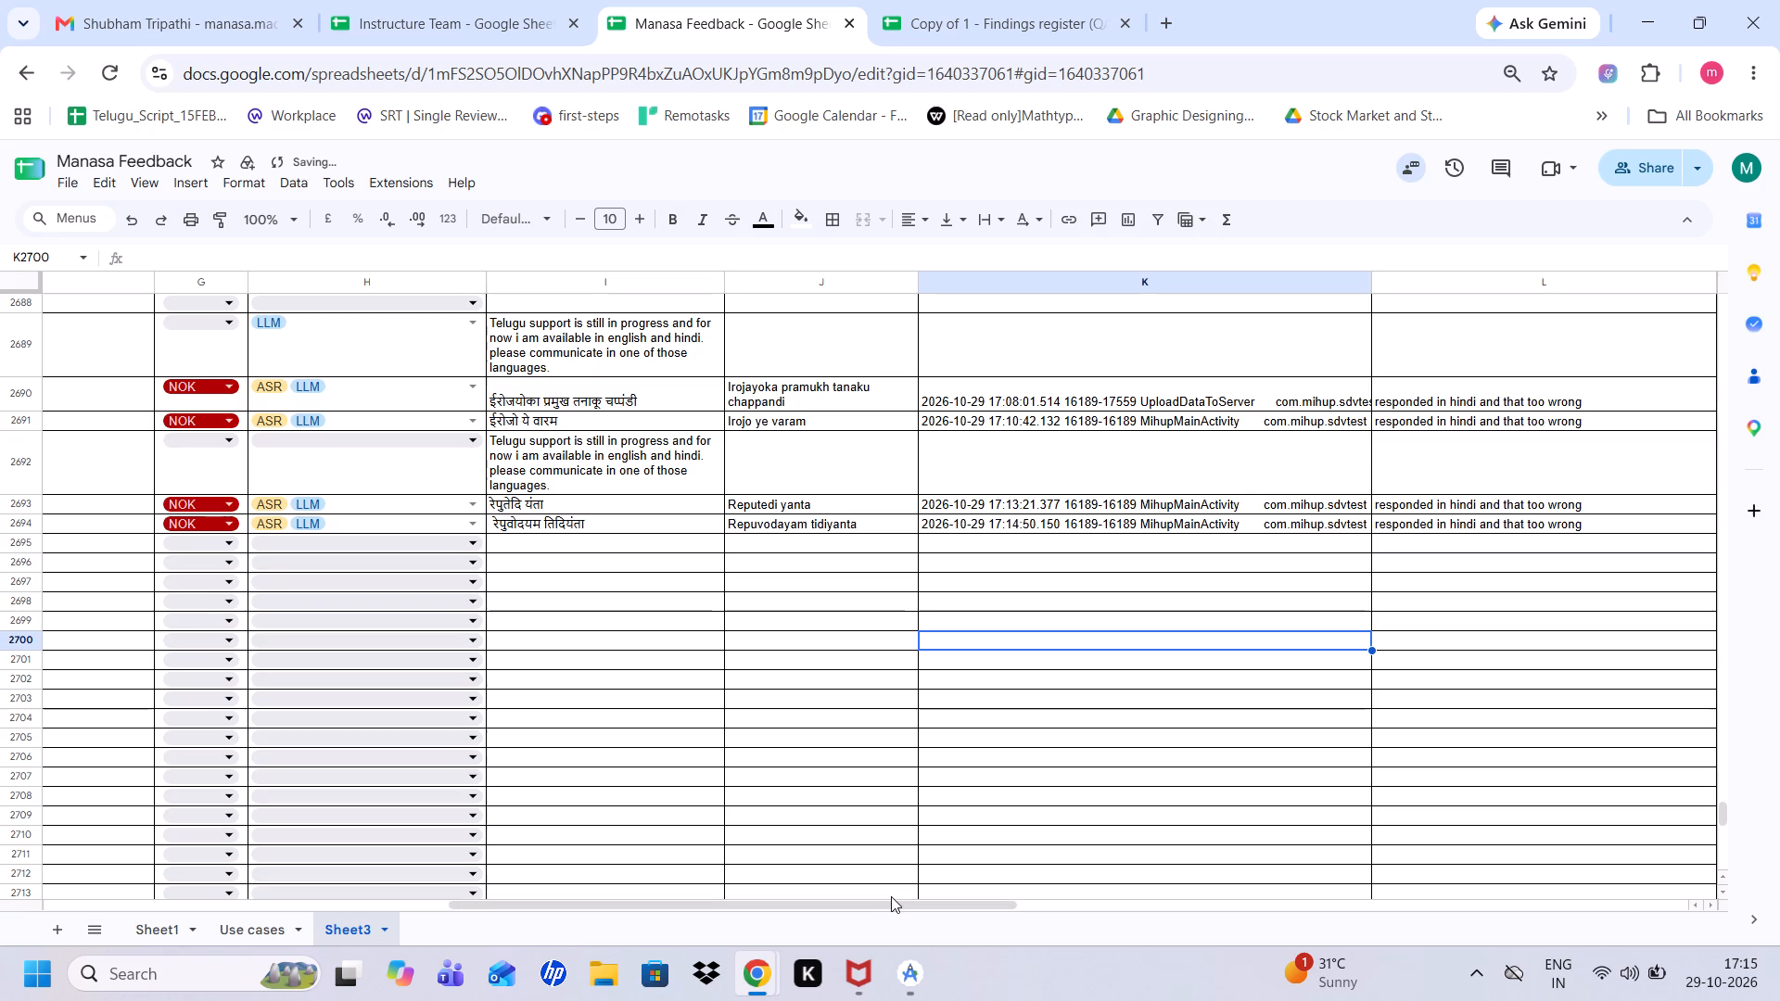
Look through the untested questions below the Telugu section, from Financial Institutions to General Financial Comparisons.
{"action": "left_click_drag", "start_coordinate": [880, 907], "coordinate": [533, 912]}
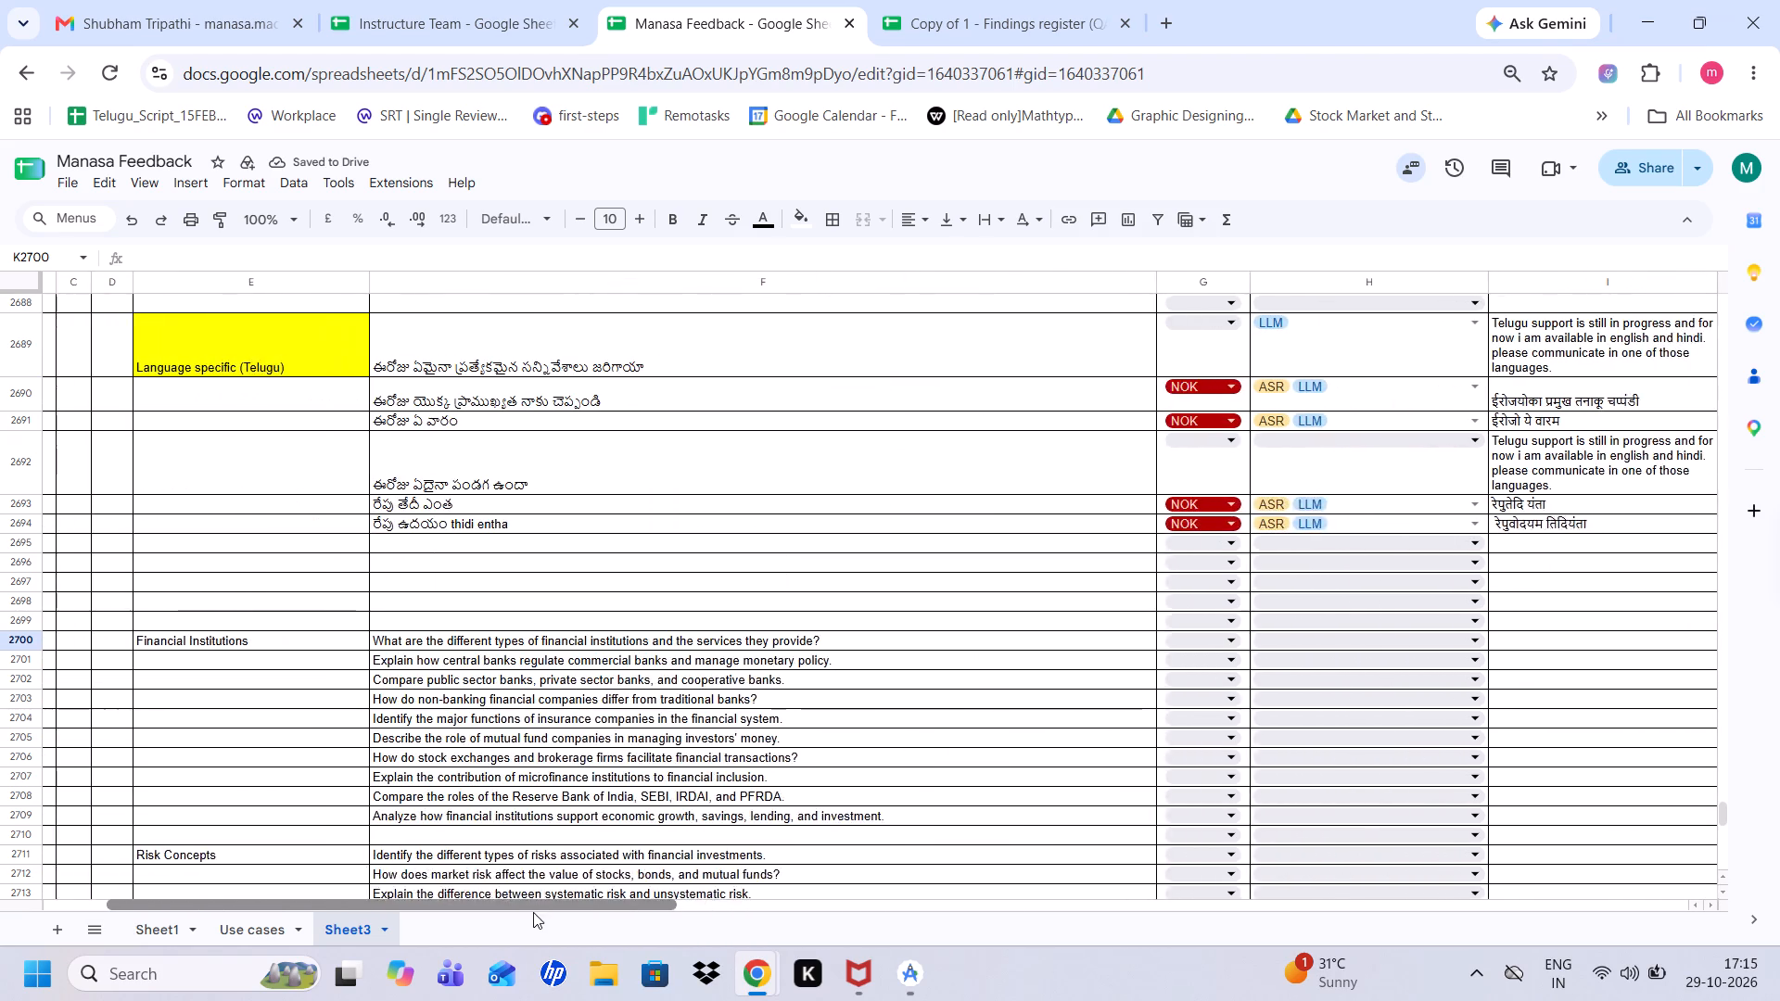
{"action": "left_click_drag", "start_coordinate": [533, 912], "coordinate": [439, 918]}
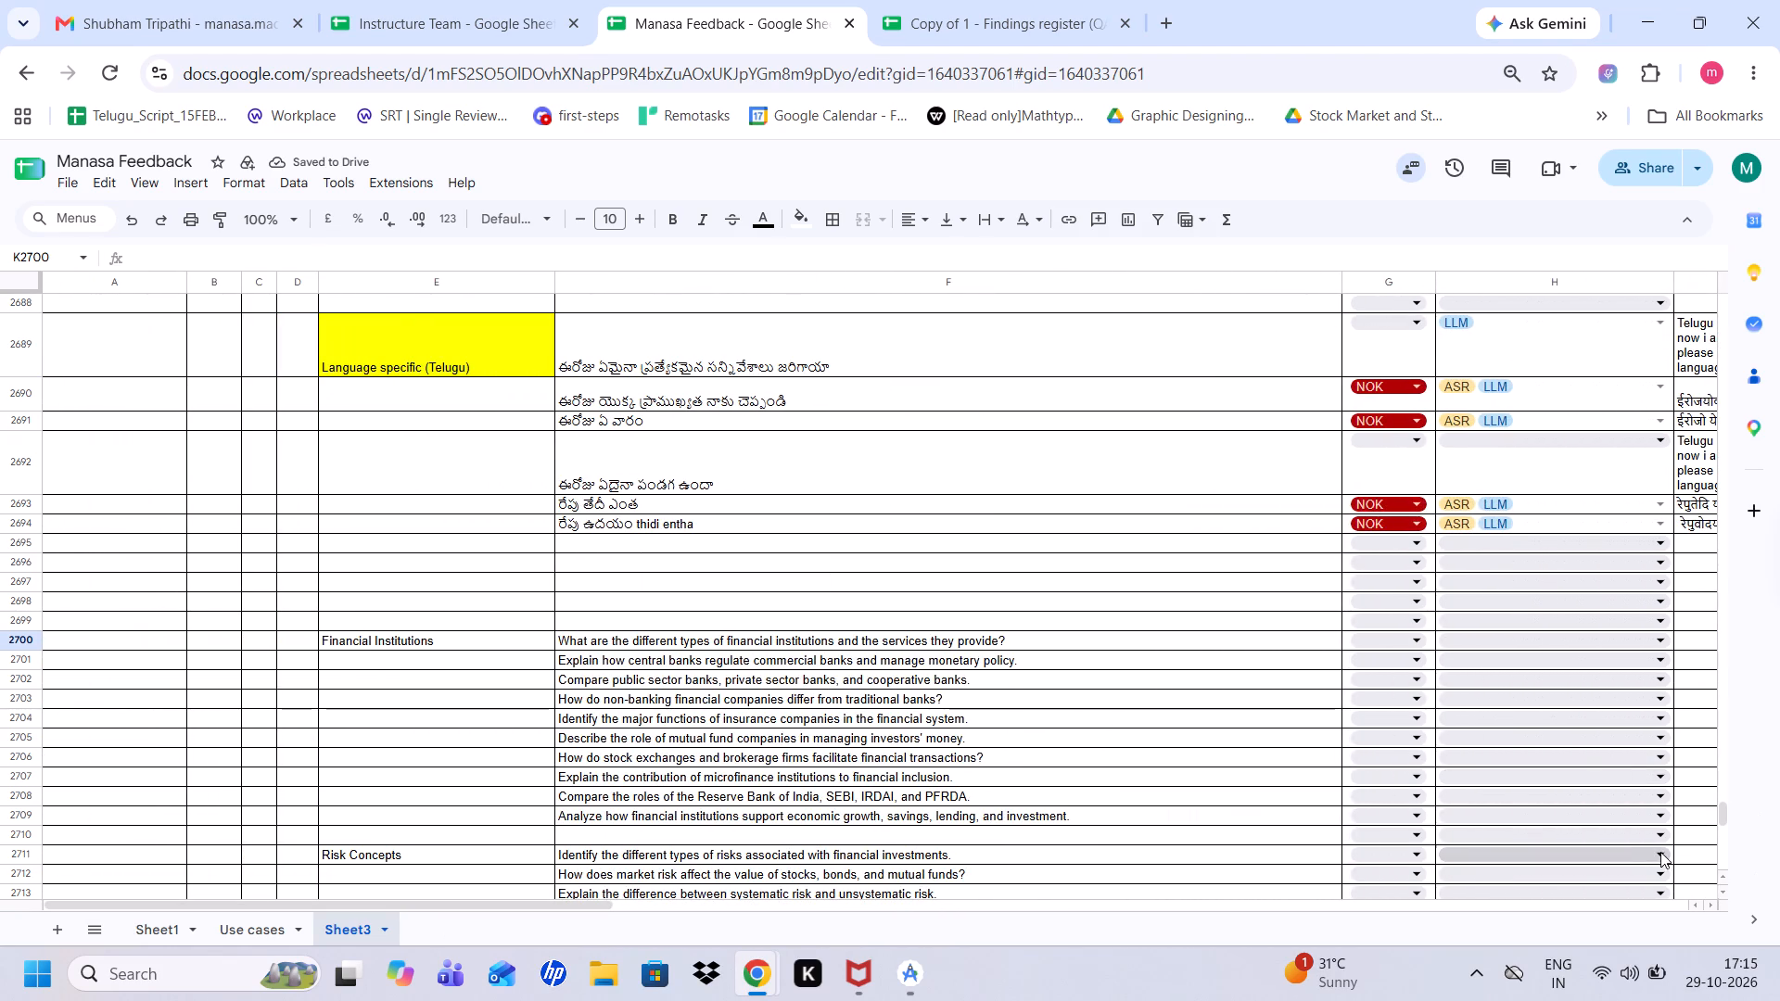
{"action": "triple_click", "coordinate": [1721, 890]}
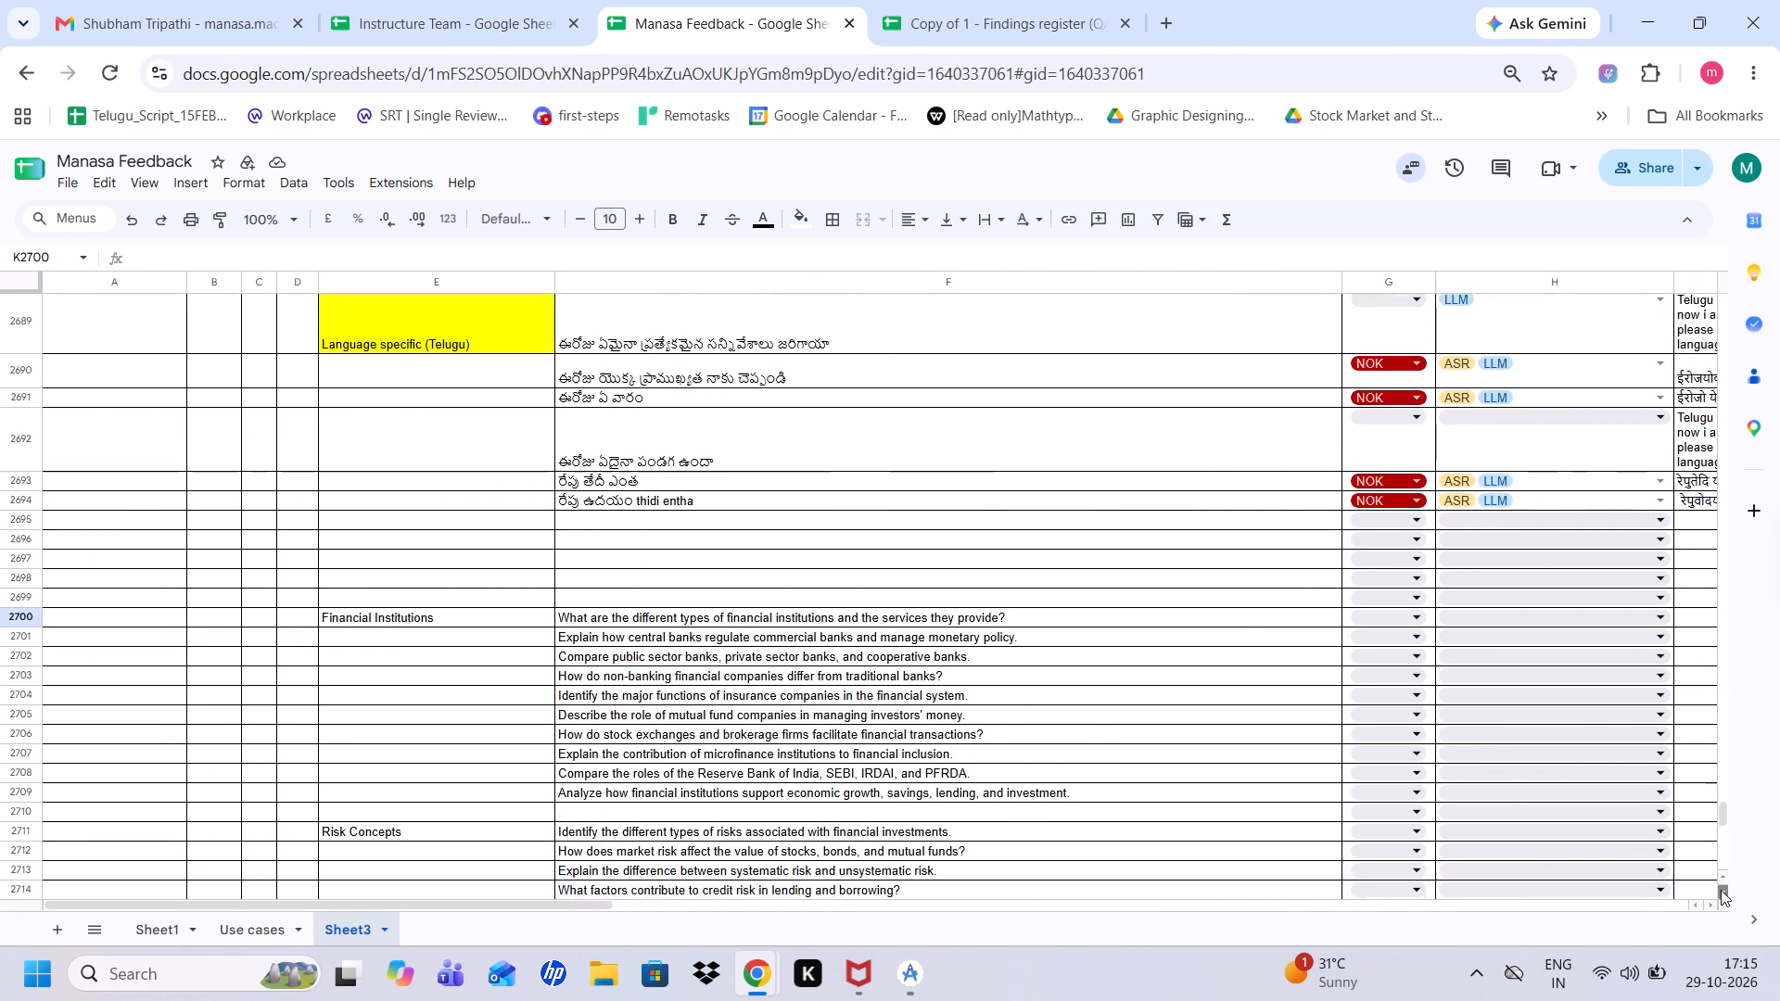
{"action": "double_click", "coordinate": [1721, 890]}
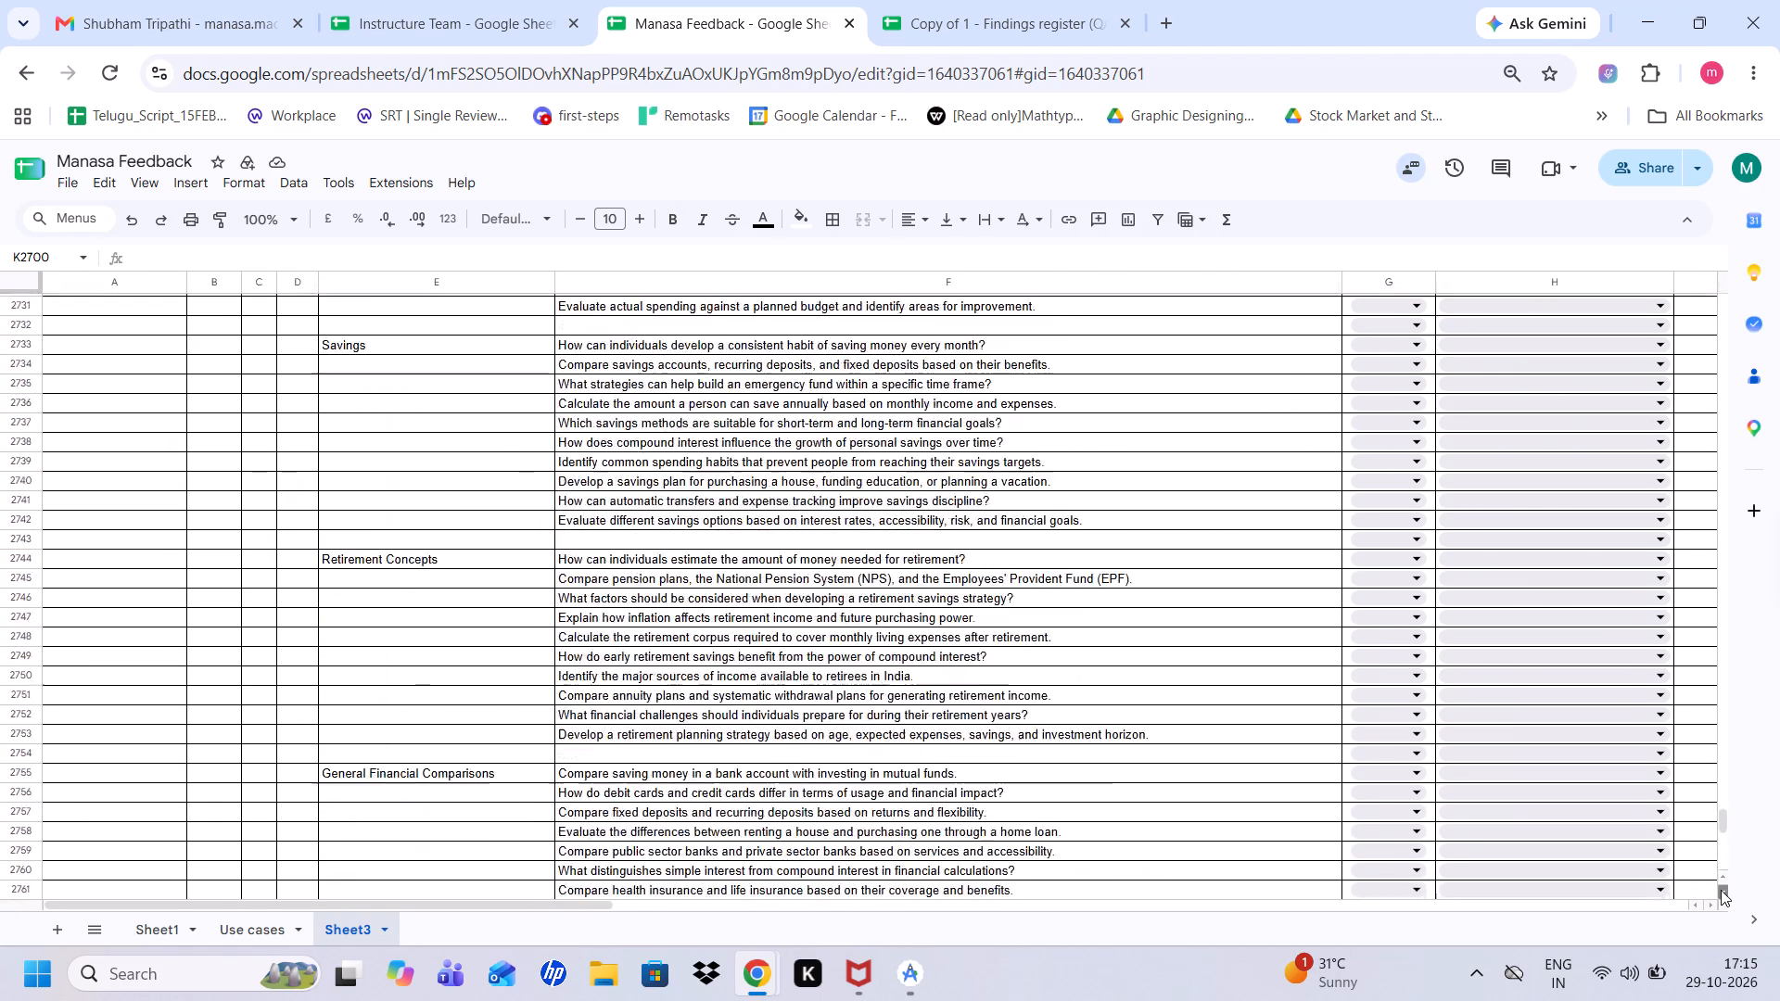
{"action": "left_click", "coordinate": [1721, 880]}
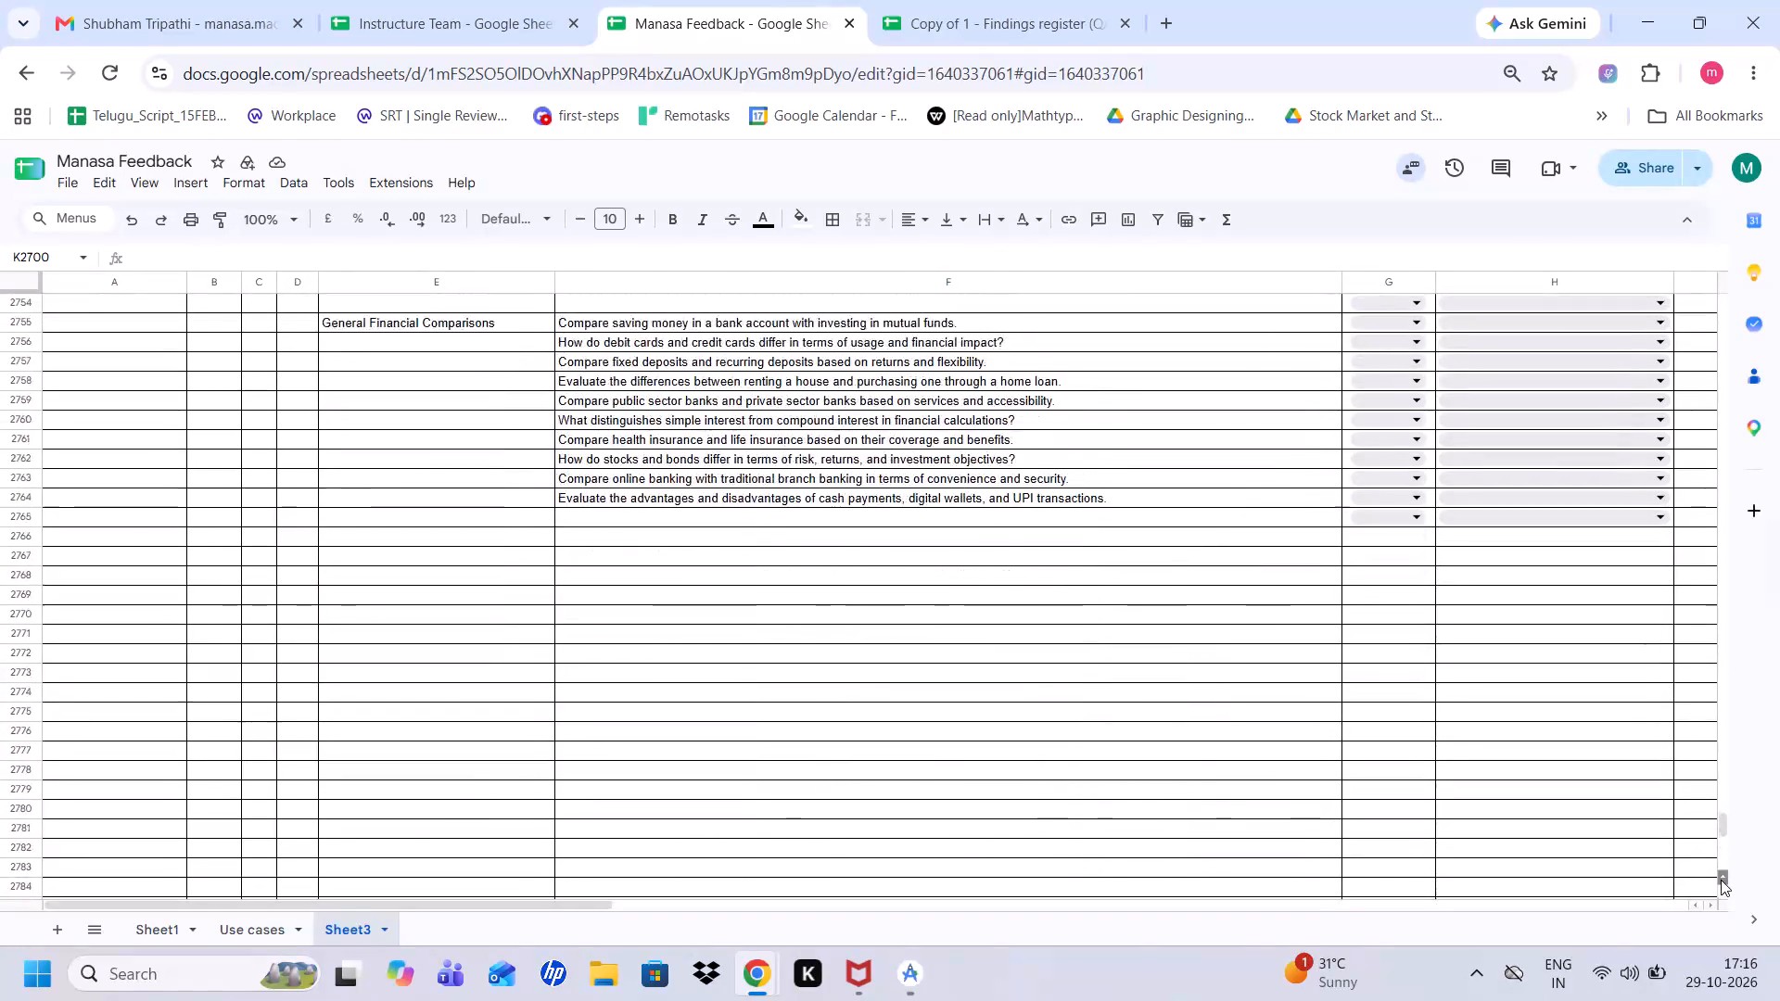
{"action": "triple_click", "coordinate": [1721, 880]}
{"action": "triple_click", "coordinate": [1721, 880]}
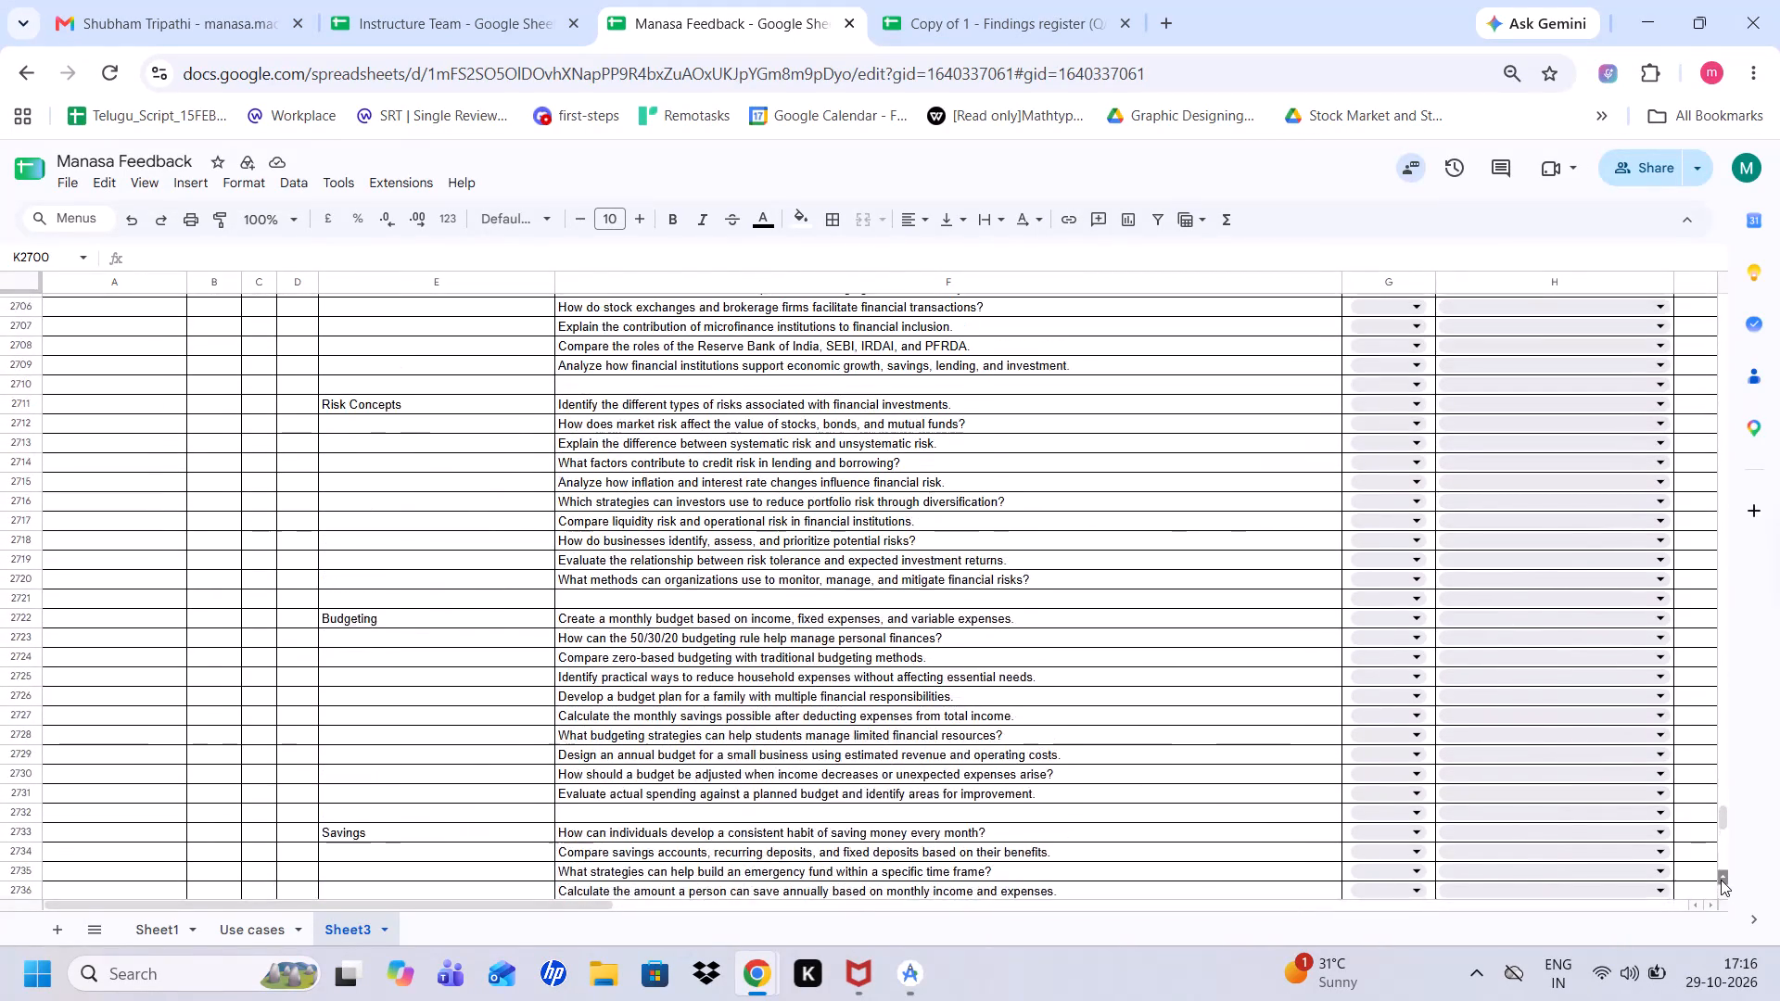
{"action": "triple_click", "coordinate": [1721, 880]}
{"action": "left_click", "coordinate": [1721, 880]}
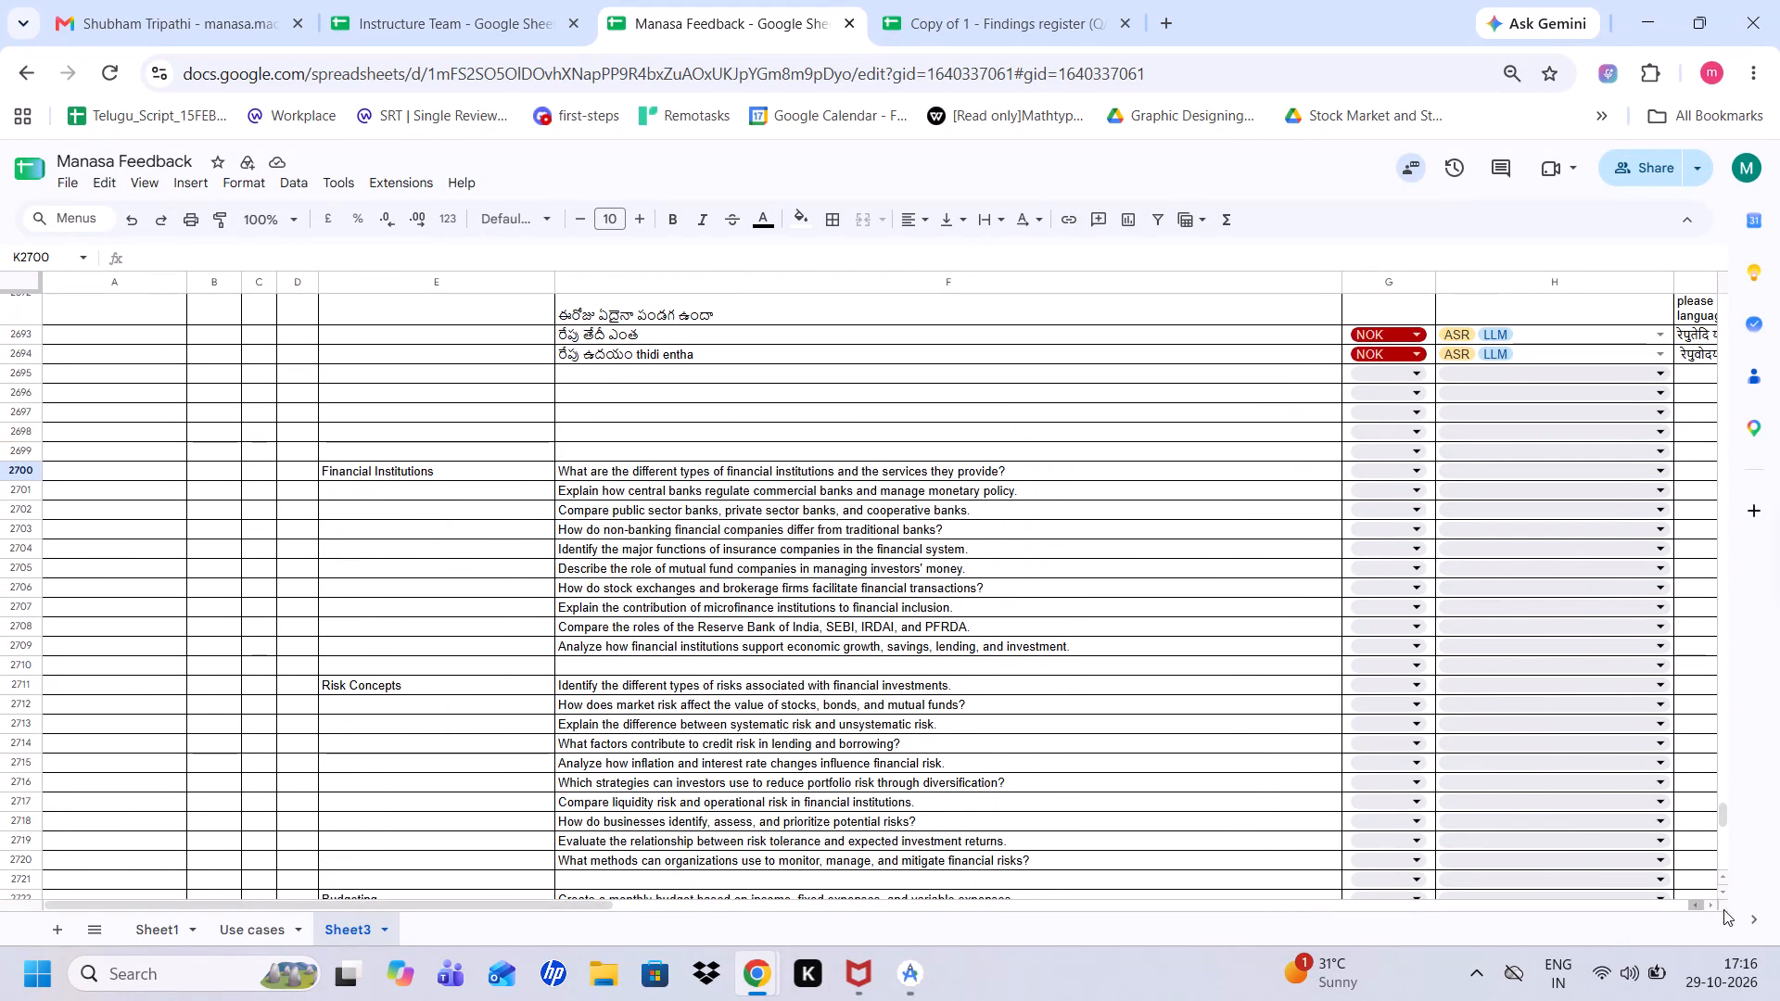
{"action": "left_click", "coordinate": [1708, 912]}
{"action": "left_click", "coordinate": [1712, 909]}
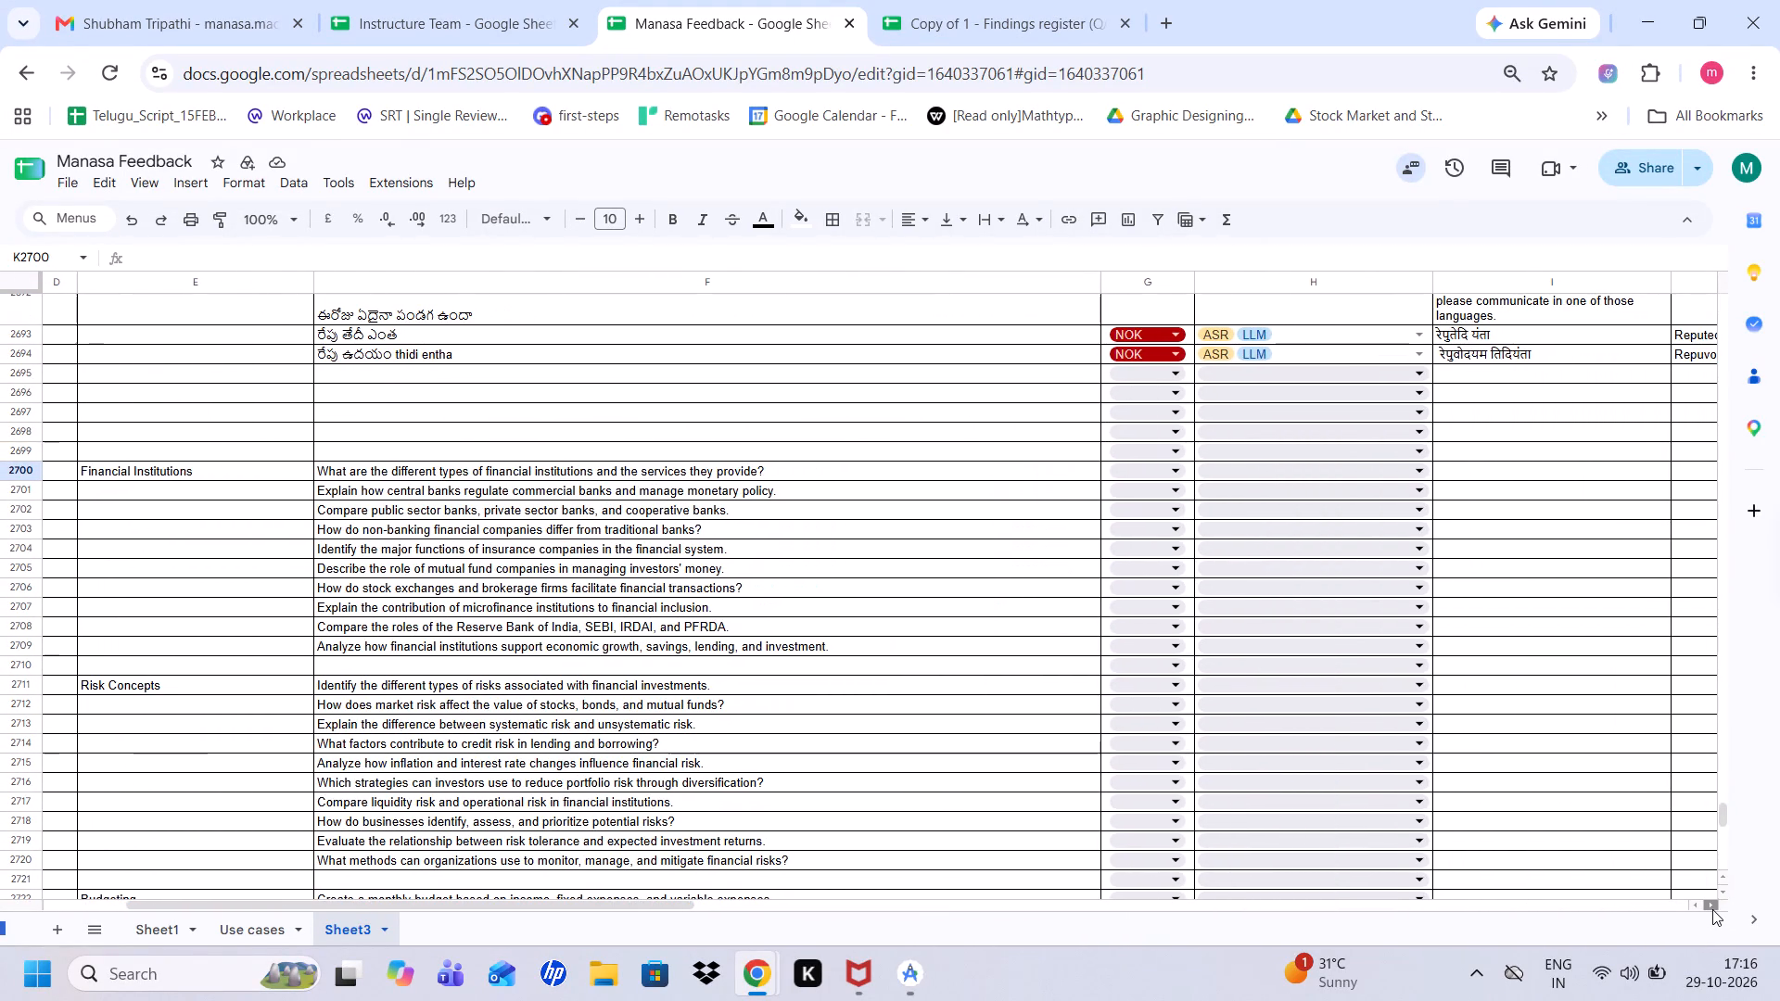
{"action": "left_click", "coordinate": [1720, 821]}
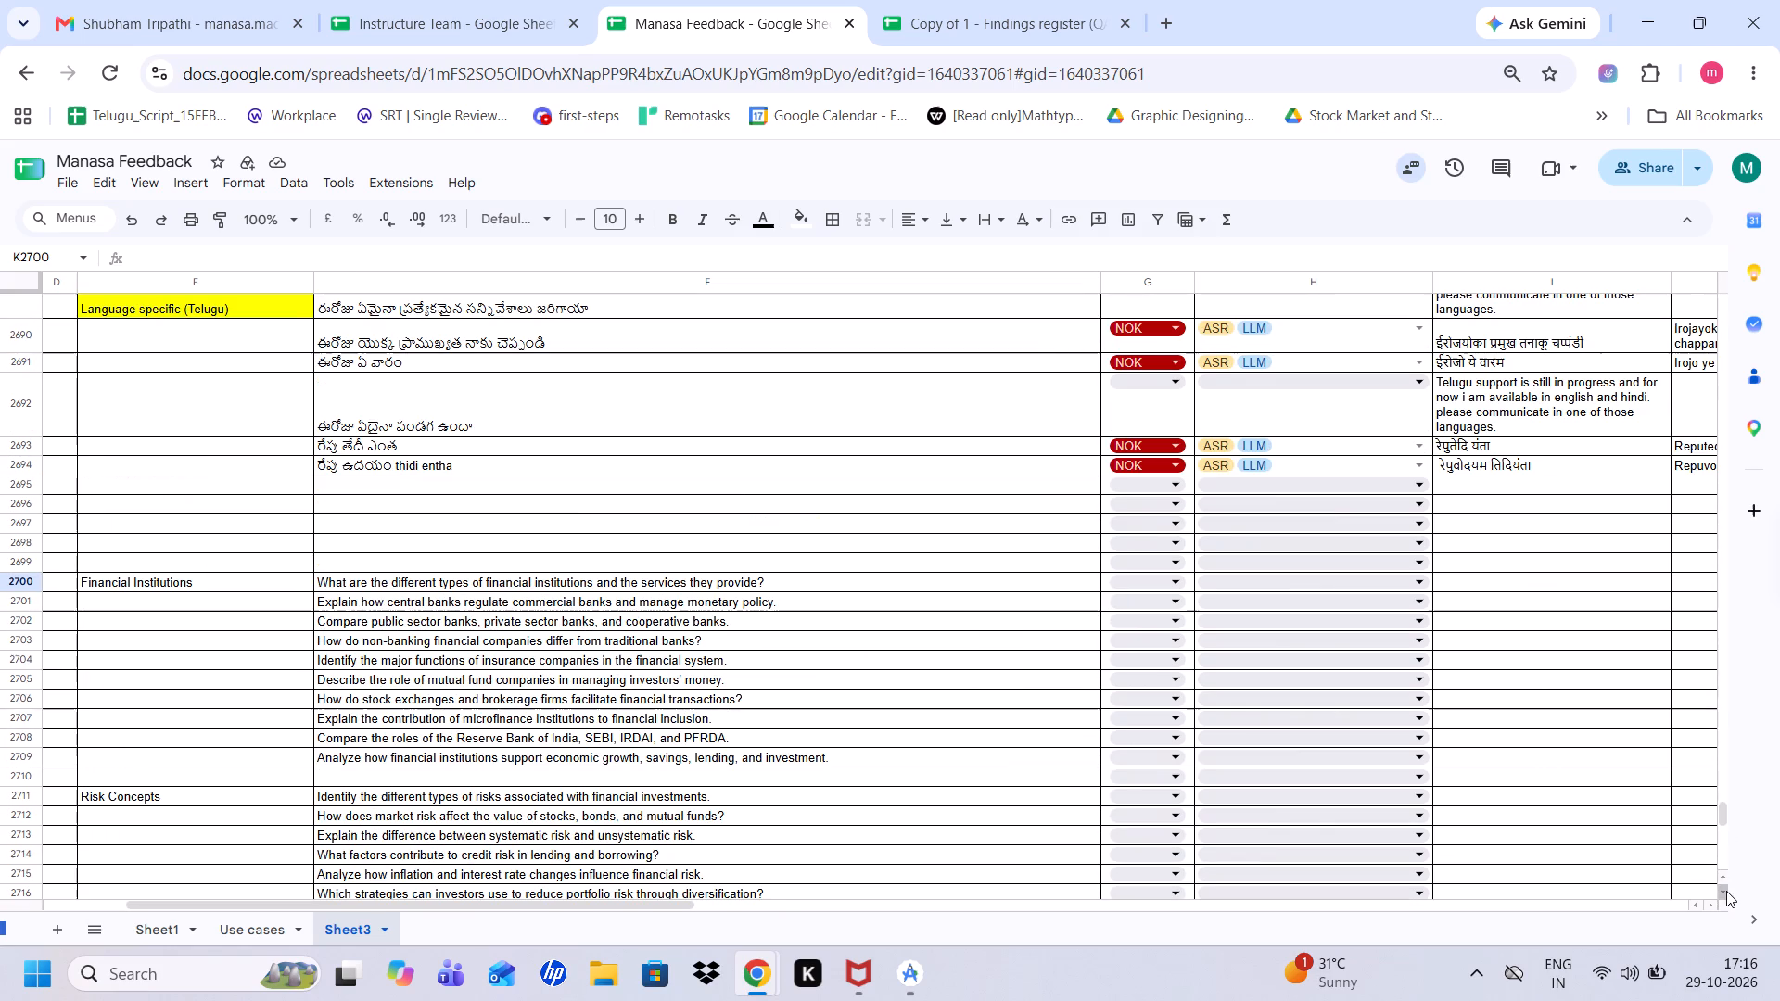
{"action": "triple_click", "coordinate": [1726, 891]}
{"action": "left_click", "coordinate": [1726, 891]}
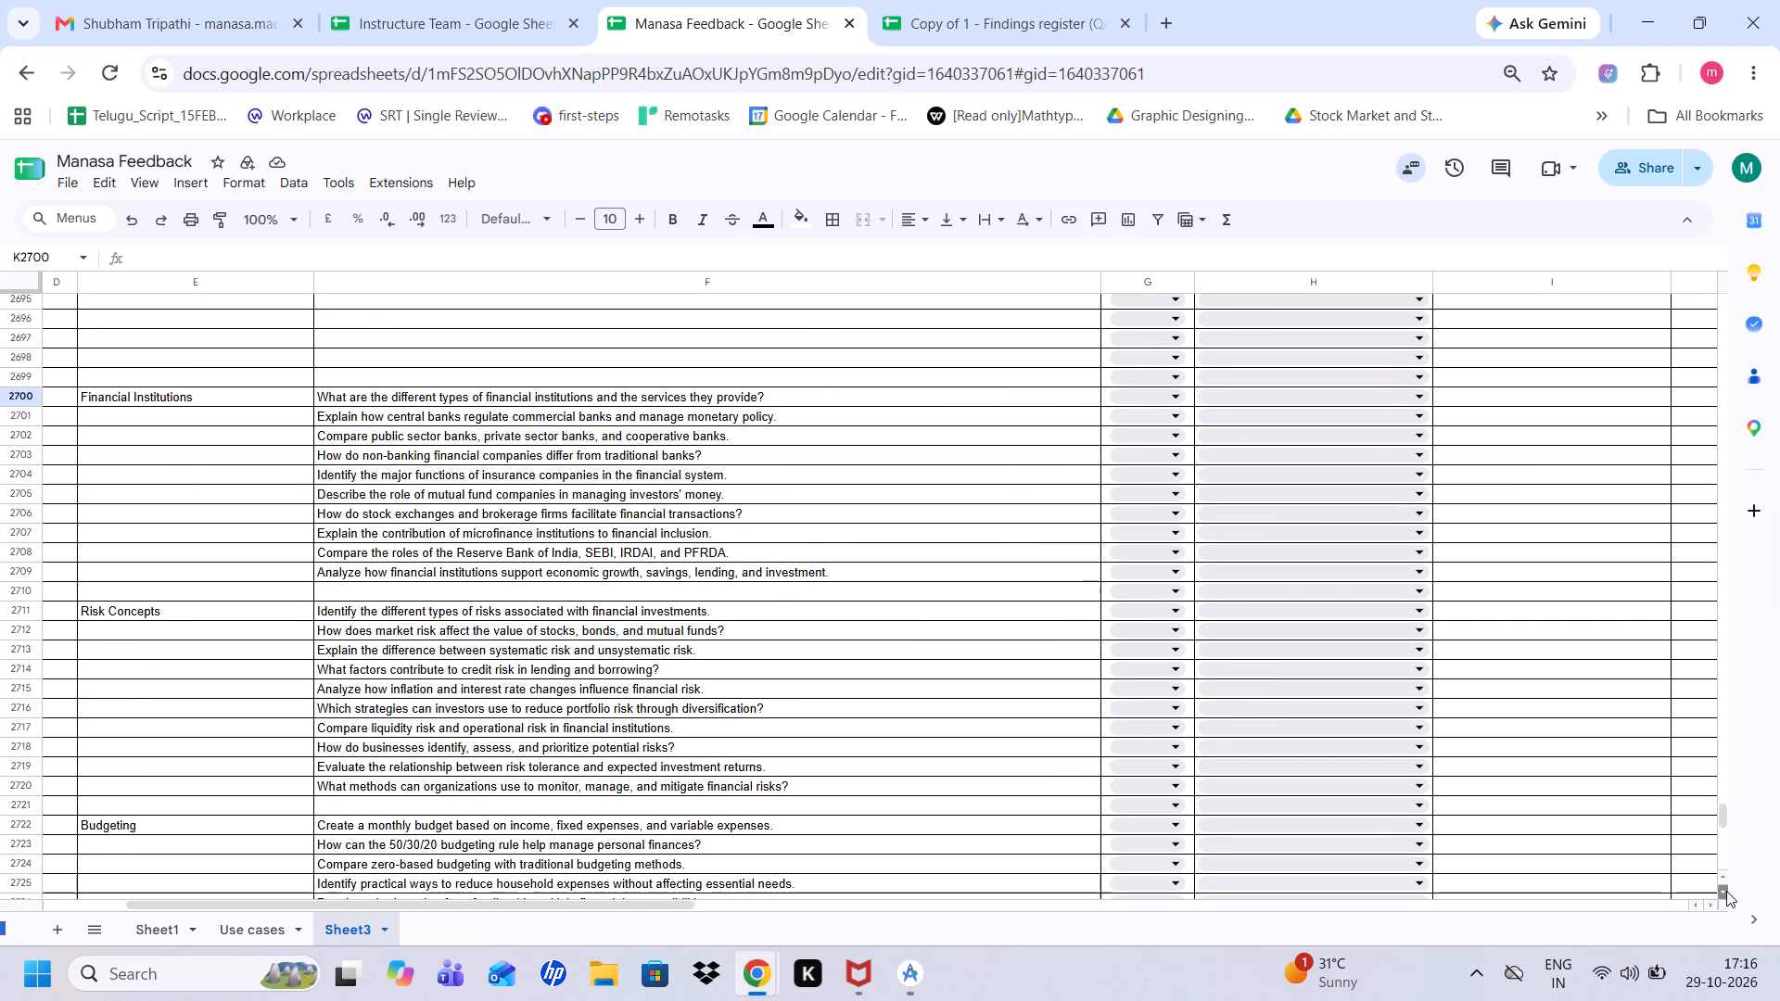
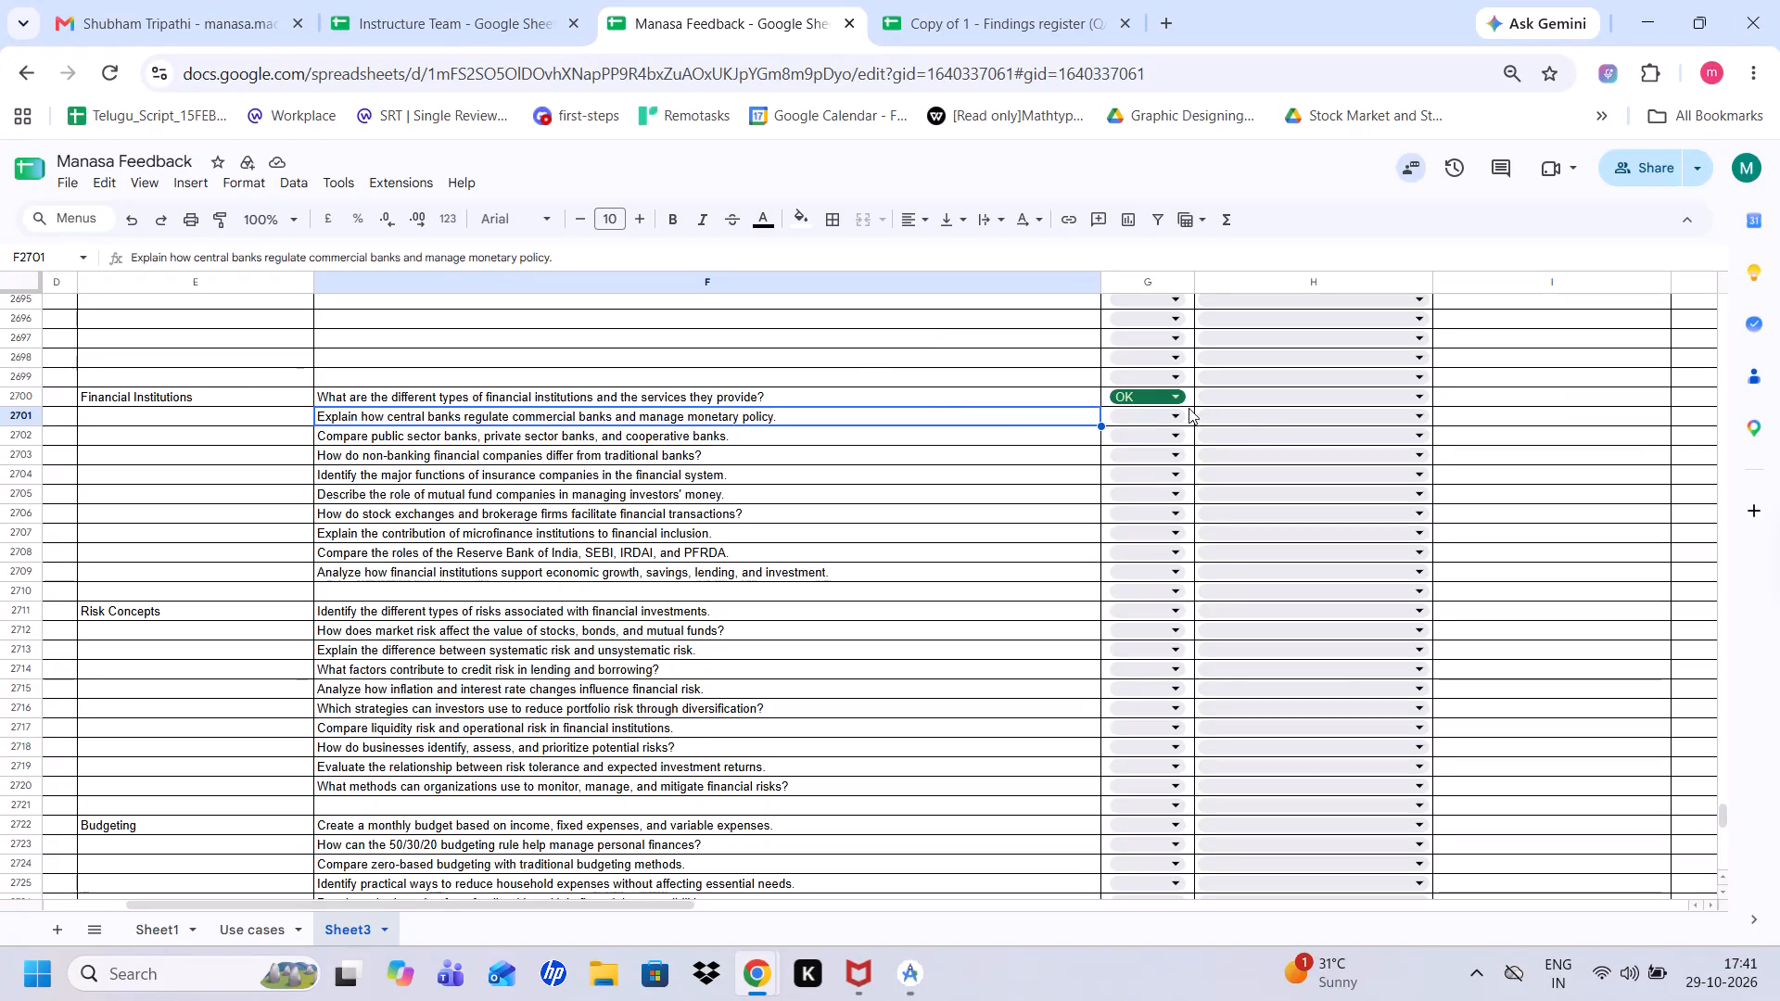
Rate the Financial Institutions questions in rows 2701, 2702 and 2703 as OK in column G.
{"action": "left_click", "coordinate": [1163, 416]}
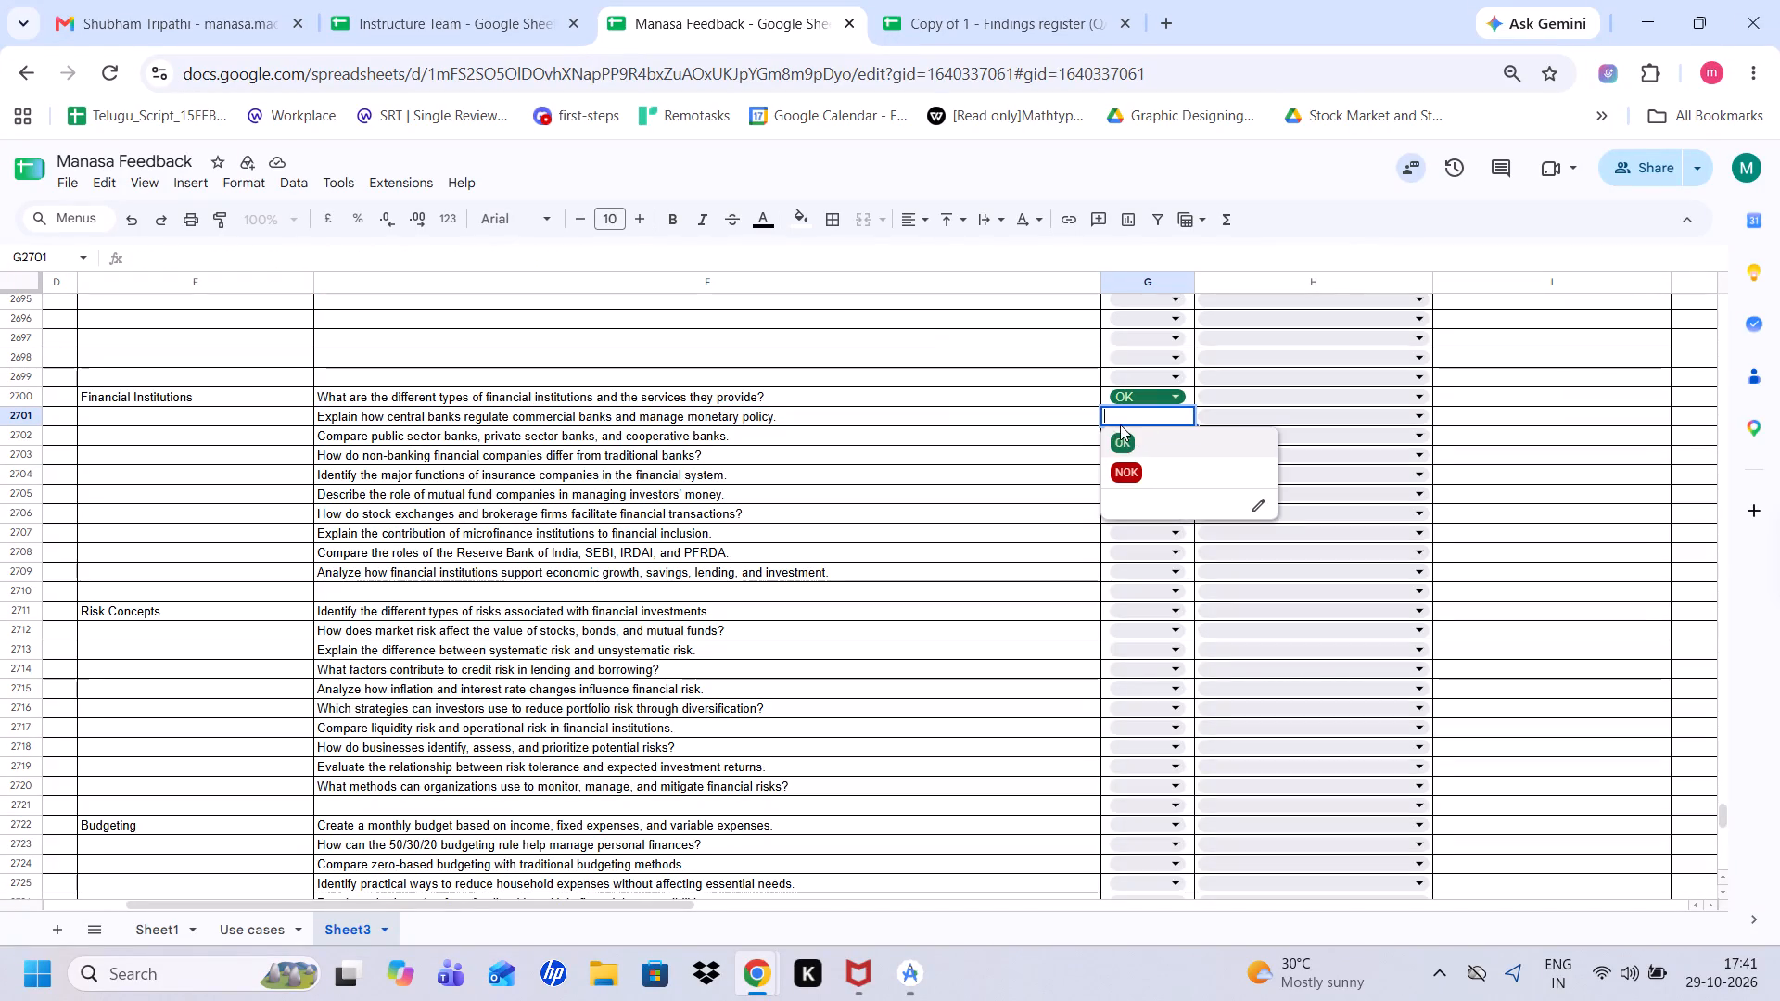
{"action": "left_click", "coordinate": [1119, 441]}
{"action": "left_click", "coordinate": [1035, 441]}
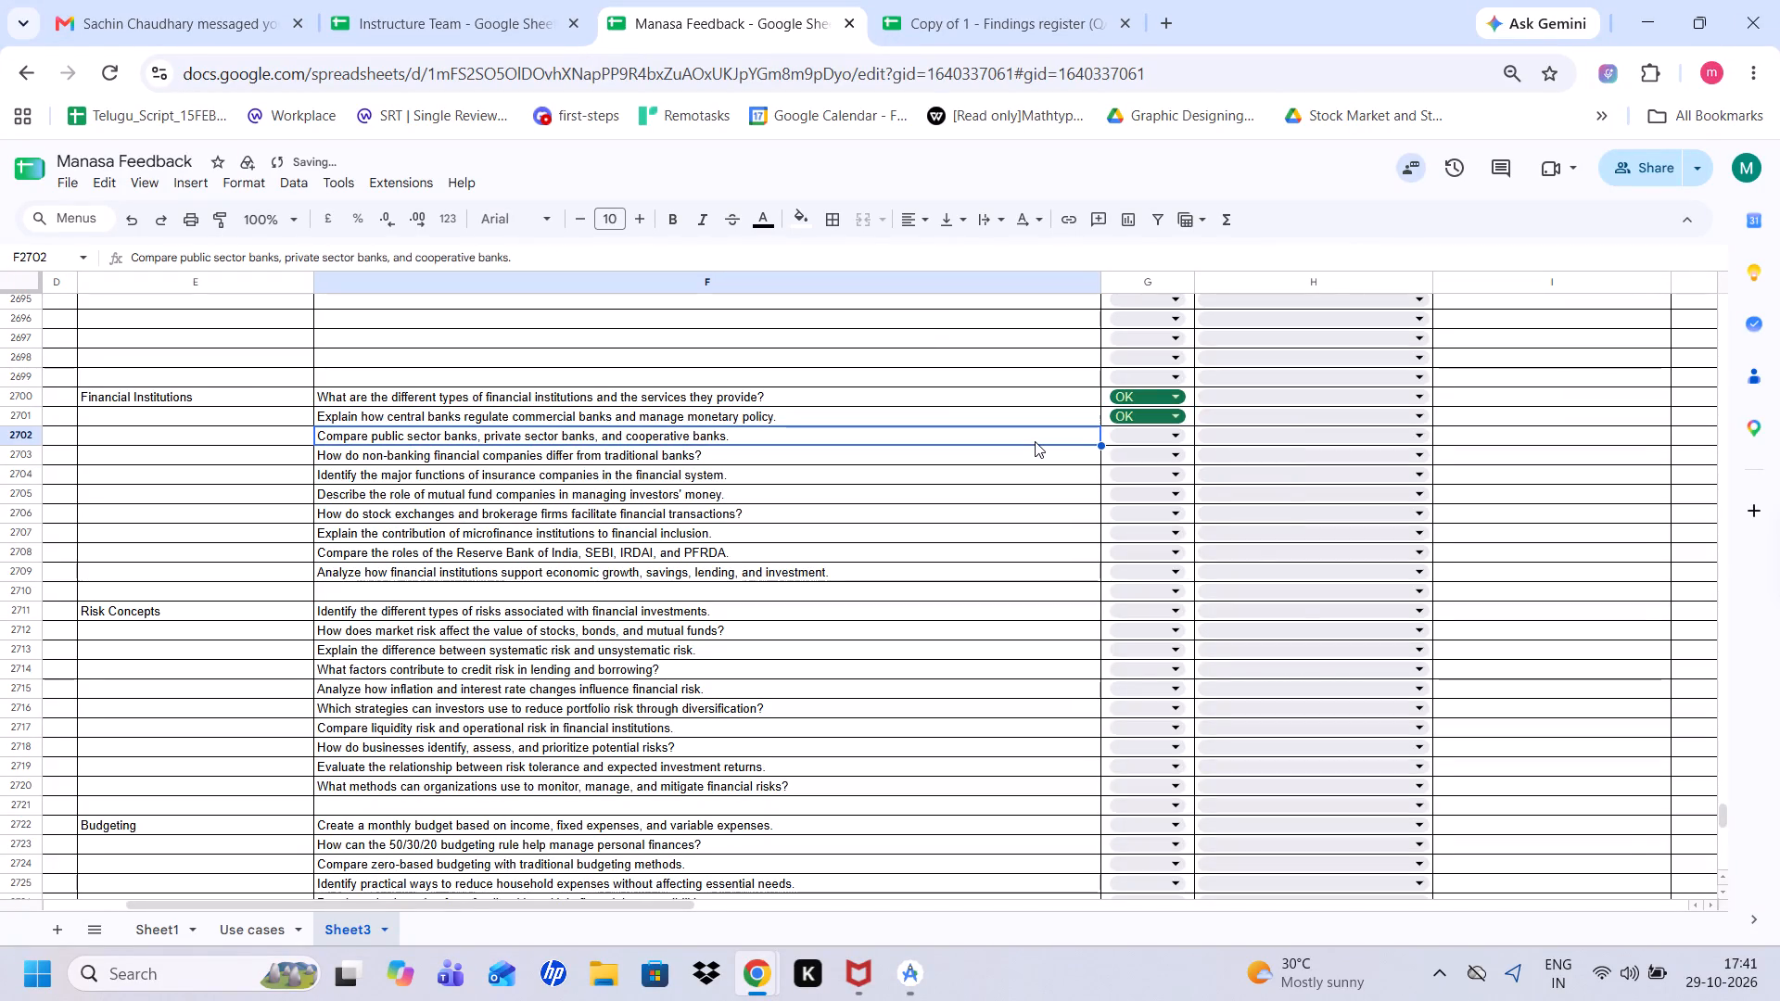
{"action": "double_click", "coordinate": [1722, 895]}
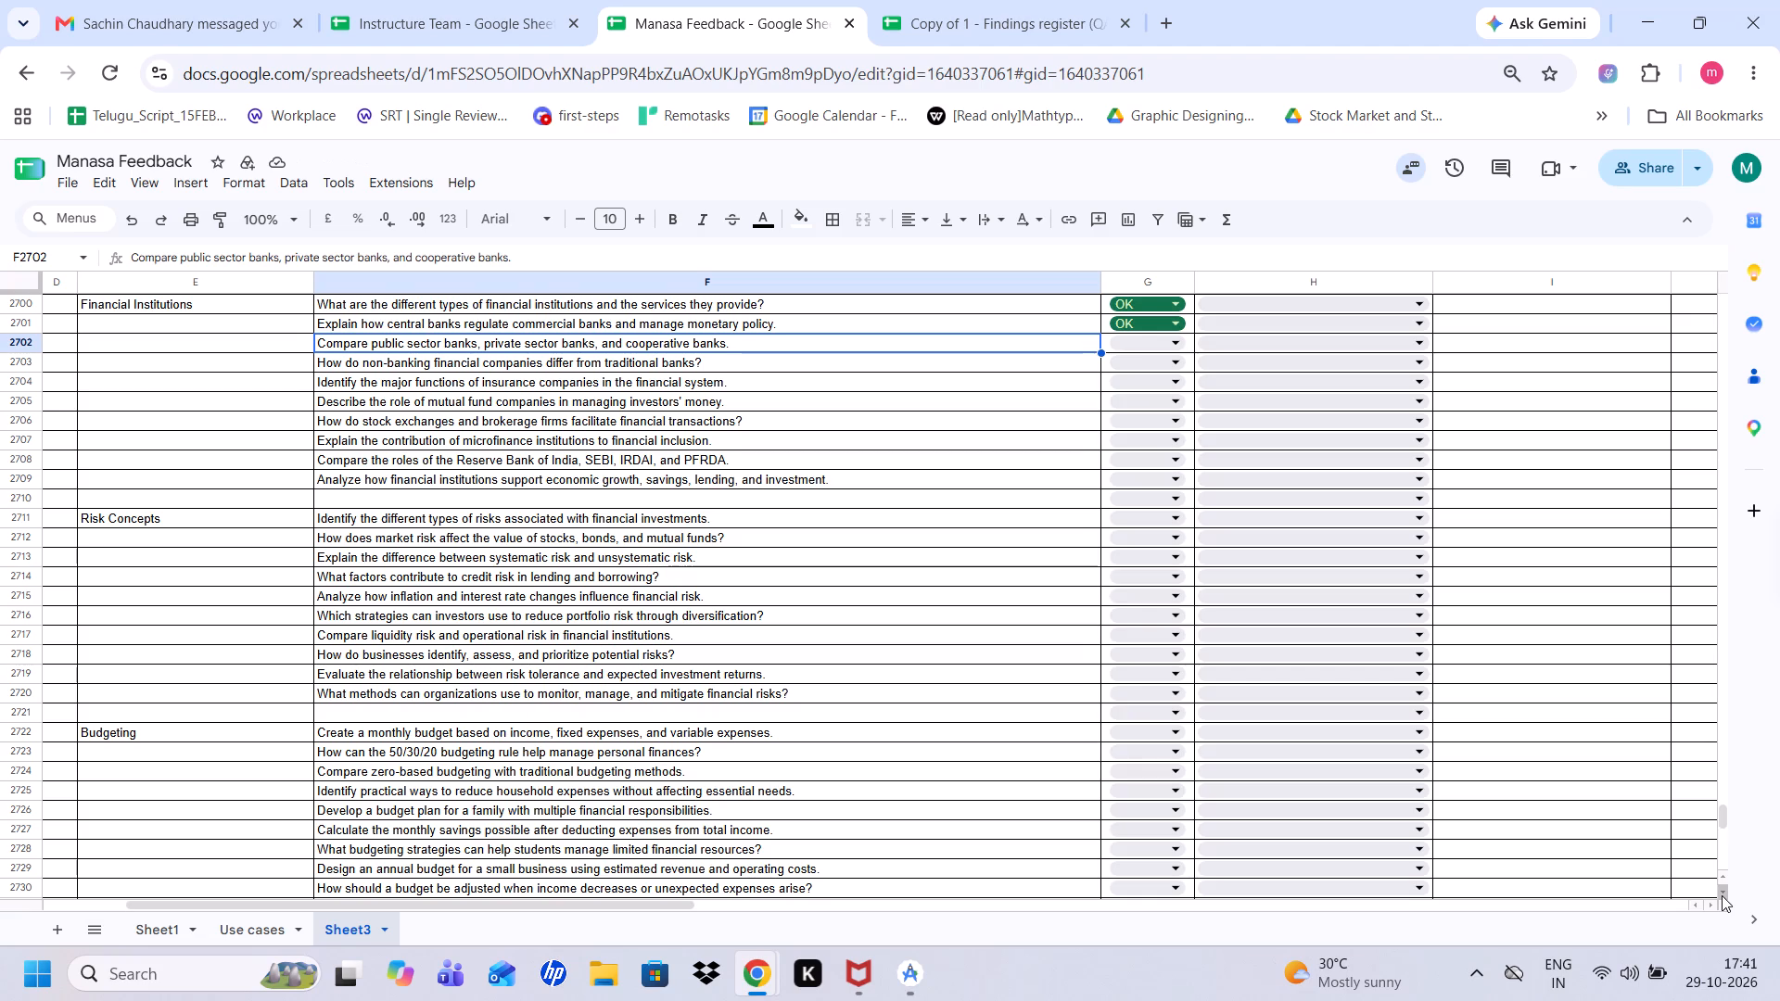
{"action": "left_click", "coordinate": [1171, 341]}
{"action": "left_click", "coordinate": [1139, 367]}
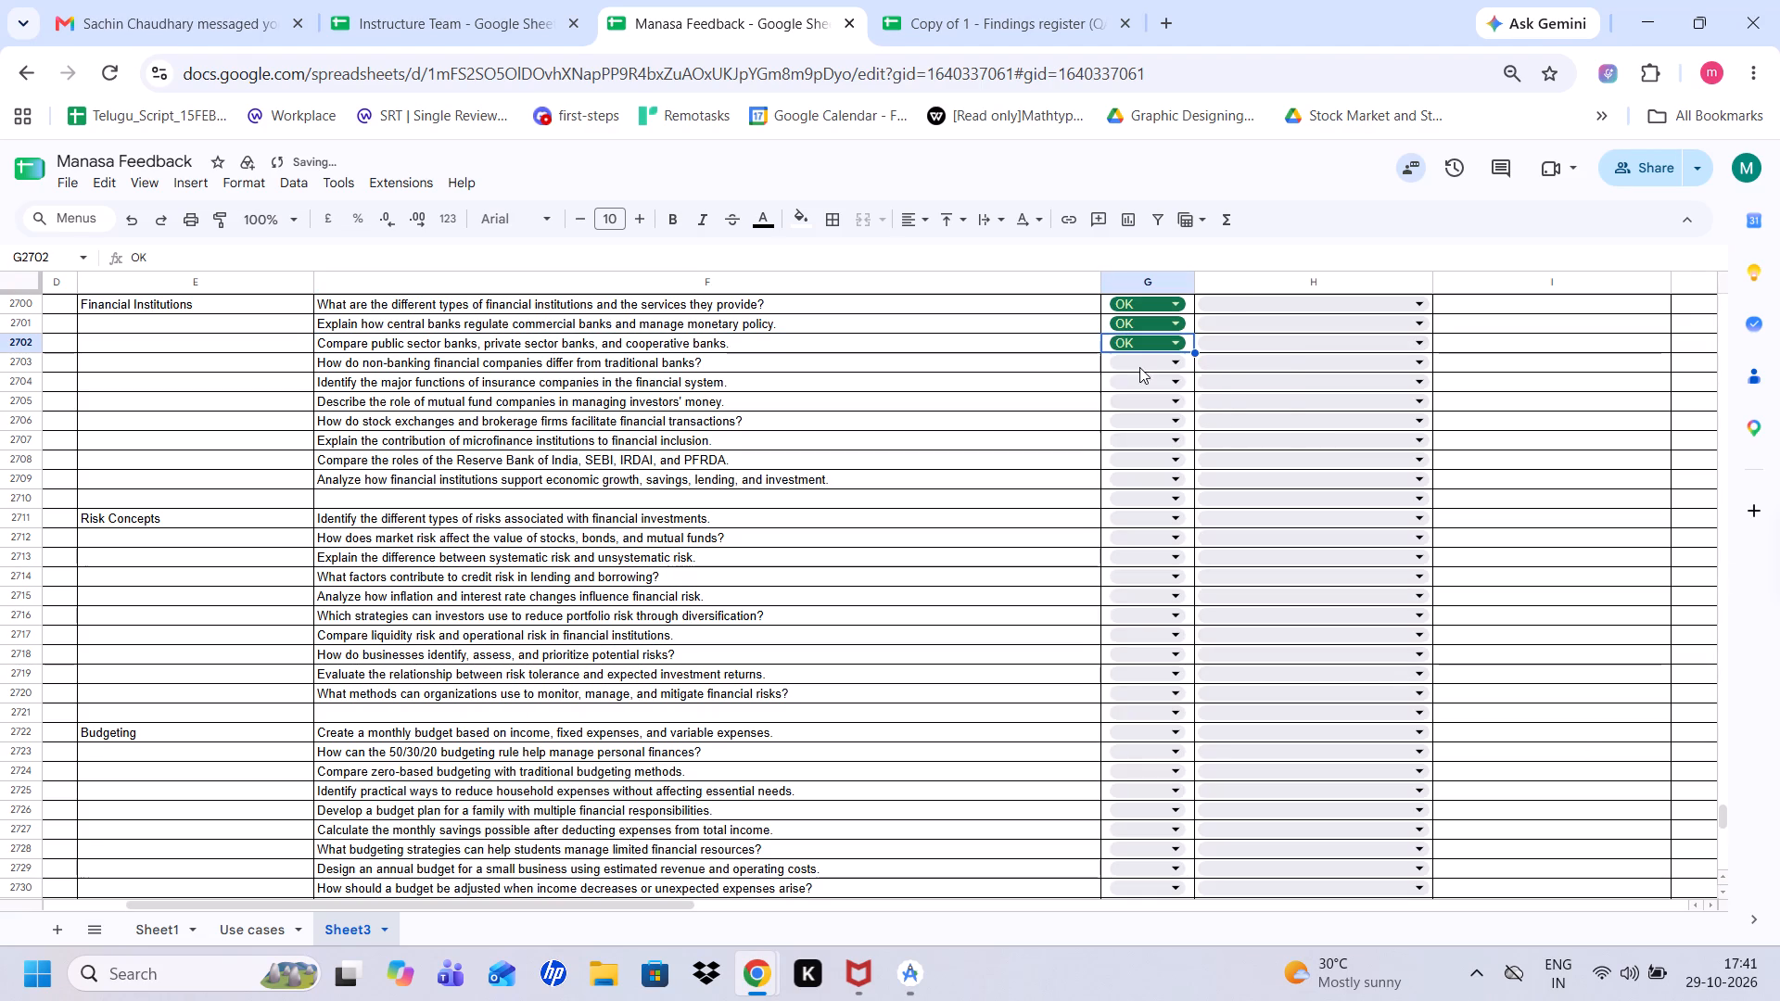
{"action": "left_click", "coordinate": [1031, 364]}
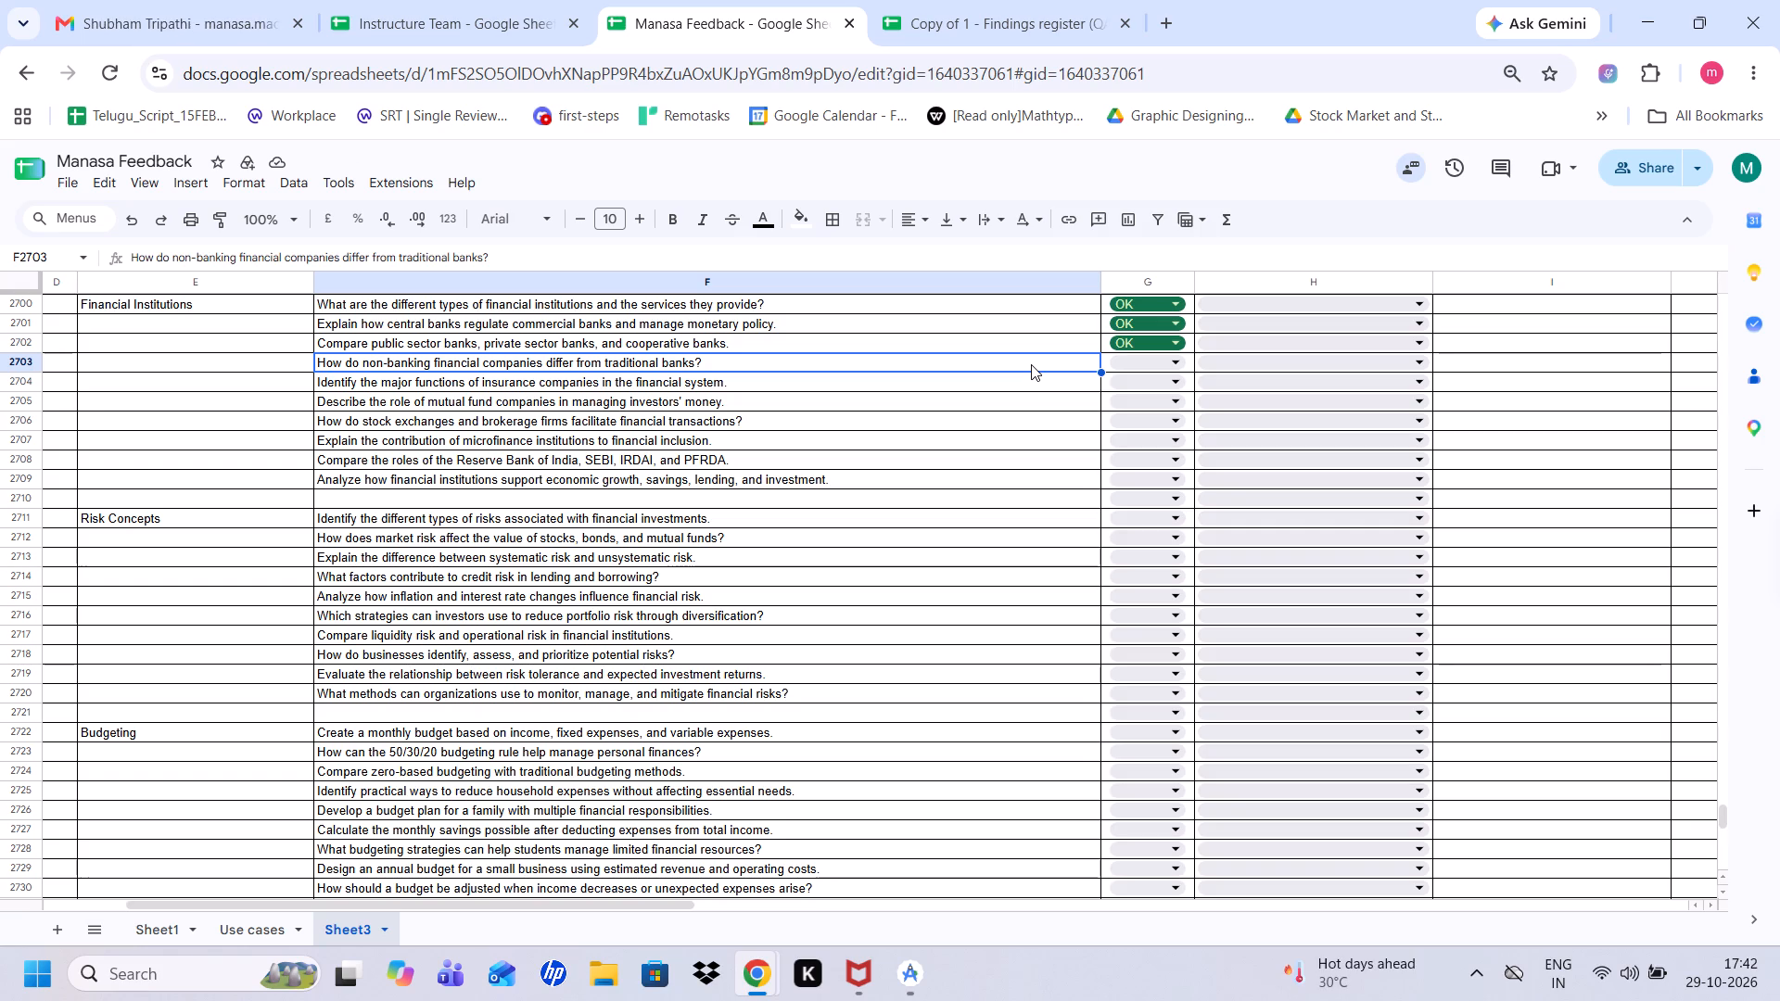
{"action": "left_click", "coordinate": [1171, 361]}
{"action": "left_click", "coordinate": [1141, 399]}
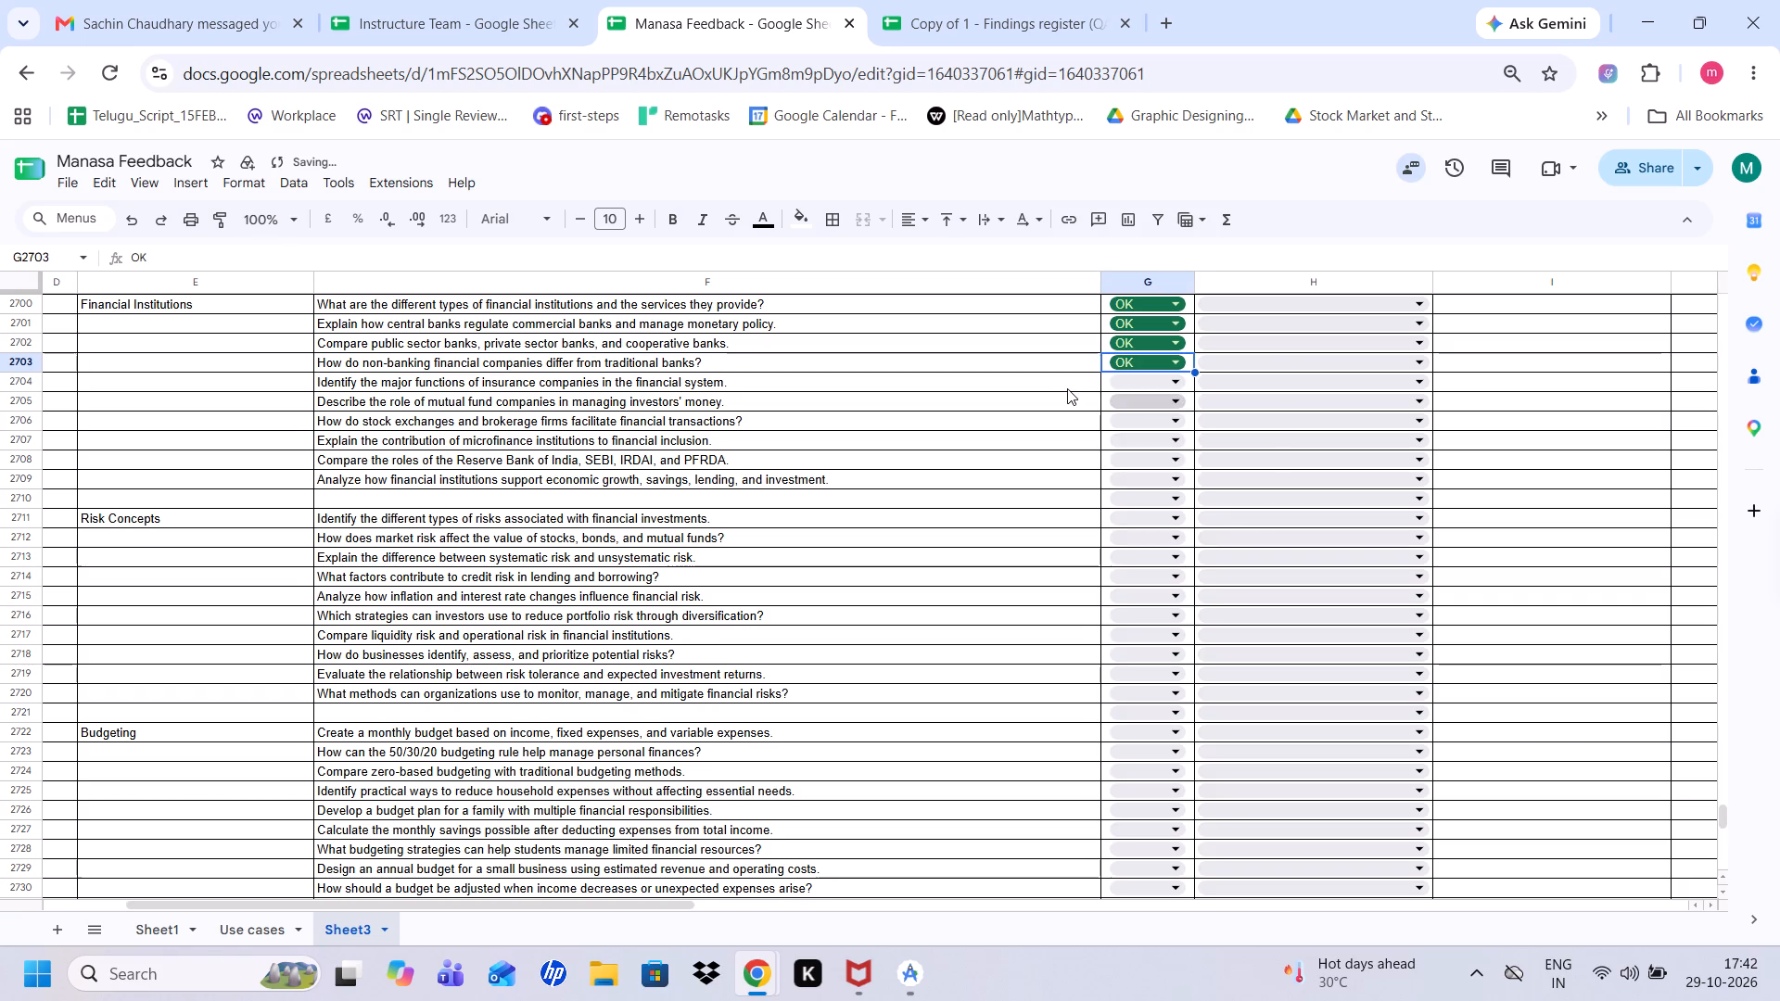
{"action": "left_click", "coordinate": [1067, 388]}
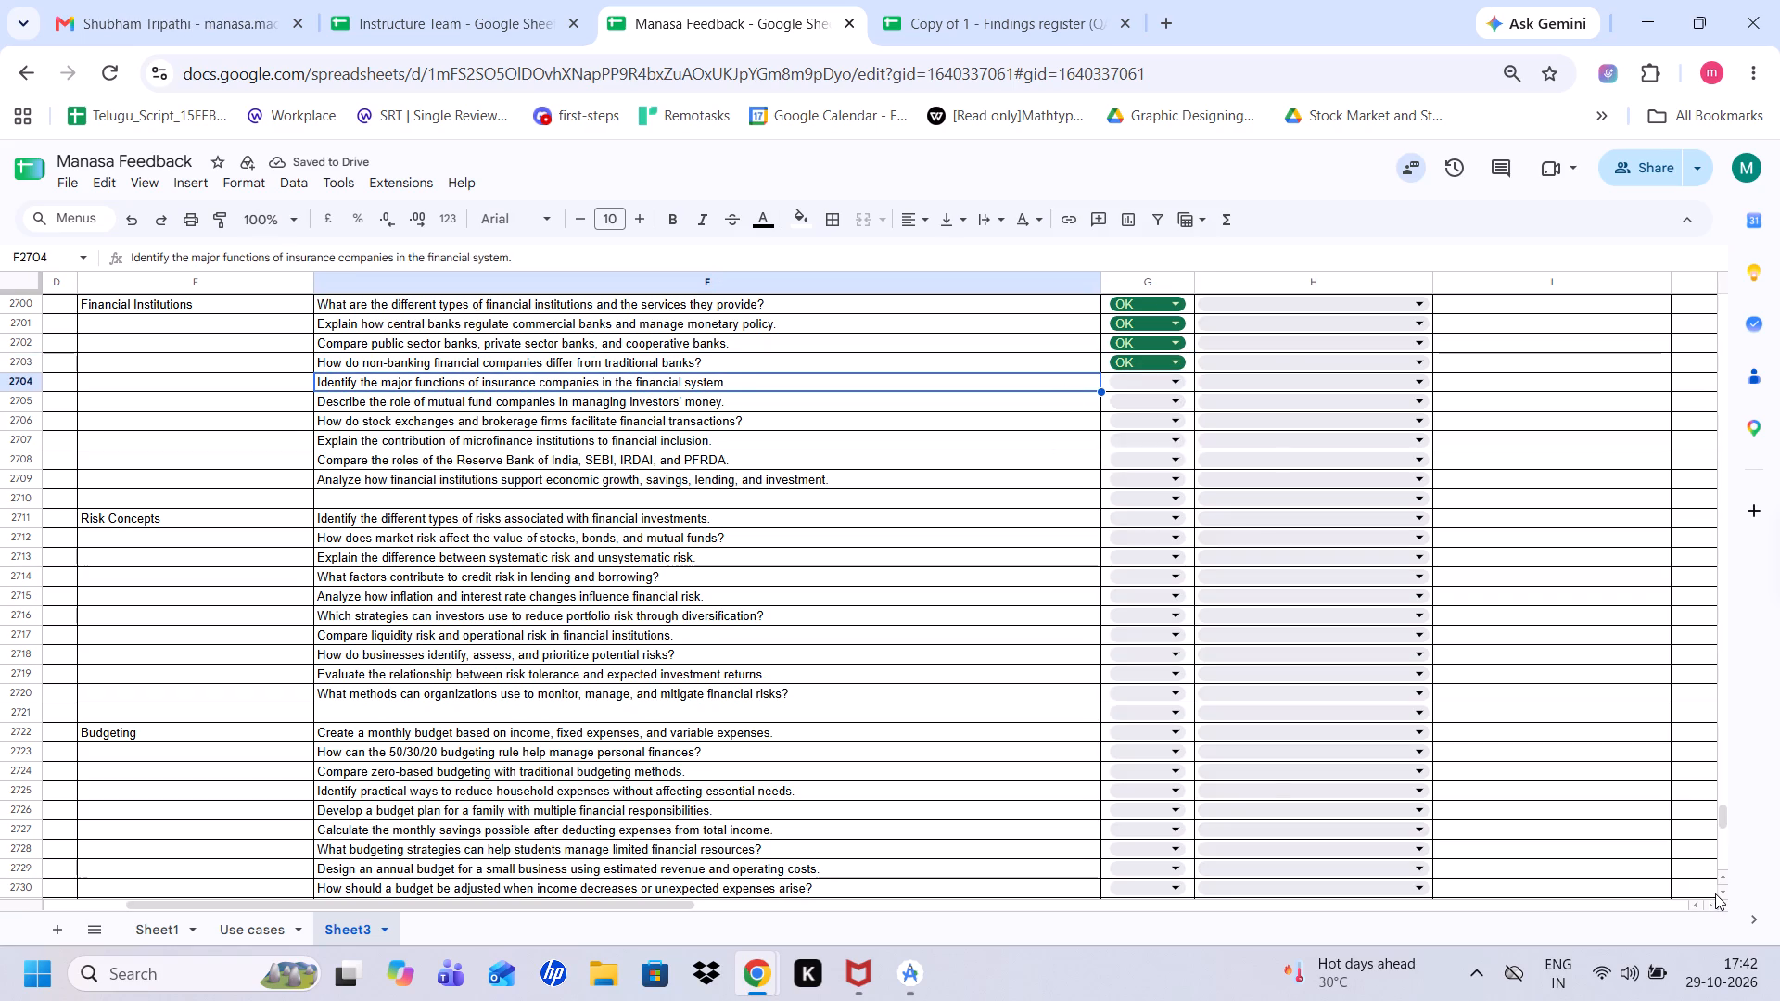
Rate the insurance companies question in row 2704 and the mutual fund question in row 2705 as OK.
{"action": "left_click", "coordinate": [1719, 893]}
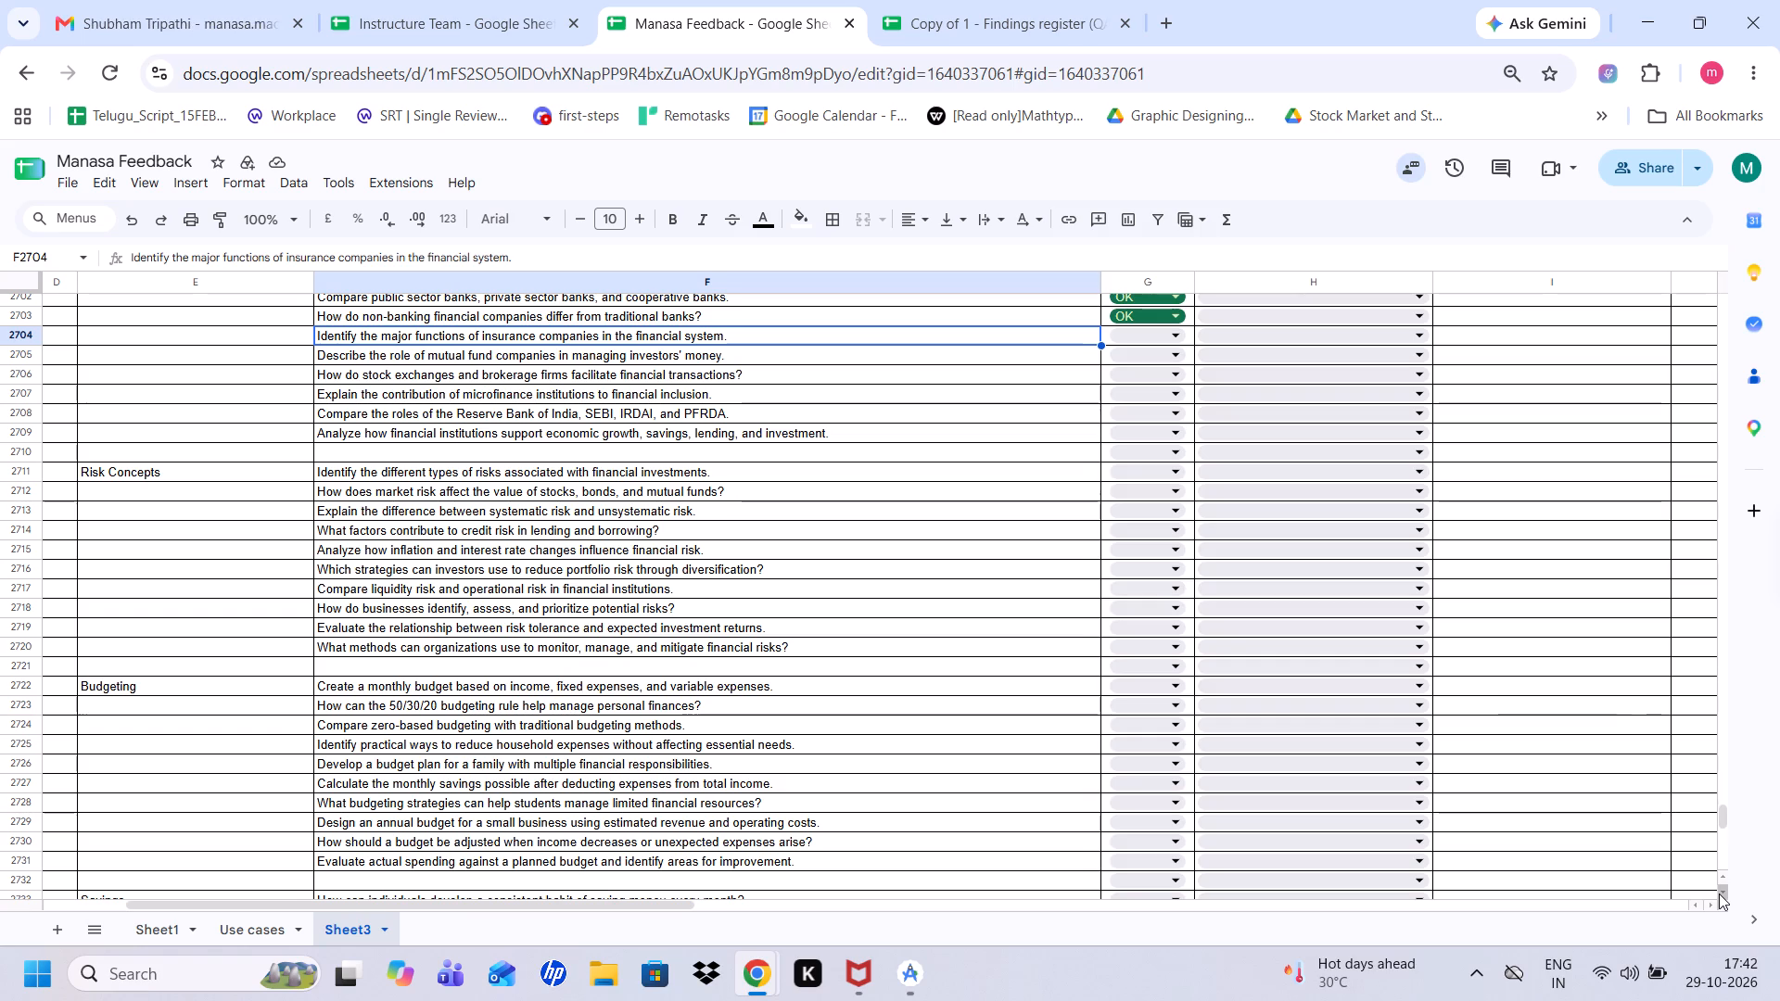
{"action": "left_click", "coordinate": [1156, 341]}
{"action": "left_click", "coordinate": [1133, 361]}
{"action": "left_click", "coordinate": [1063, 356]}
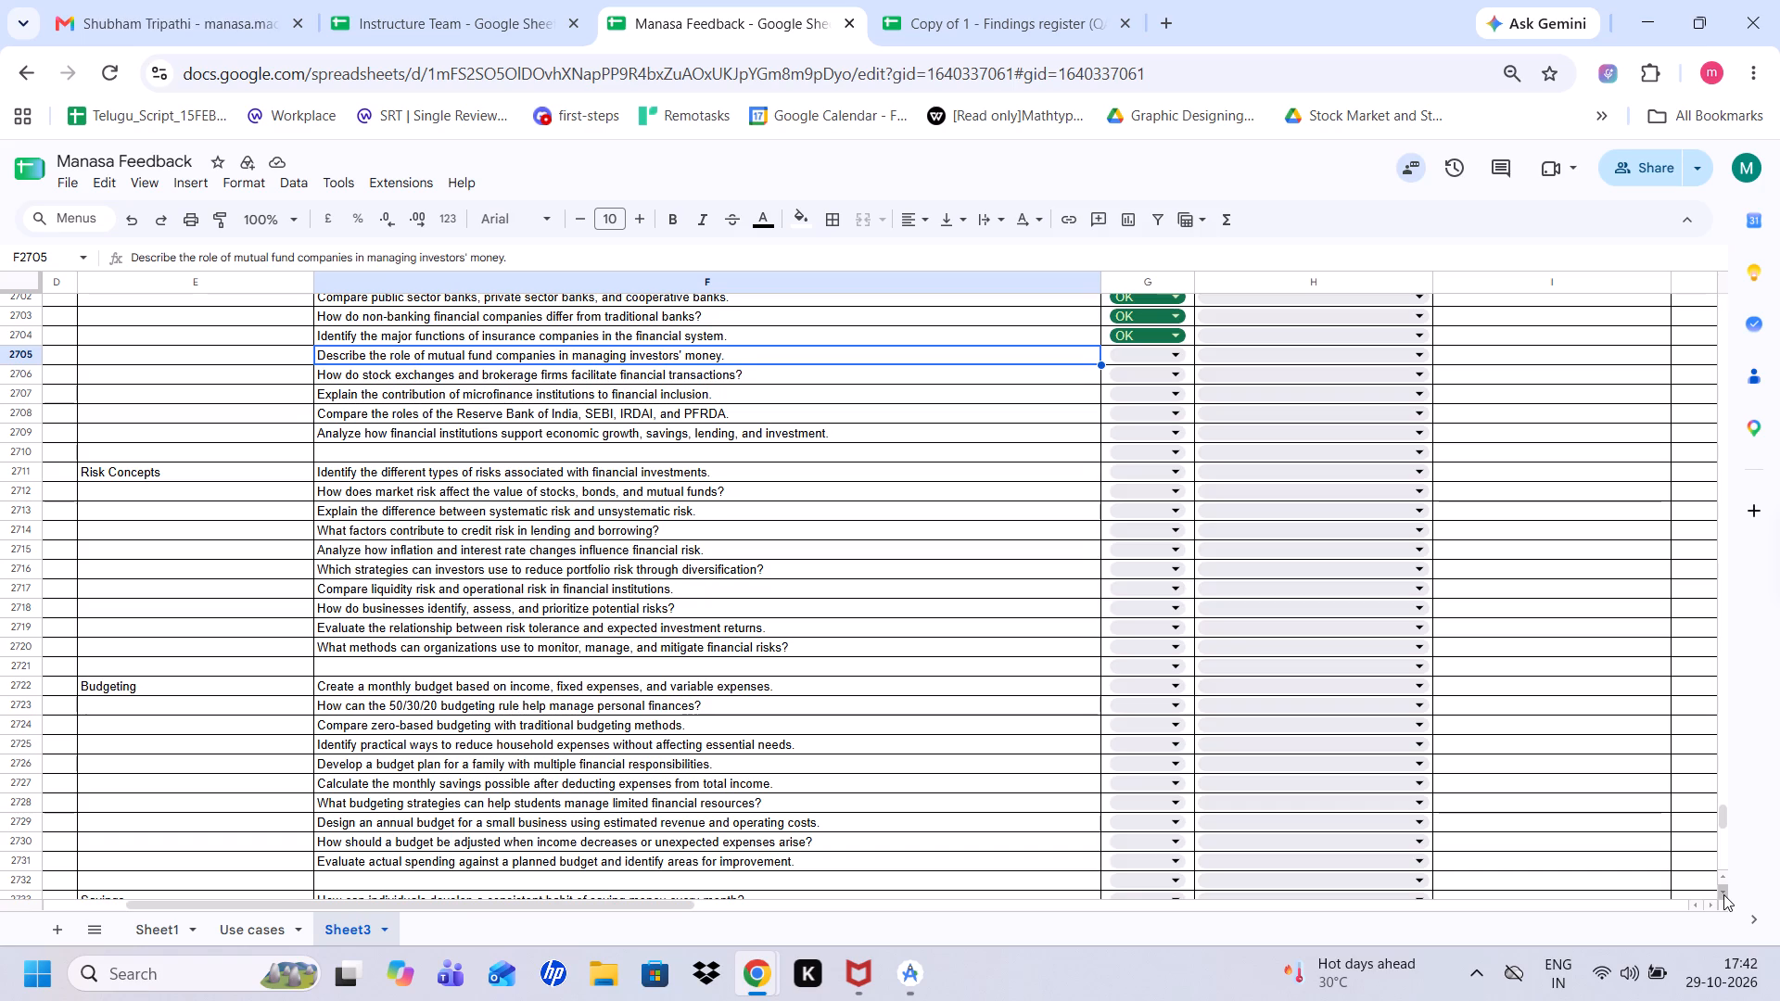
{"action": "left_click", "coordinate": [1160, 355]}
{"action": "left_click", "coordinate": [1129, 377]}
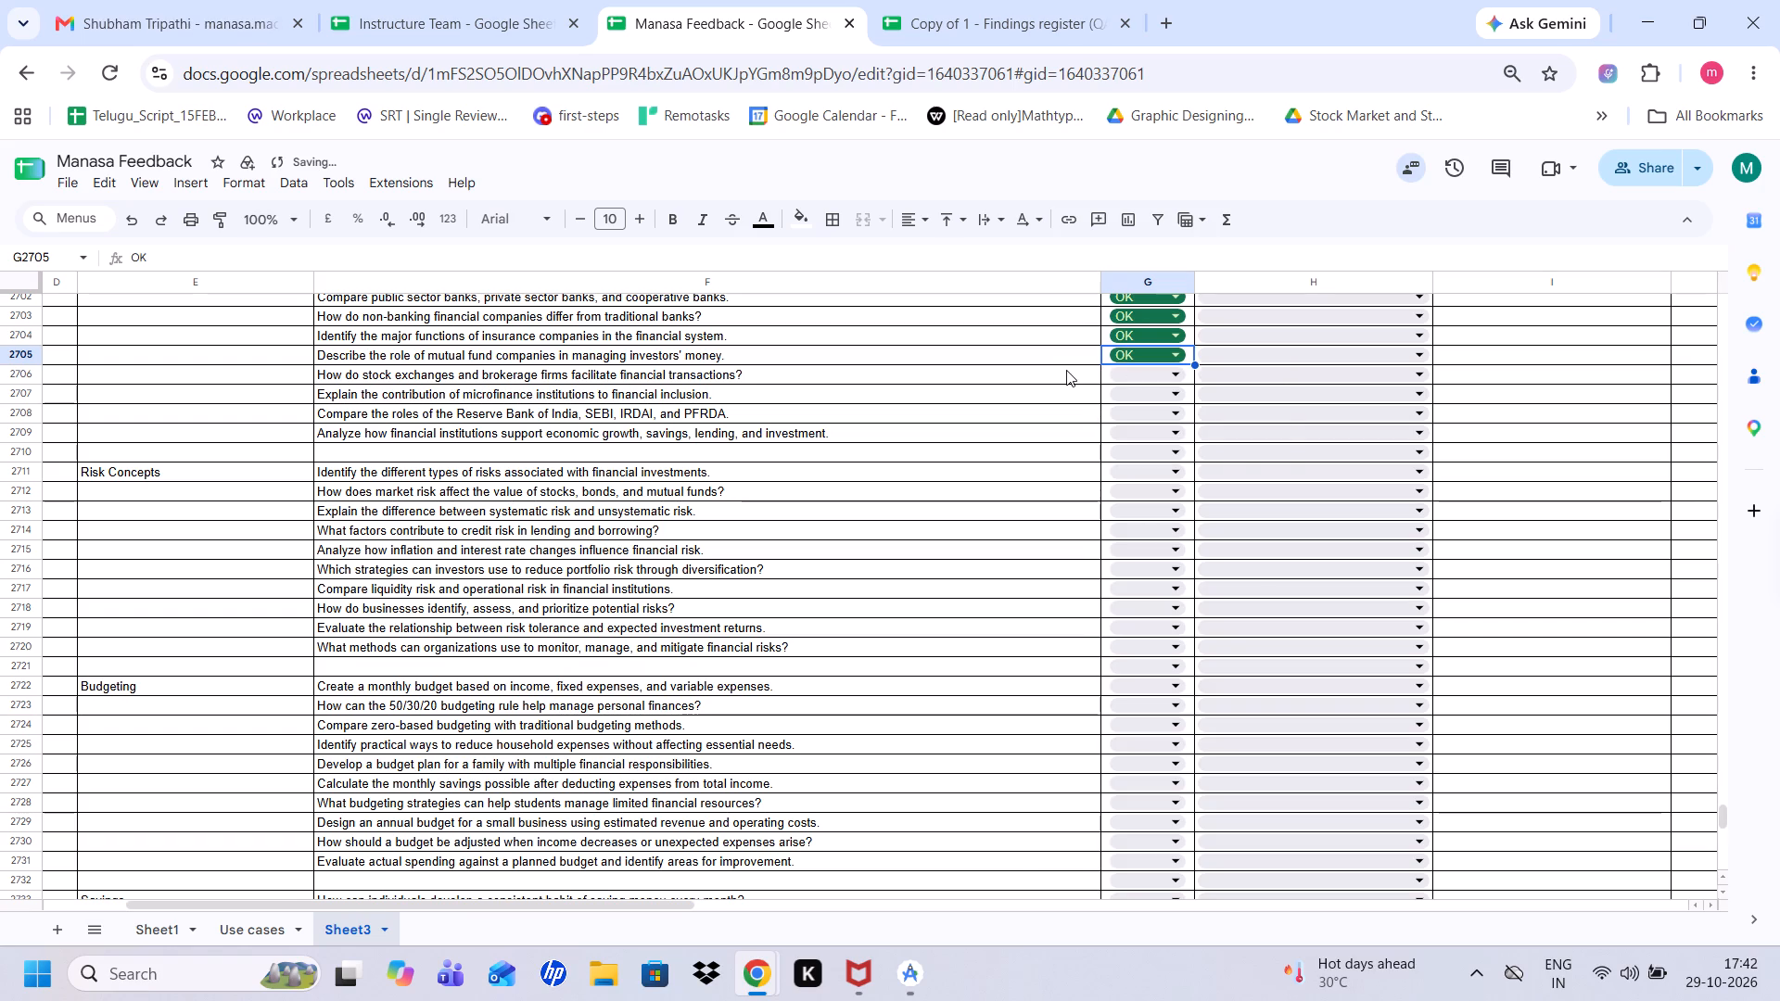
{"action": "left_click", "coordinate": [1066, 370]}
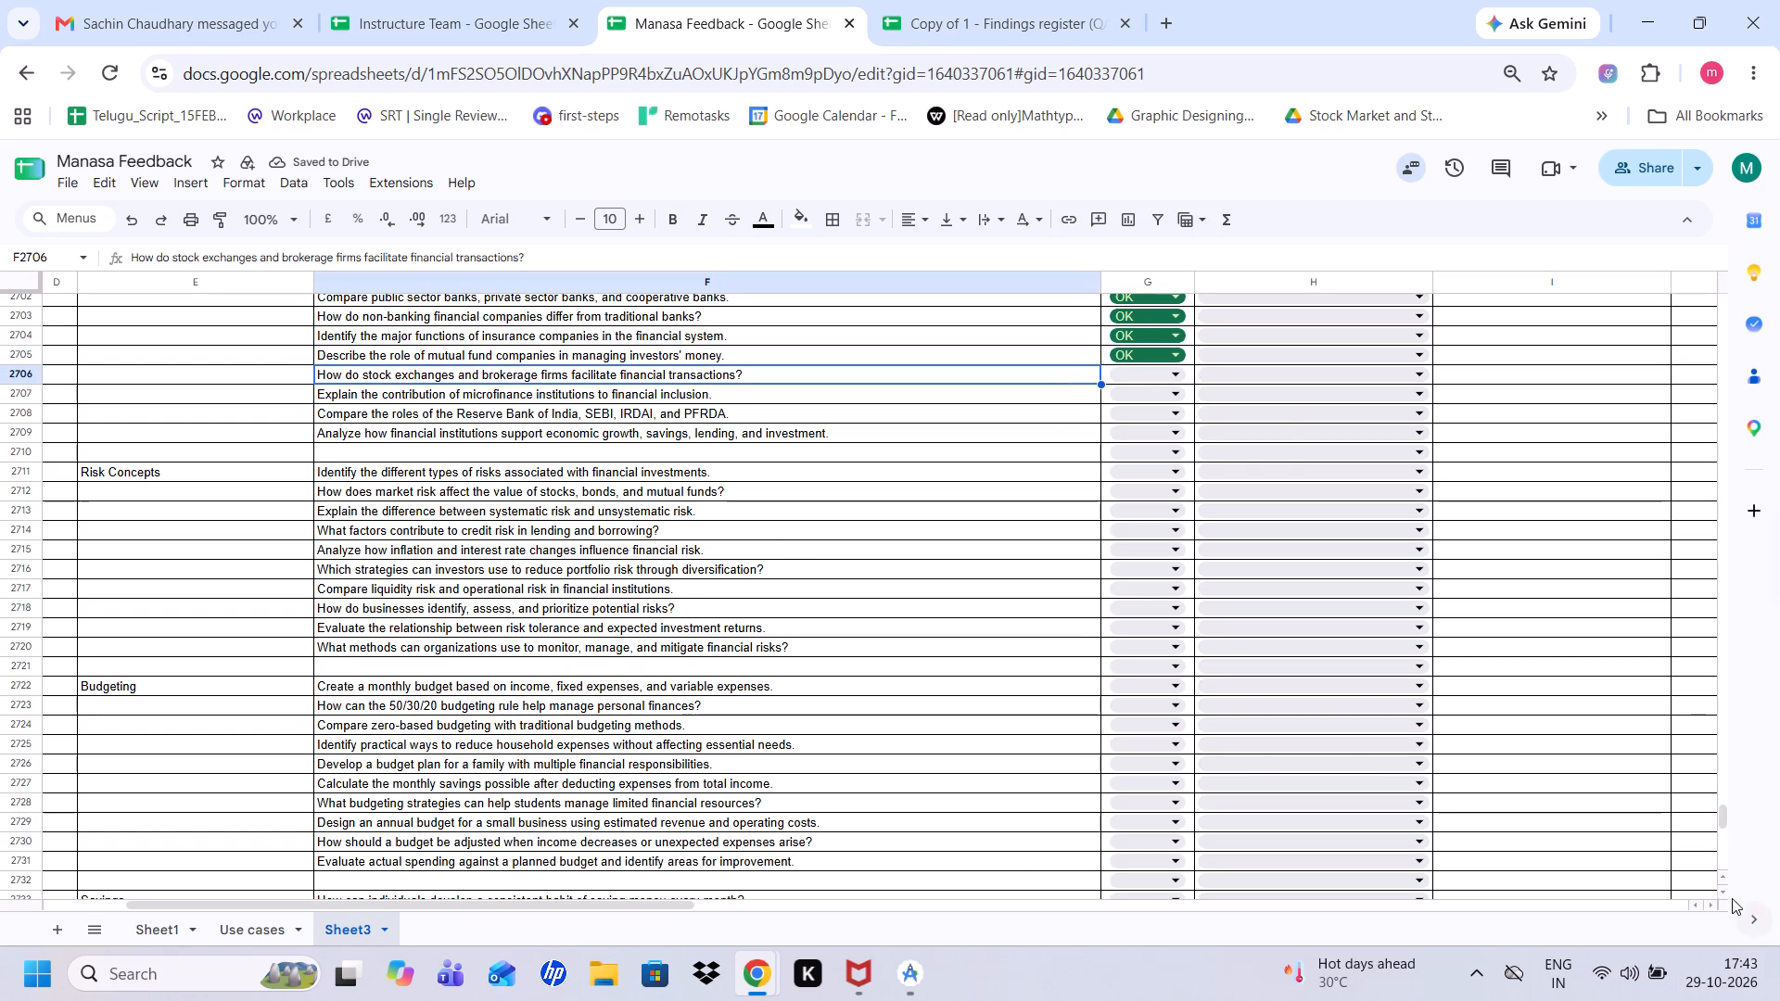
Remove the word "do" from the stock exchanges question in F2706 so it begins "How stock exchanges".
{"action": "left_click", "coordinate": [1723, 896]}
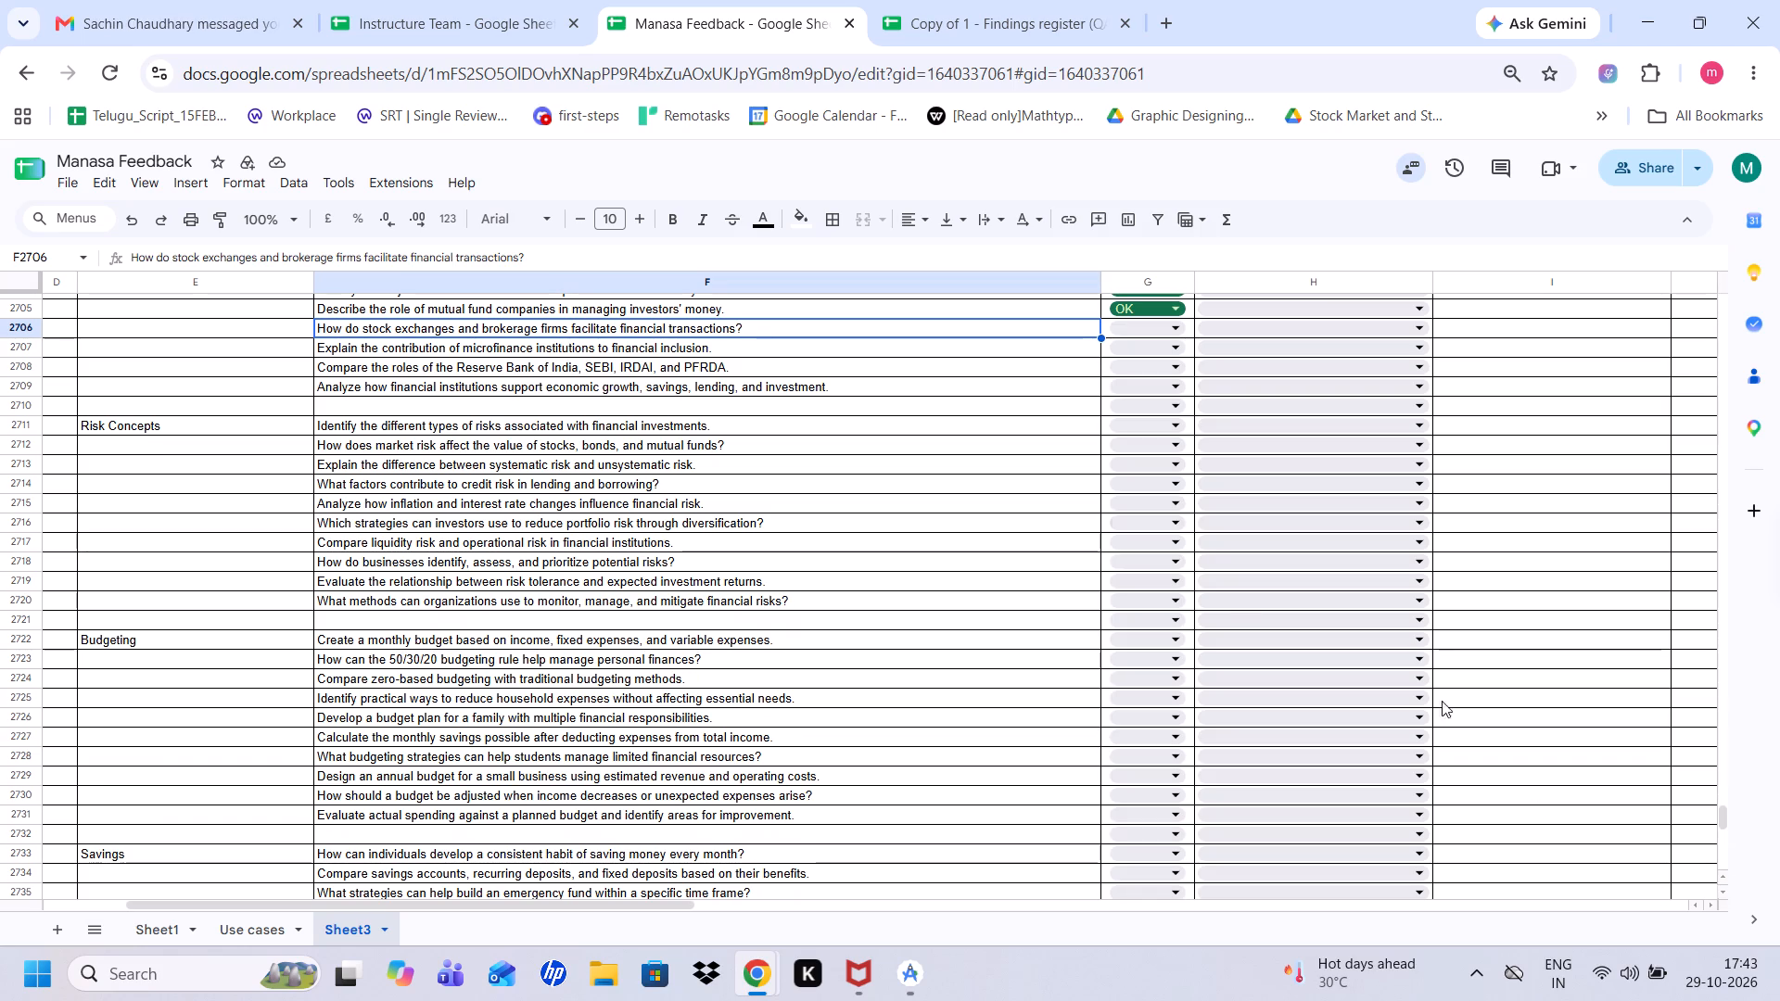
{"action": "double_click", "coordinate": [360, 325]}
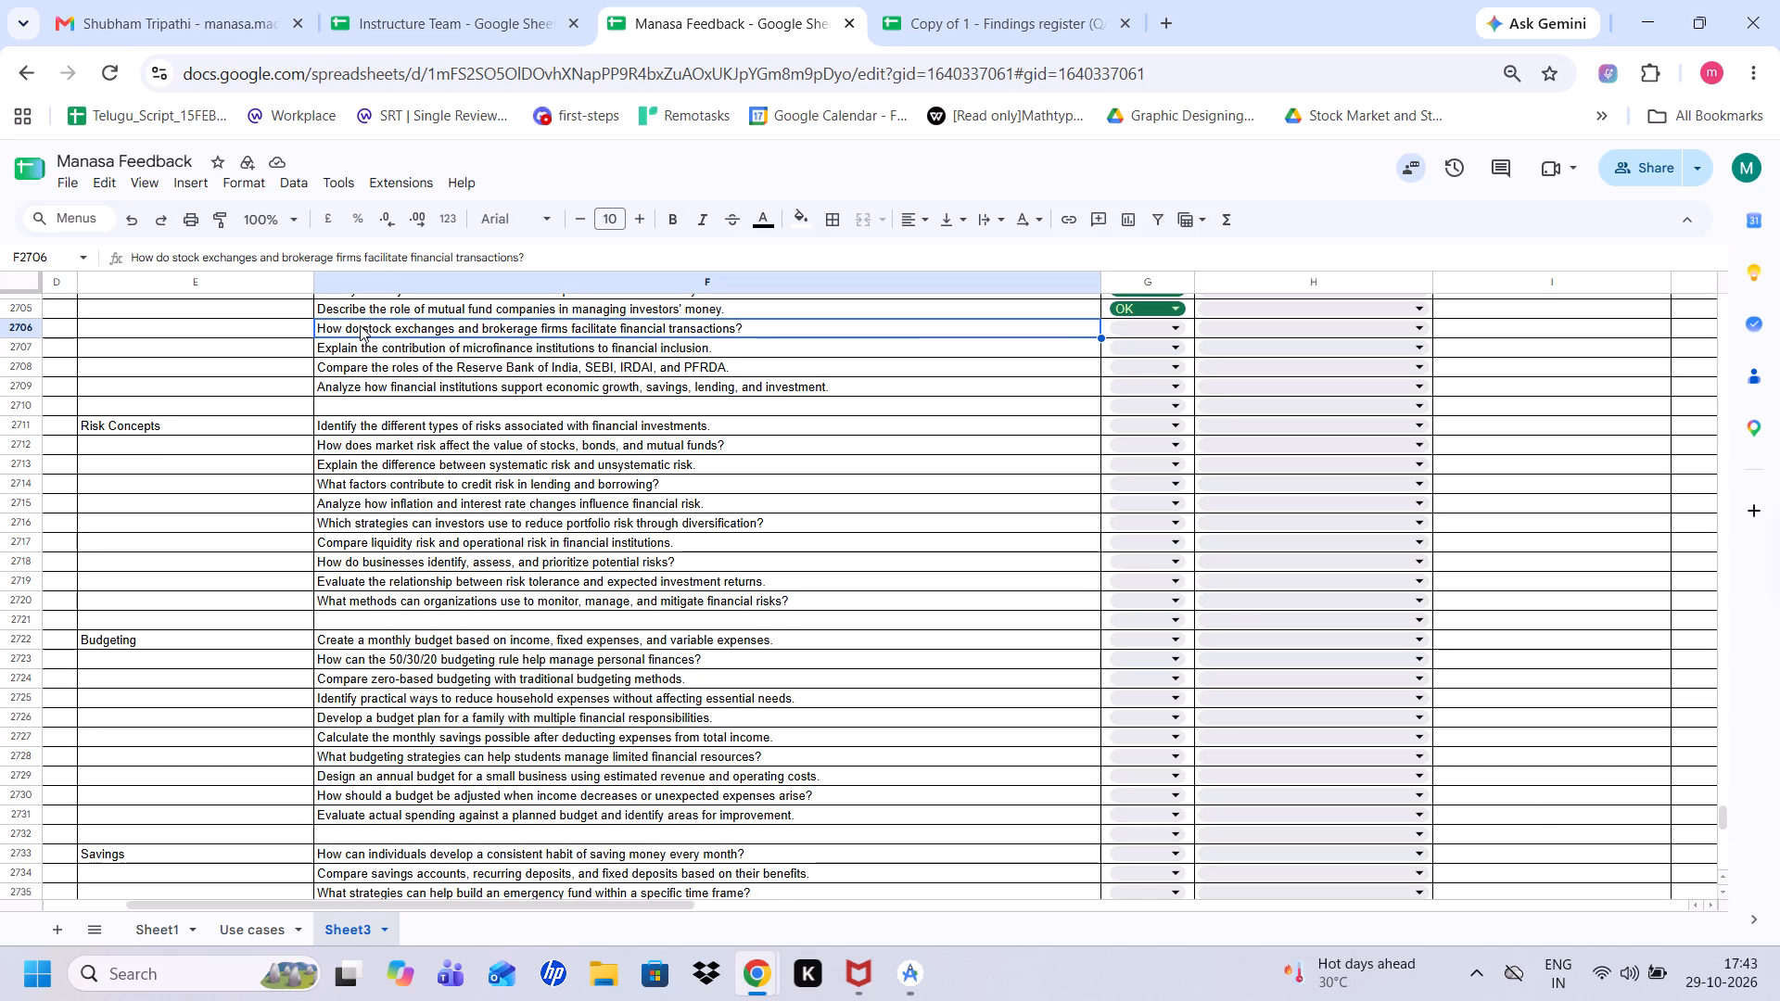
{"action": "left_click", "coordinate": [360, 325]}
{"action": "key", "text": "BackSpace"}
{"action": "key", "text": "BackSpace"}
{"action": "key", "text": "BackSpace"}
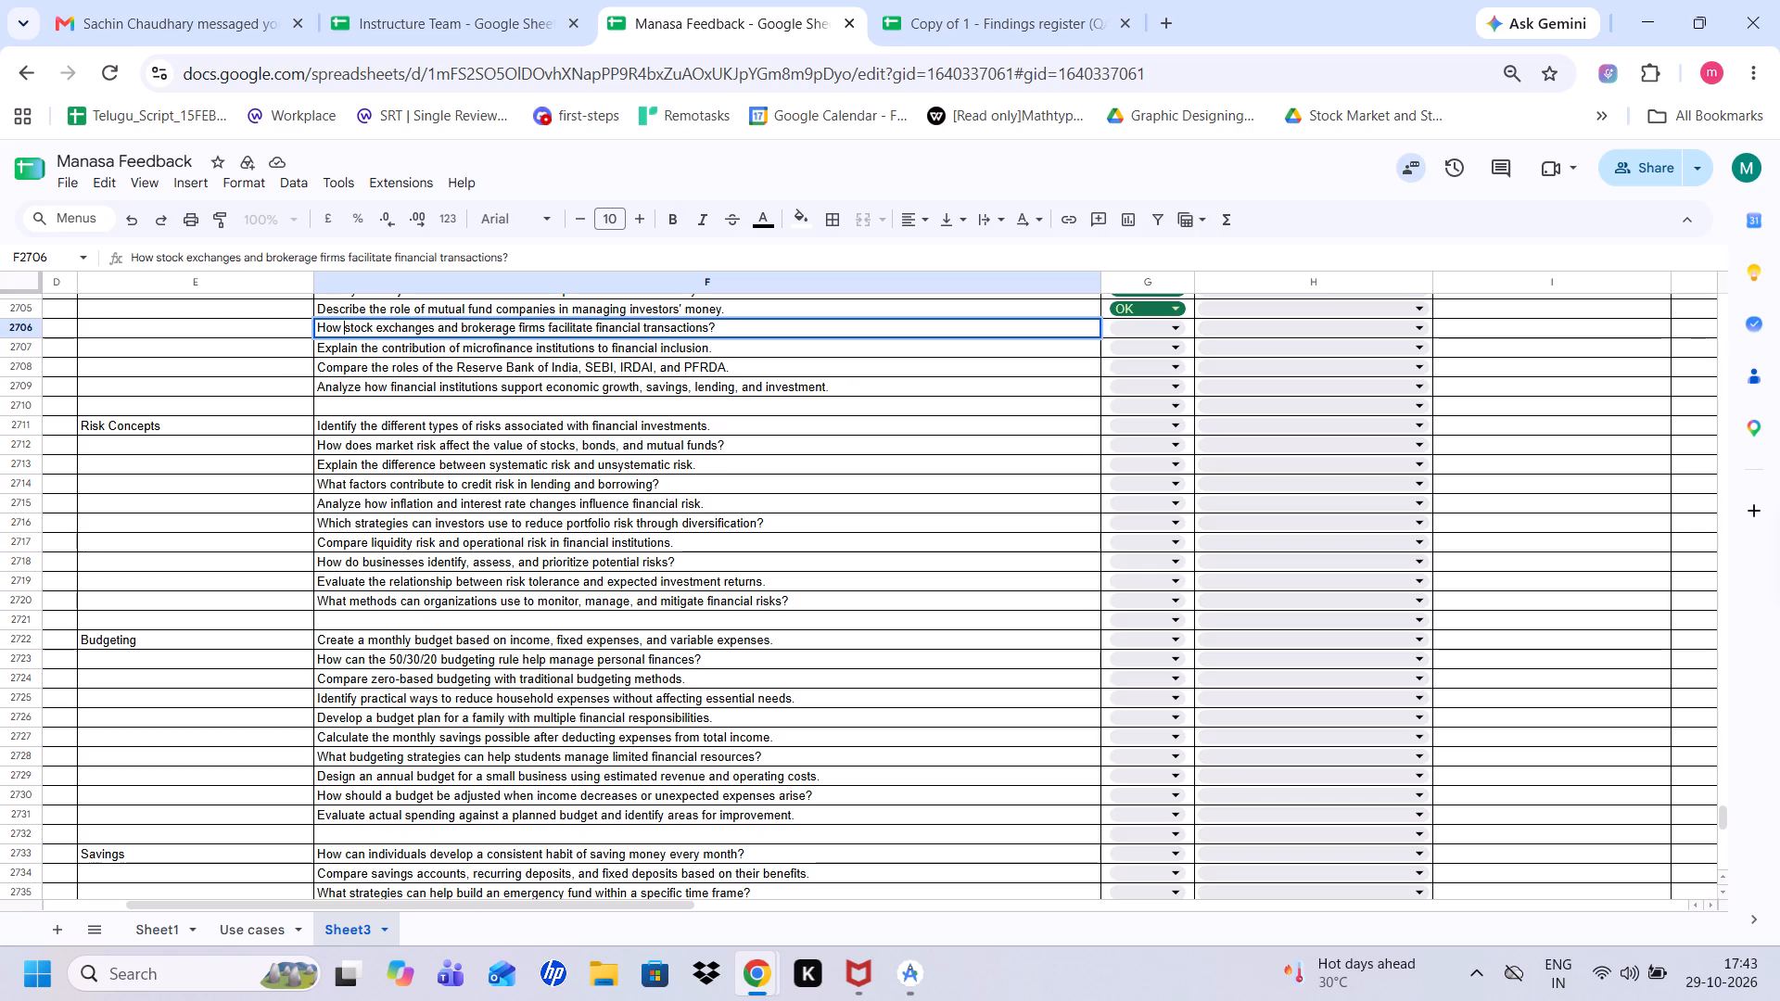
Rate the stock exchanges question in row 2706 and the microfinance question in row 2707 as OK.
{"action": "left_click", "coordinate": [1154, 332]}
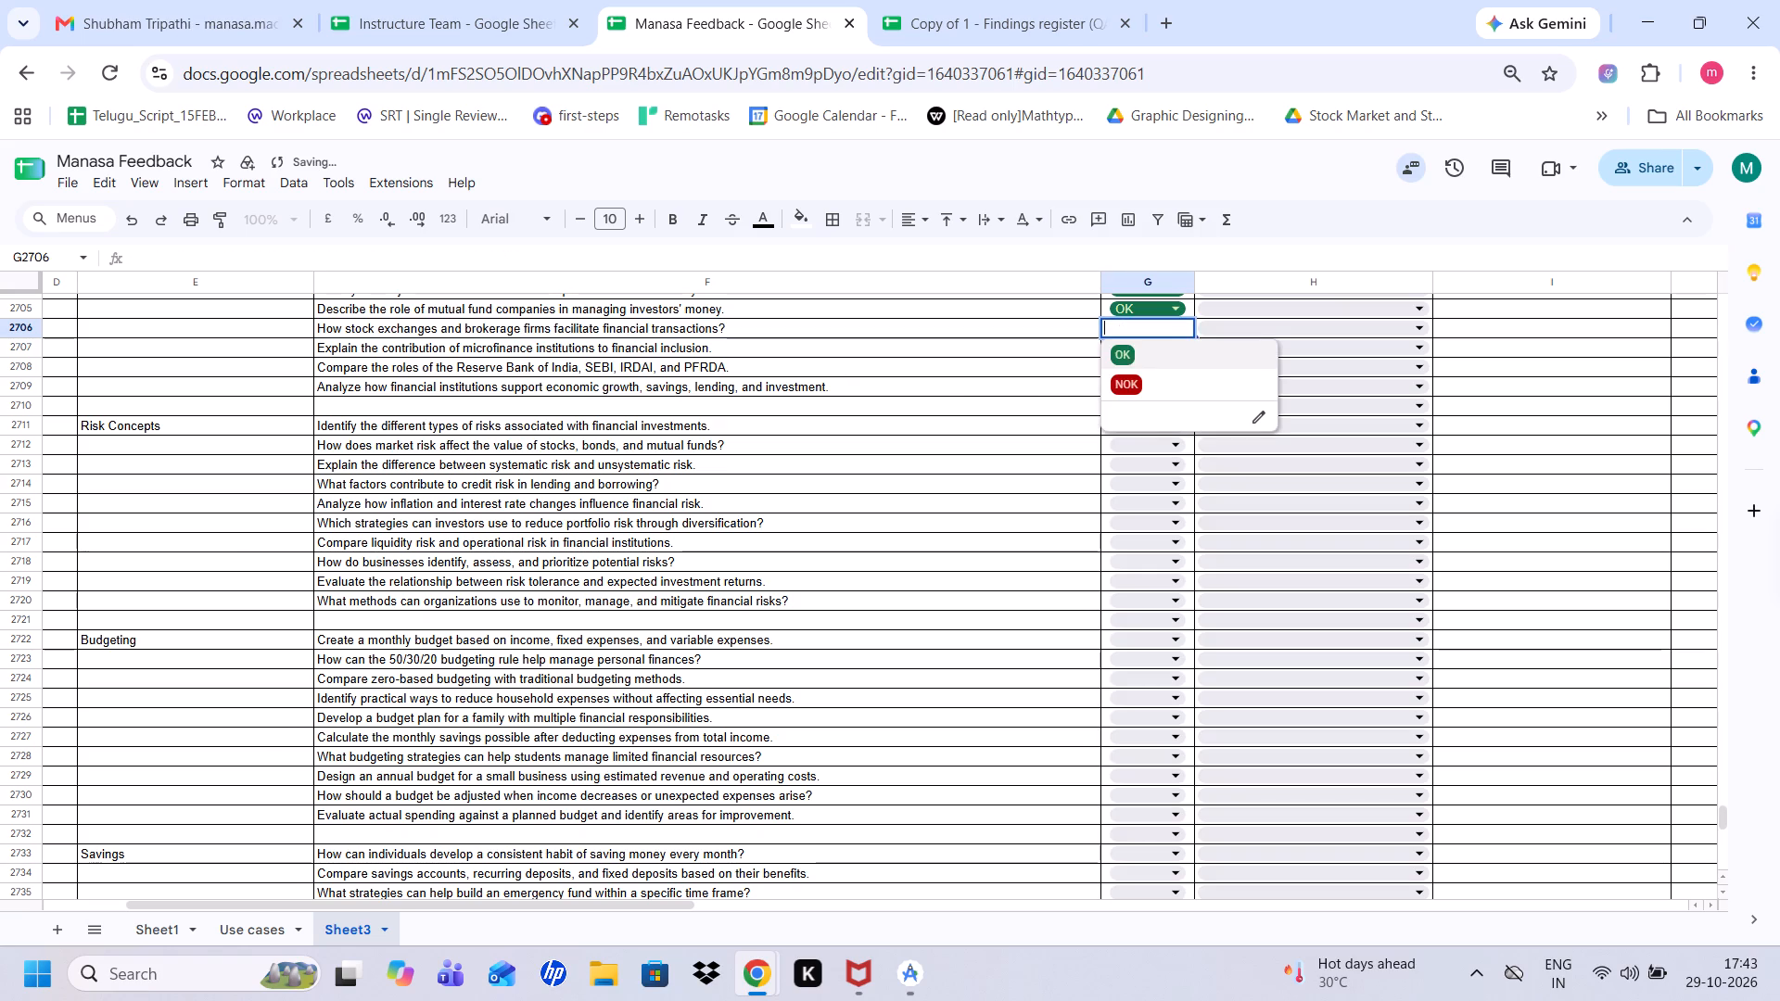
{"action": "left_click", "coordinate": [1131, 360]}
{"action": "left_click", "coordinate": [1074, 354]}
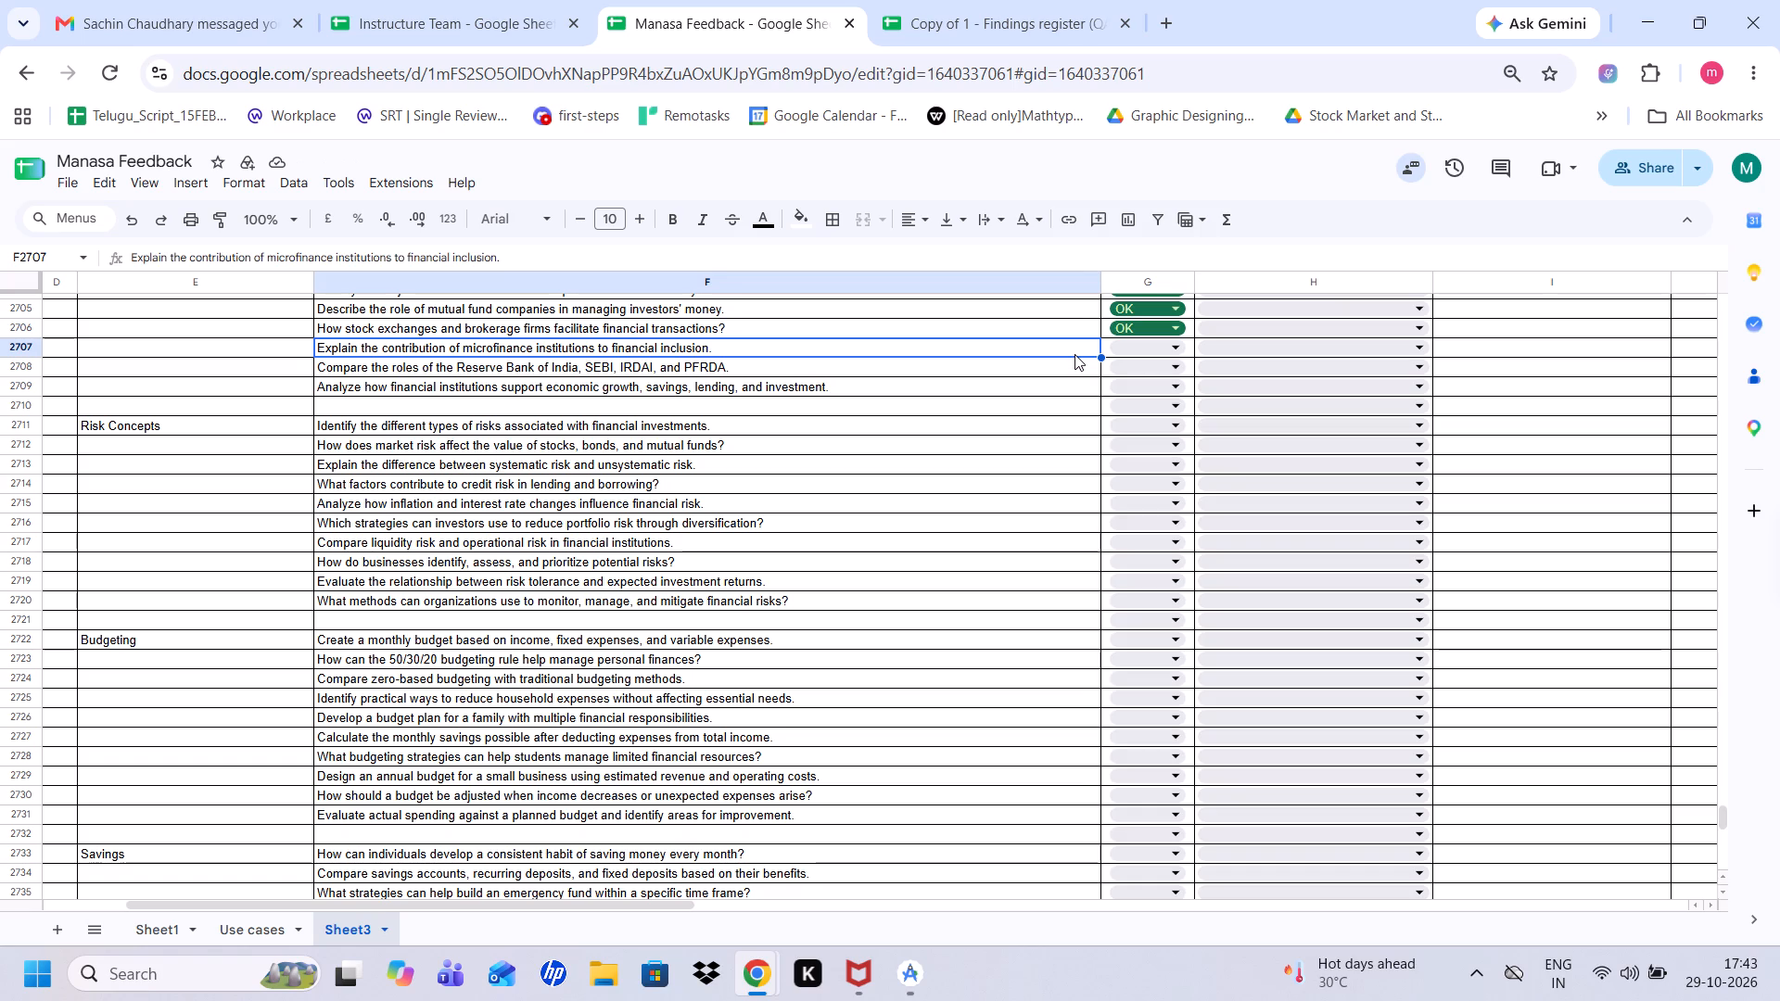
{"action": "left_click", "coordinate": [1166, 348]}
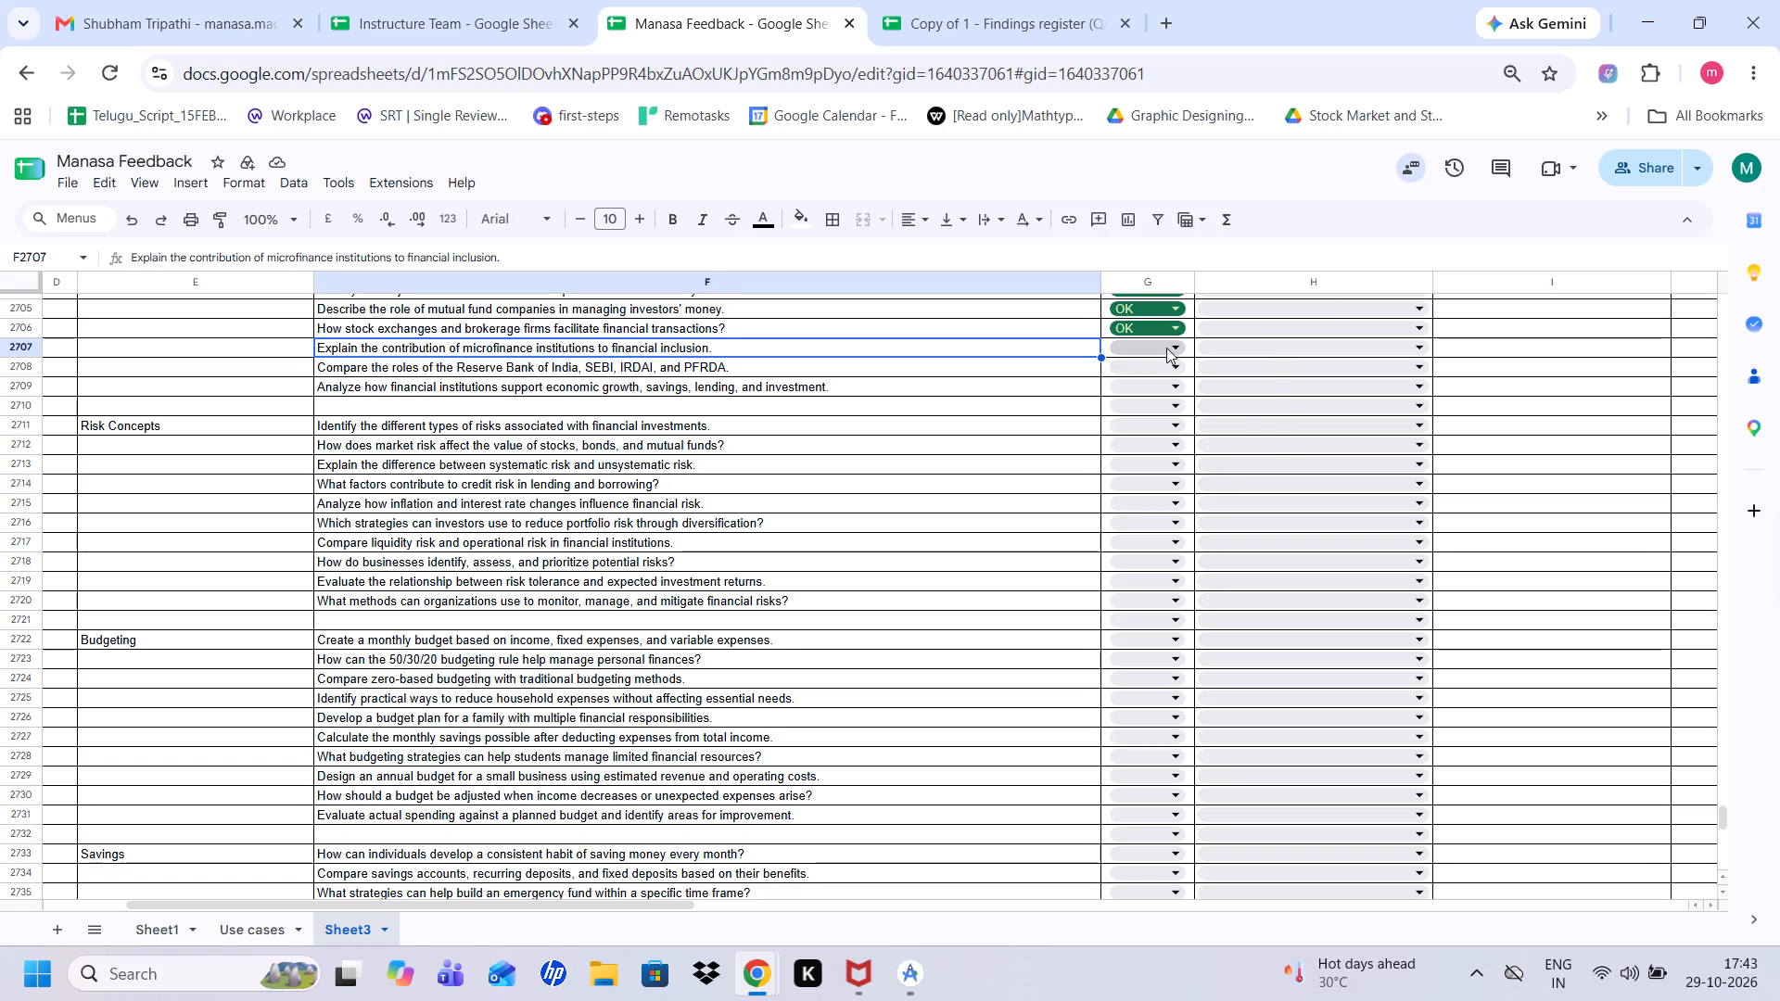
{"action": "left_click", "coordinate": [1145, 368]}
{"action": "left_click", "coordinate": [1074, 368]}
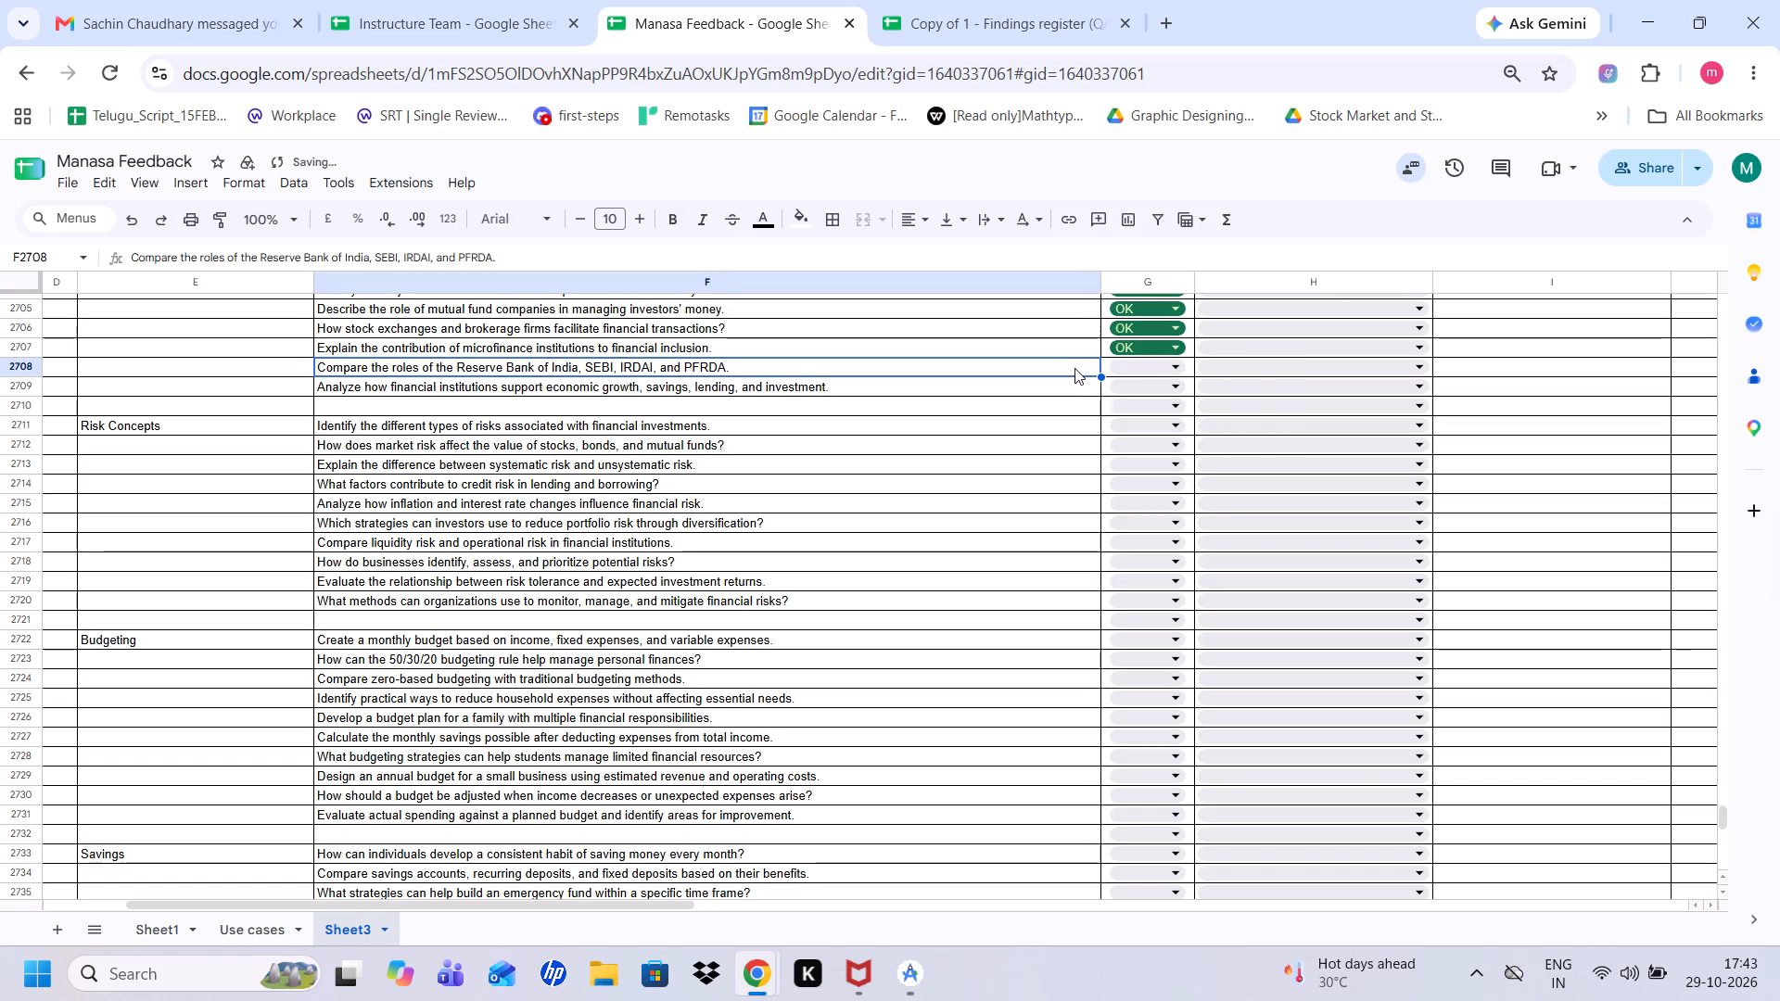
Look through the remaining untested questions, from Risk Concepts down to General Financial Comparisons.
{"action": "triple_click", "coordinate": [1719, 894]}
{"action": "triple_click", "coordinate": [1719, 894]}
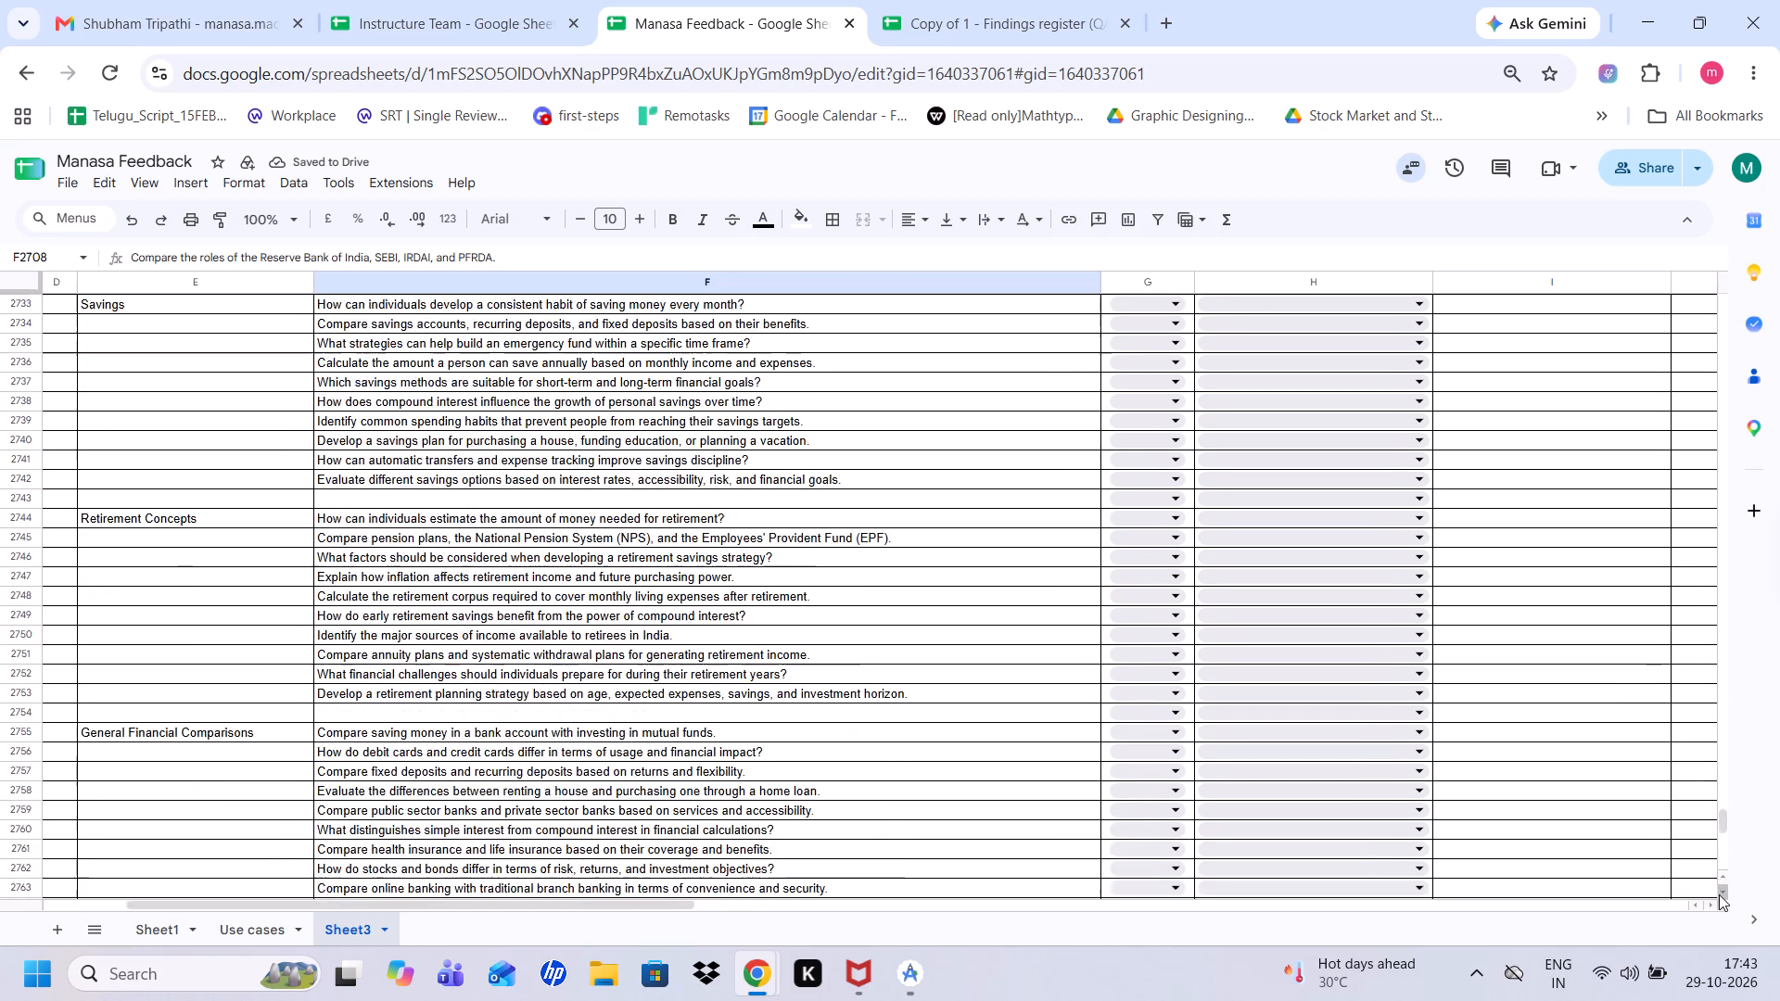
{"action": "left_click", "coordinate": [1719, 894]}
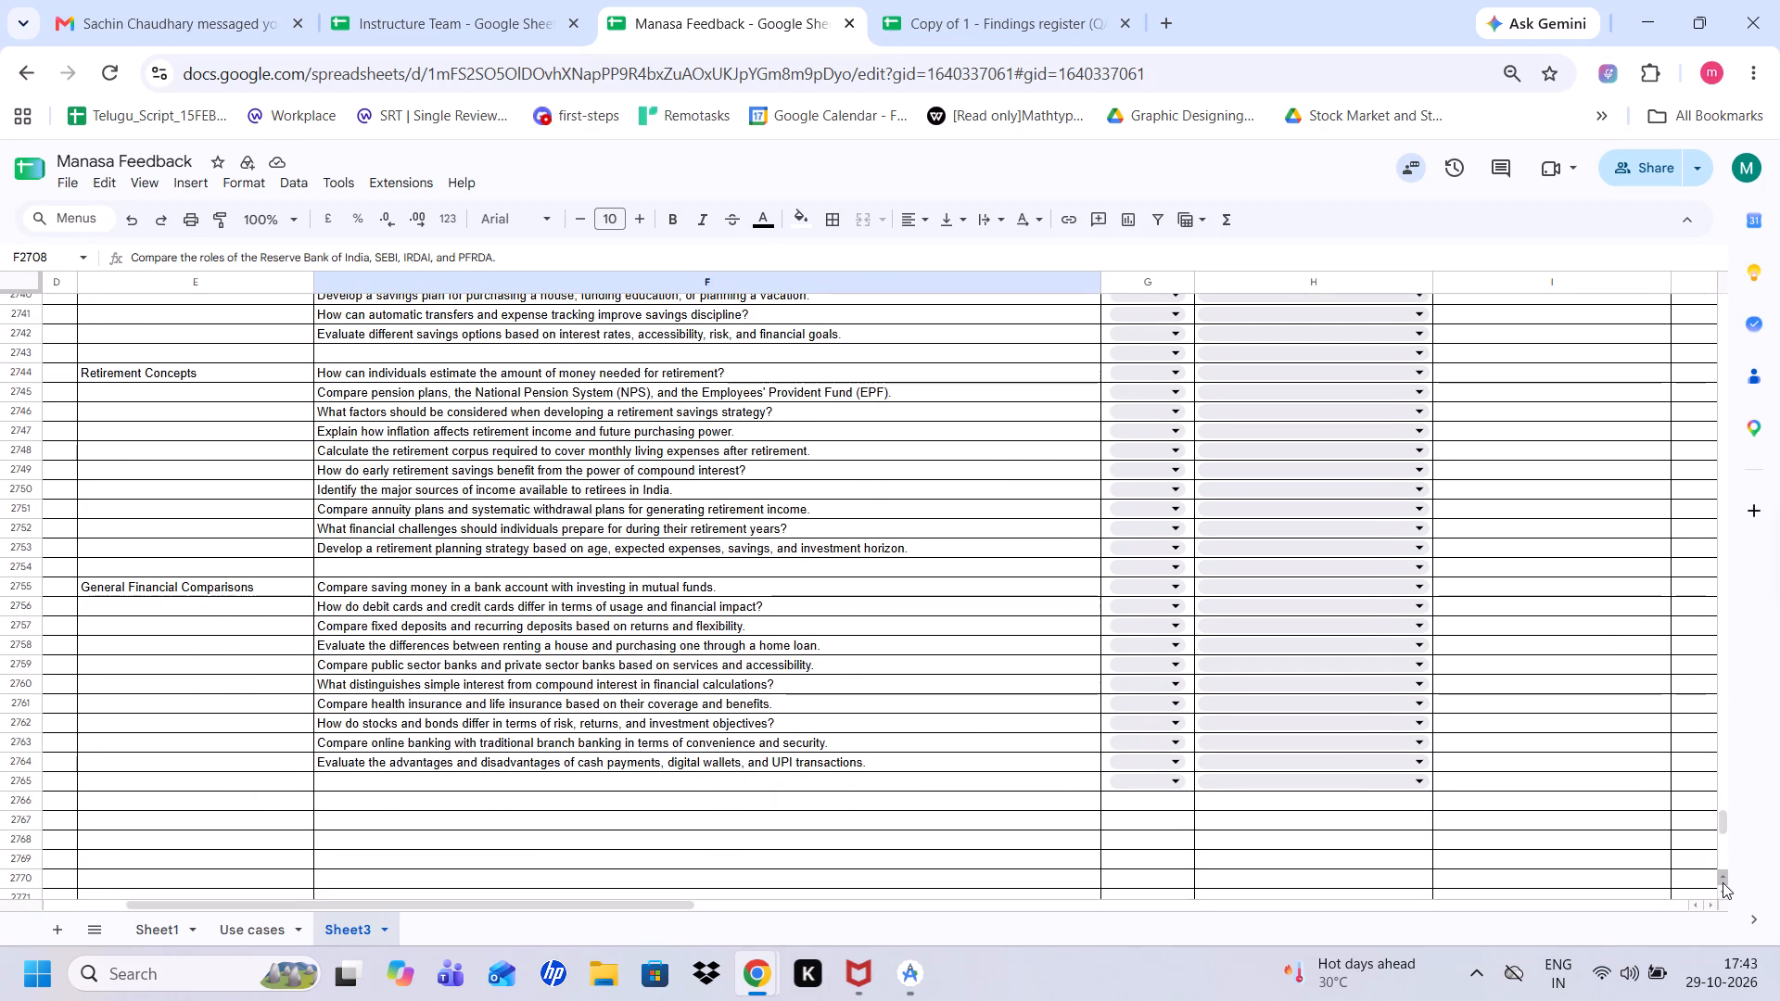
{"action": "left_click", "coordinate": [1723, 882]}
{"action": "triple_click", "coordinate": [1723, 882]}
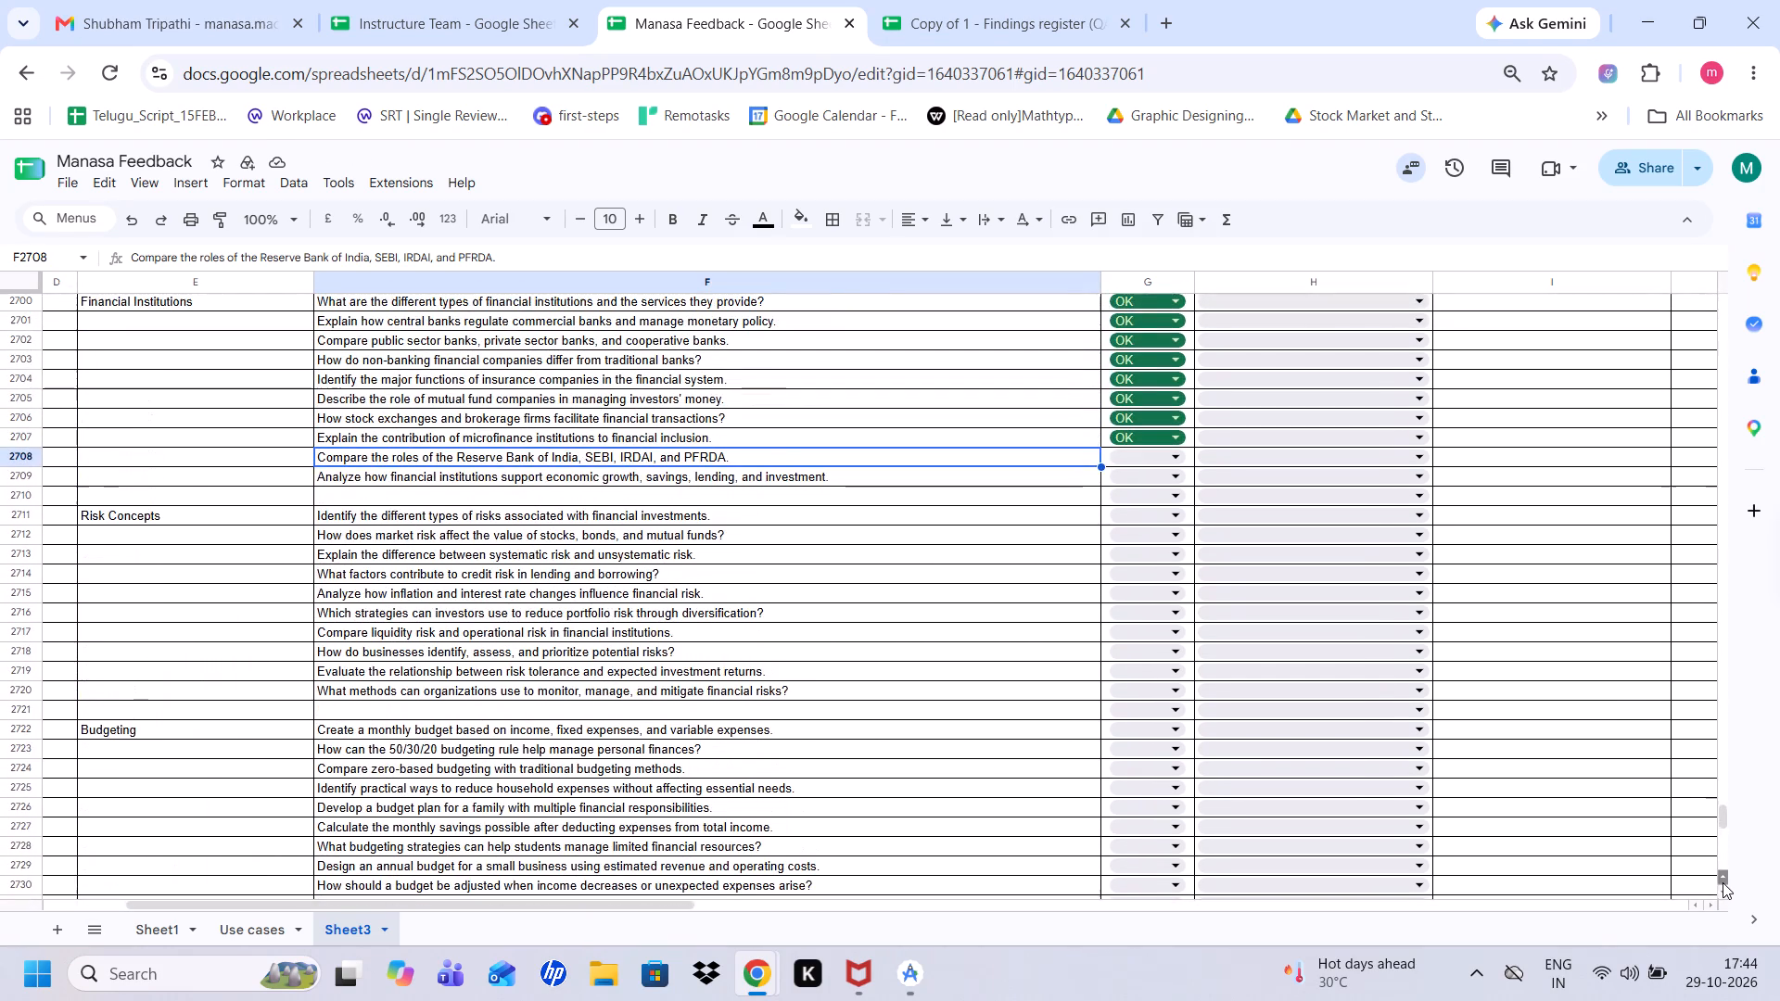
{"action": "left_click", "coordinate": [1723, 894]}
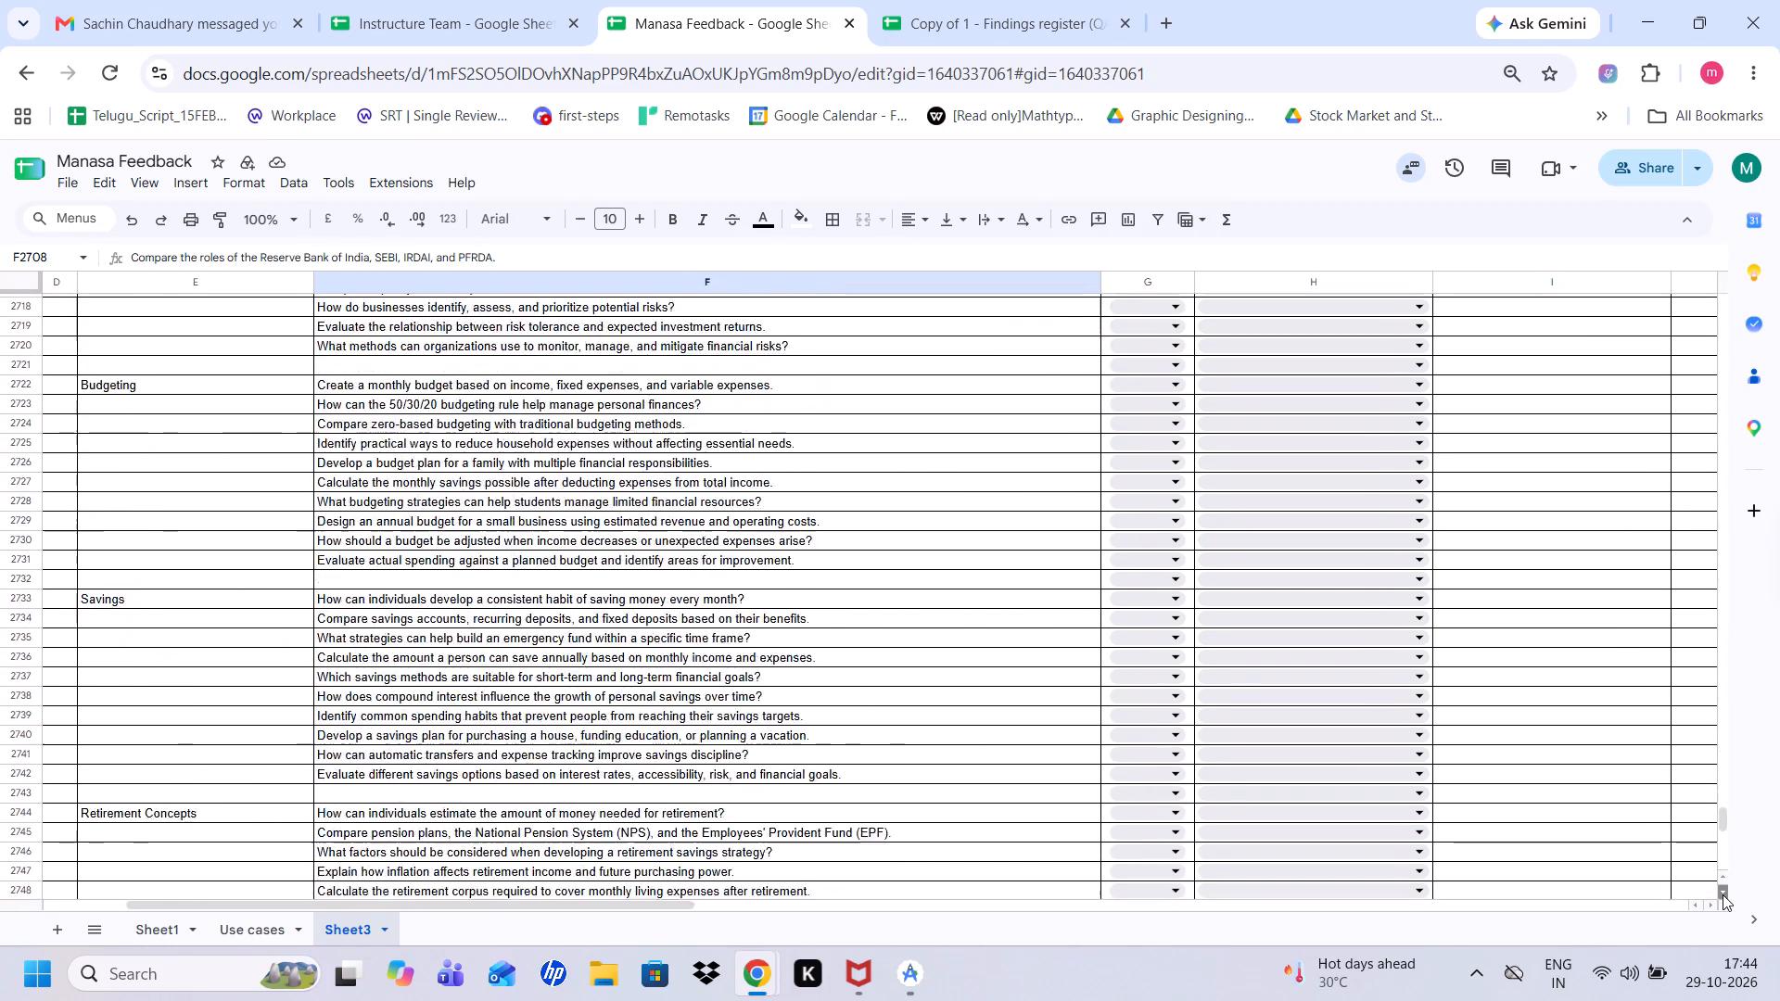
{"action": "left_click", "coordinate": [1723, 883]}
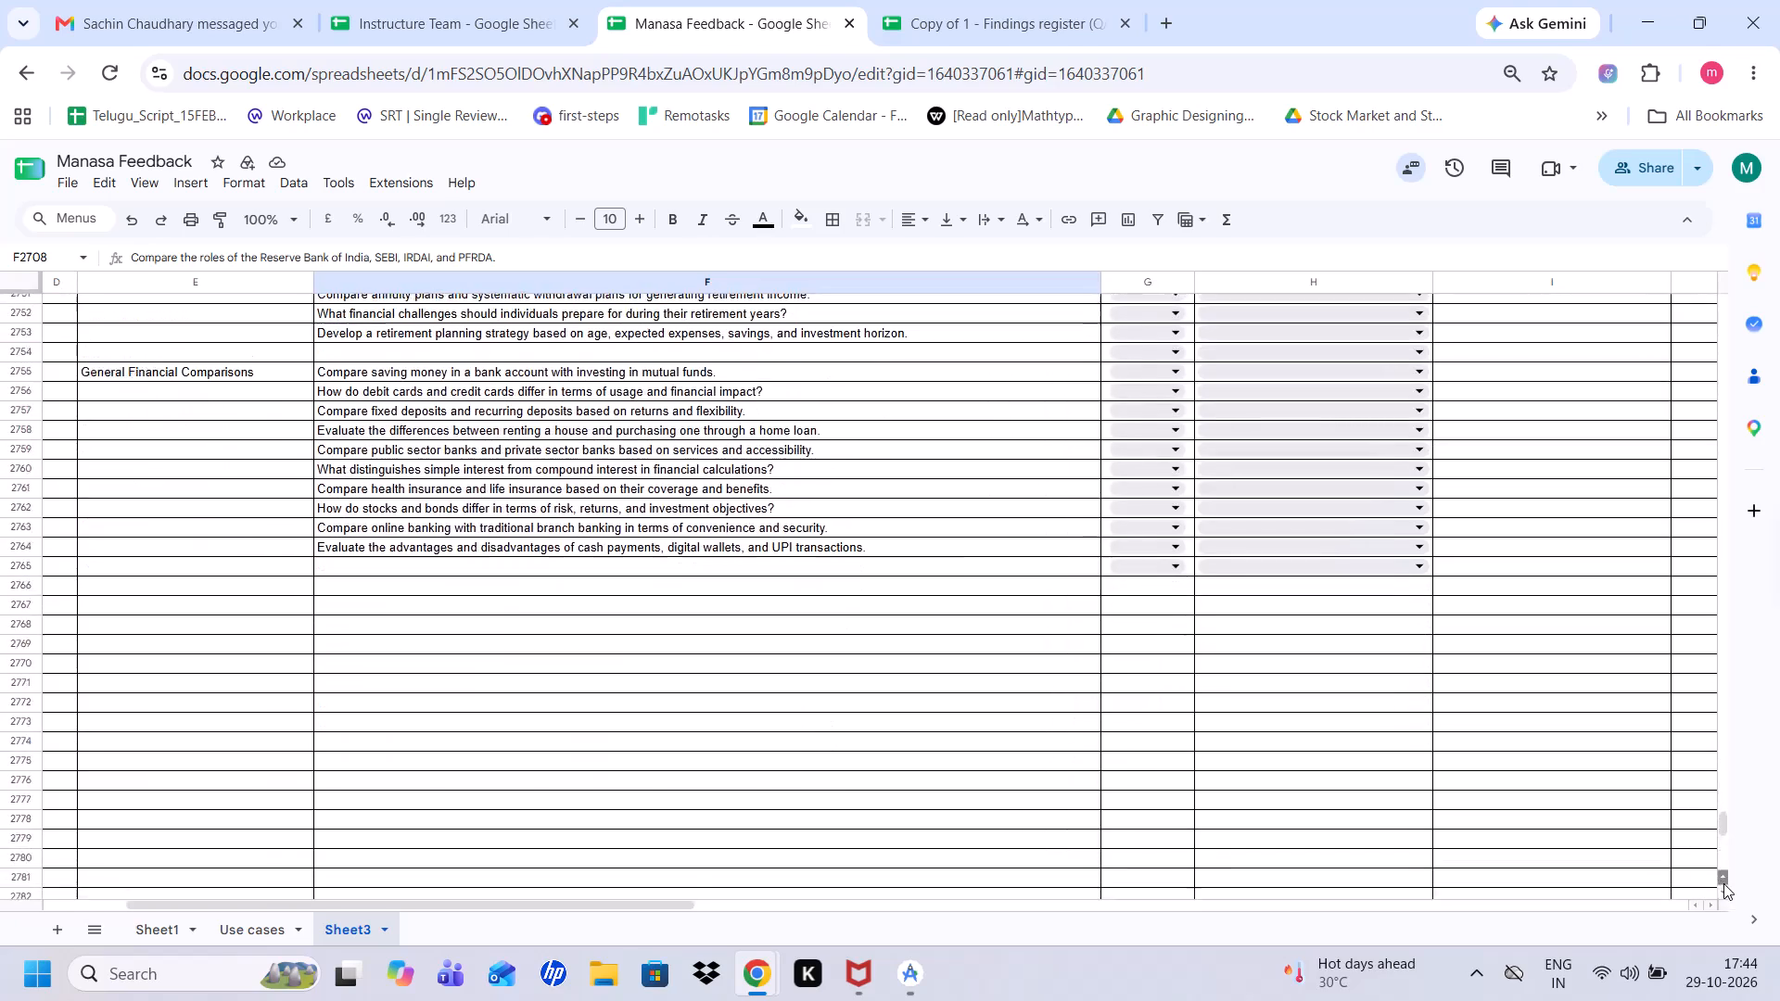
{"action": "left_click", "coordinate": [1723, 883]}
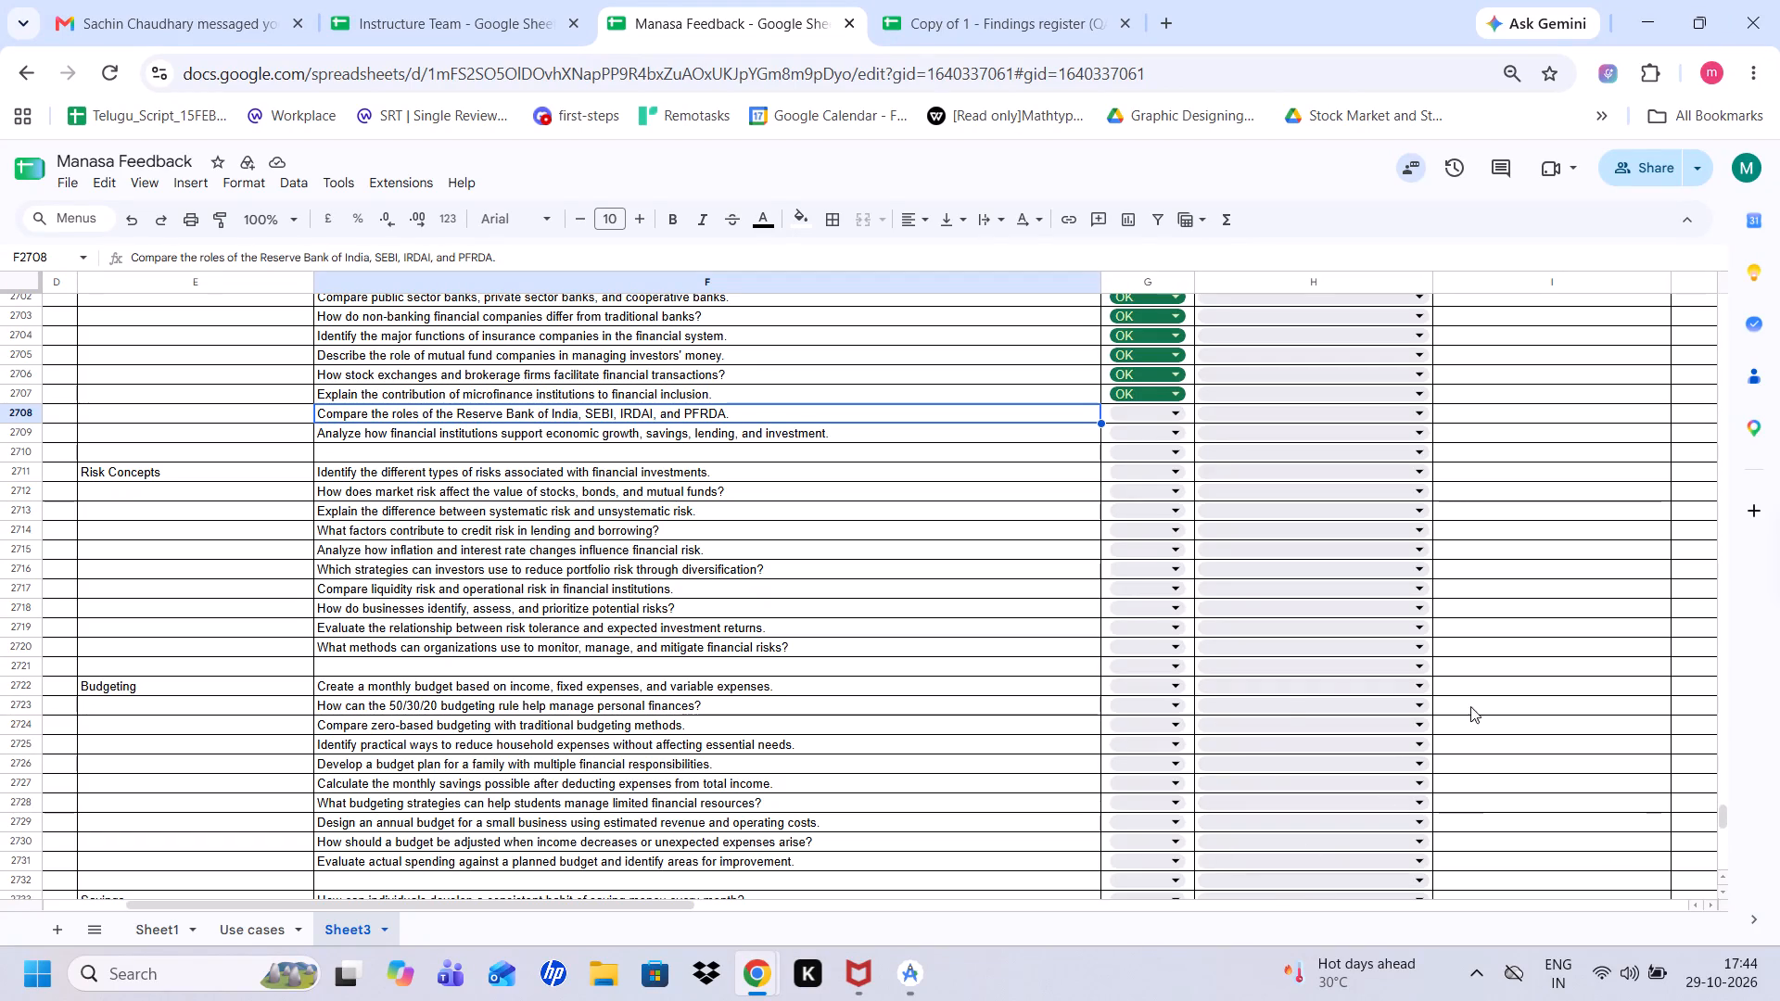
Rate the Reserve Bank of India, SEBI, IRDAI and PFRDA question in row 2708 as NOK with issue category ASR.
{"action": "left_click", "coordinate": [1171, 415]}
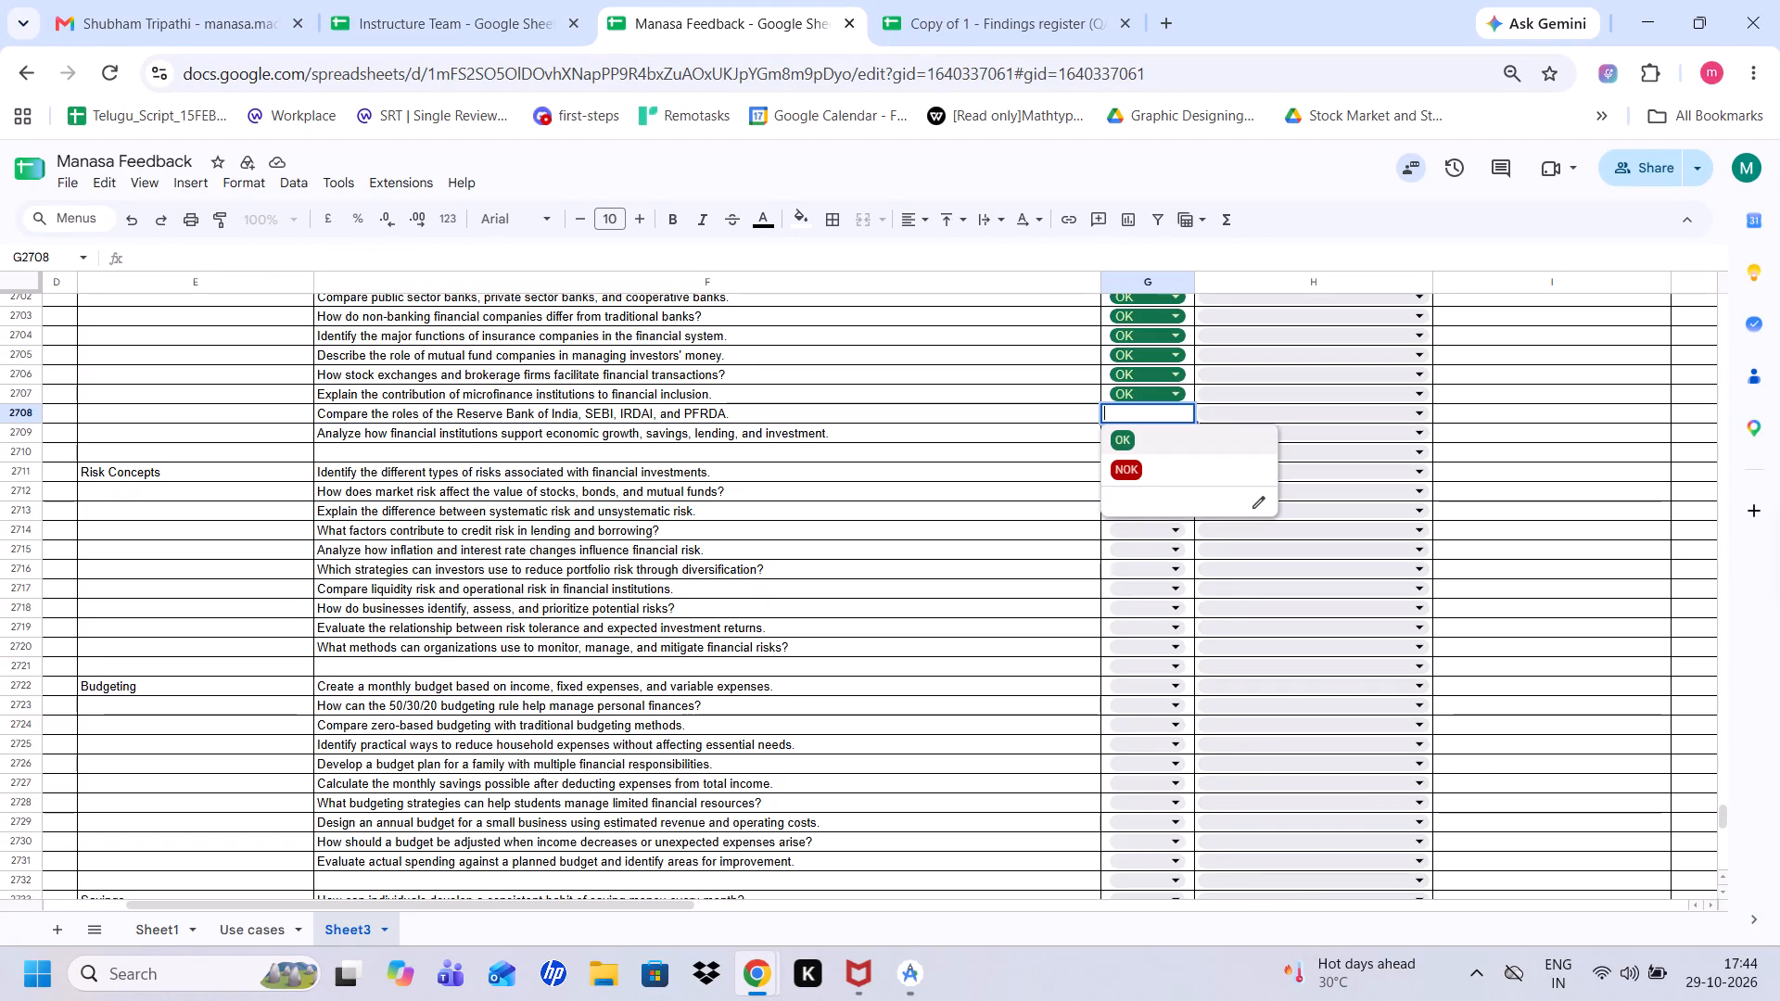
{"action": "left_click", "coordinate": [1145, 480]}
{"action": "left_click", "coordinate": [1295, 406]}
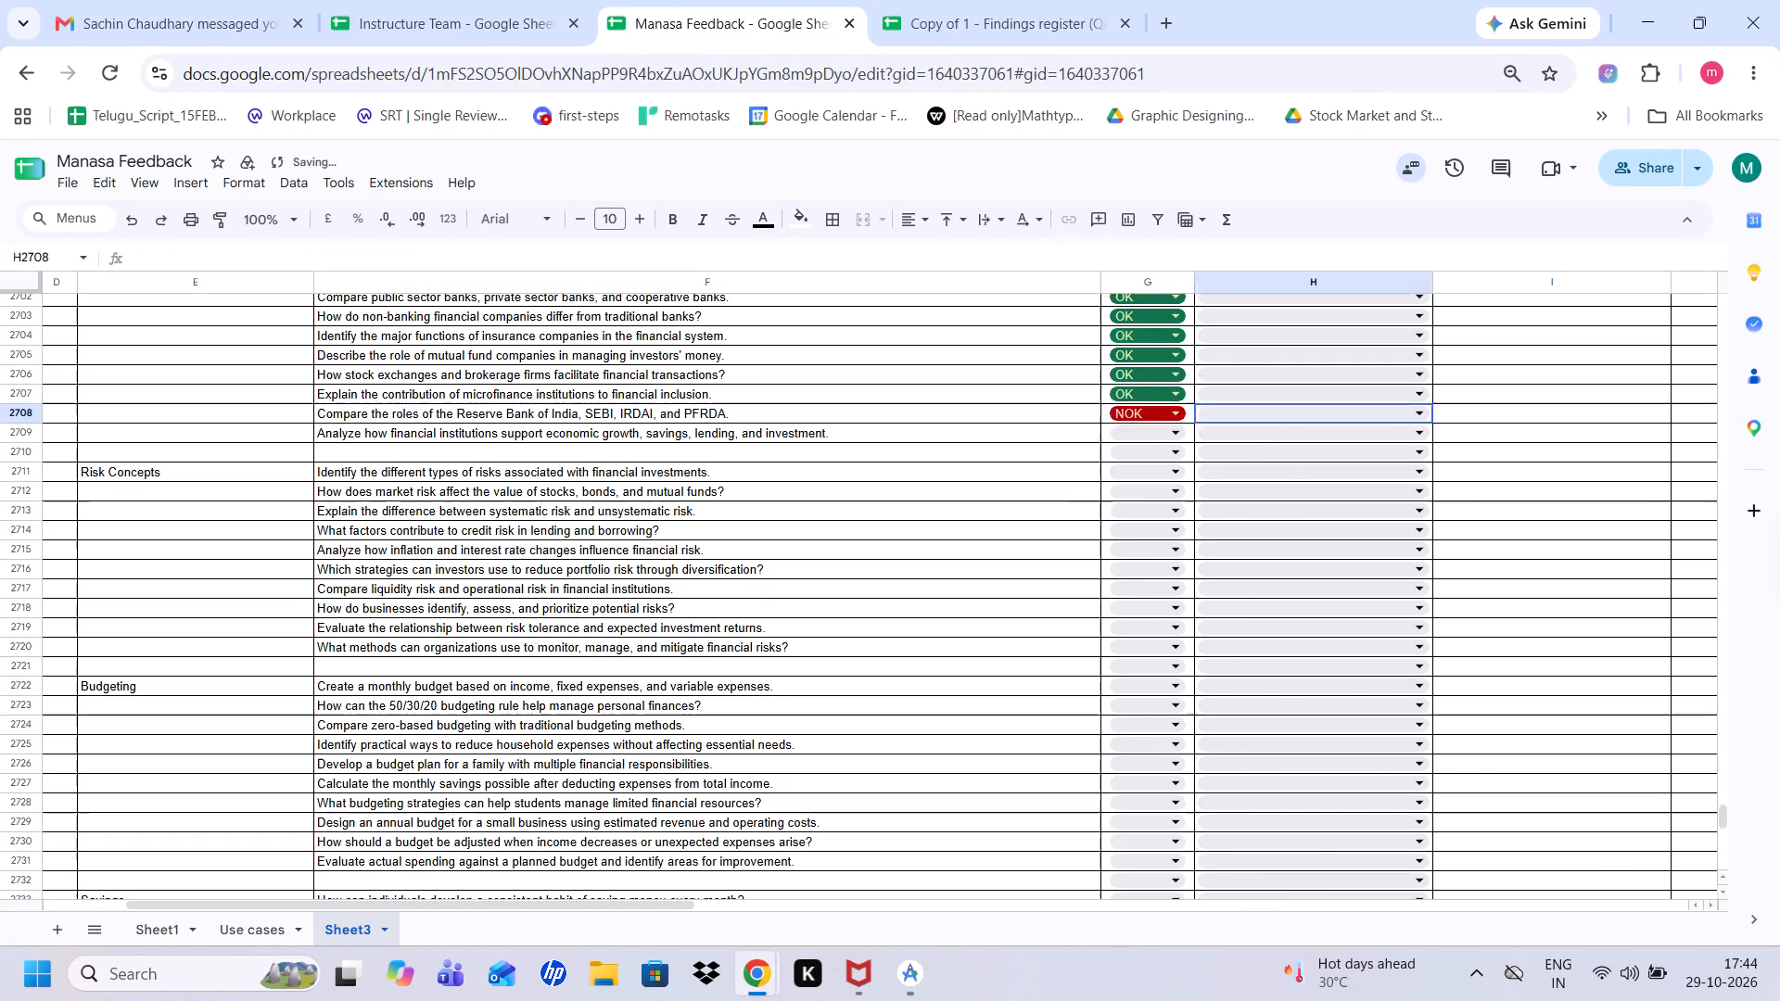
{"action": "left_click", "coordinate": [1287, 416]}
{"action": "left_click", "coordinate": [1232, 479]}
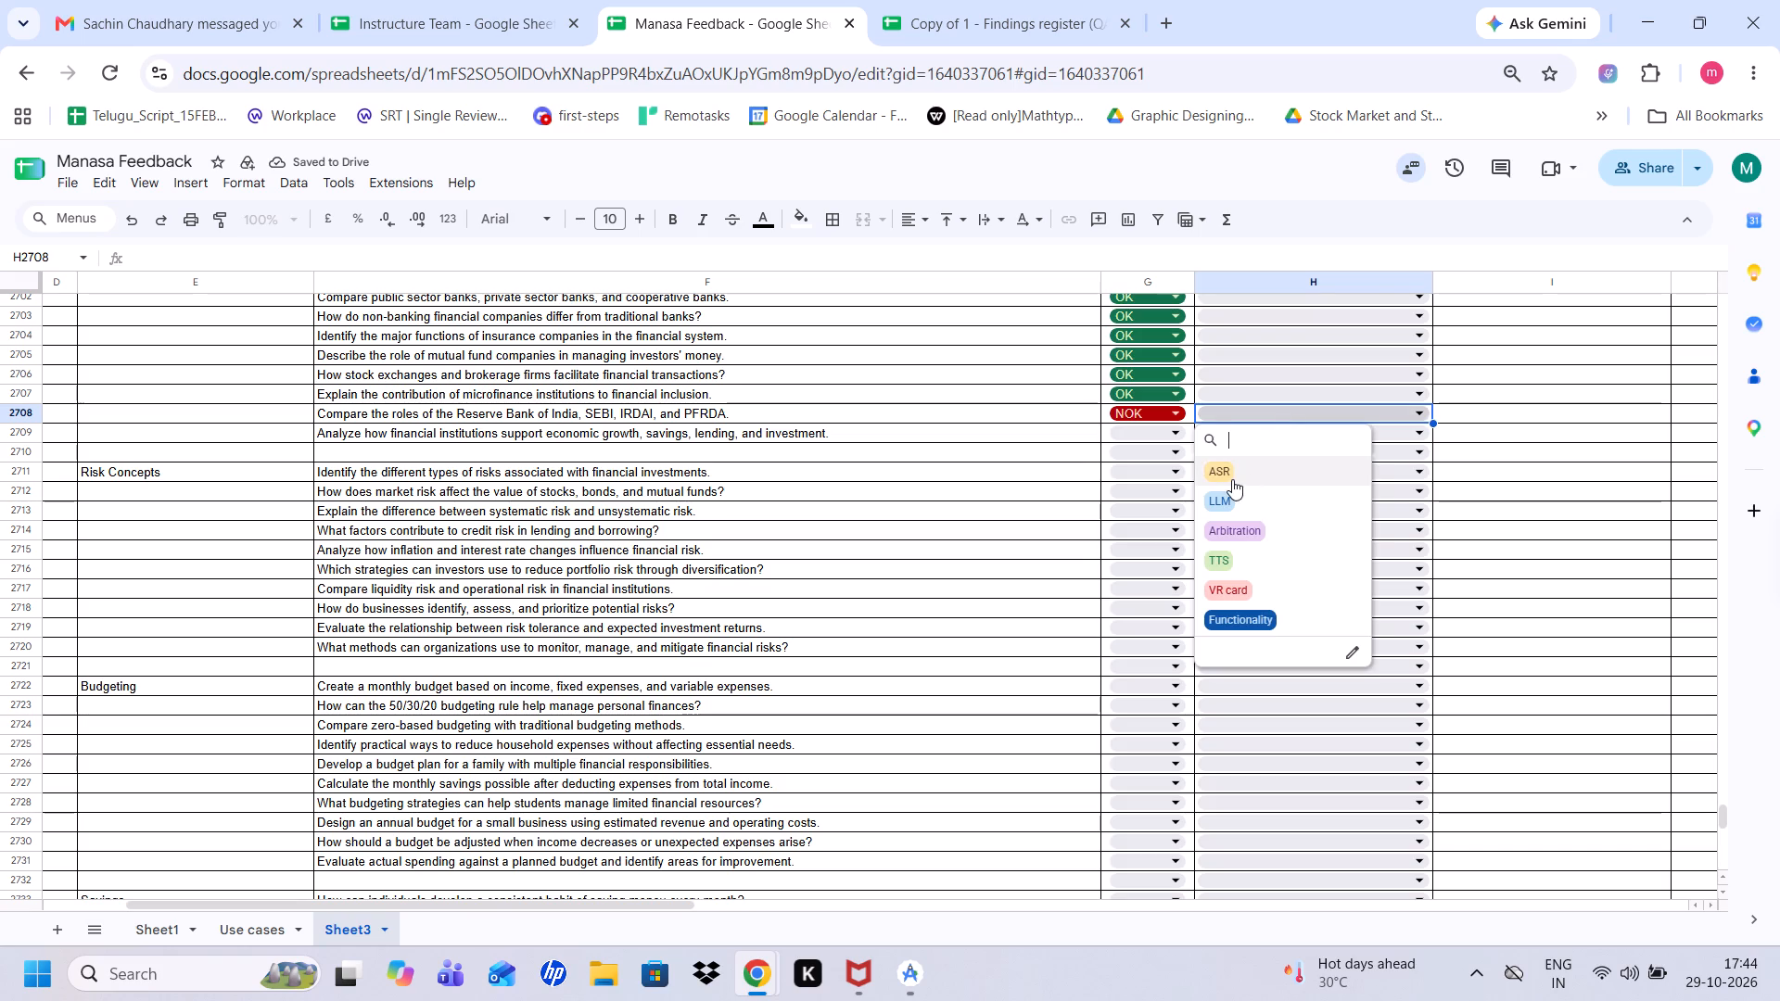
{"action": "left_click", "coordinate": [1509, 412]}
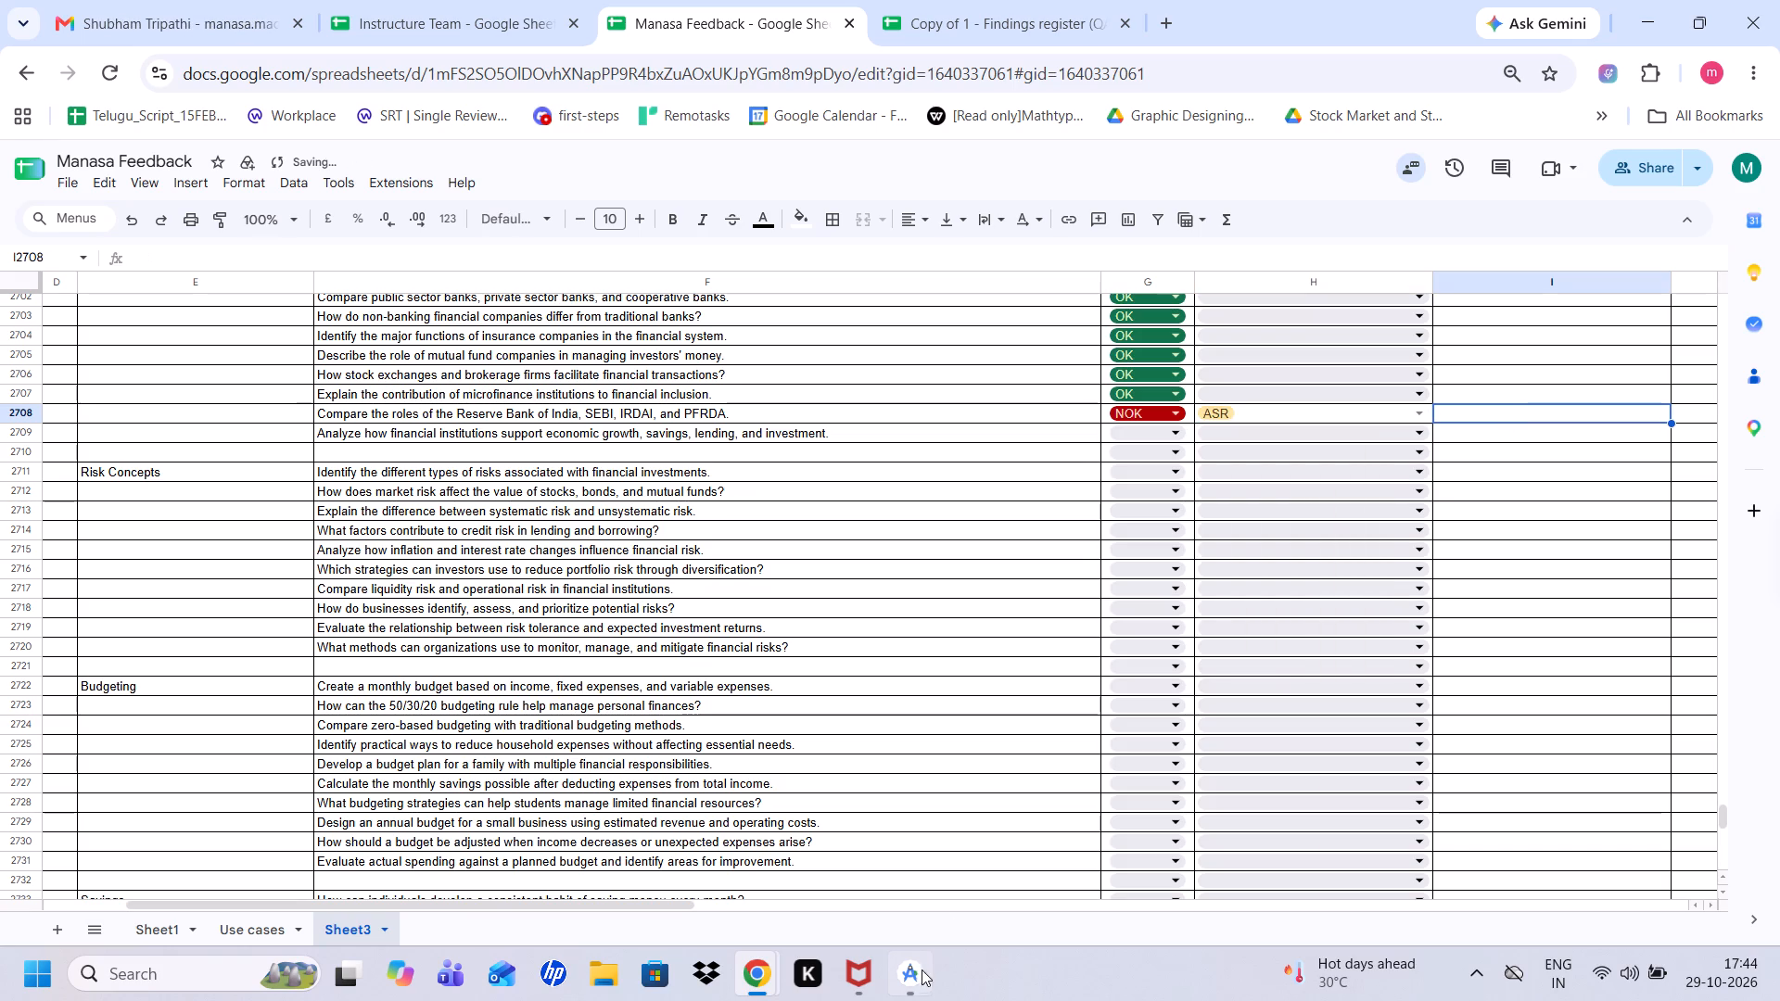
Copy the asrTranscript text "Compare the roles of reserve bankofindia se bhi I rd ai and pf rd a" from Android Studio's Logcat into cell I2708.
{"action": "left_click", "coordinate": [909, 975]}
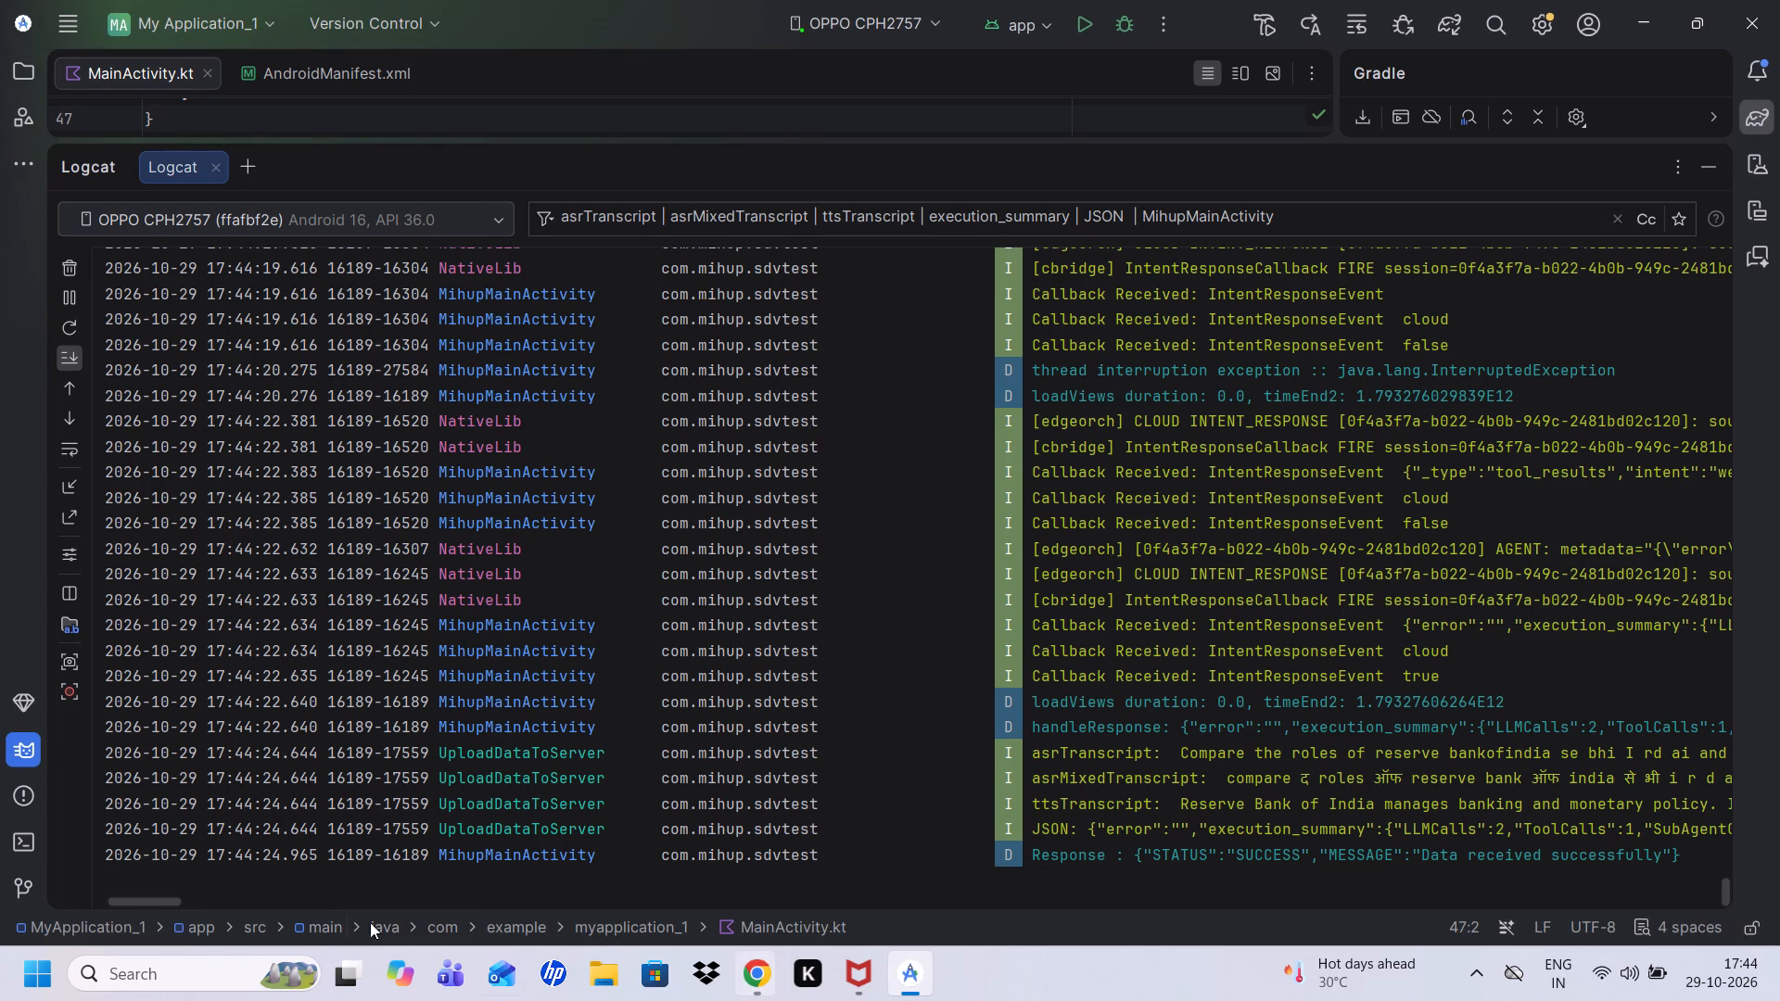
{"action": "left_click_drag", "start_coordinate": [169, 902], "coordinate": [241, 911]}
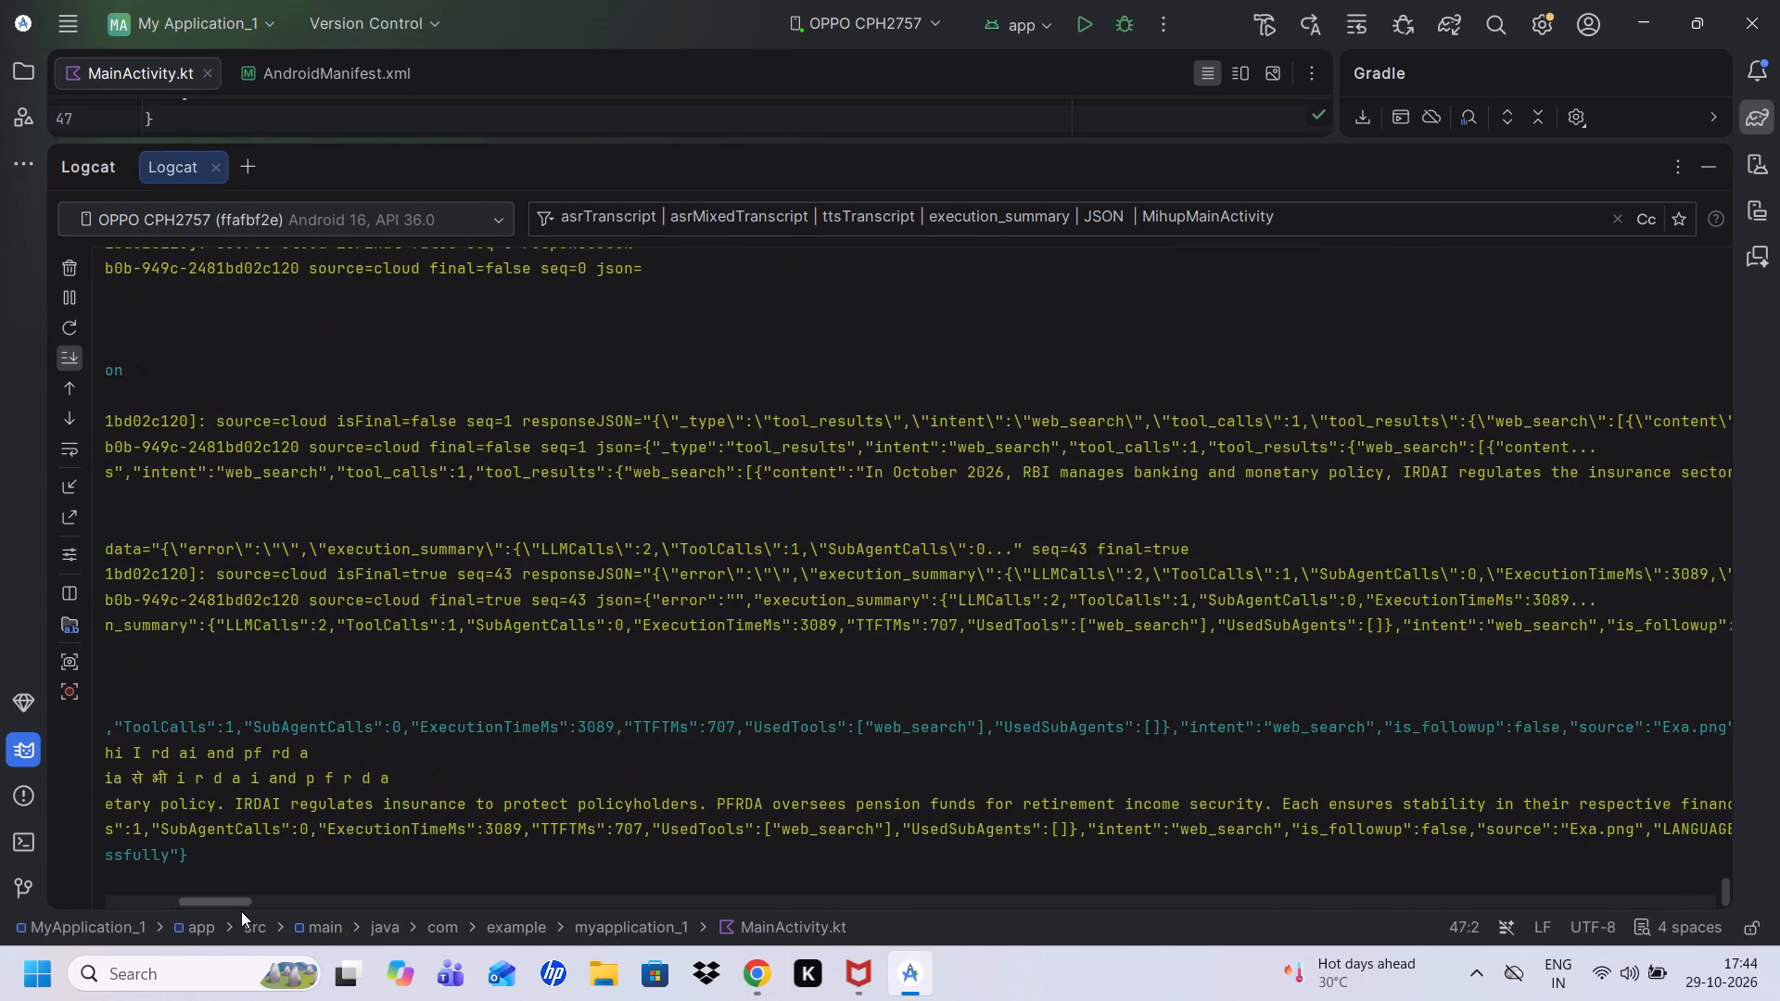
{"action": "left_click_drag", "start_coordinate": [241, 911], "coordinate": [201, 907]}
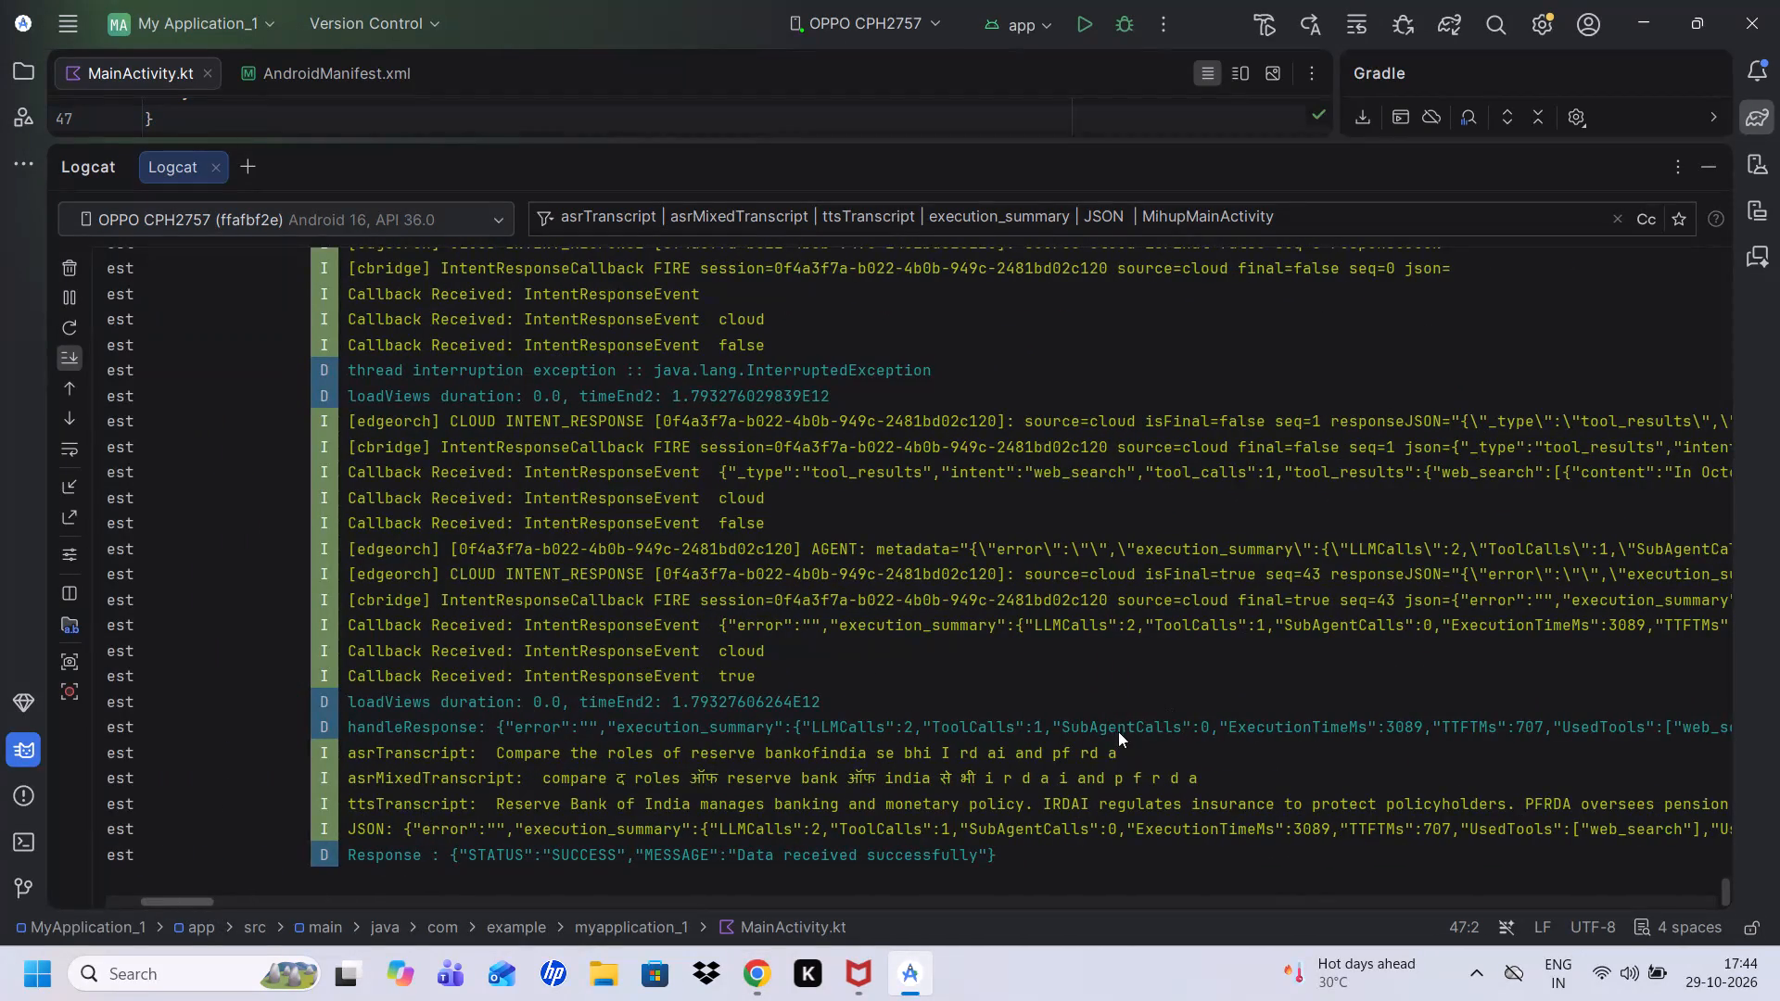
{"action": "left_click_drag", "start_coordinate": [1125, 747], "coordinate": [518, 752]}
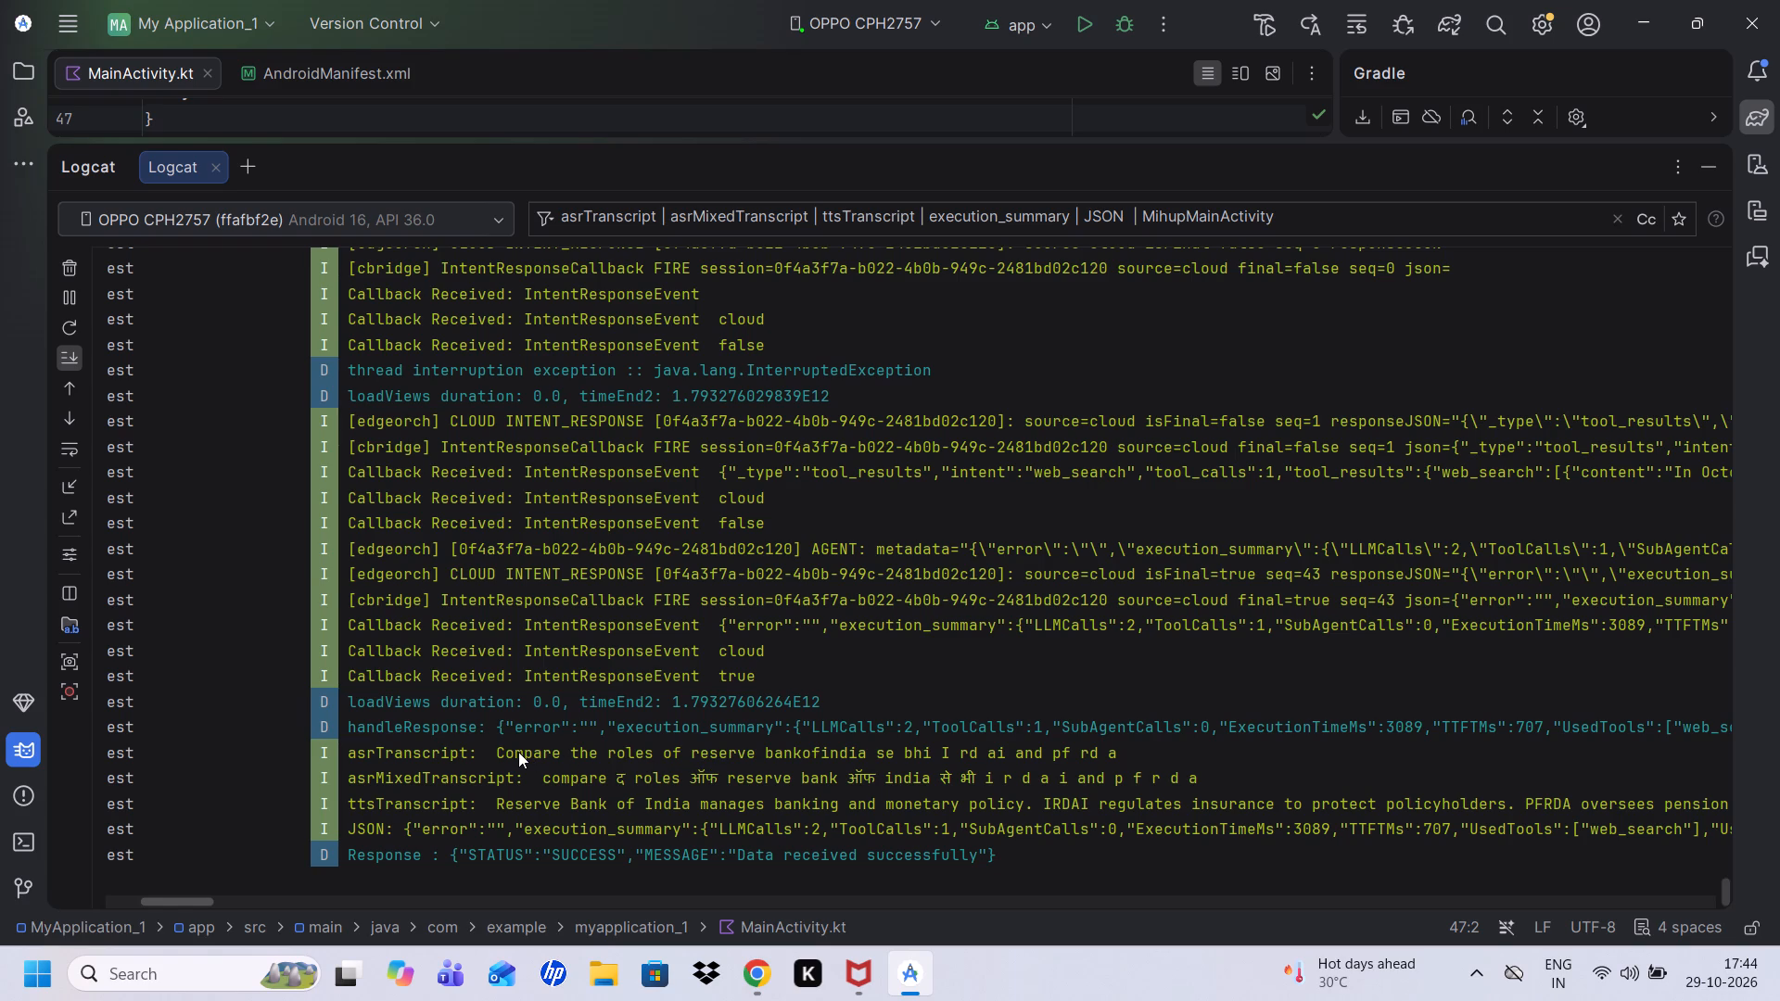
{"action": "left_click", "coordinate": [518, 752]}
{"action": "double_click", "coordinate": [489, 750]}
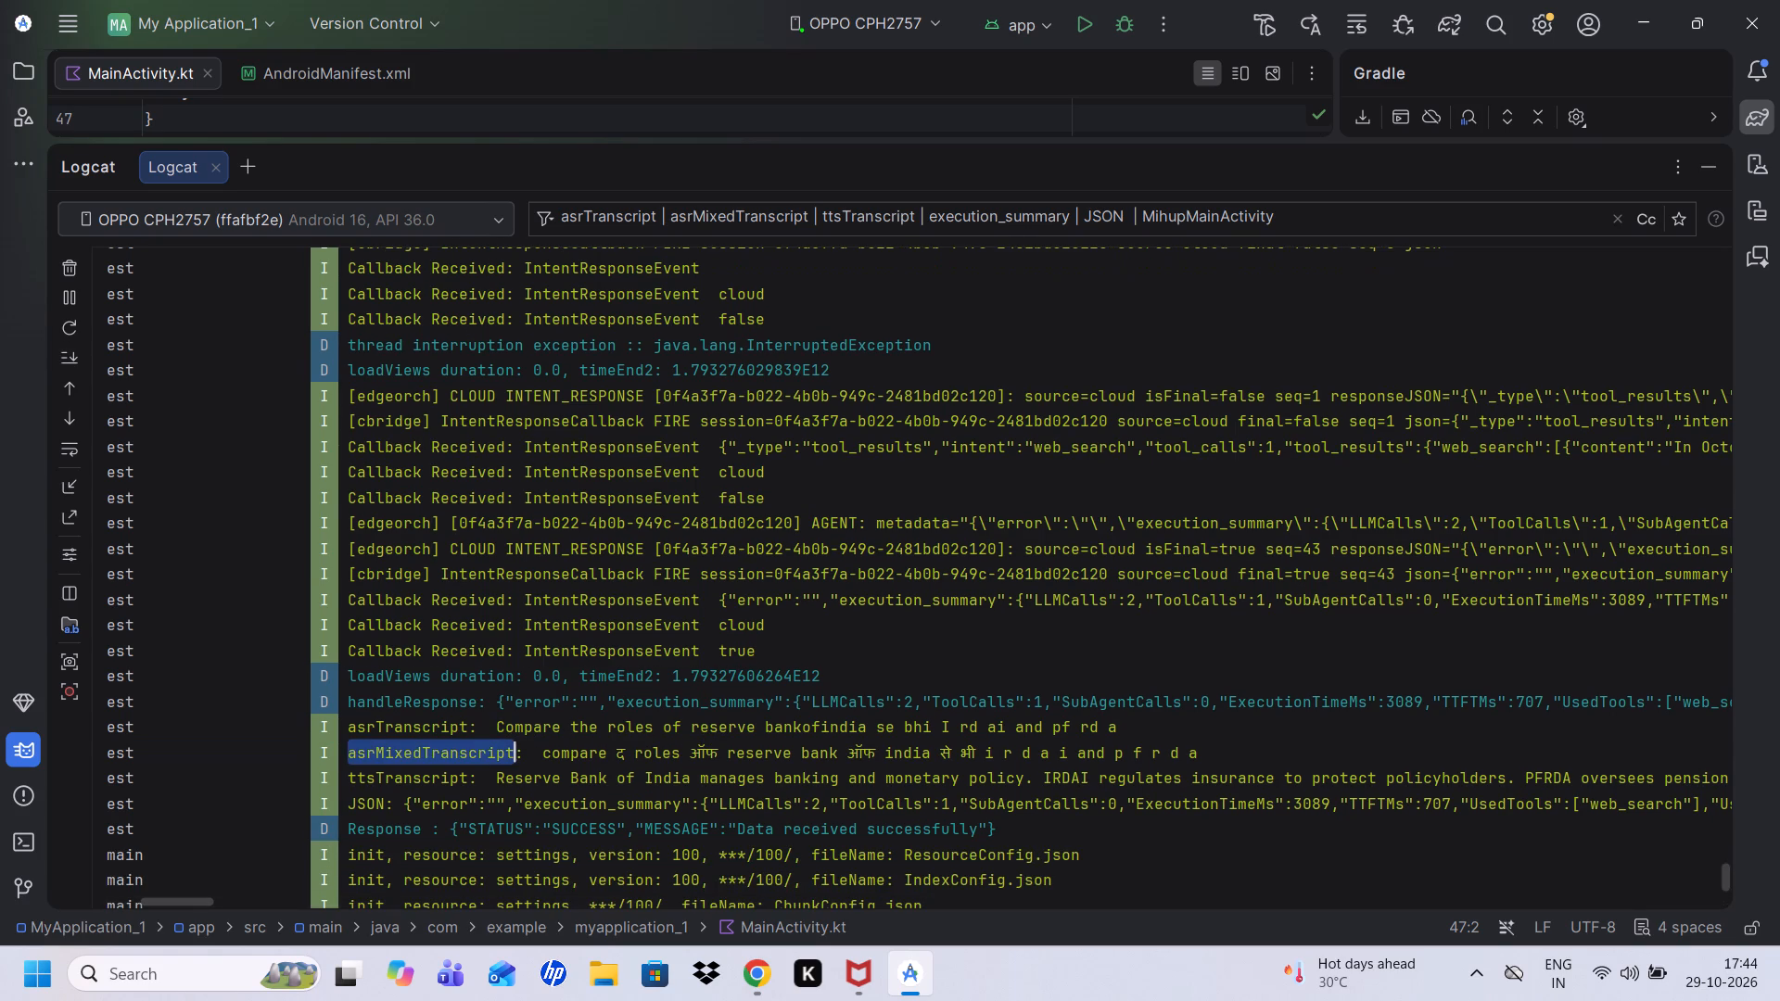
{"action": "left_click_drag", "start_coordinate": [540, 751], "coordinate": [1124, 720]}
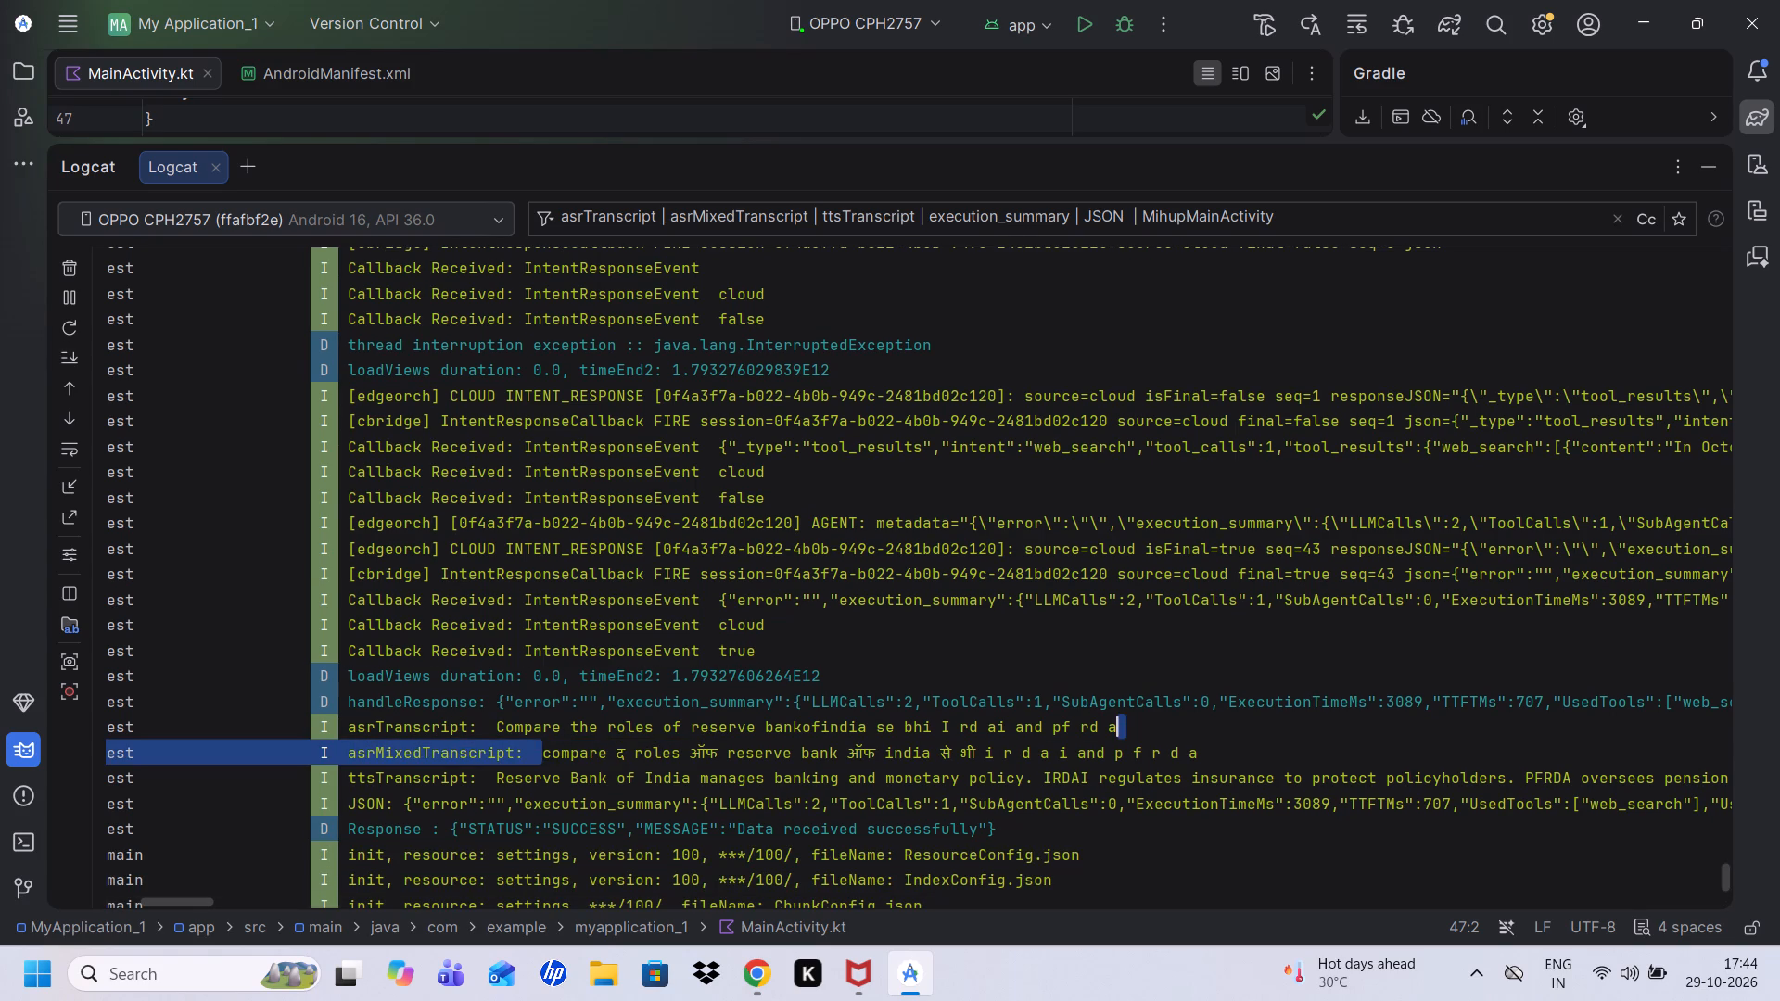
{"action": "left_click_drag", "start_coordinate": [1124, 720], "coordinate": [492, 723]}
{"action": "left_click", "coordinate": [492, 723]}
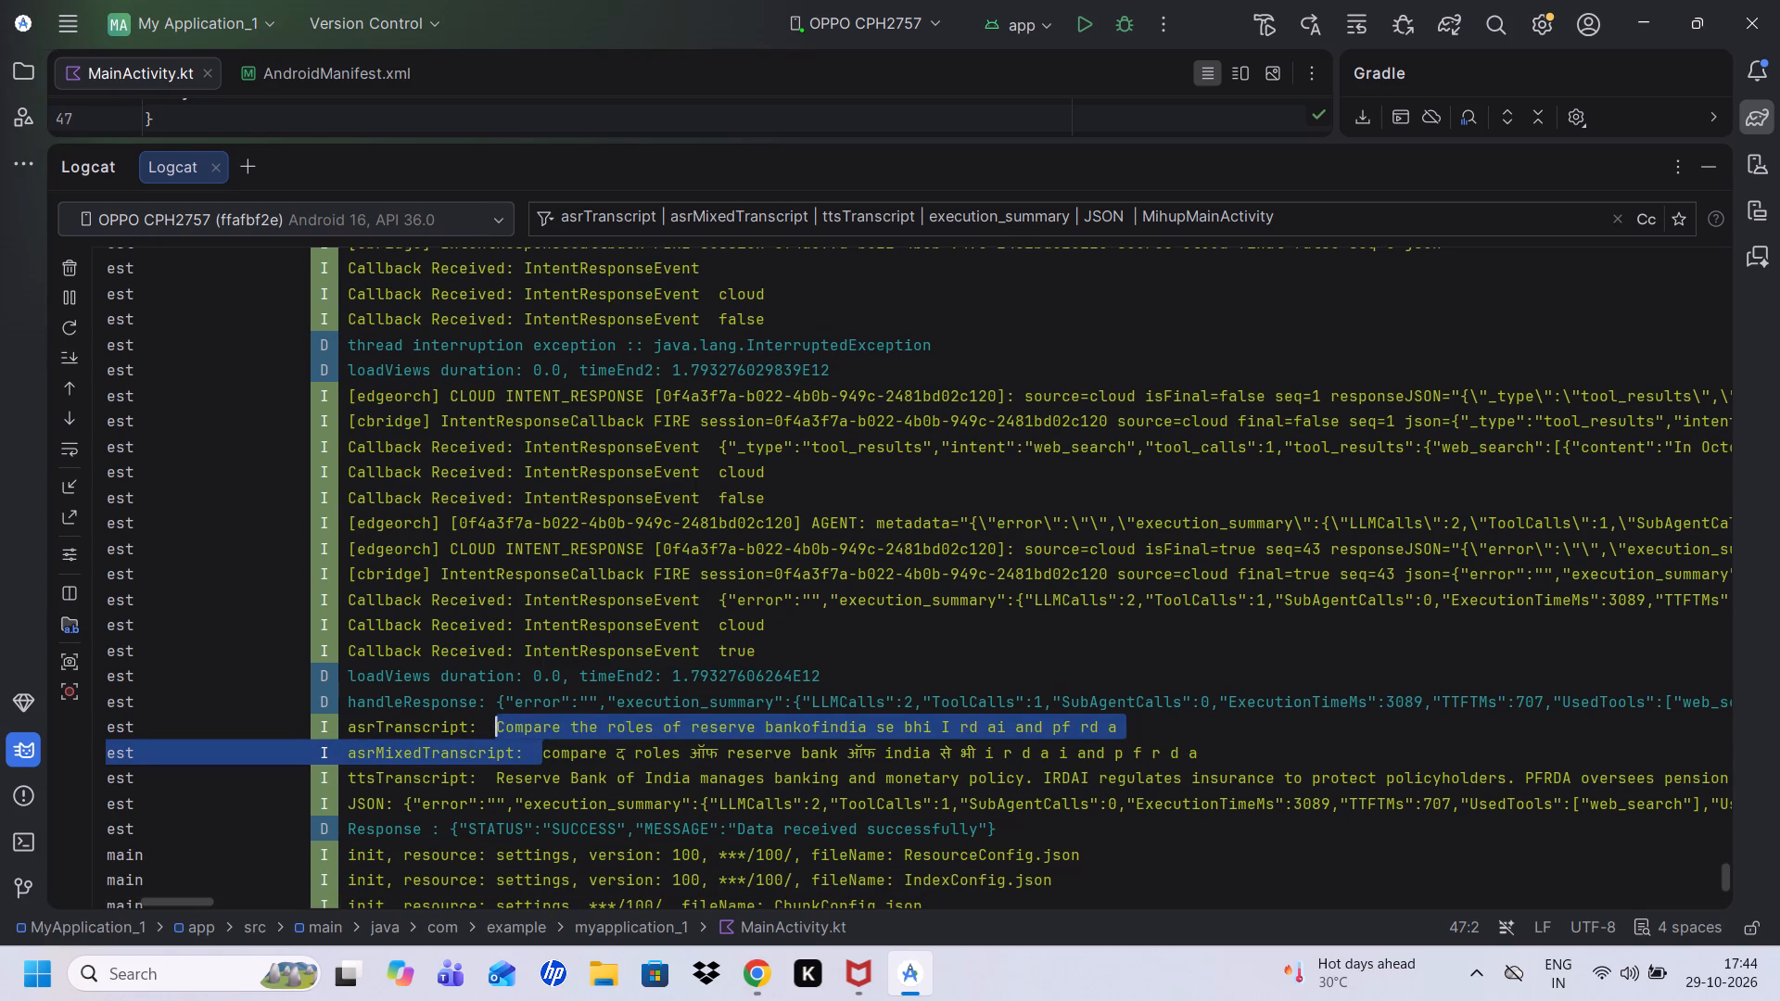
{"action": "left_click_drag", "start_coordinate": [492, 723], "coordinate": [1213, 722]}
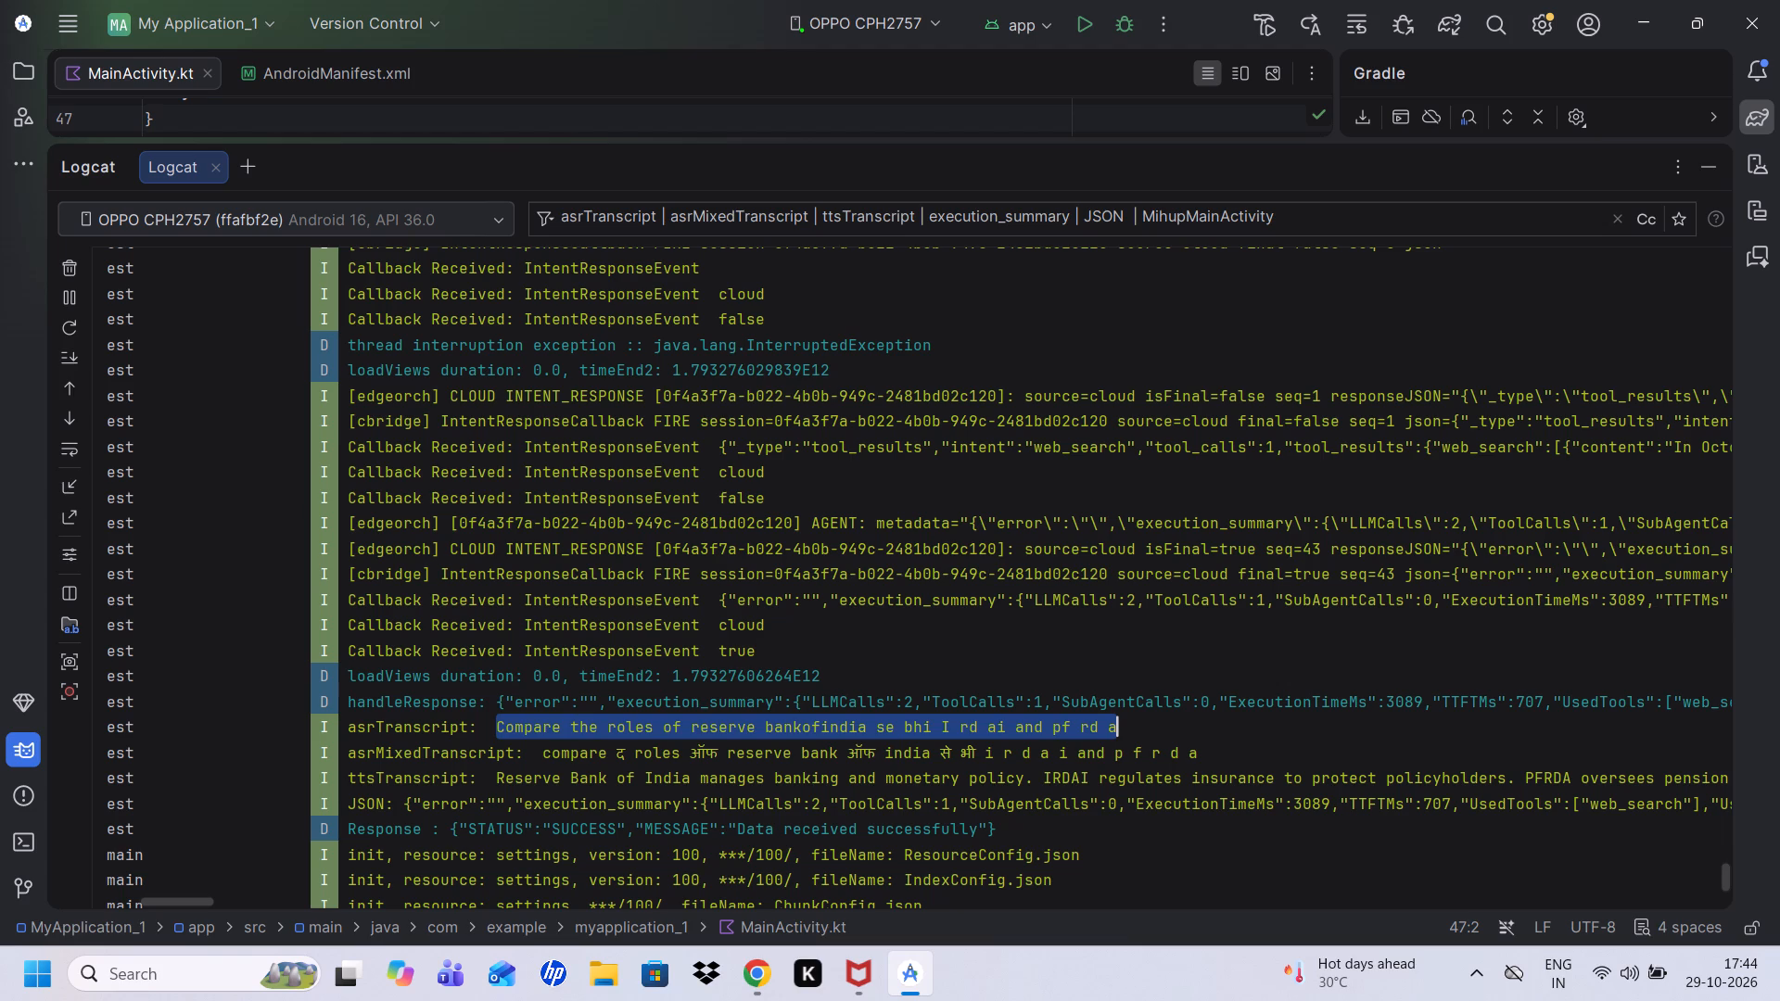
{"action": "key", "text": "ctrl+c"}
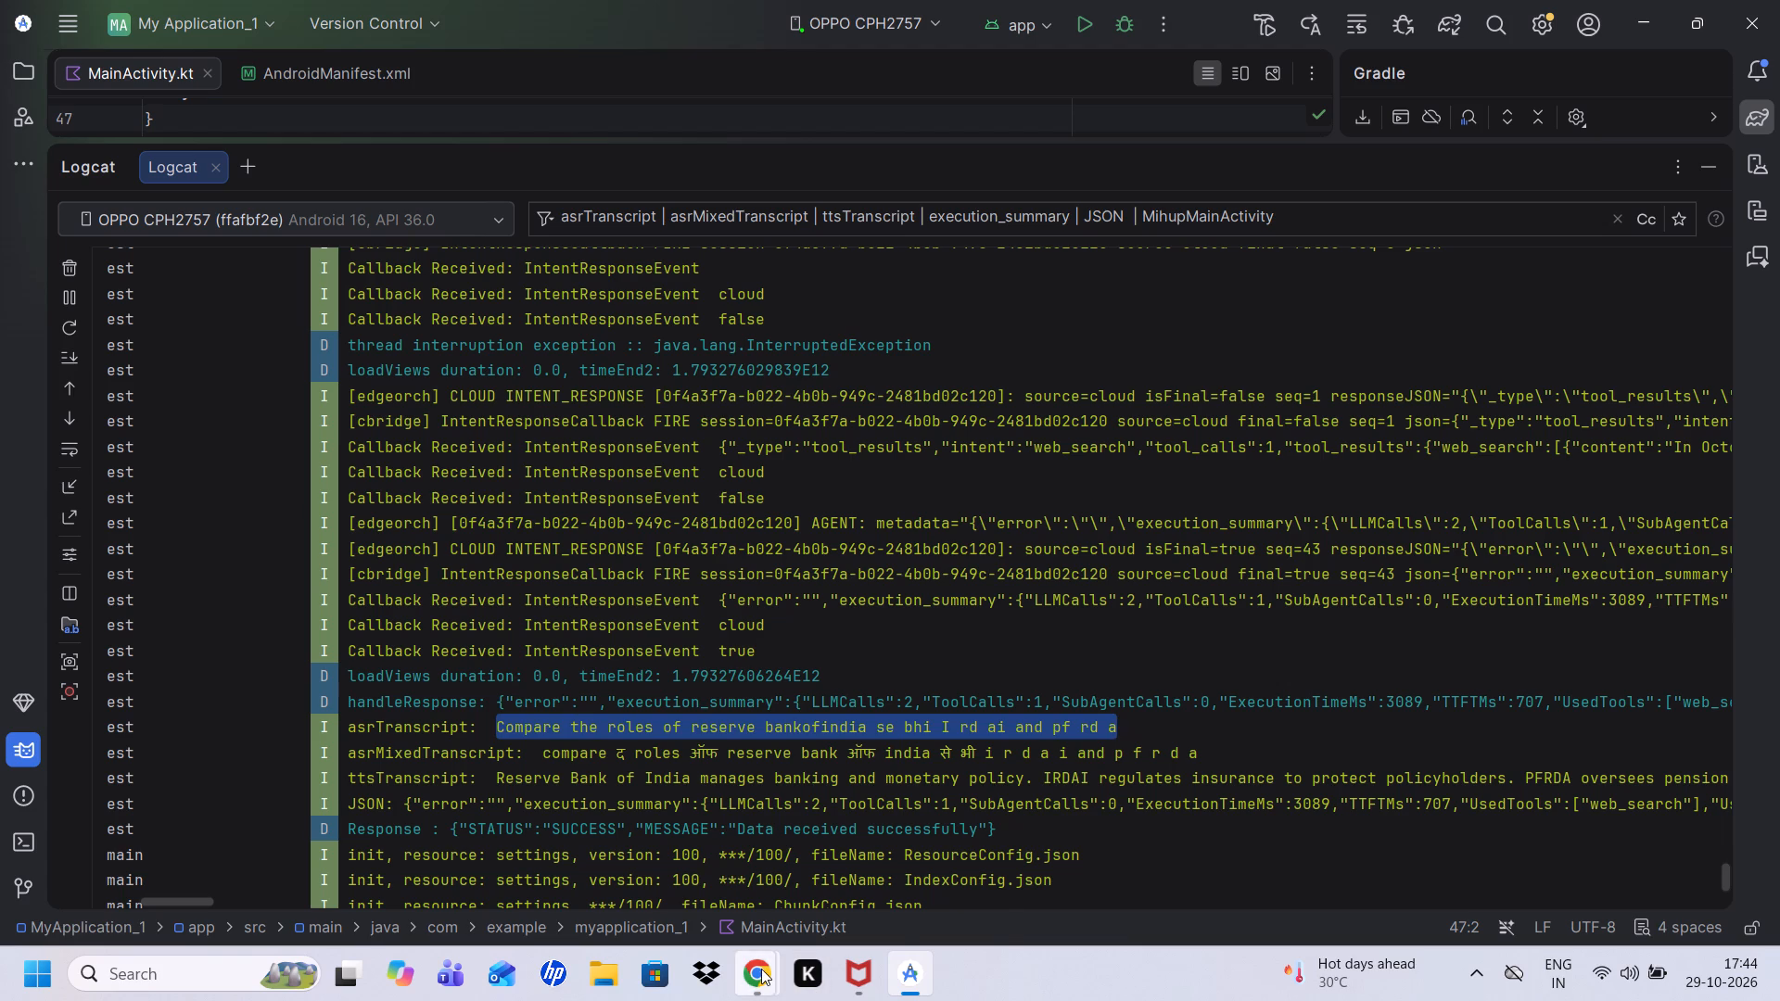
{"action": "left_click", "coordinate": [761, 969]}
{"action": "left_click", "coordinate": [665, 853]}
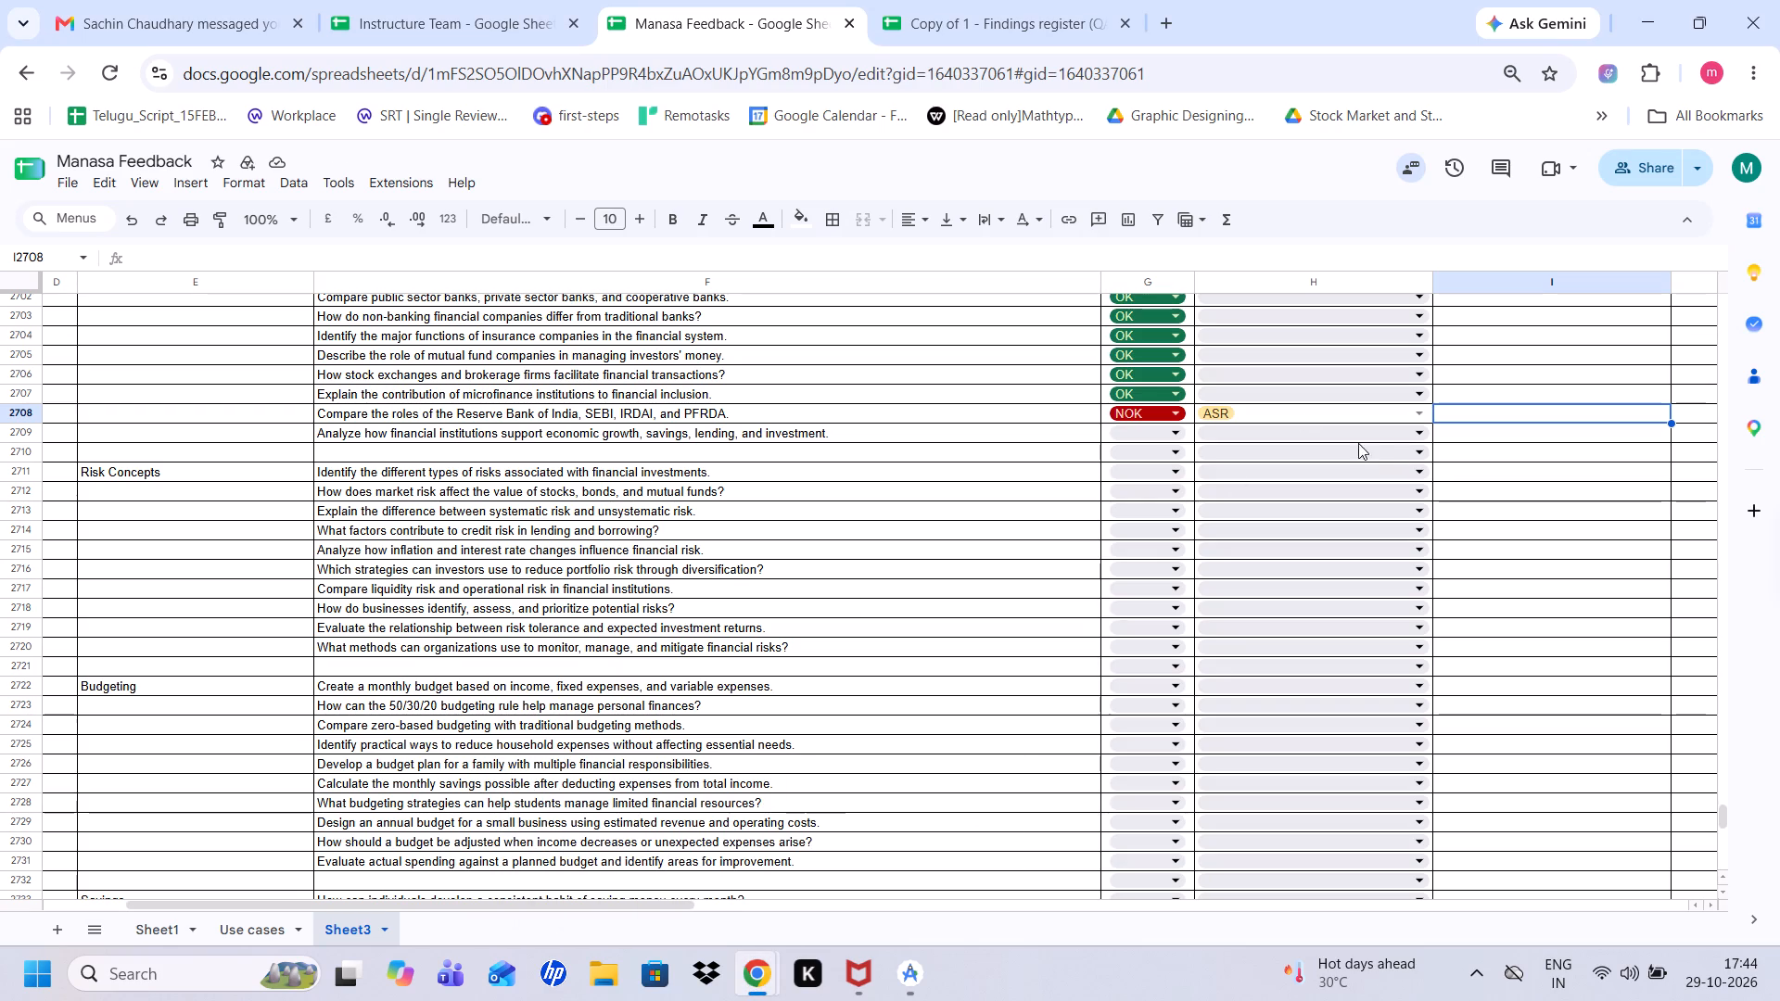
{"action": "double_click", "coordinate": [1481, 415]}
{"action": "key", "text": "ctrl+v"}
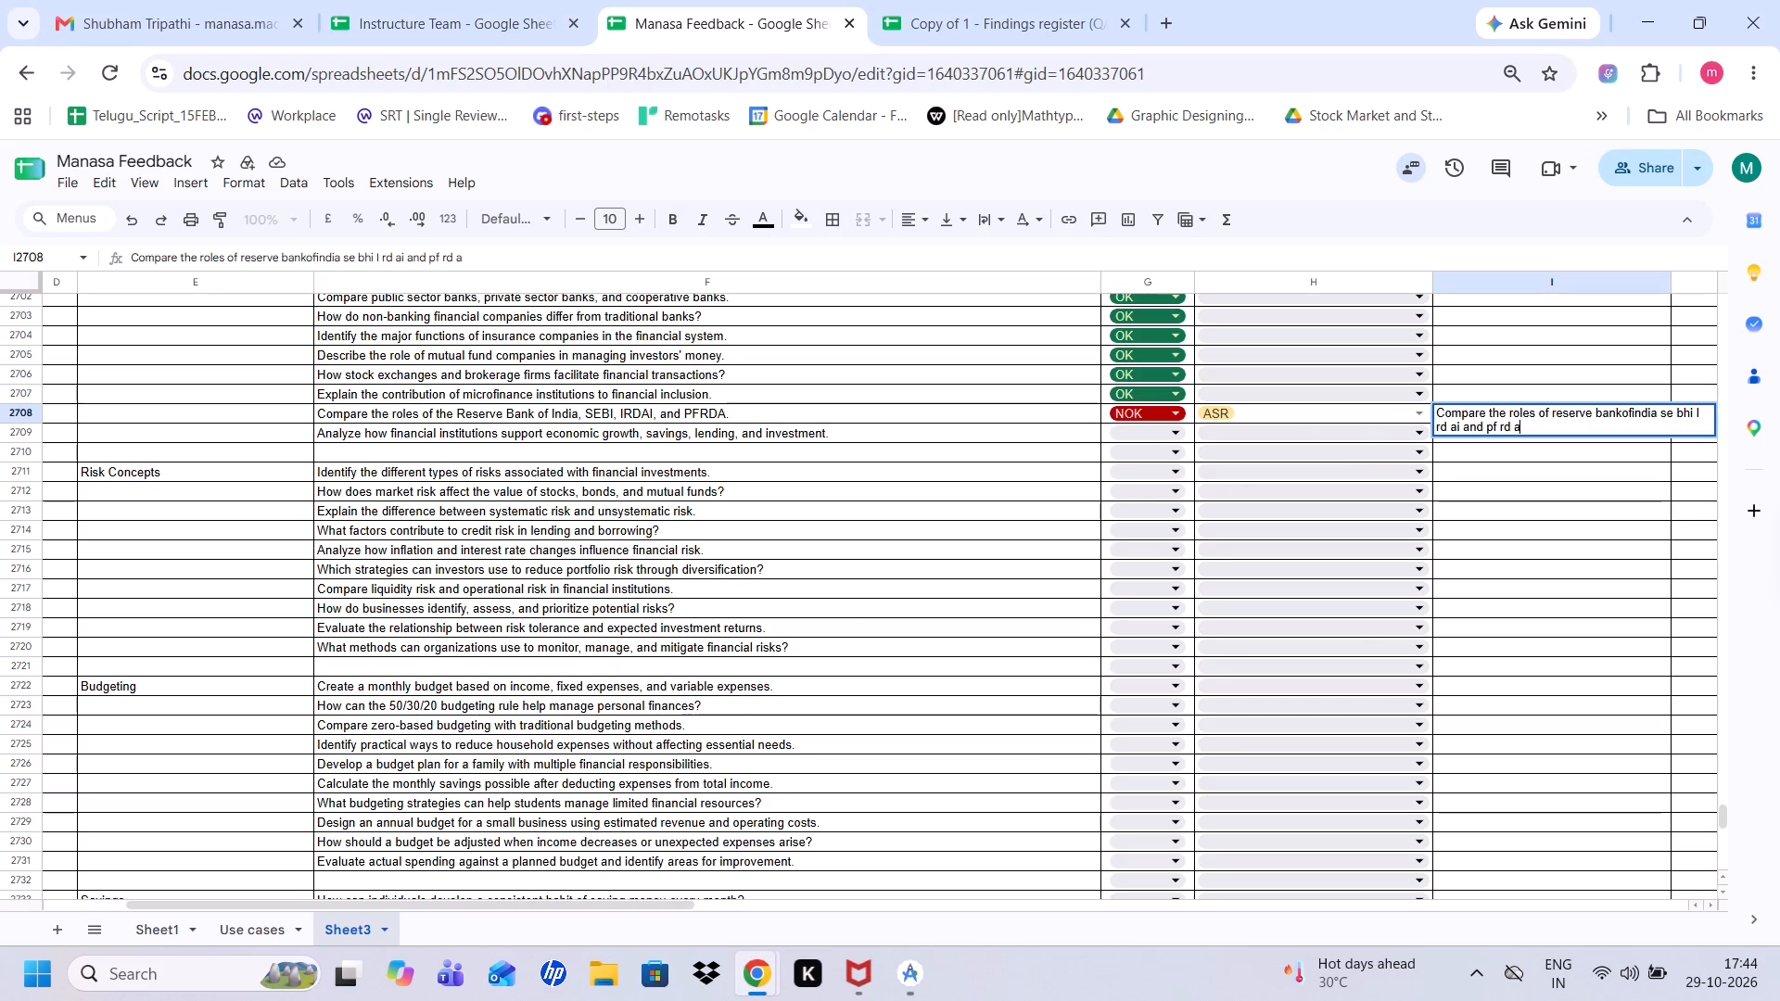
{"action": "left_click", "coordinate": [1517, 480]}
{"action": "left_click", "coordinate": [1563, 409]}
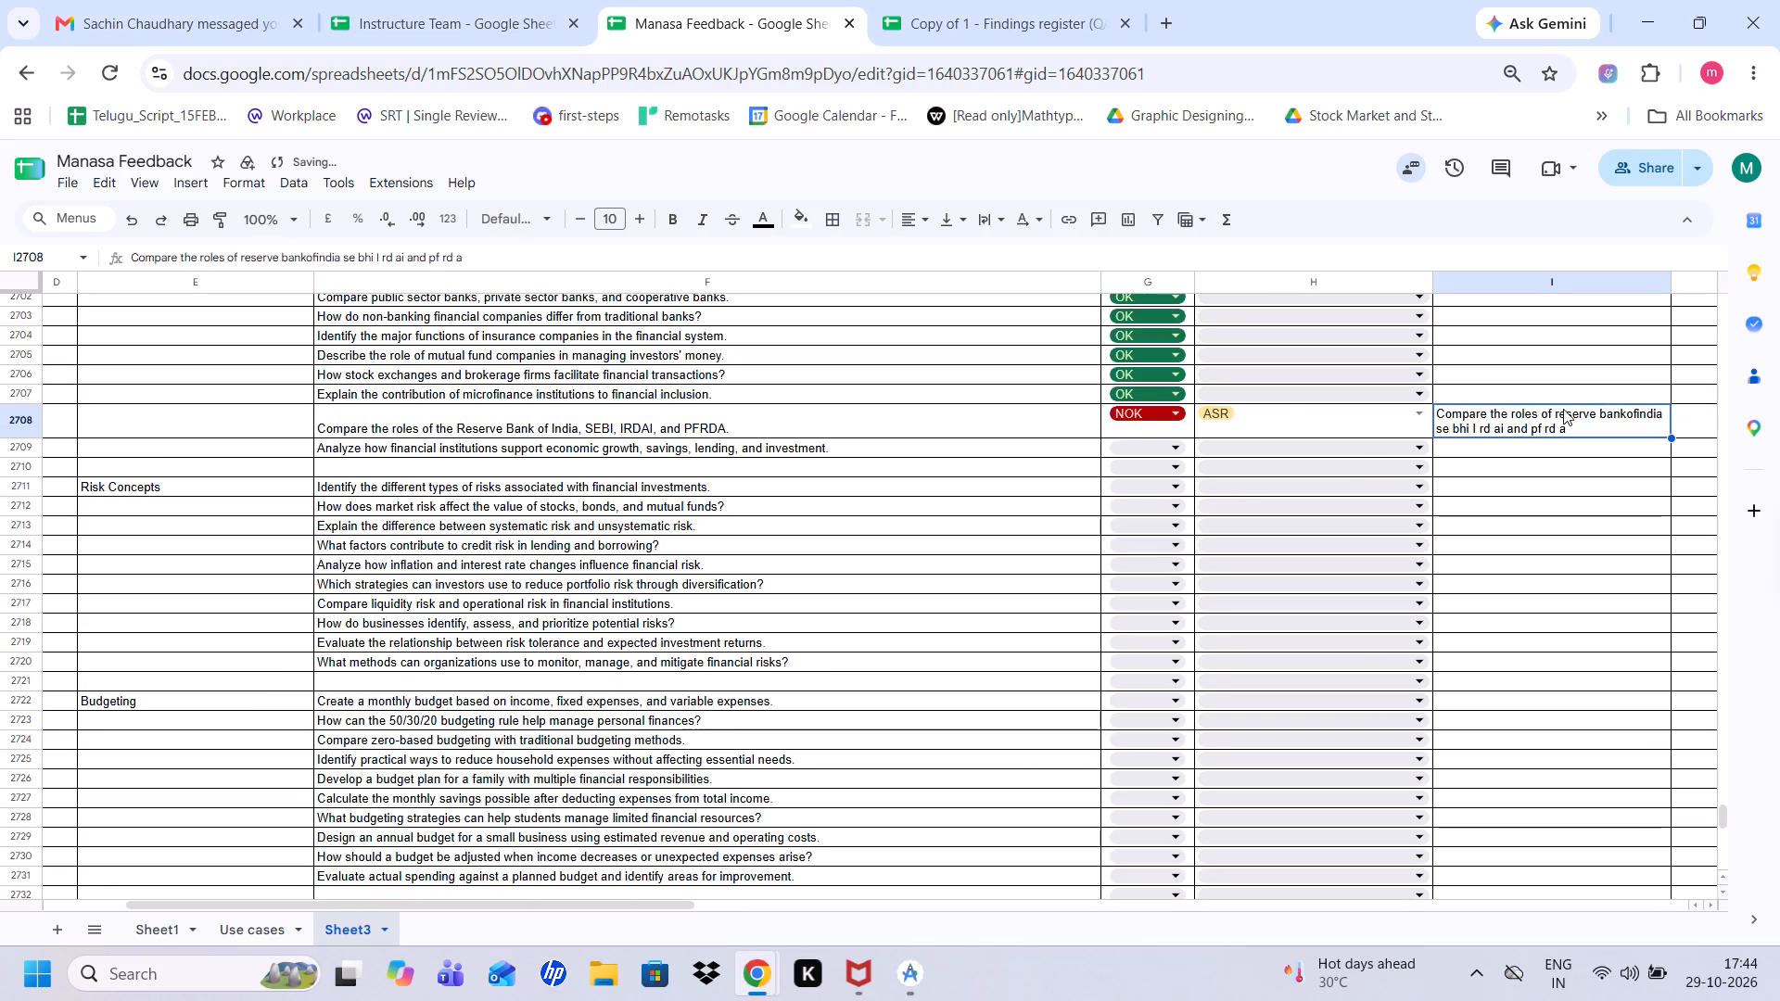
Copy the asrMixedTranscript text "compare द roles ऑफ reserve bank ऑफ india से भी i r d a i and p f r d a" from Logcat into J2708.
{"action": "key", "text": "Right"}
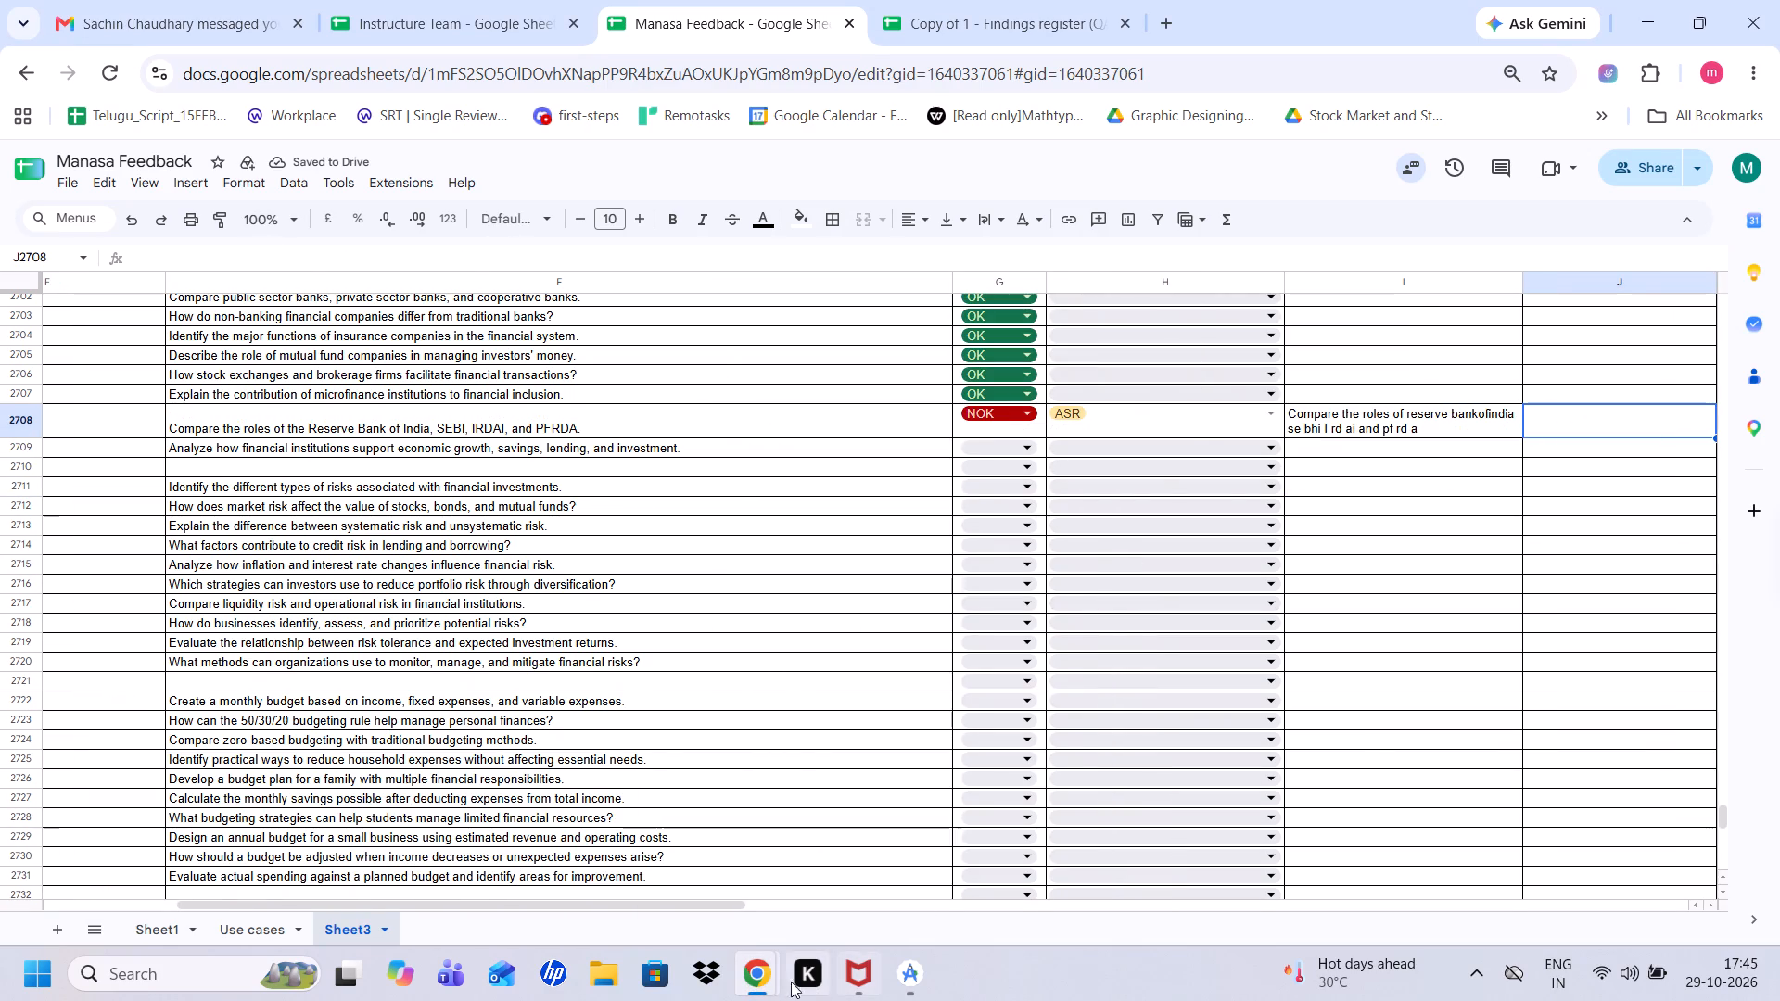
{"action": "left_click", "coordinate": [756, 975]}
{"action": "double_click", "coordinate": [688, 892]}
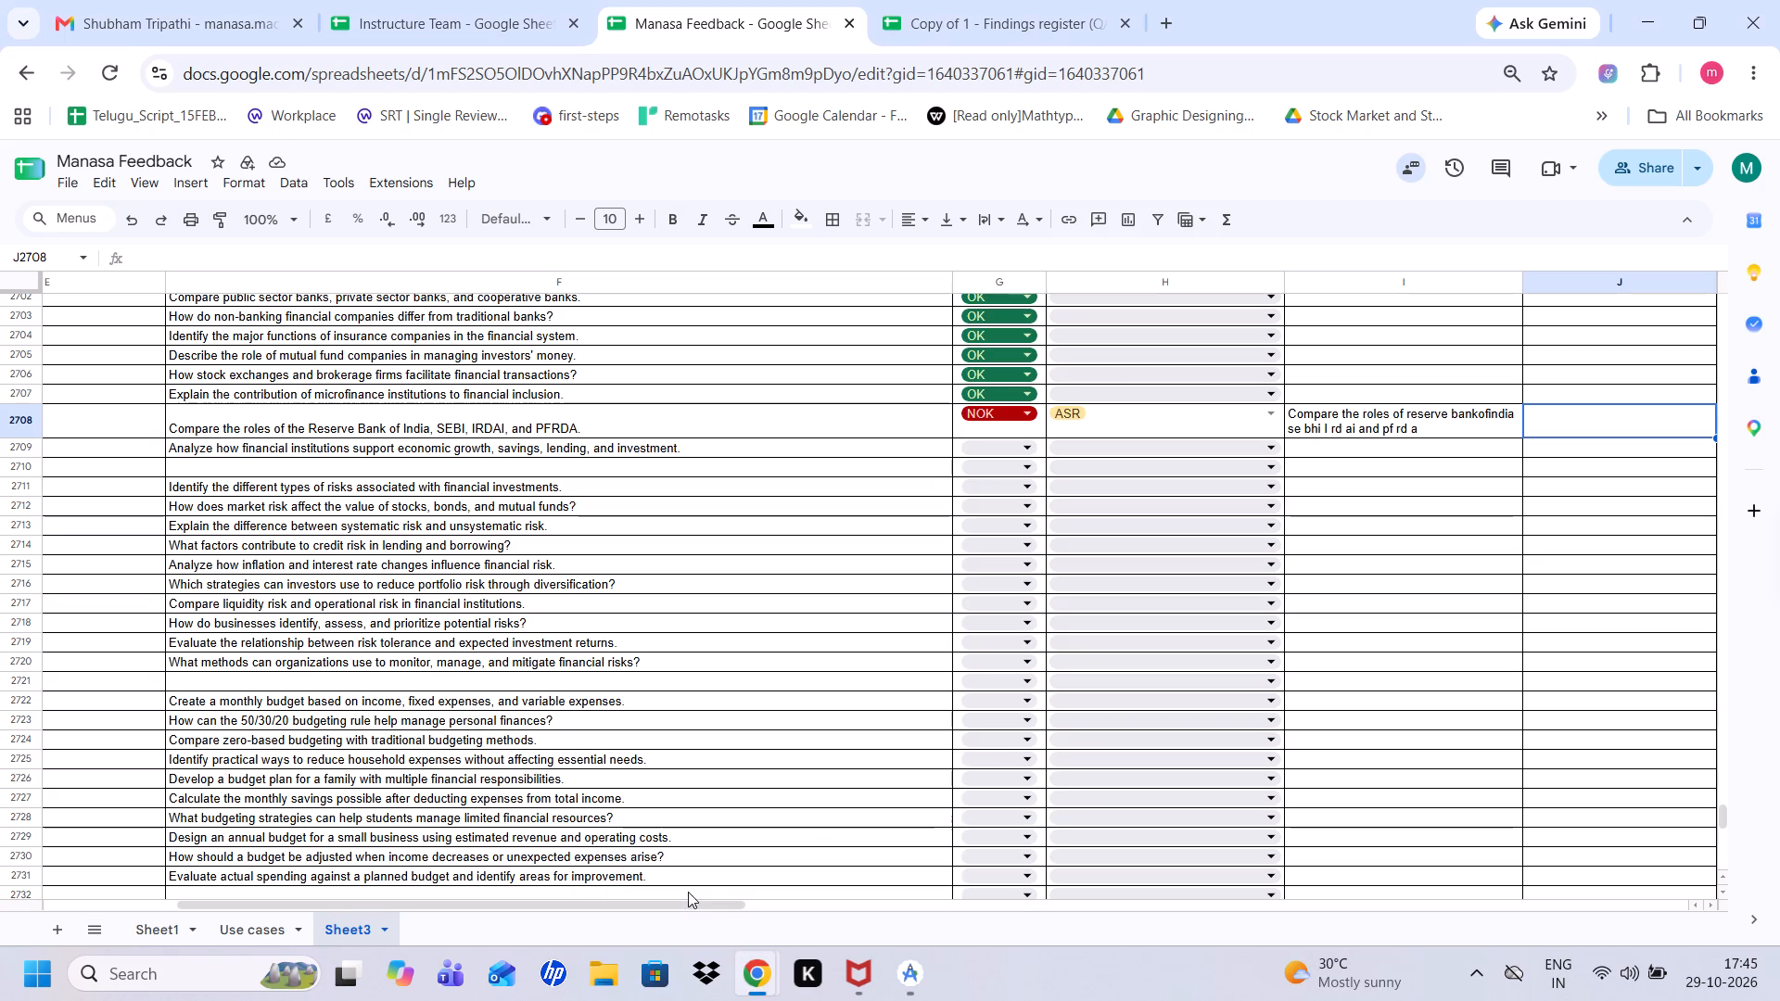
{"action": "left_click", "coordinate": [926, 989]}
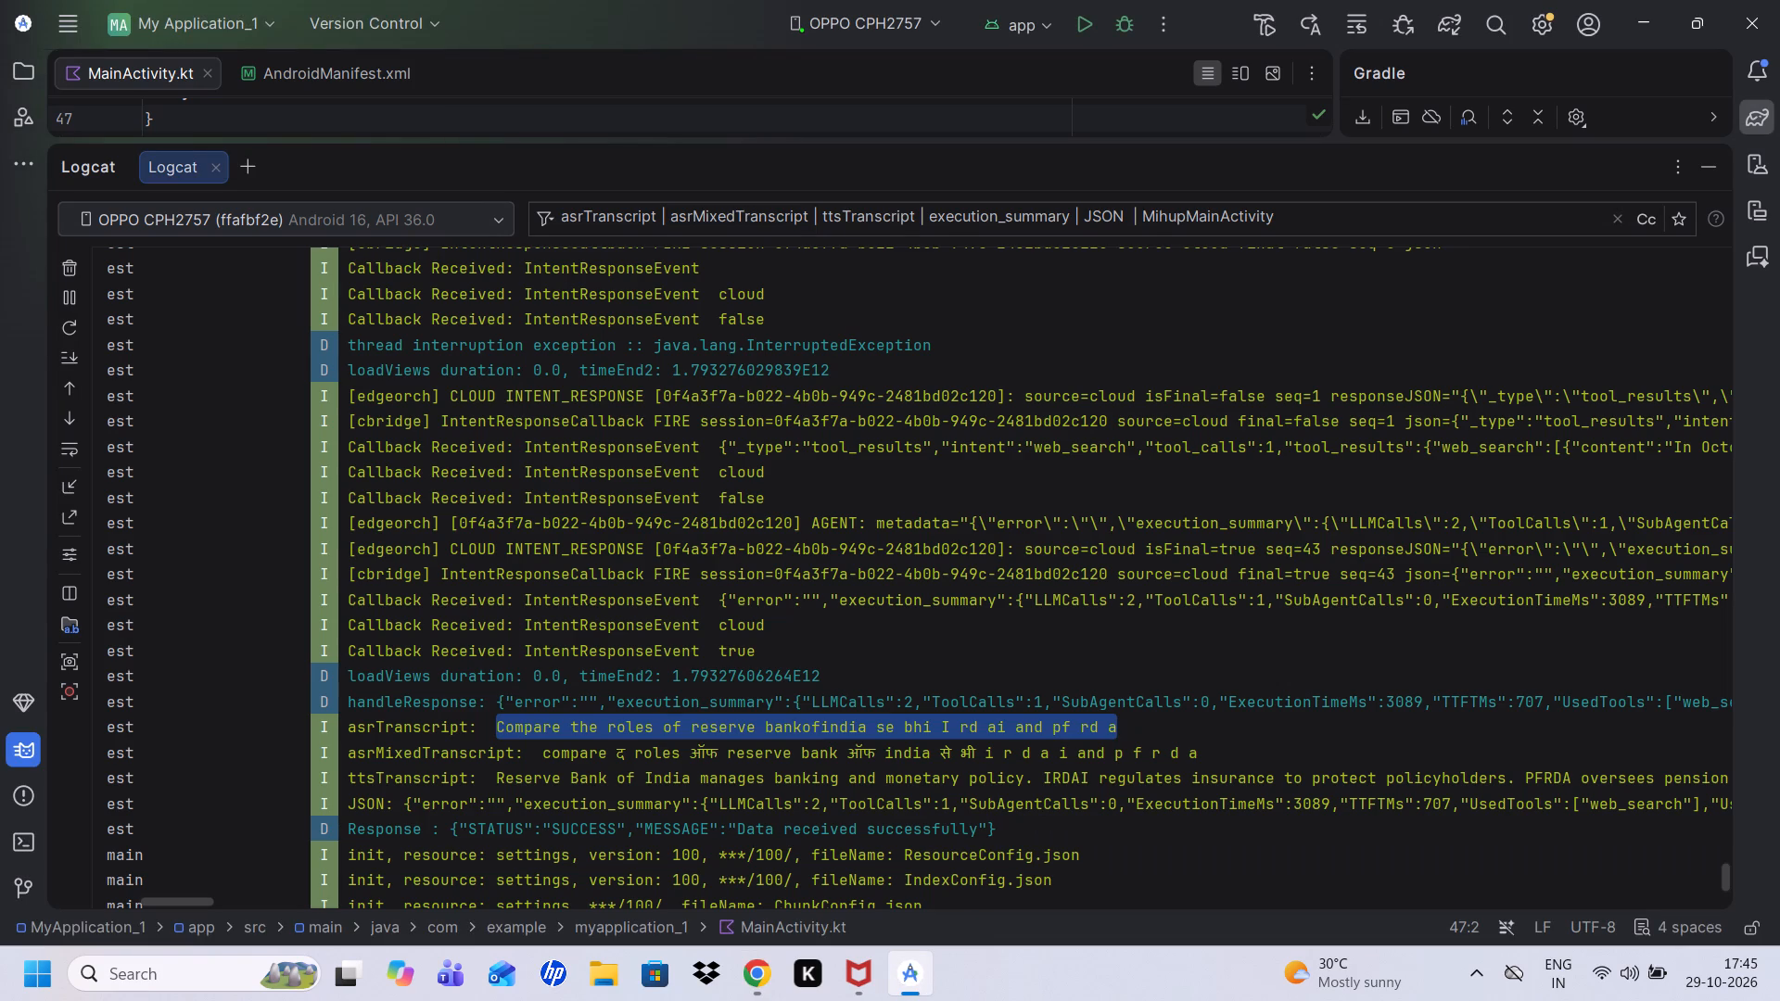
{"action": "left_click_drag", "start_coordinate": [1220, 755], "coordinate": [577, 752]}
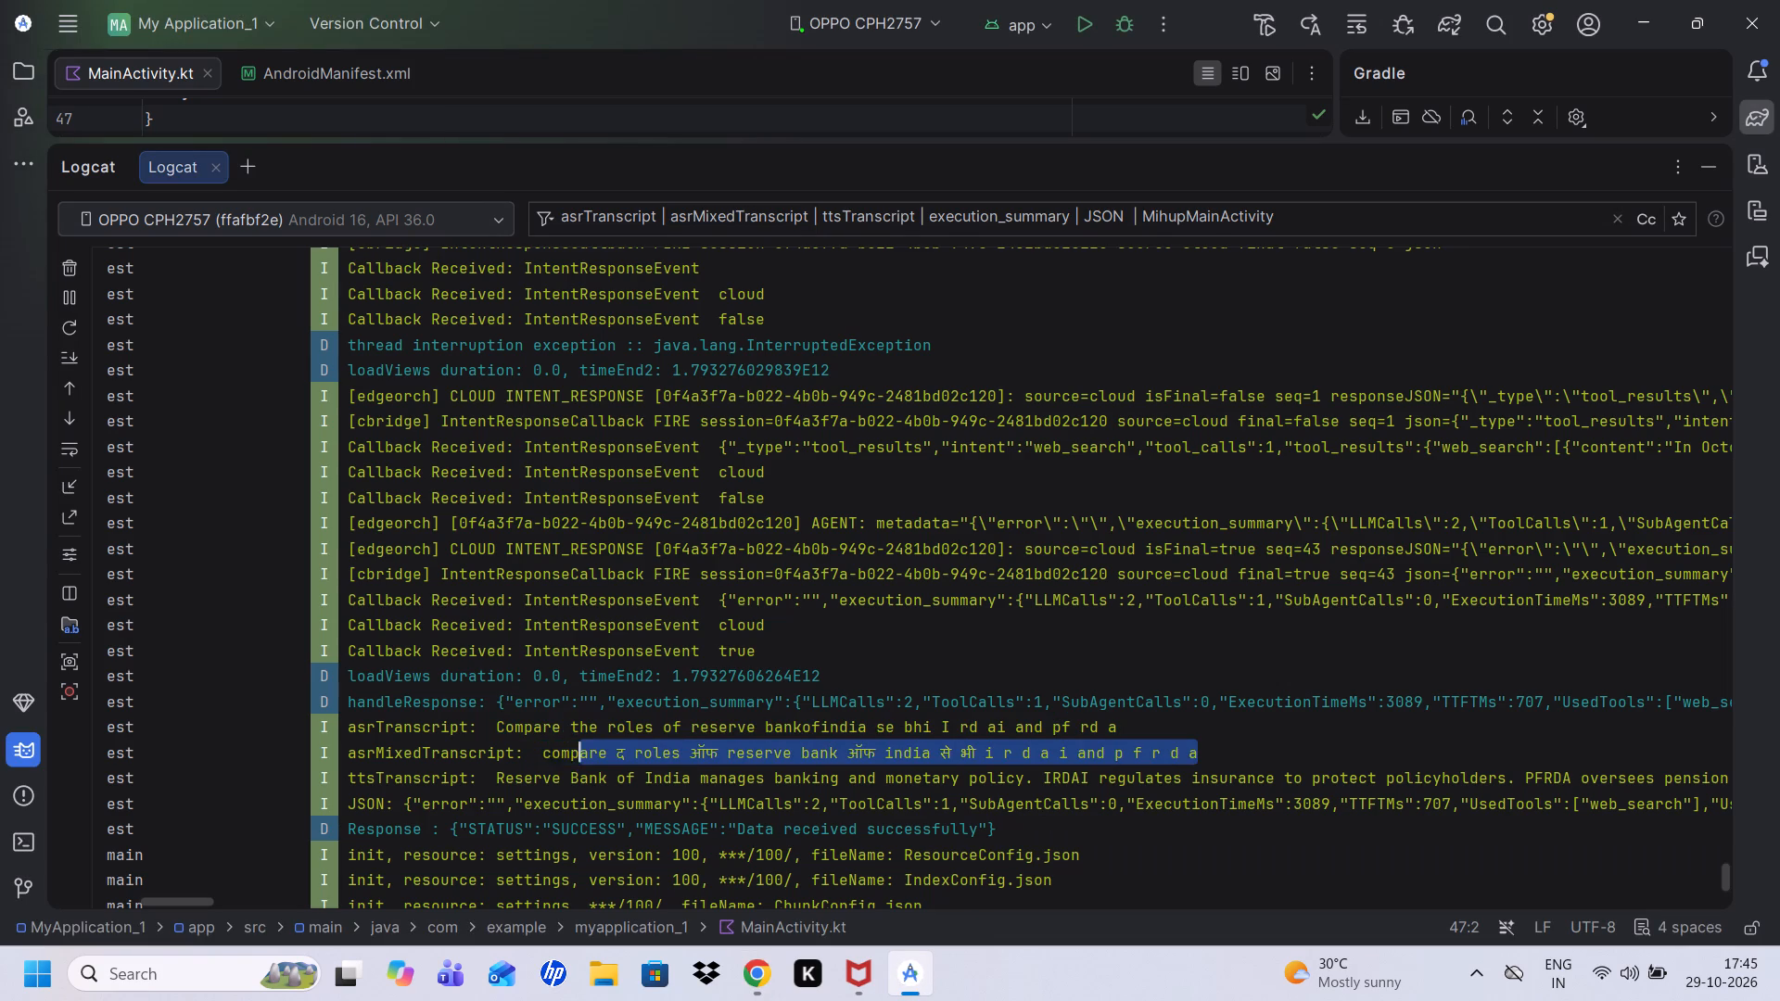
{"action": "left_click_drag", "start_coordinate": [577, 752], "coordinate": [540, 754]}
{"action": "key", "text": "ctrl+c"}
{"action": "left_click", "coordinate": [754, 987]}
{"action": "left_click", "coordinate": [714, 881]}
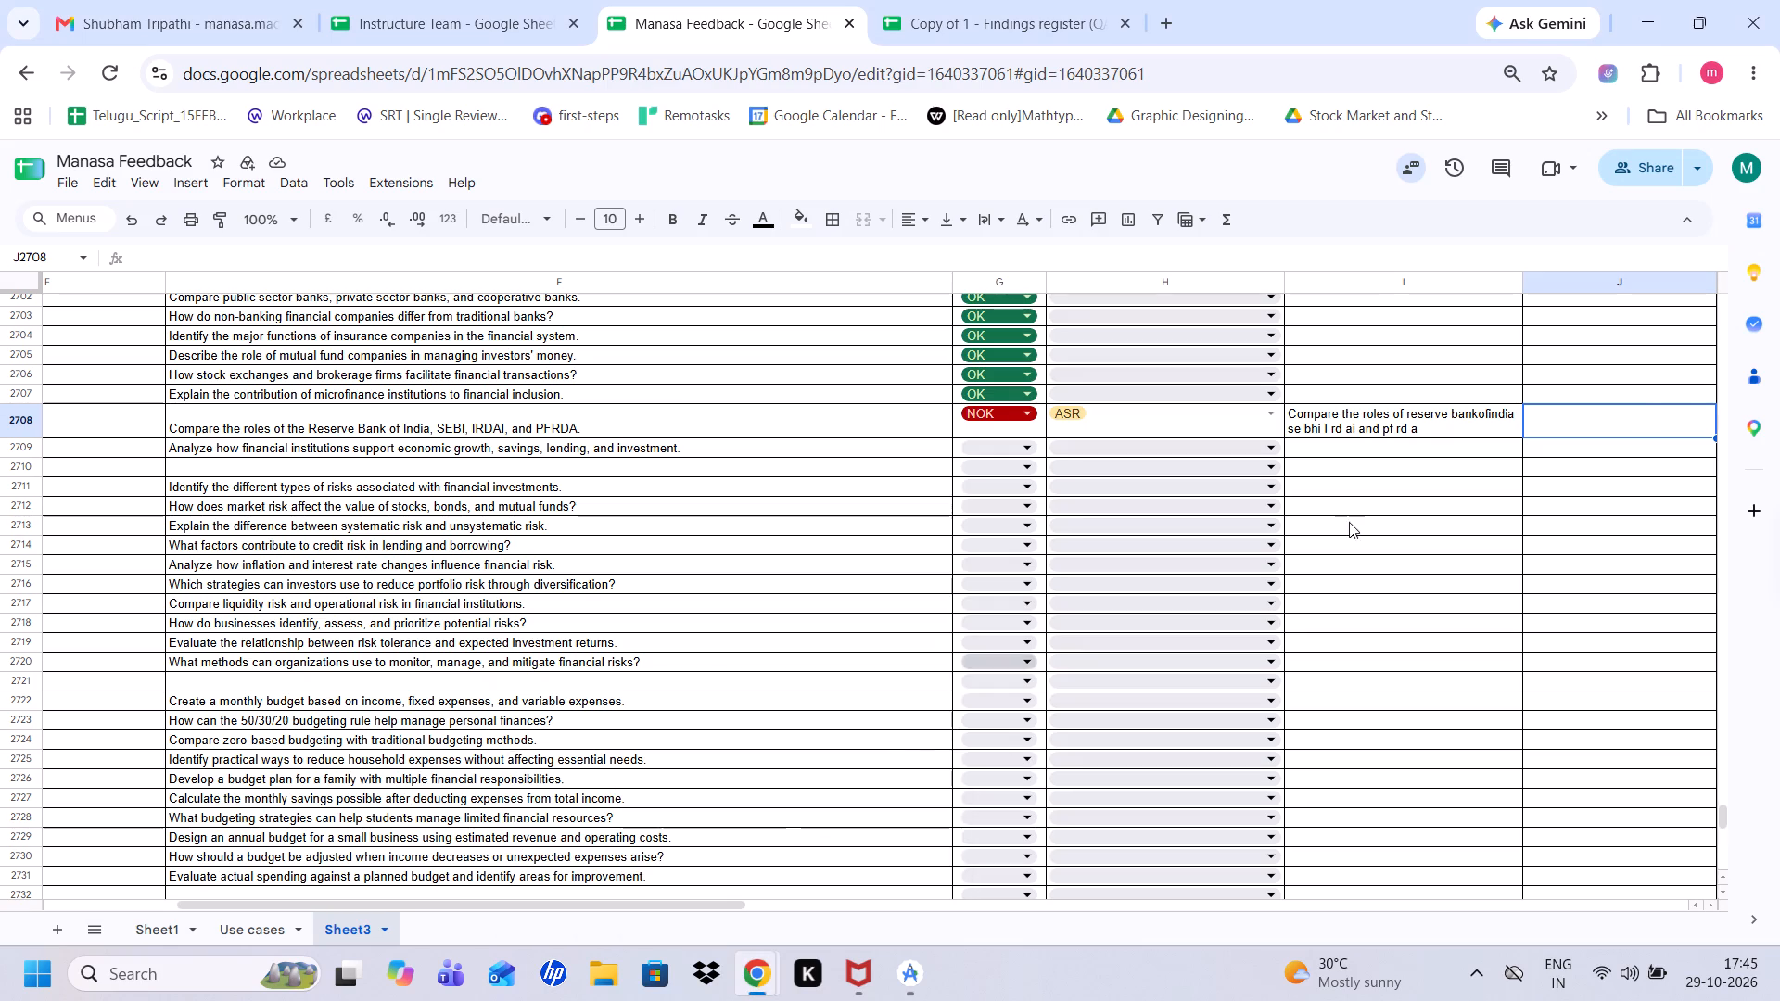
{"action": "double_click", "coordinate": [1617, 412]}
{"action": "key", "text": "ctrl+v"}
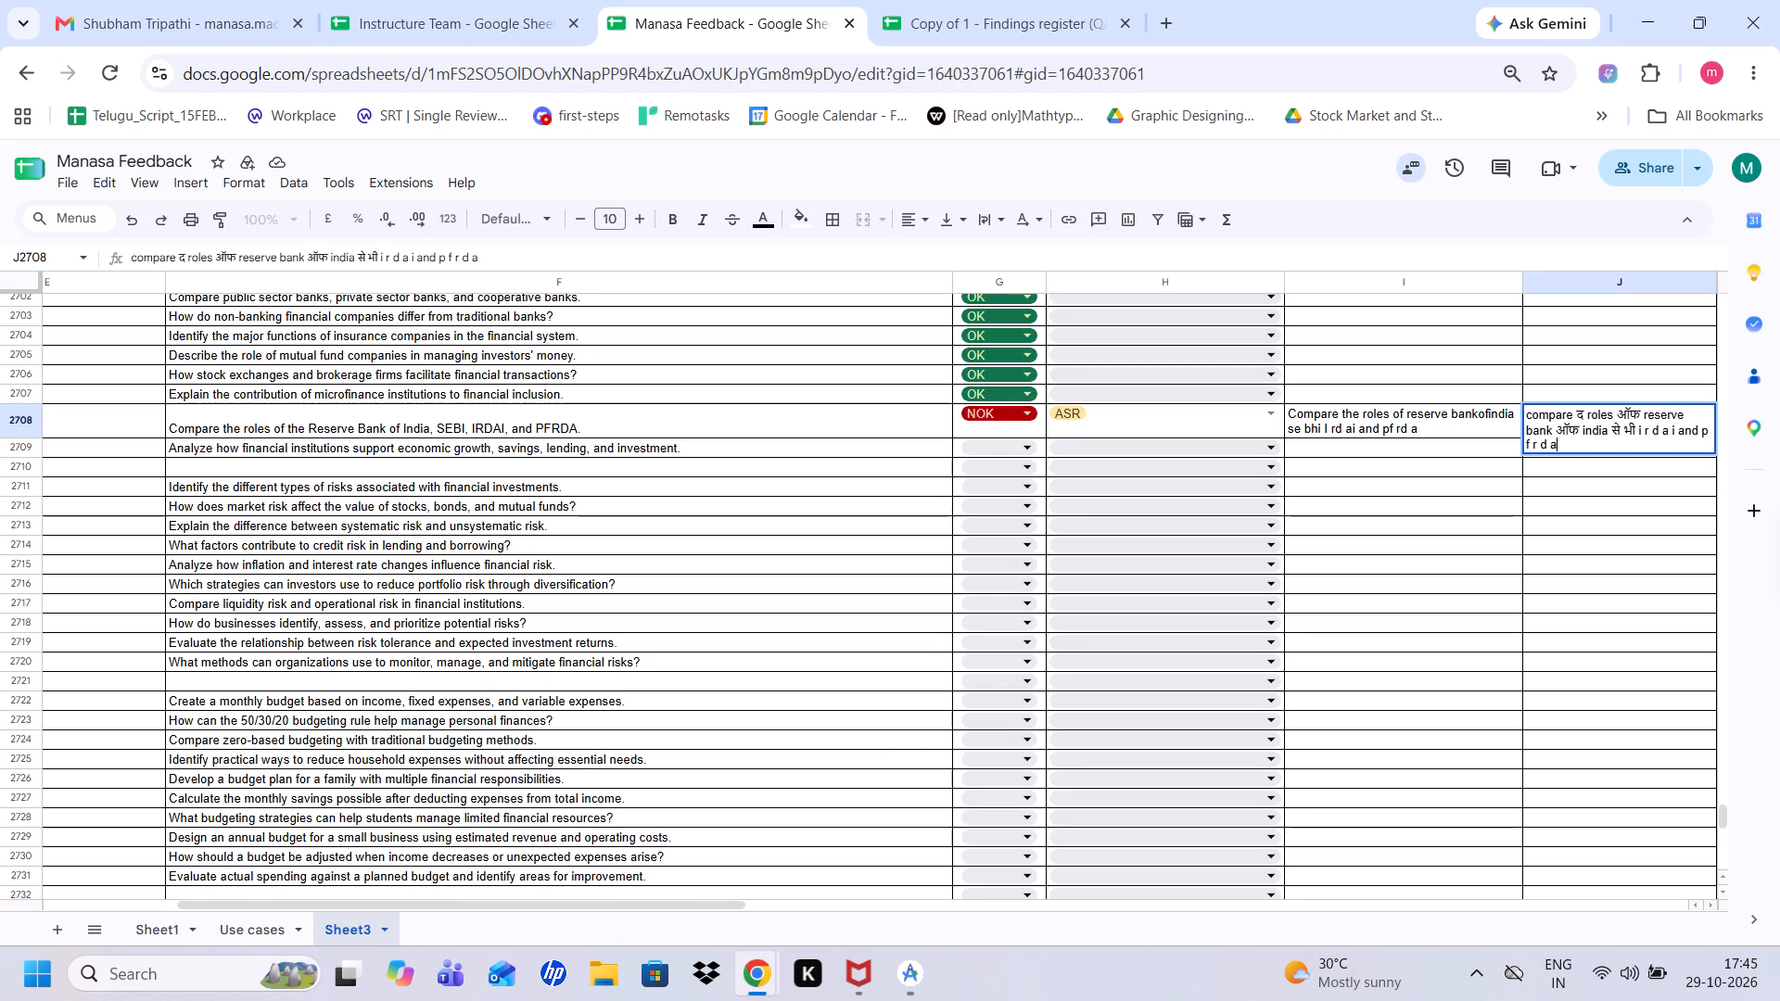
{"action": "left_click", "coordinate": [1456, 417]}
Copy the full UploadDataToServer JSON log line for the Reserve Bank of India question from Logcat into cell K2708.
{"action": "key", "text": "Right"}
{"action": "key", "text": "Right"}
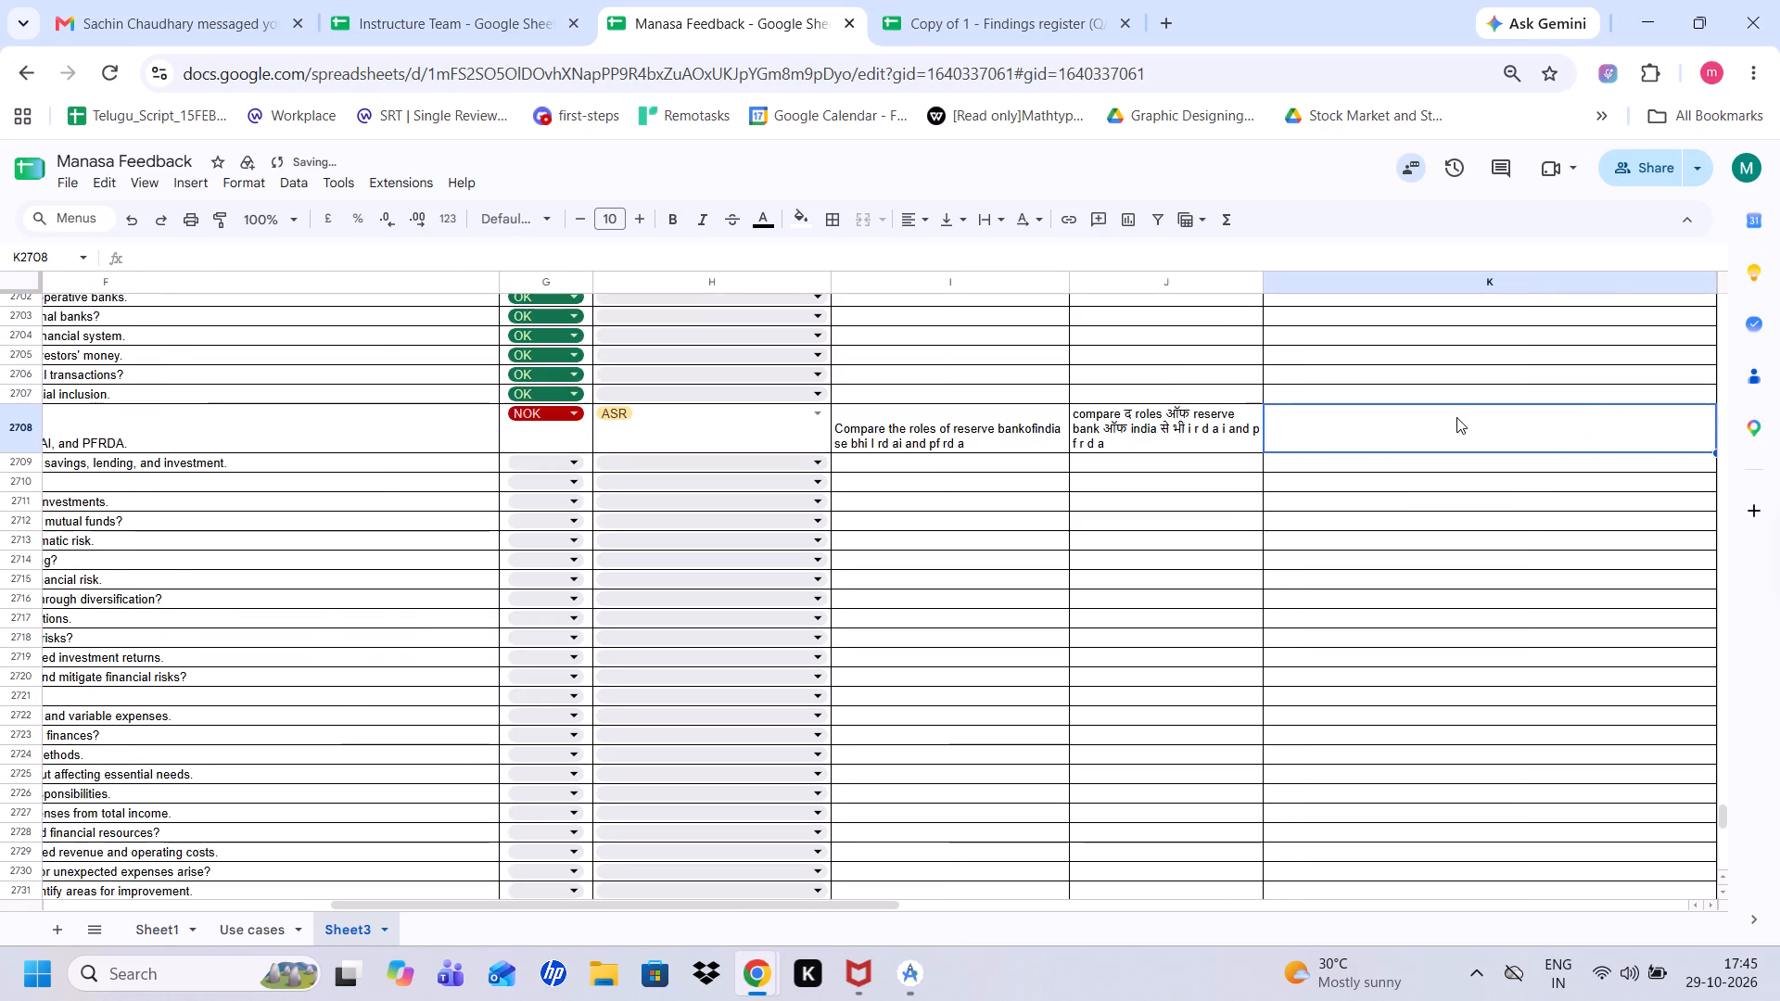
{"action": "left_click", "coordinate": [906, 960]}
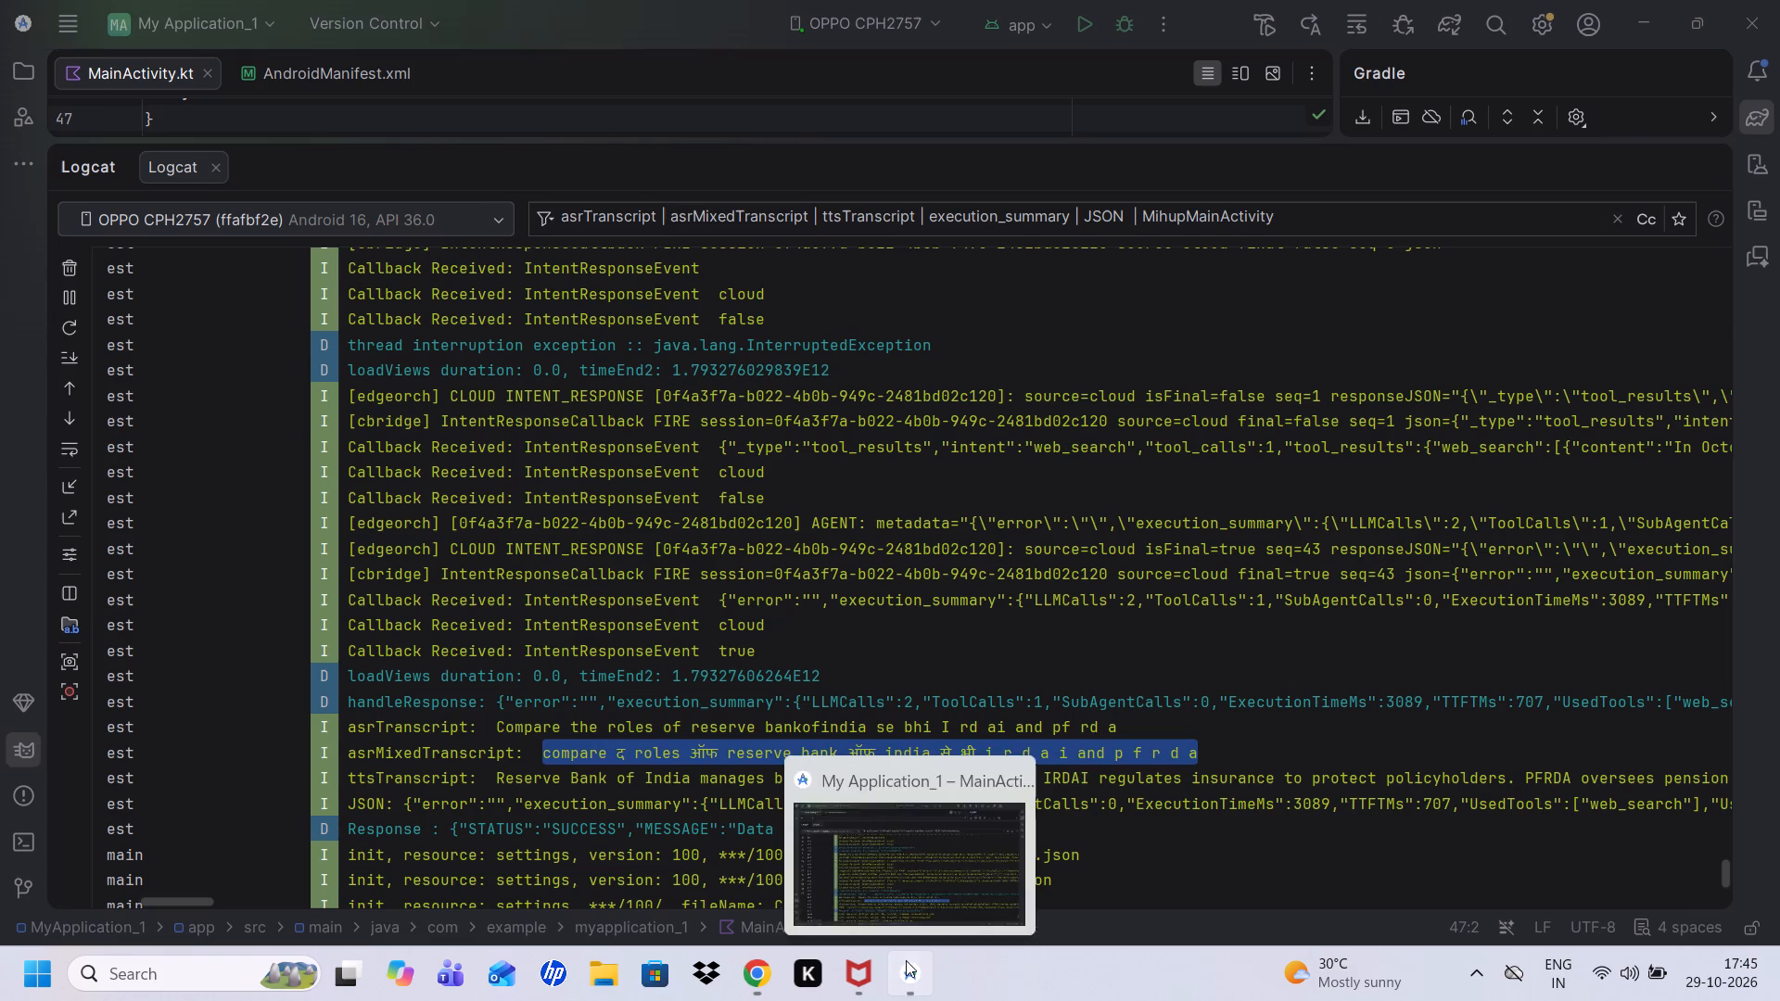
{"action": "triple_click", "coordinate": [572, 805]}
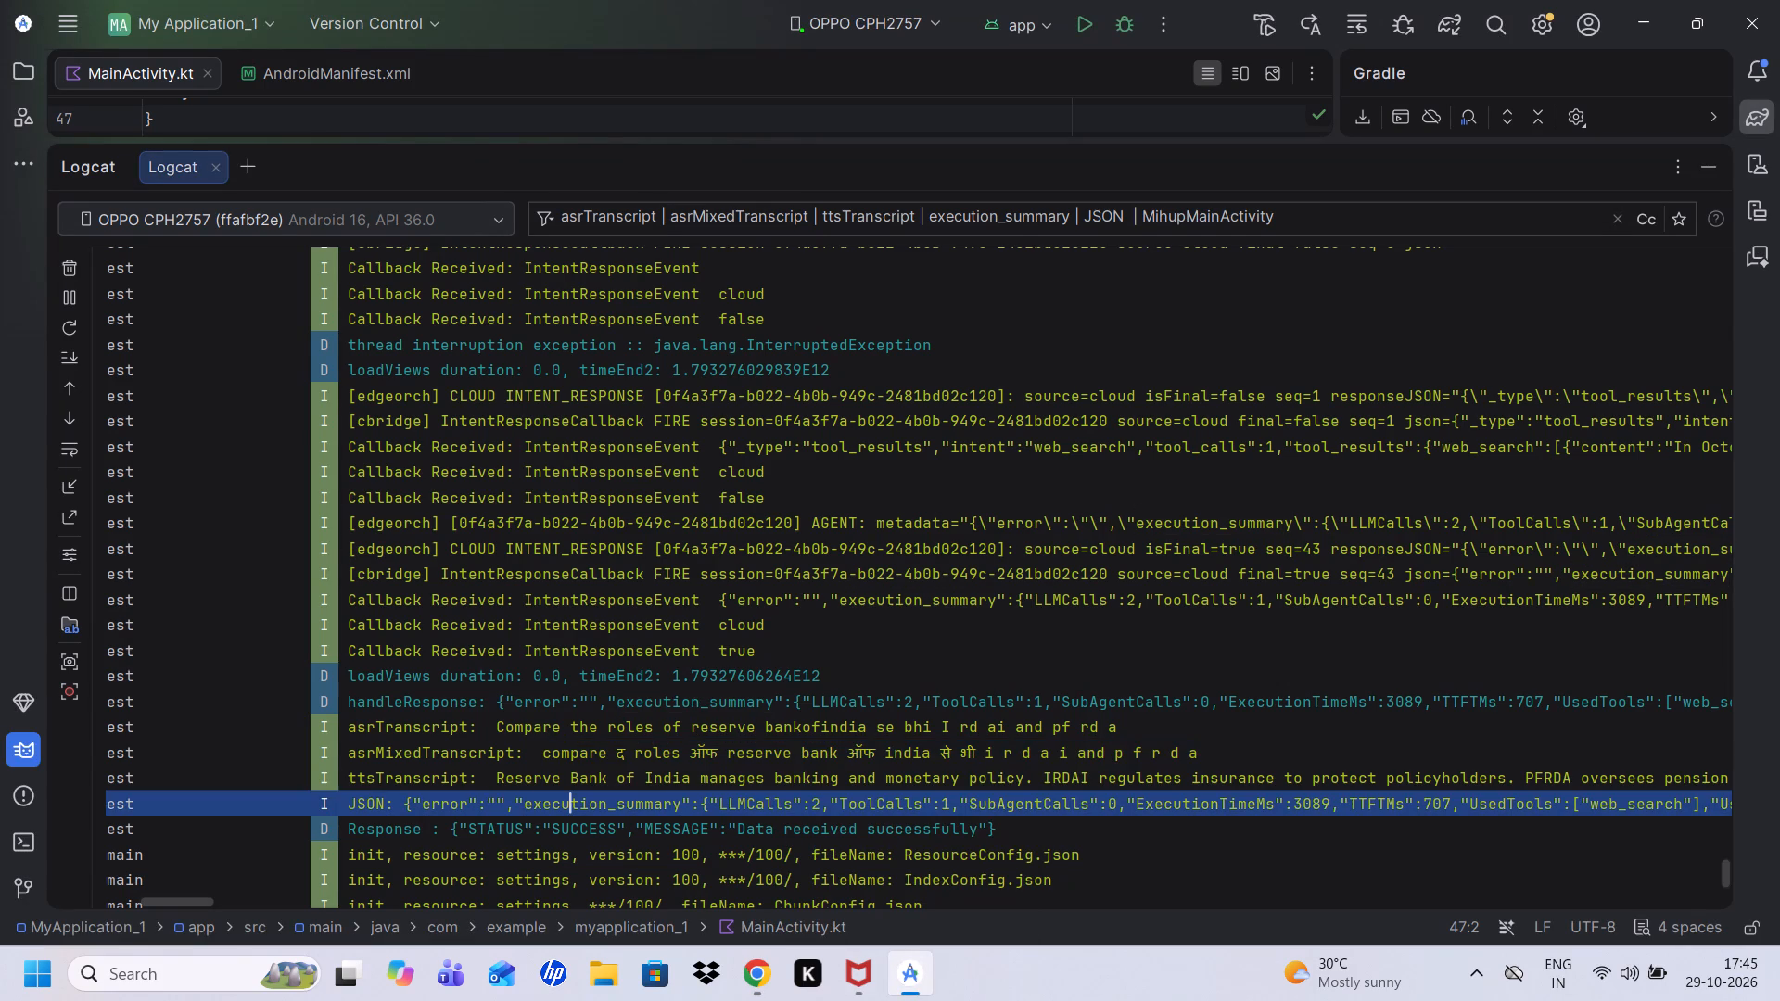
{"action": "key", "text": "ctrl+c"}
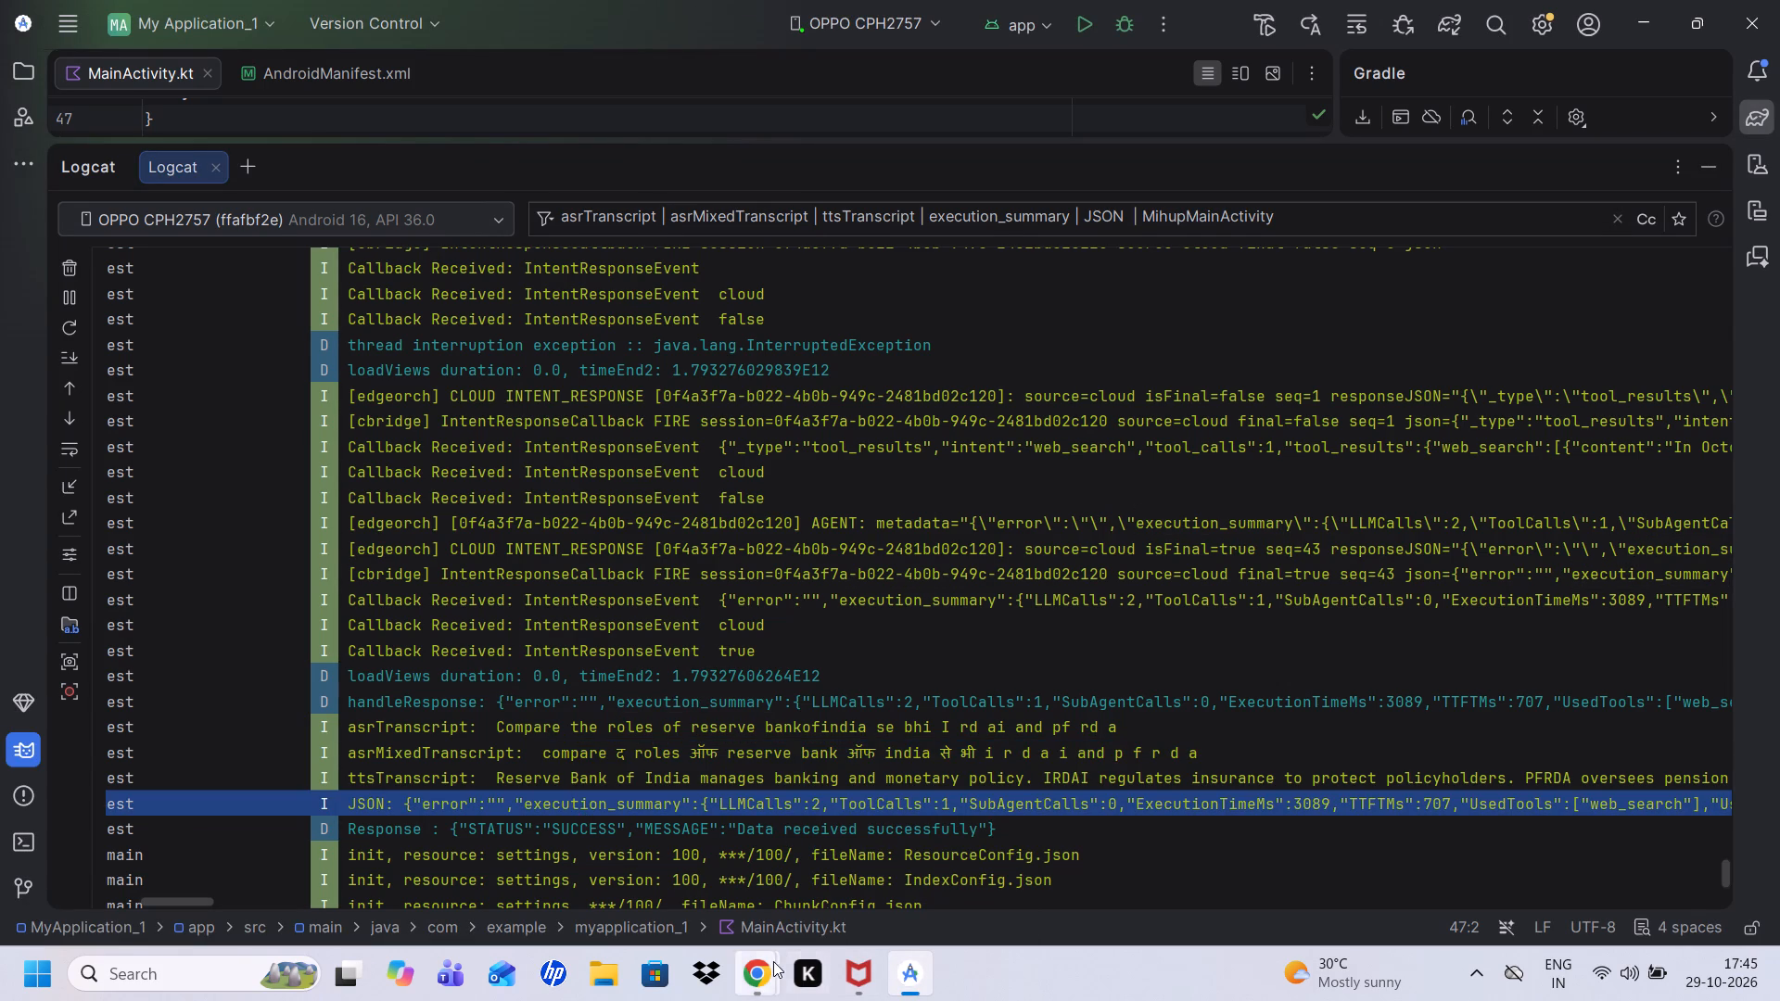
{"action": "left_click", "coordinate": [769, 967]}
{"action": "left_click", "coordinate": [699, 865]}
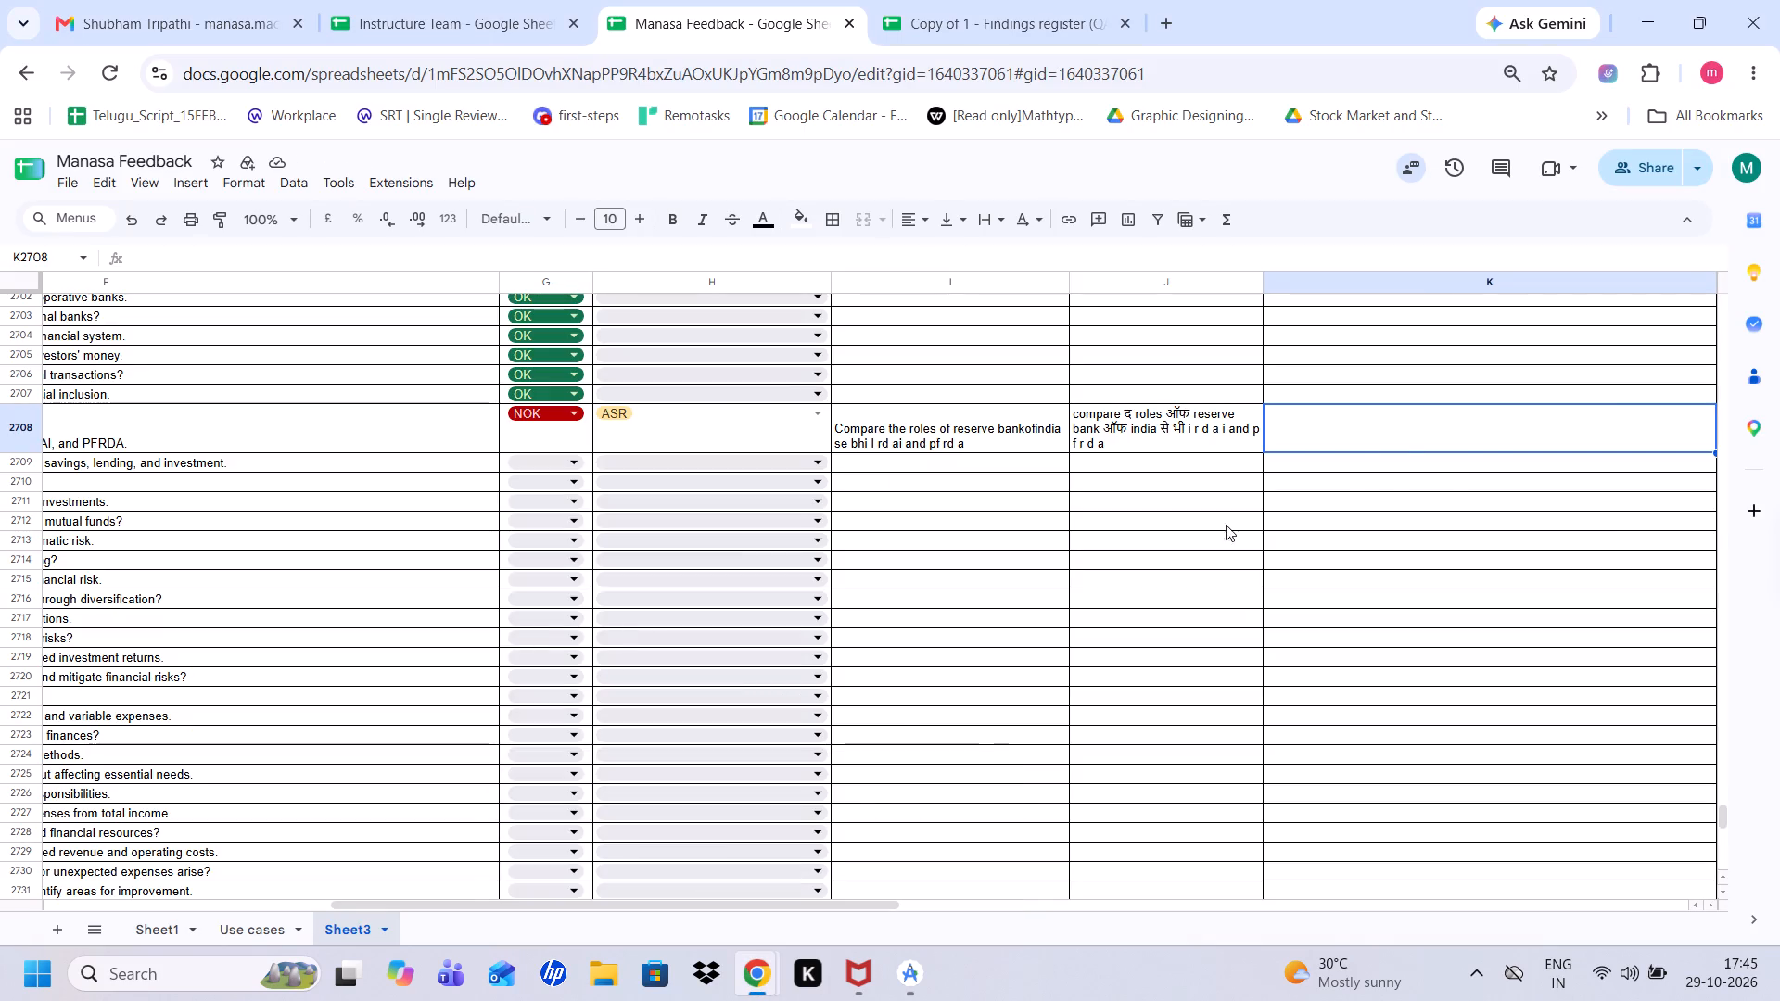
{"action": "double_click", "coordinate": [1376, 441]}
{"action": "key", "text": "ctrl+v"}
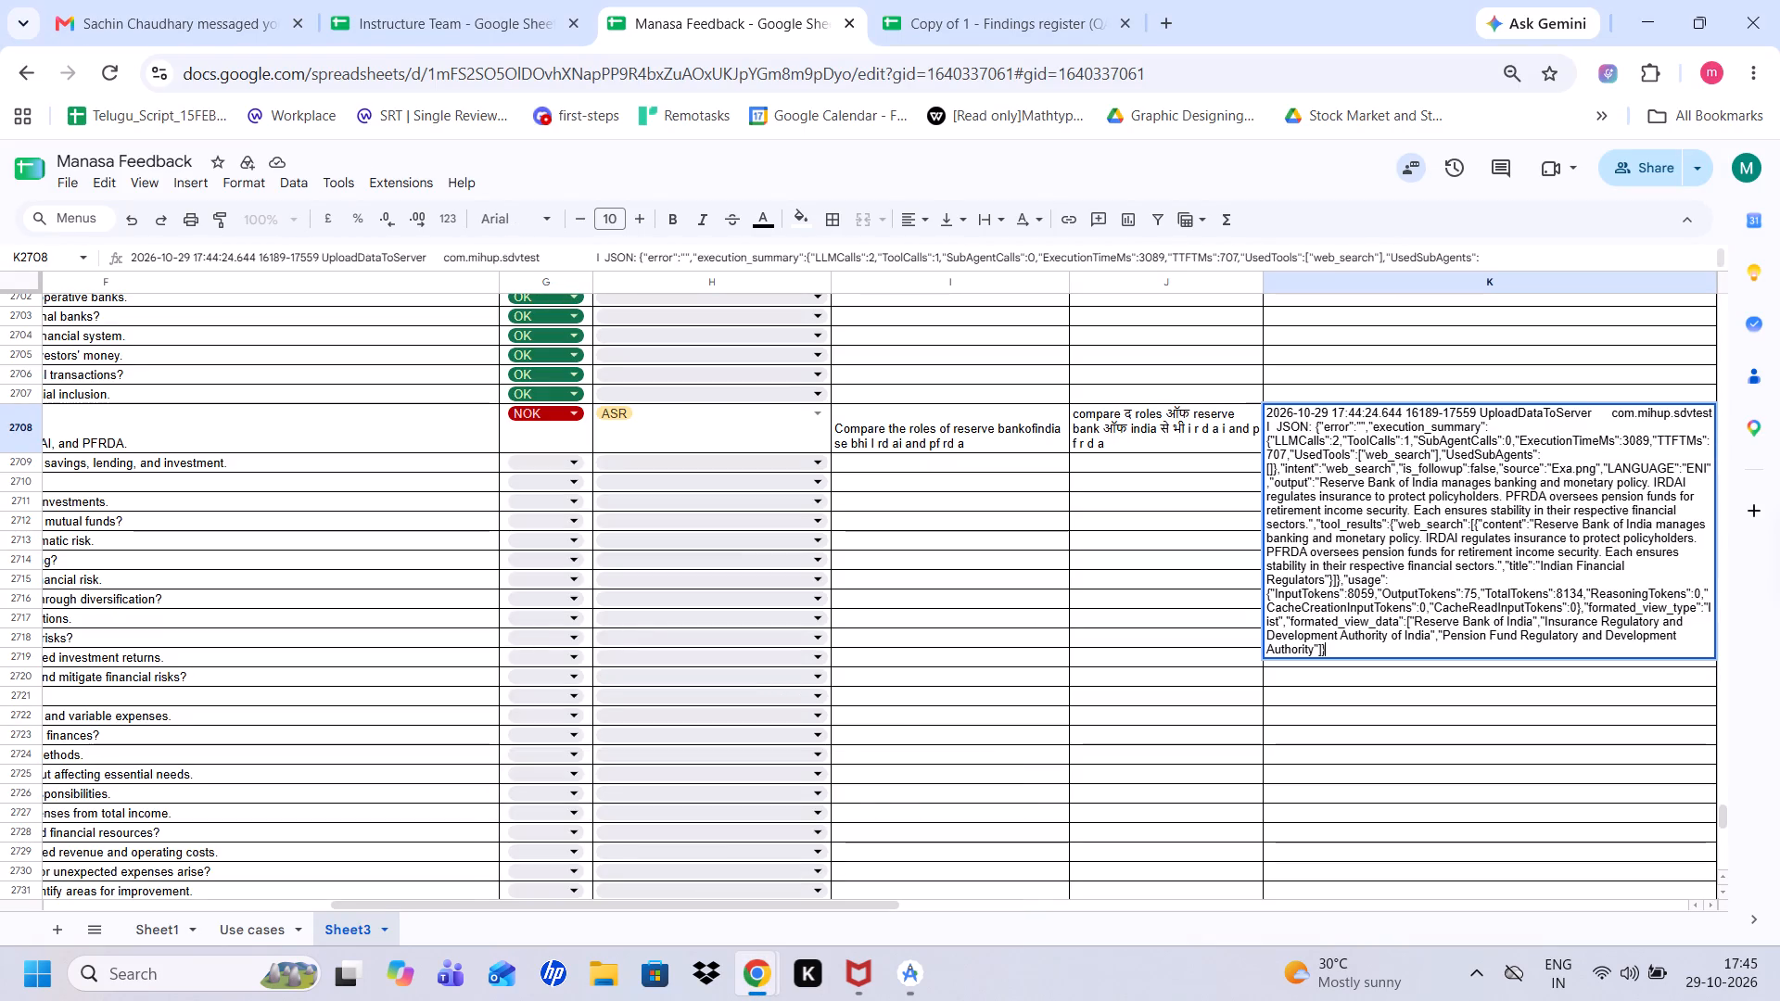
{"action": "left_click", "coordinate": [1221, 424]}
Copy the remark "but responded correctly" from L2686 into L2708 for the Reserve Bank of India question.
{"action": "key", "text": "Right"}
{"action": "key", "text": "Right"}
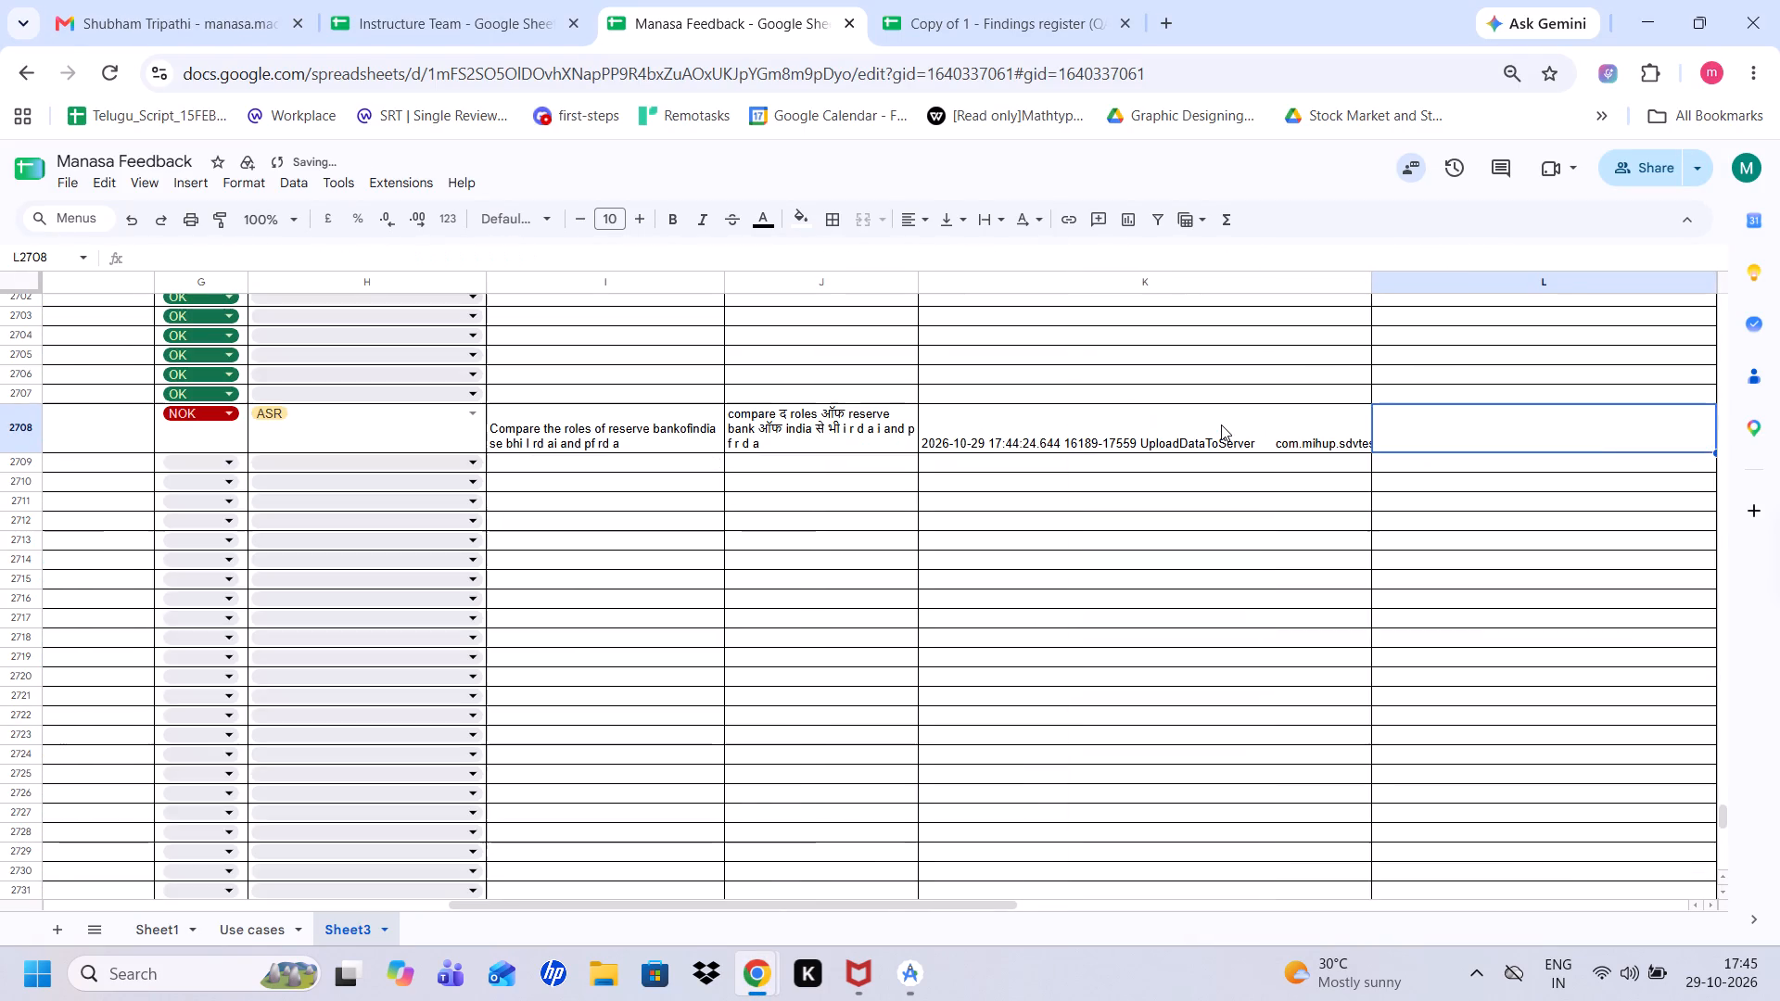
{"action": "key", "text": "Up"}
{"action": "key", "text": "Up"}
{"action": "key", "text": "Up"}
{"action": "key", "text": "Up"}
{"action": "key", "text": "Up"}
{"action": "key", "text": "Up"}
{"action": "key", "text": "Up"}
{"action": "key", "text": "Up"}
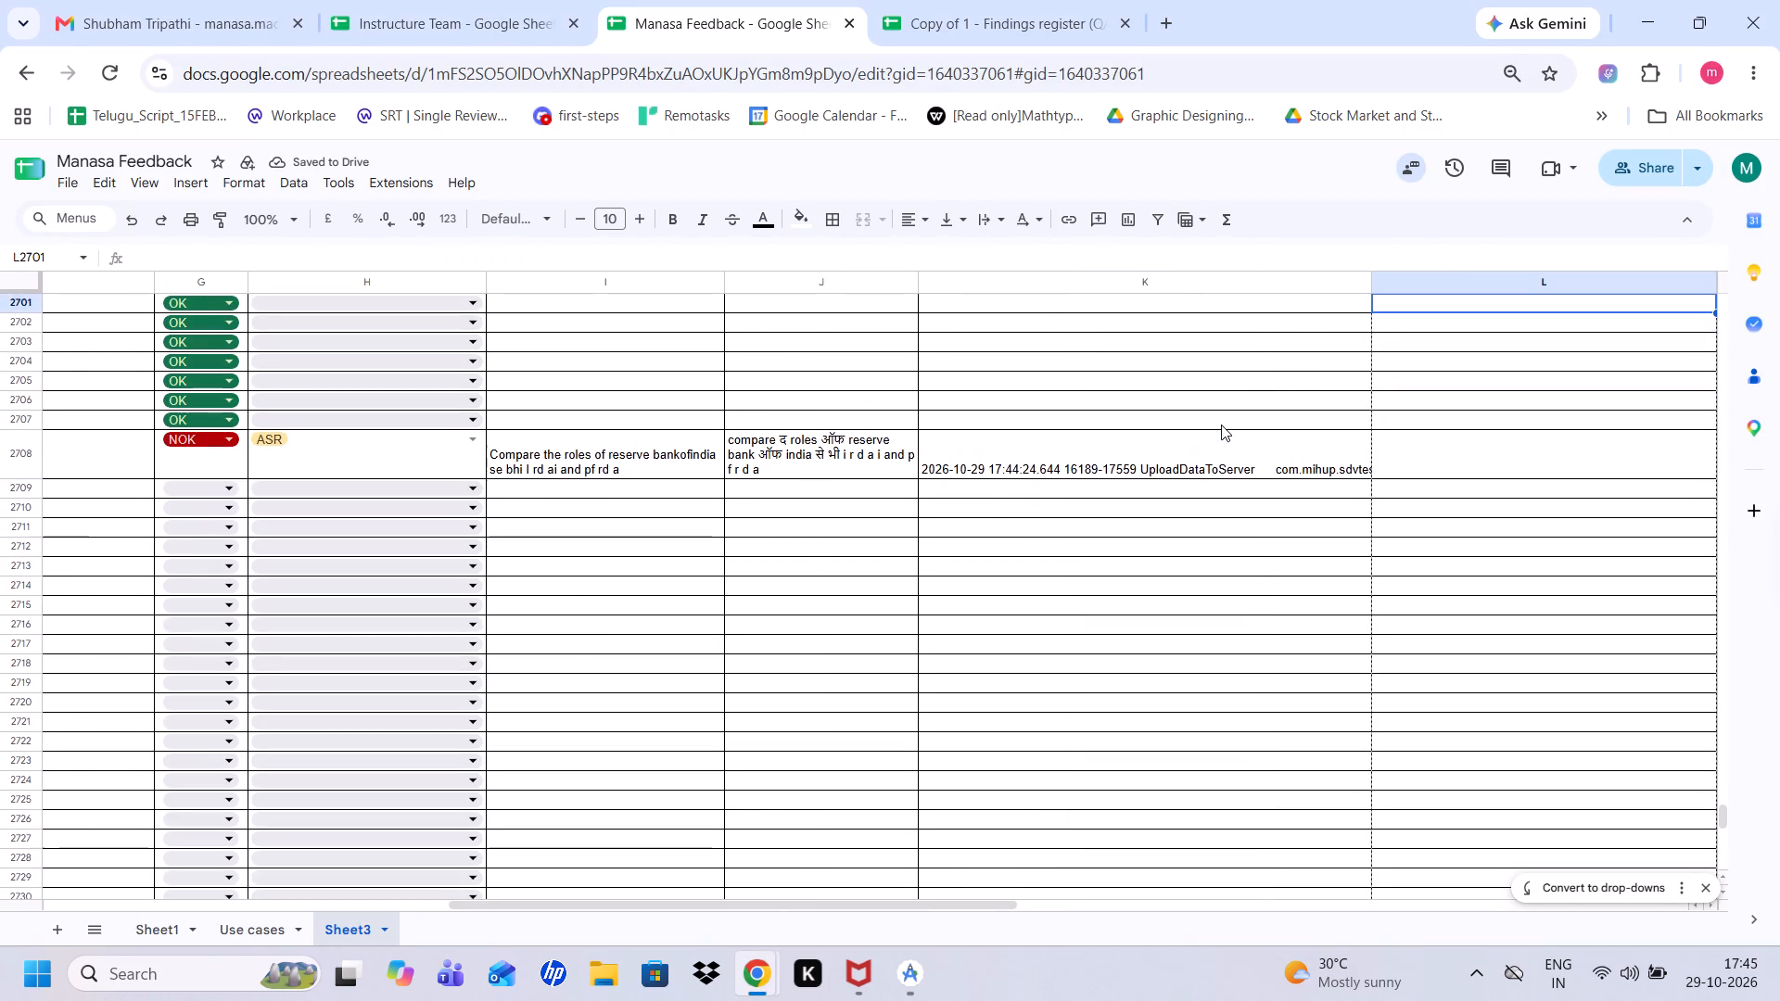
{"action": "key", "text": "Up"}
{"action": "key", "text": "Up"}
{"action": "key", "text": "Up"}
{"action": "key", "text": "Up"}
{"action": "key", "text": "Up"}
{"action": "key", "text": "Up"}
{"action": "key", "text": "Up"}
{"action": "key", "text": "Down"}
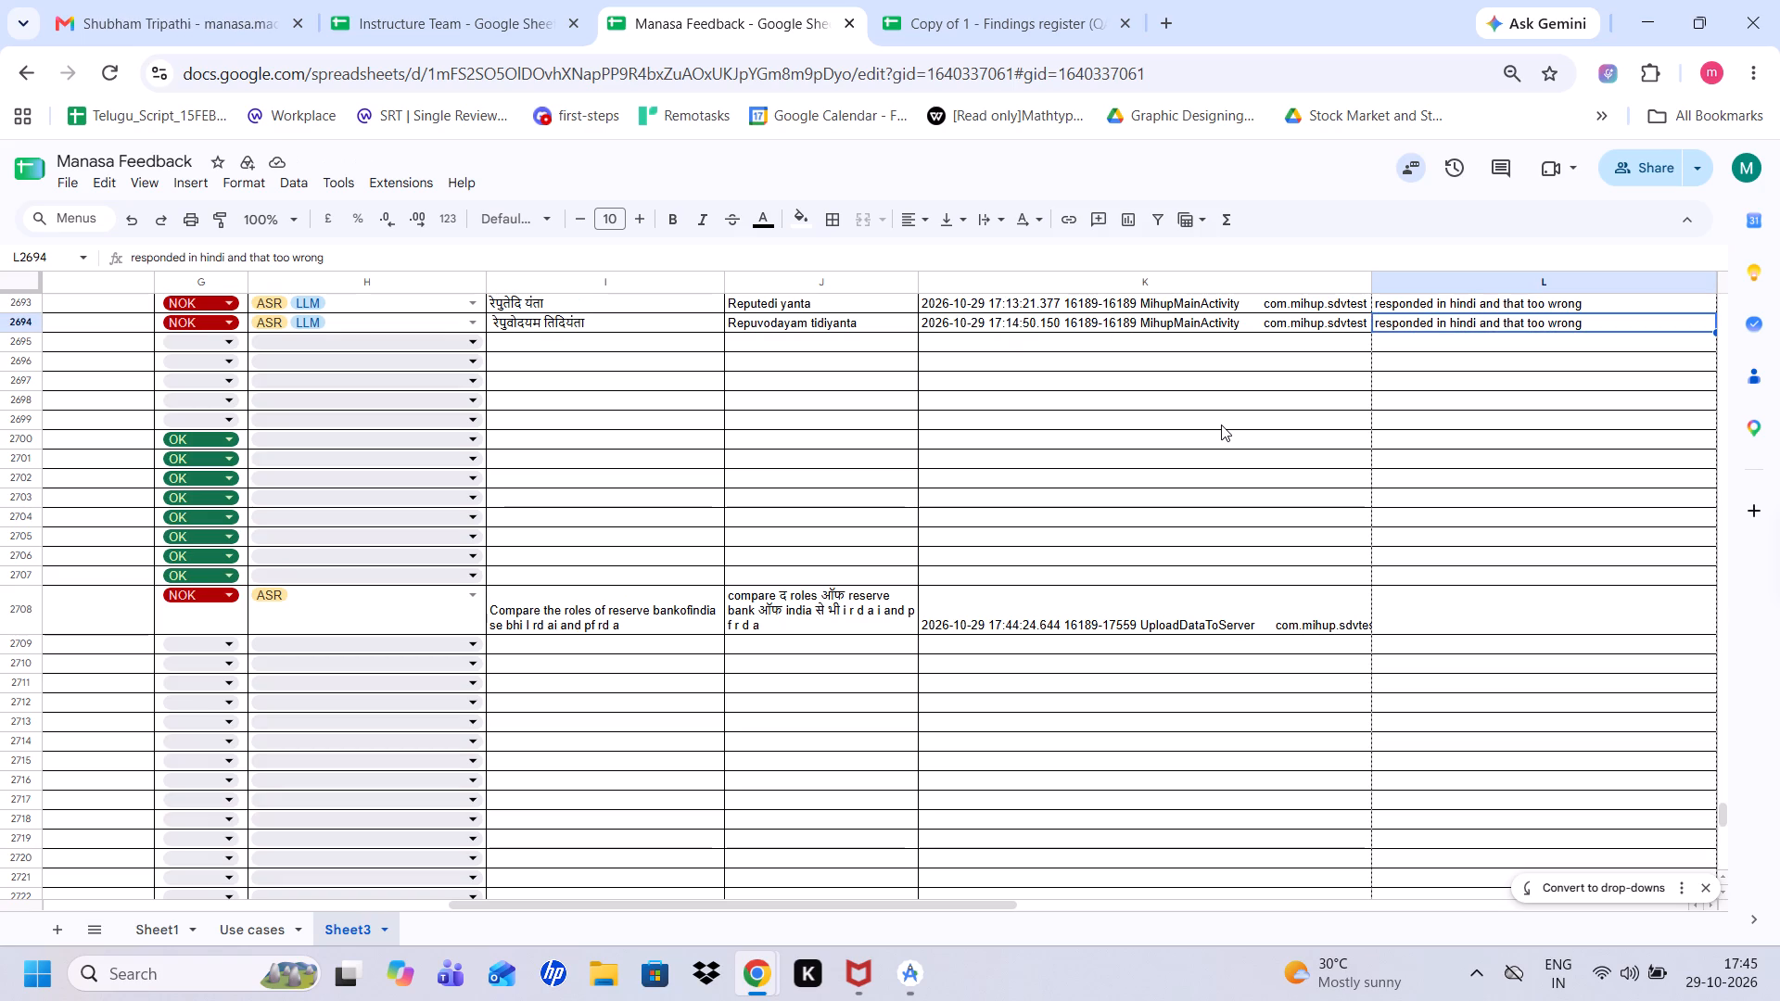
{"action": "key", "text": "Up"}
{"action": "key", "text": "Up"}
{"action": "key", "text": "Up"}
{"action": "key", "text": "Up"}
{"action": "key", "text": "Up"}
{"action": "key", "text": "Up"}
{"action": "key", "text": "Up"}
{"action": "key", "text": "Up"}
{"action": "key", "text": "Up"}
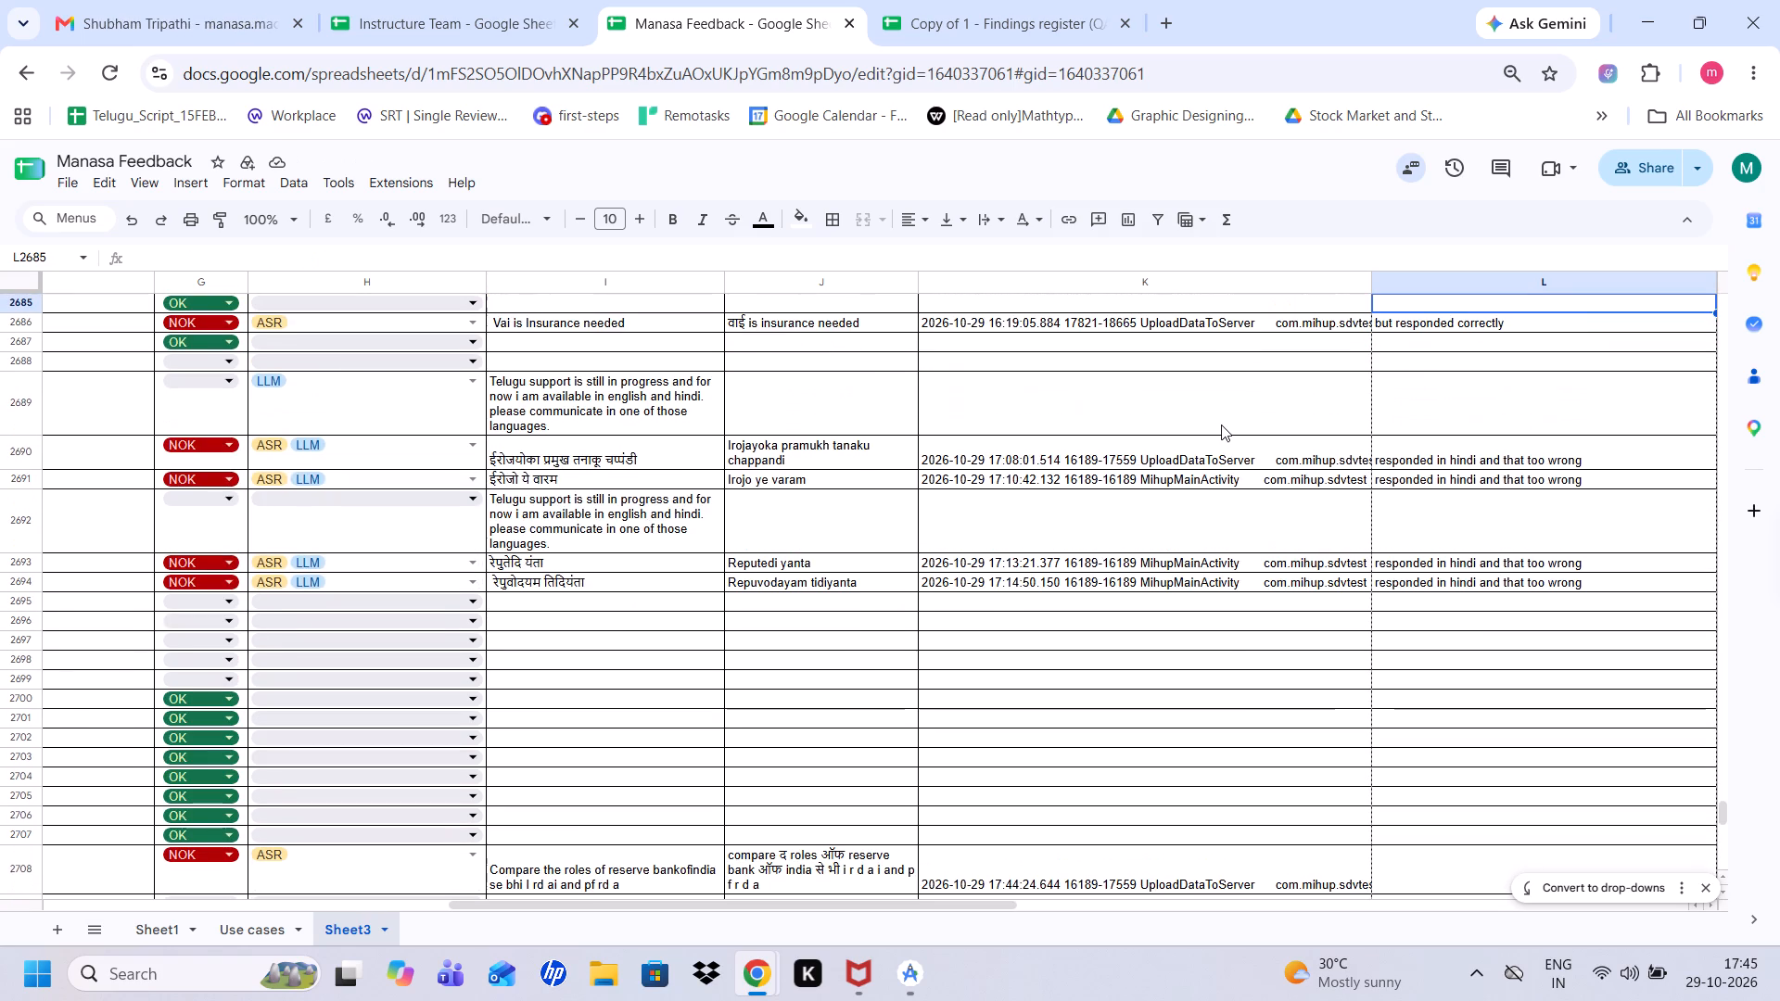
{"action": "key", "text": "Down"}
{"action": "key", "text": "ctrl+c"}
{"action": "key", "text": "Down"}
{"action": "key", "text": "Down"}
{"action": "key", "text": "Down"}
{"action": "key", "text": "Down"}
{"action": "key", "text": "Down"}
{"action": "key", "text": "Down"}
{"action": "key", "text": "Down"}
{"action": "key", "text": "Down"}
{"action": "key", "text": "Down"}
{"action": "key", "text": "Down"}
{"action": "key", "text": "Down"}
{"action": "key", "text": "Down"}
{"action": "key", "text": "Down"}
{"action": "key", "text": "Down"}
{"action": "key", "text": "Down"}
{"action": "key", "text": "Down"}
{"action": "key", "text": "Down"}
{"action": "key", "text": "Down"}
{"action": "key", "text": "Down"}
{"action": "key", "text": "Down"}
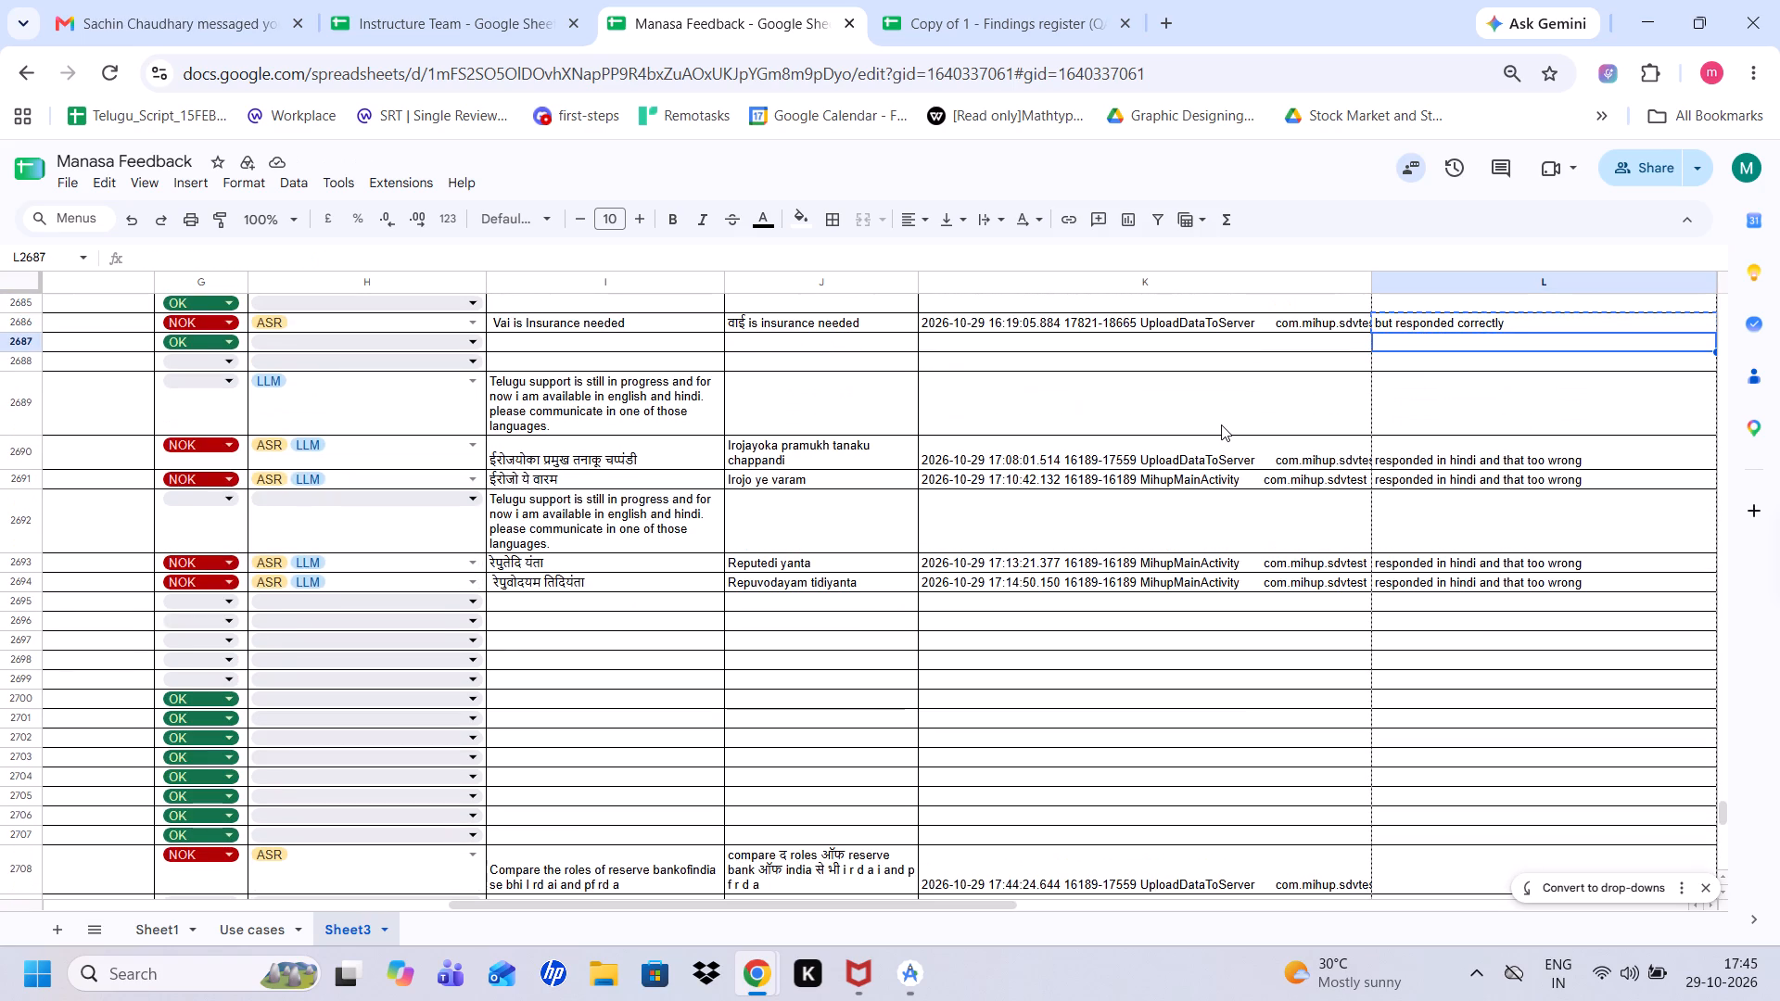
{"action": "key", "text": "Up"}
{"action": "key", "text": "Up"}
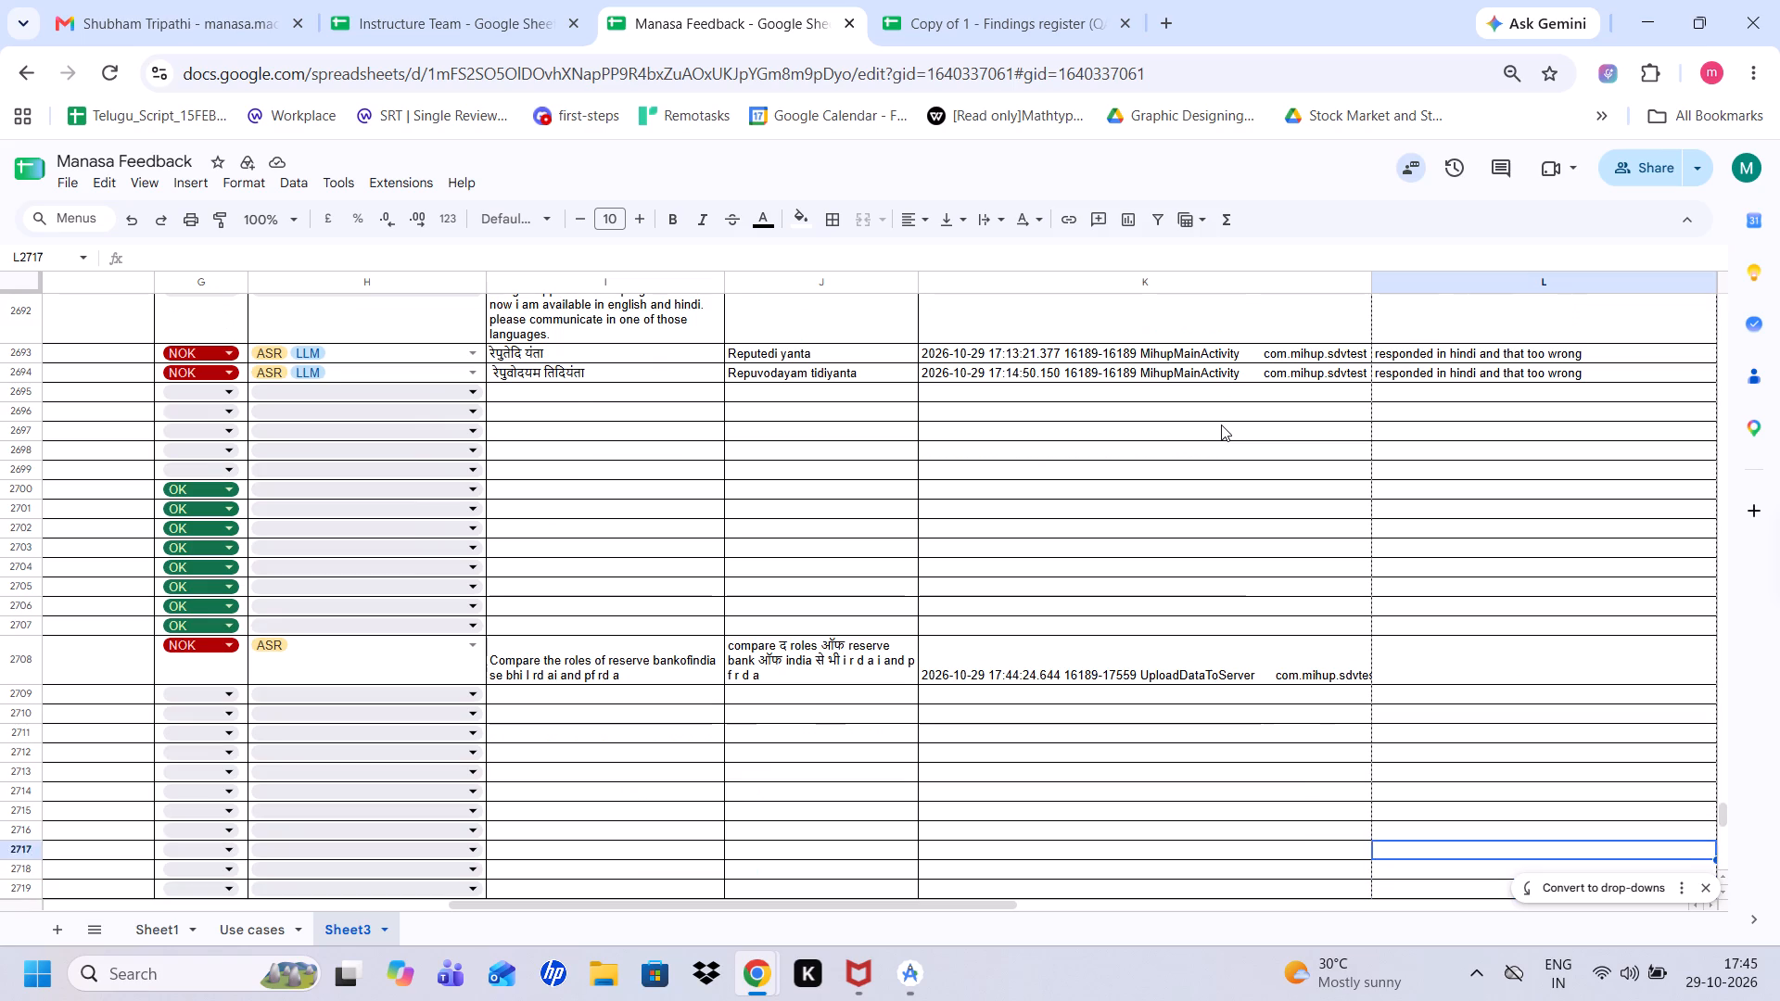
{"action": "key", "text": "Up"}
{"action": "key", "text": "Up"}
{"action": "key", "text": "Up"}
{"action": "key", "text": "Up"}
{"action": "key", "text": "Up"}
{"action": "key", "text": "Up"}
{"action": "key", "text": "Up"}
{"action": "key", "text": "Up"}
{"action": "key", "text": "Up"}
{"action": "key", "text": "ctrl+v"}
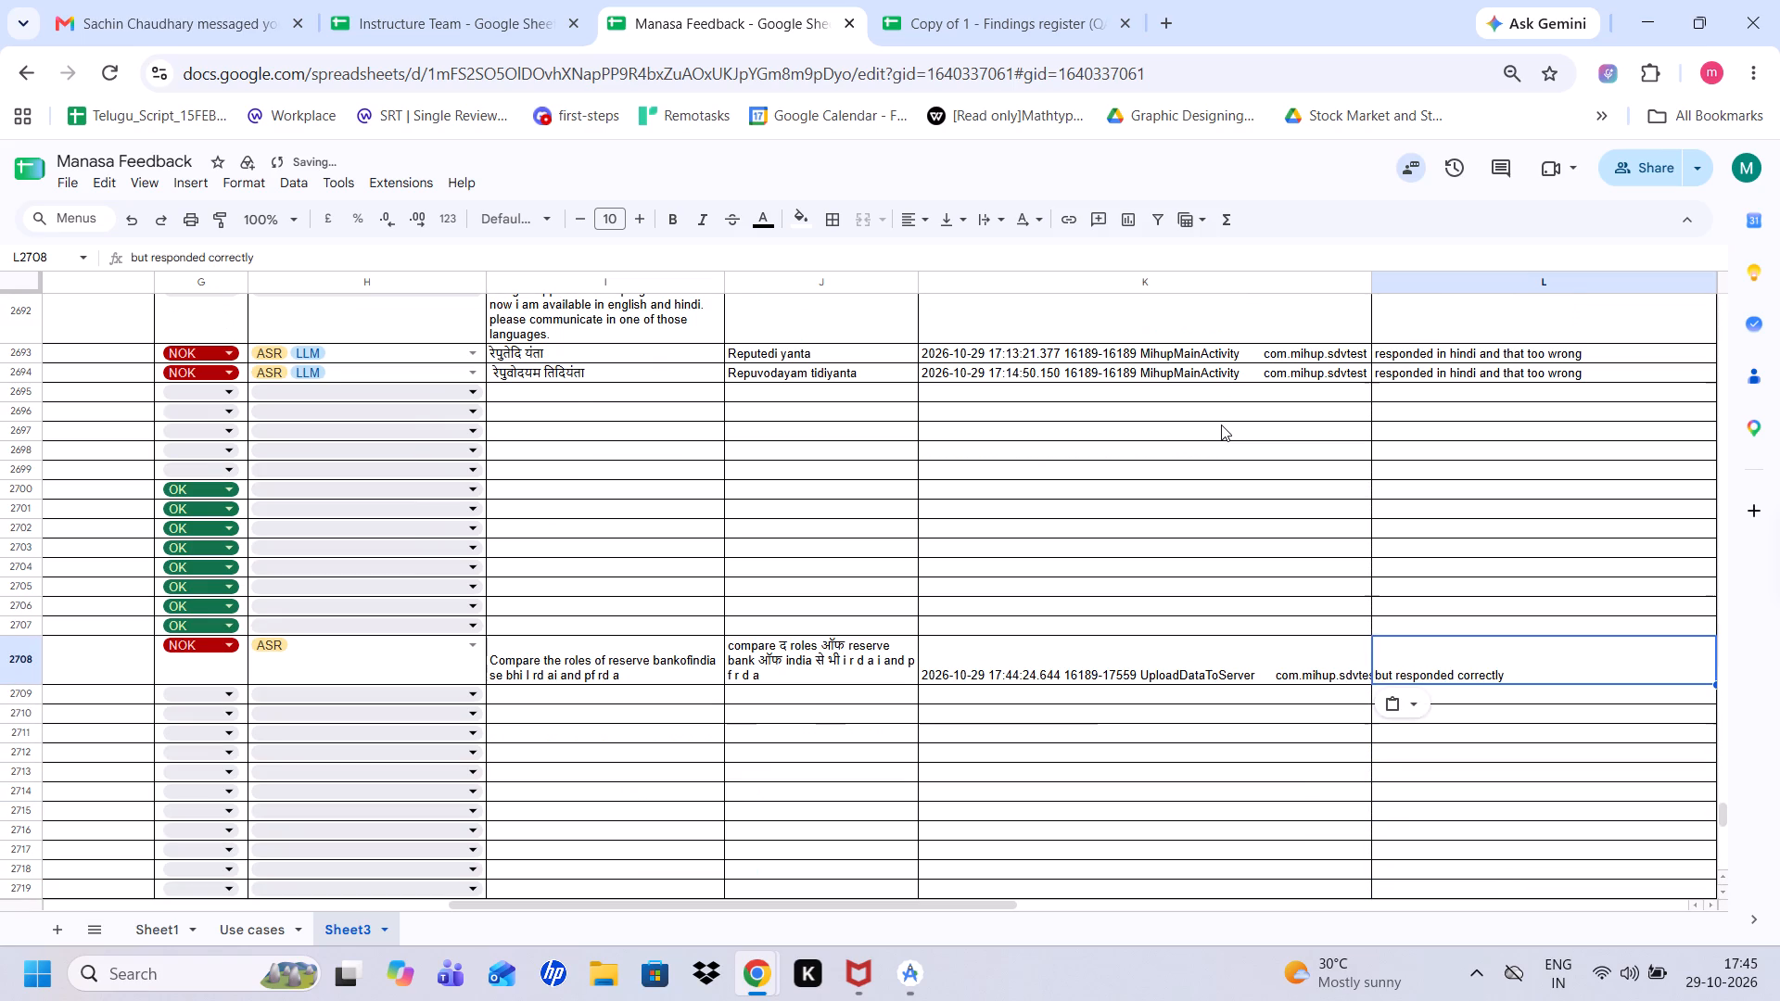
{"action": "left_click", "coordinate": [1005, 724]}
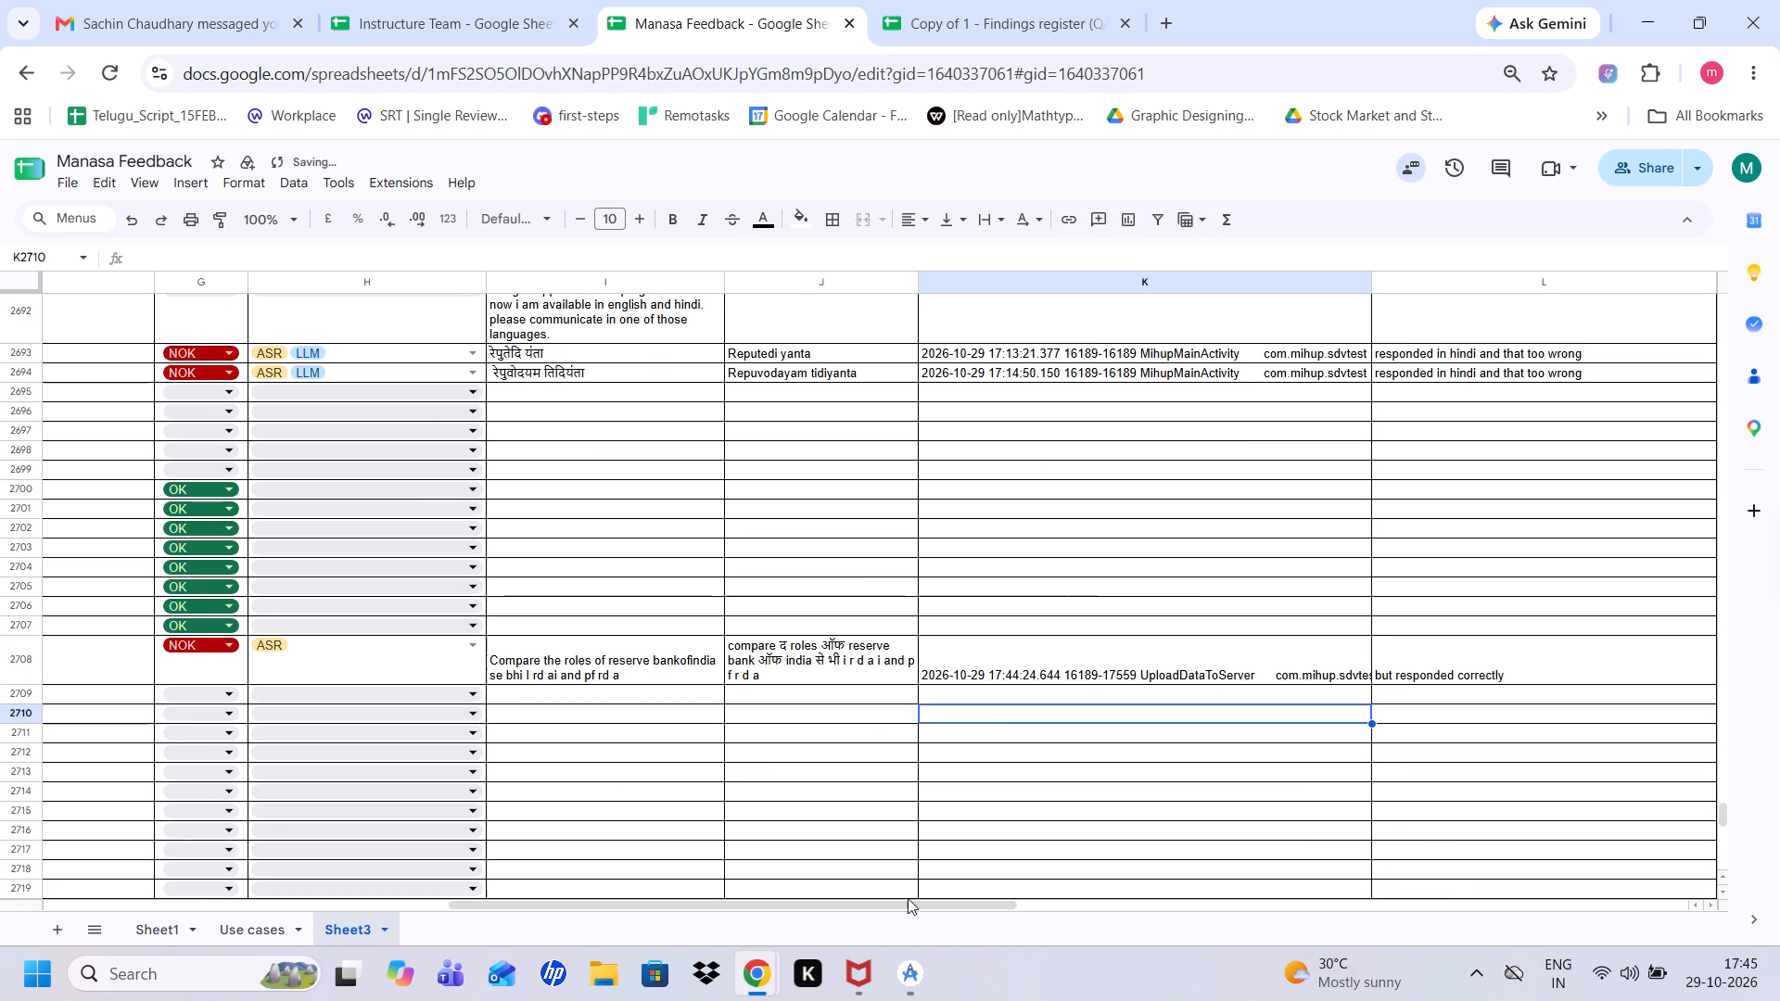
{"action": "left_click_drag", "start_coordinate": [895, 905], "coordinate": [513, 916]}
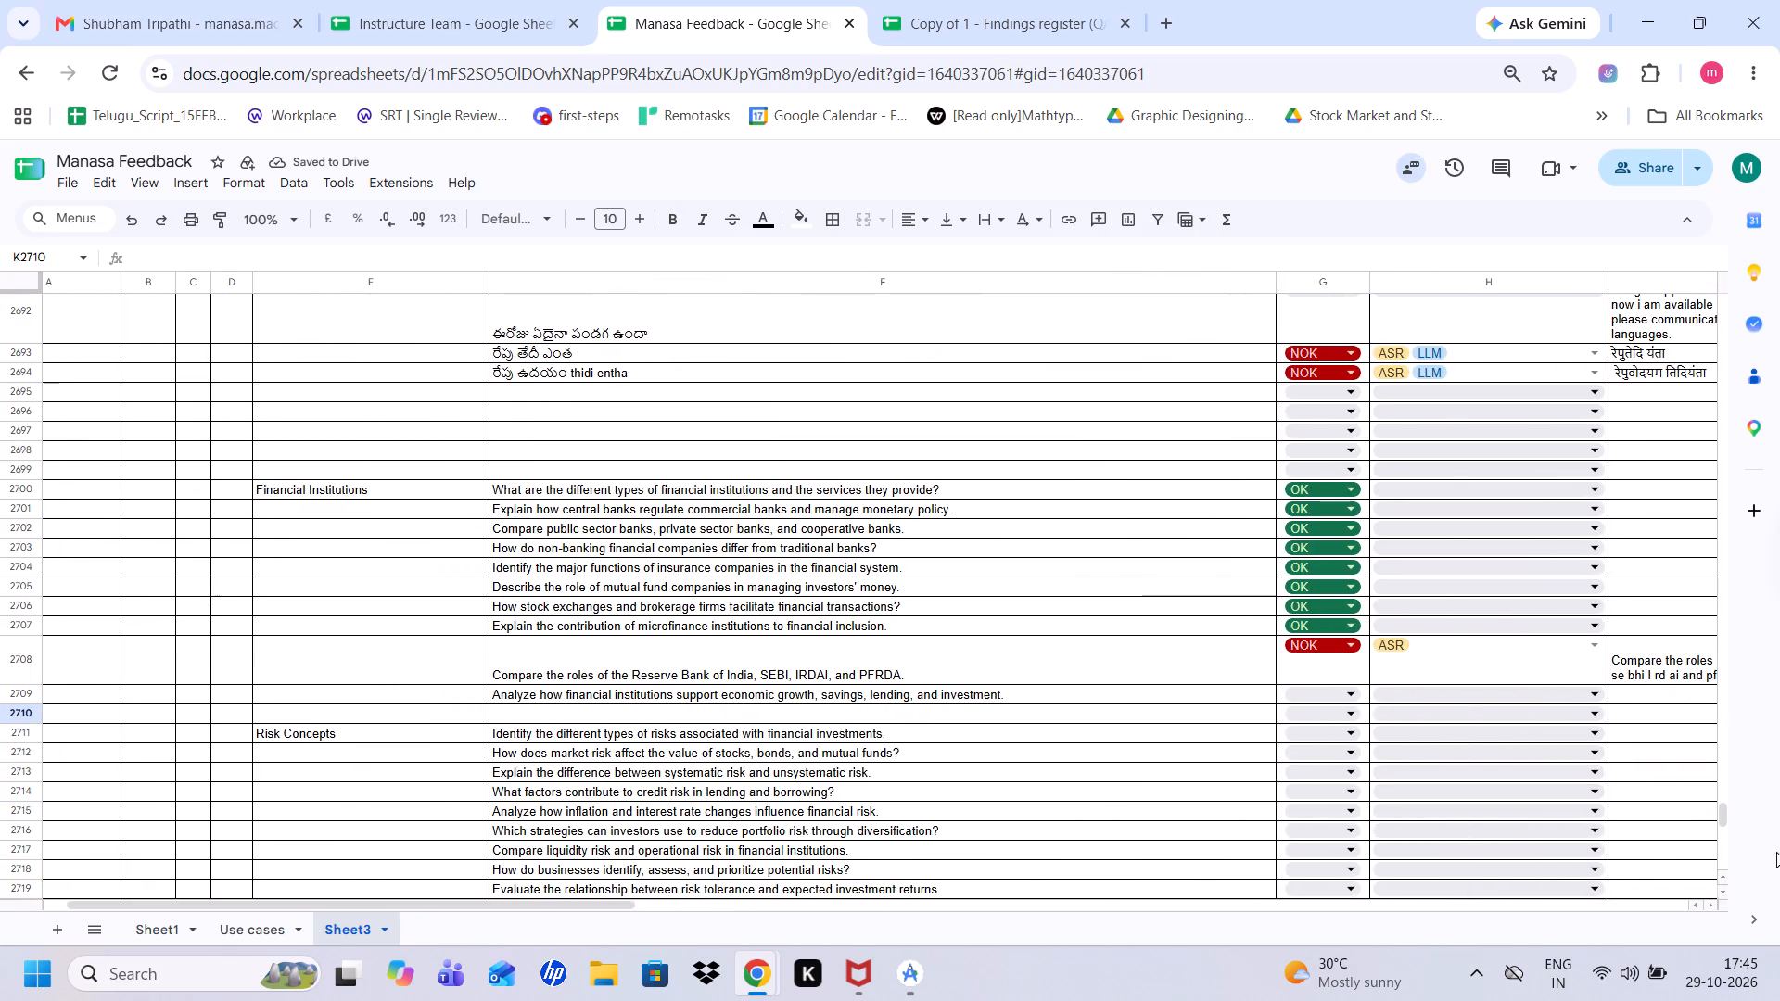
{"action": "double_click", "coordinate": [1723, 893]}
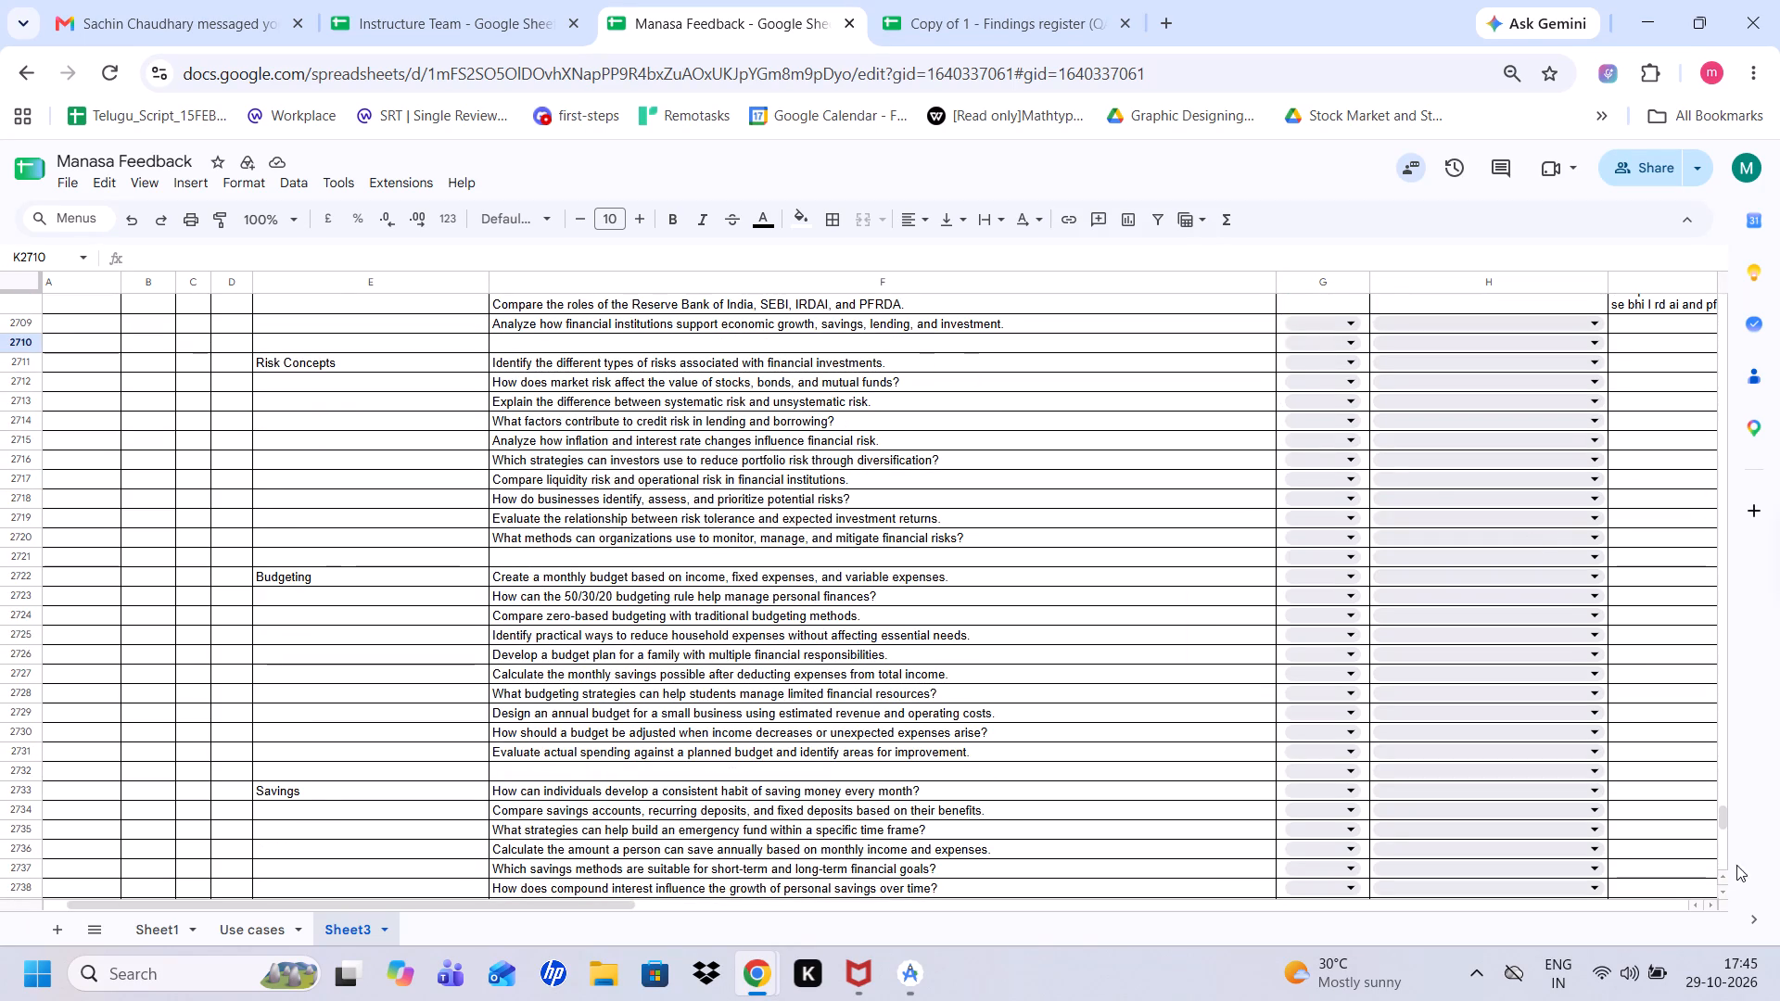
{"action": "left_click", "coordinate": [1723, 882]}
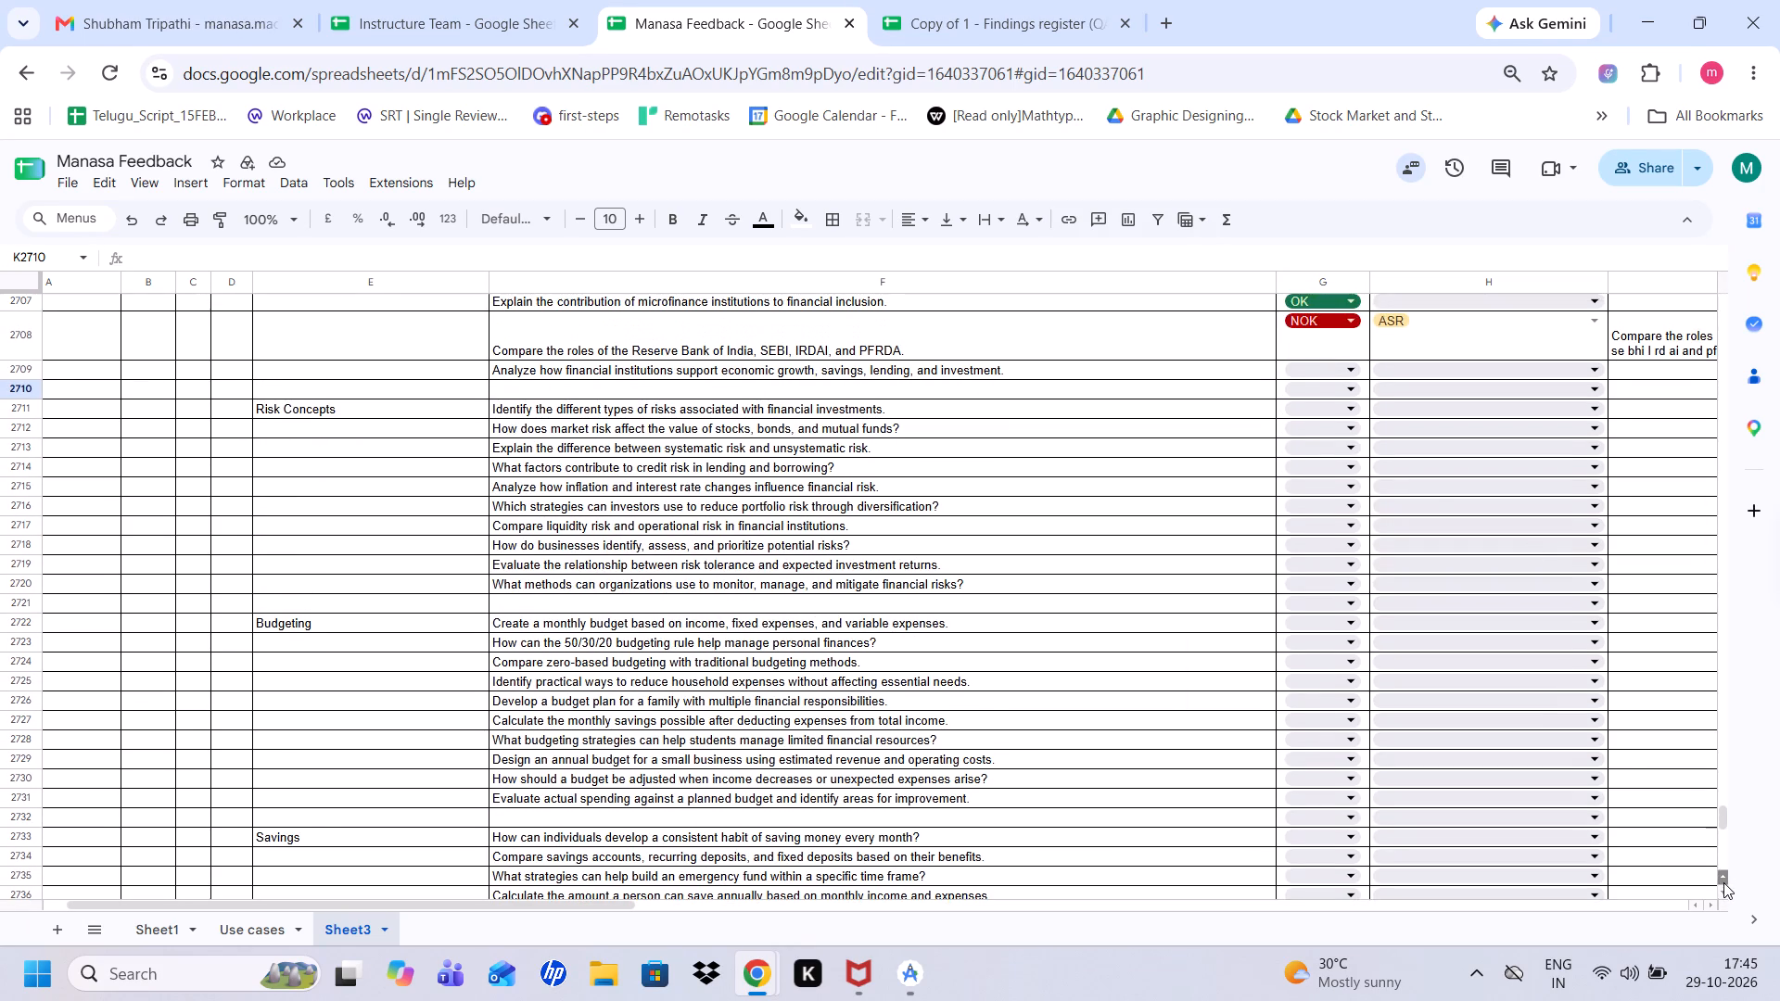